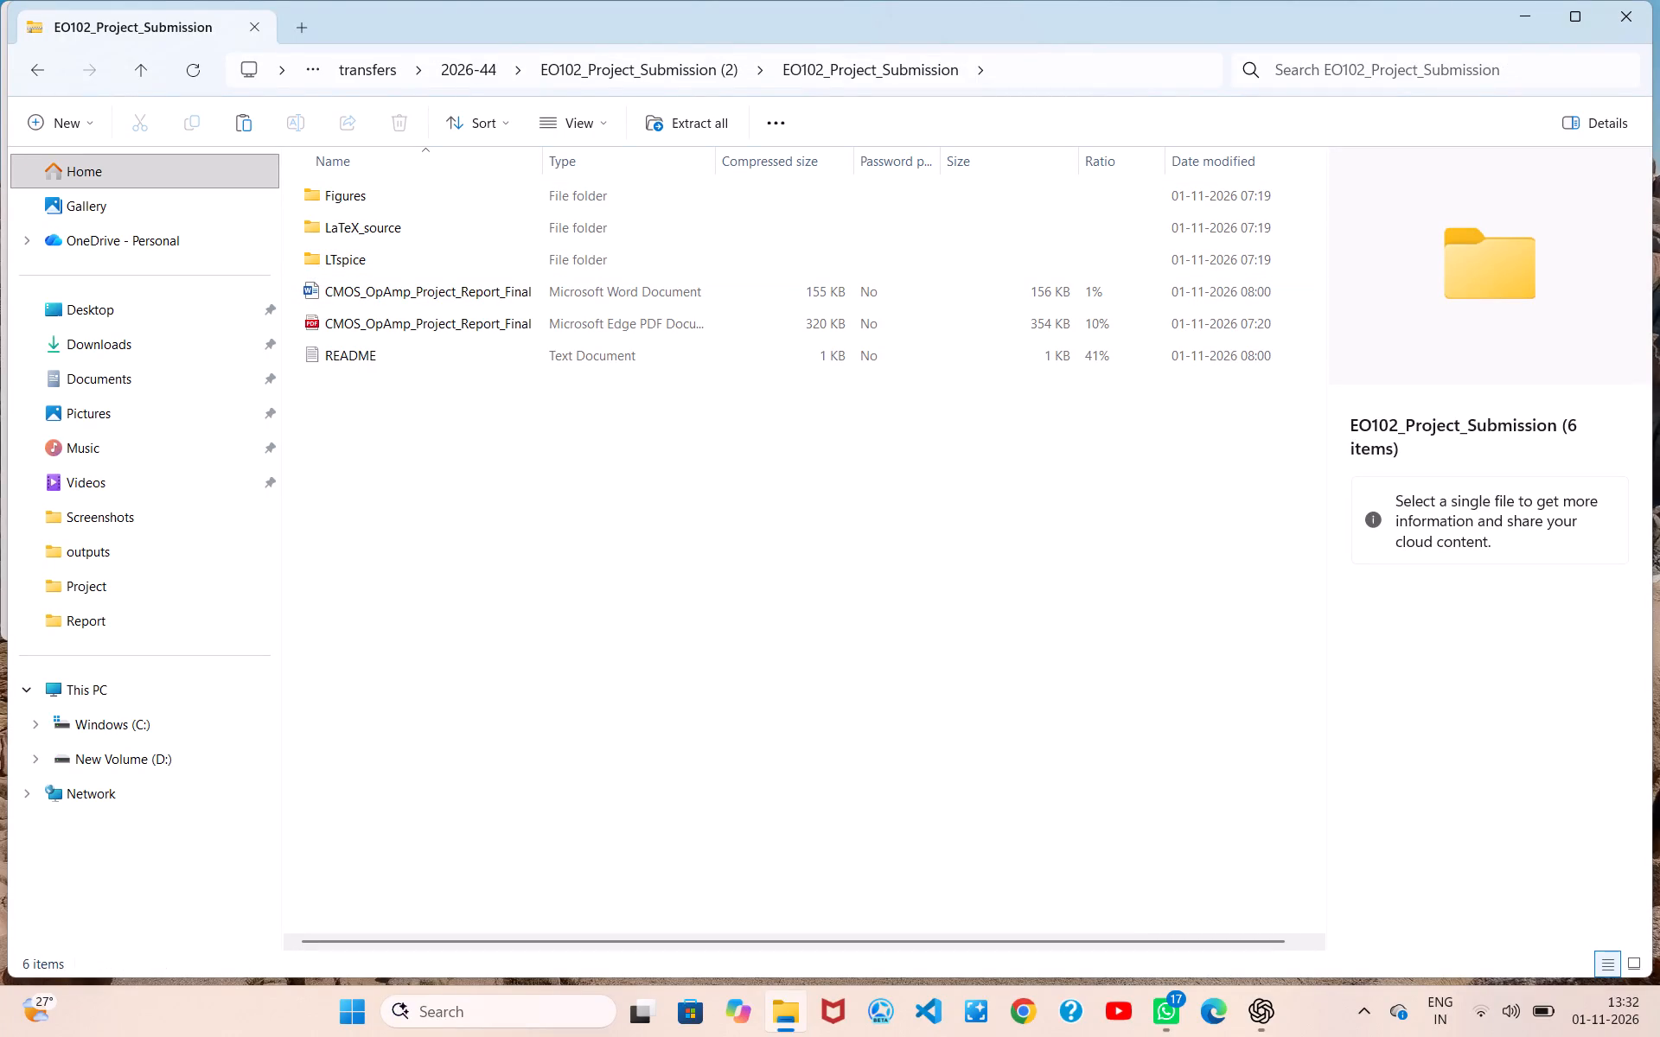
Open the PDF version of CMOS_OpAmp_Project_Report_Final and examine its cover page, contents and introduction.
double_click(444, 321)
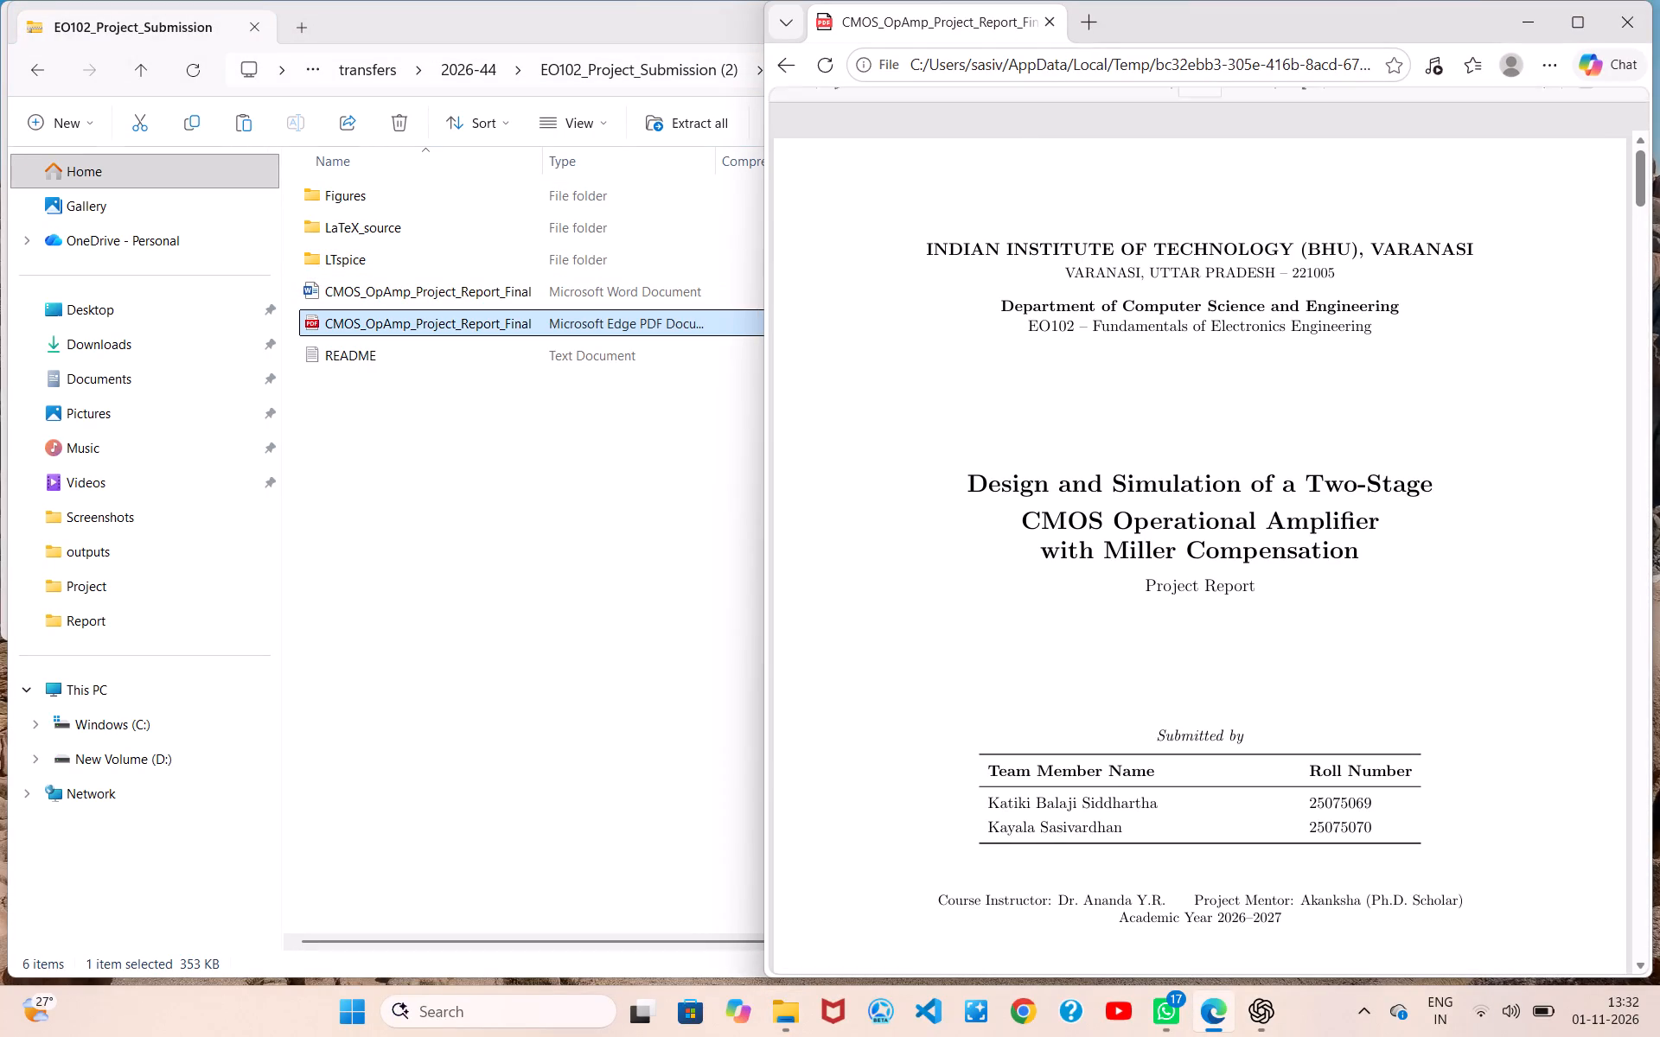
scroll(1108, 511, "down", 6)
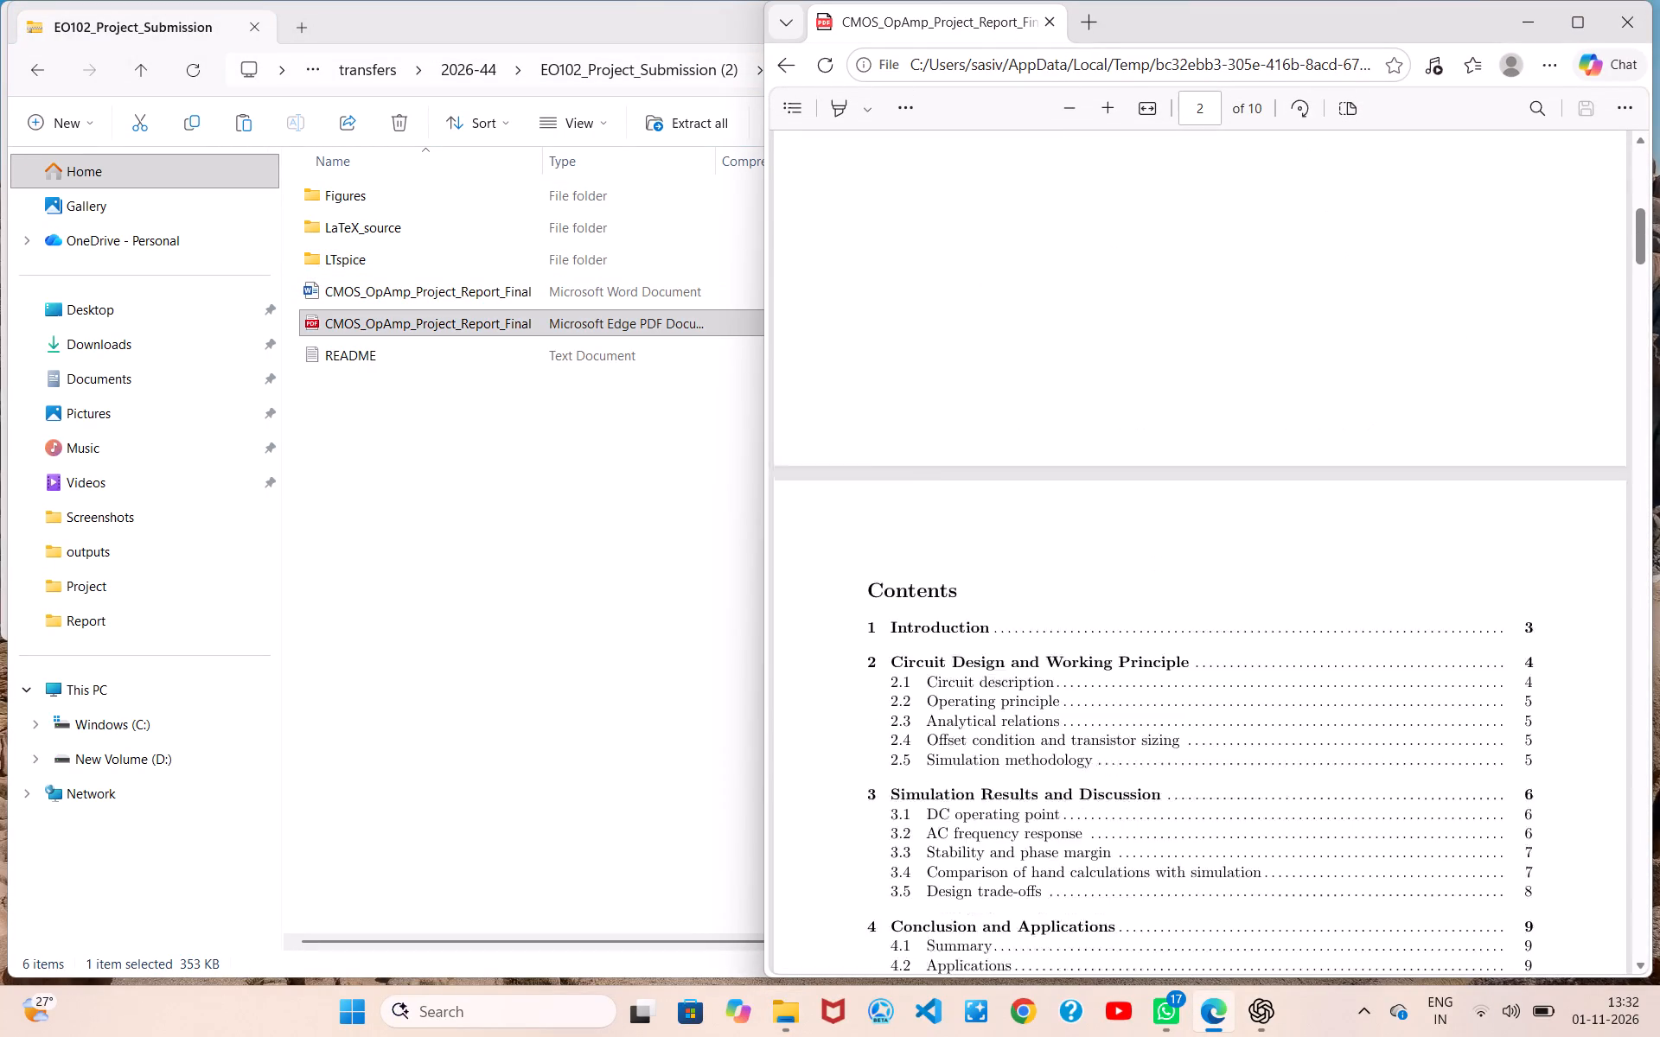
scroll(1108, 511, "down", 1)
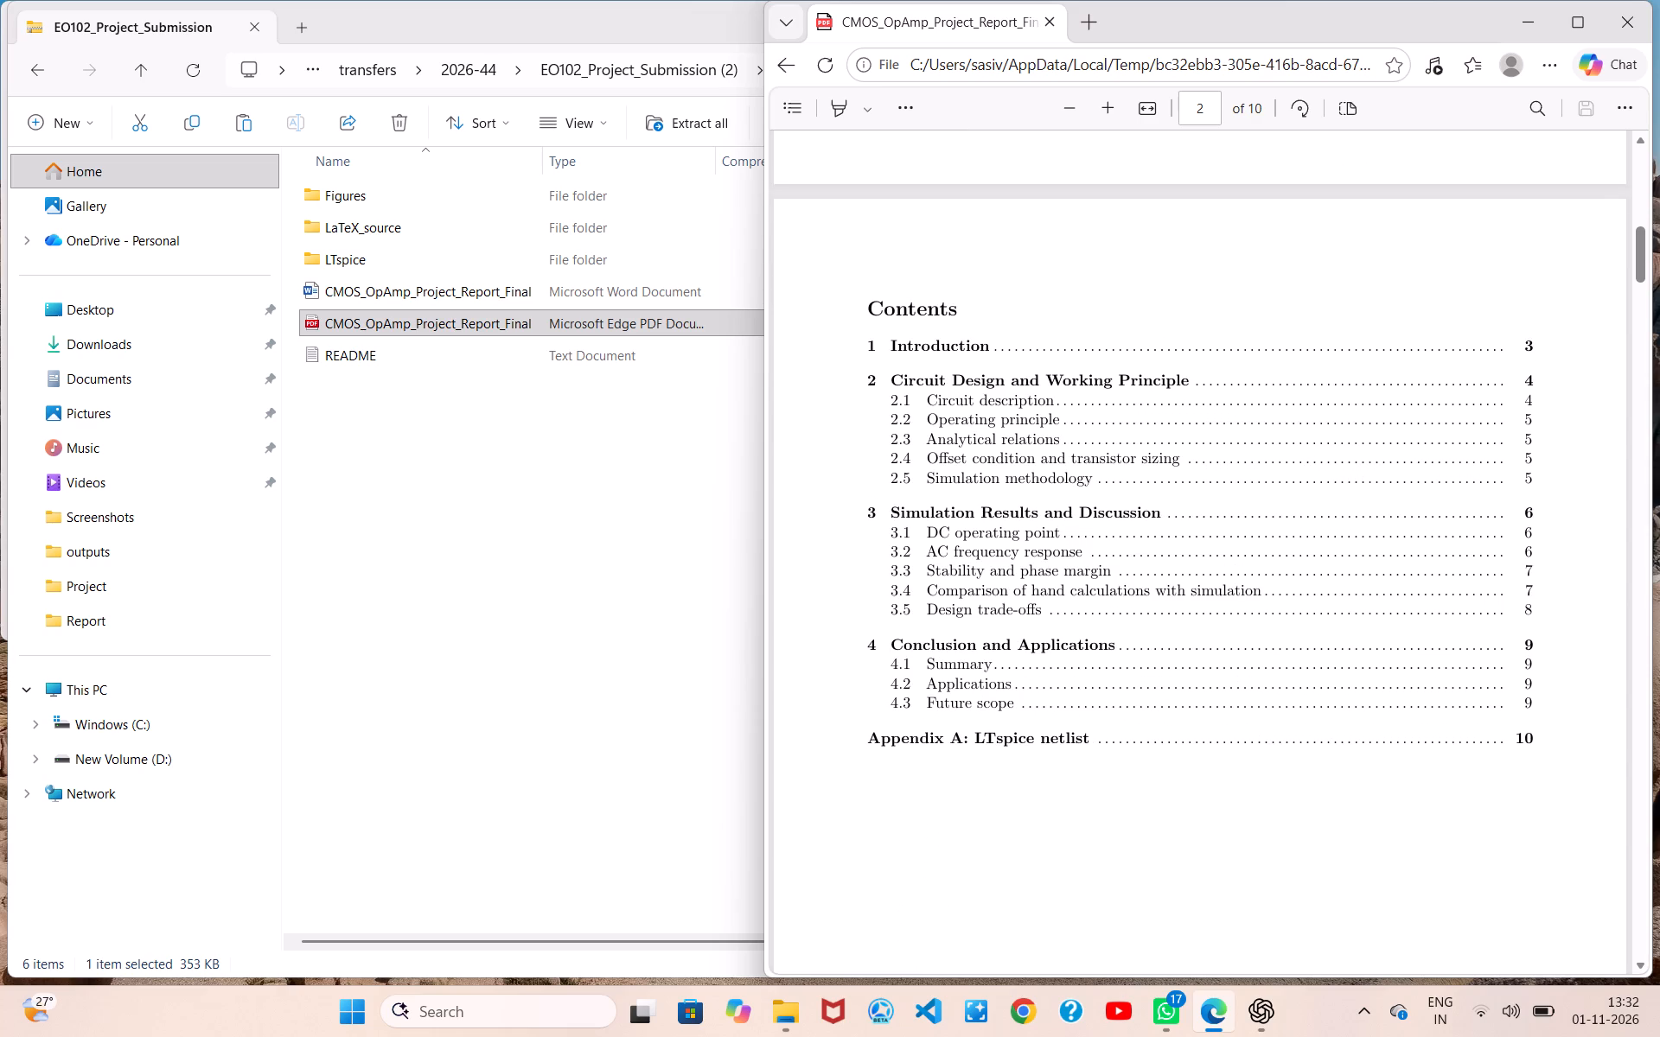
scroll(1108, 511, "down", 2)
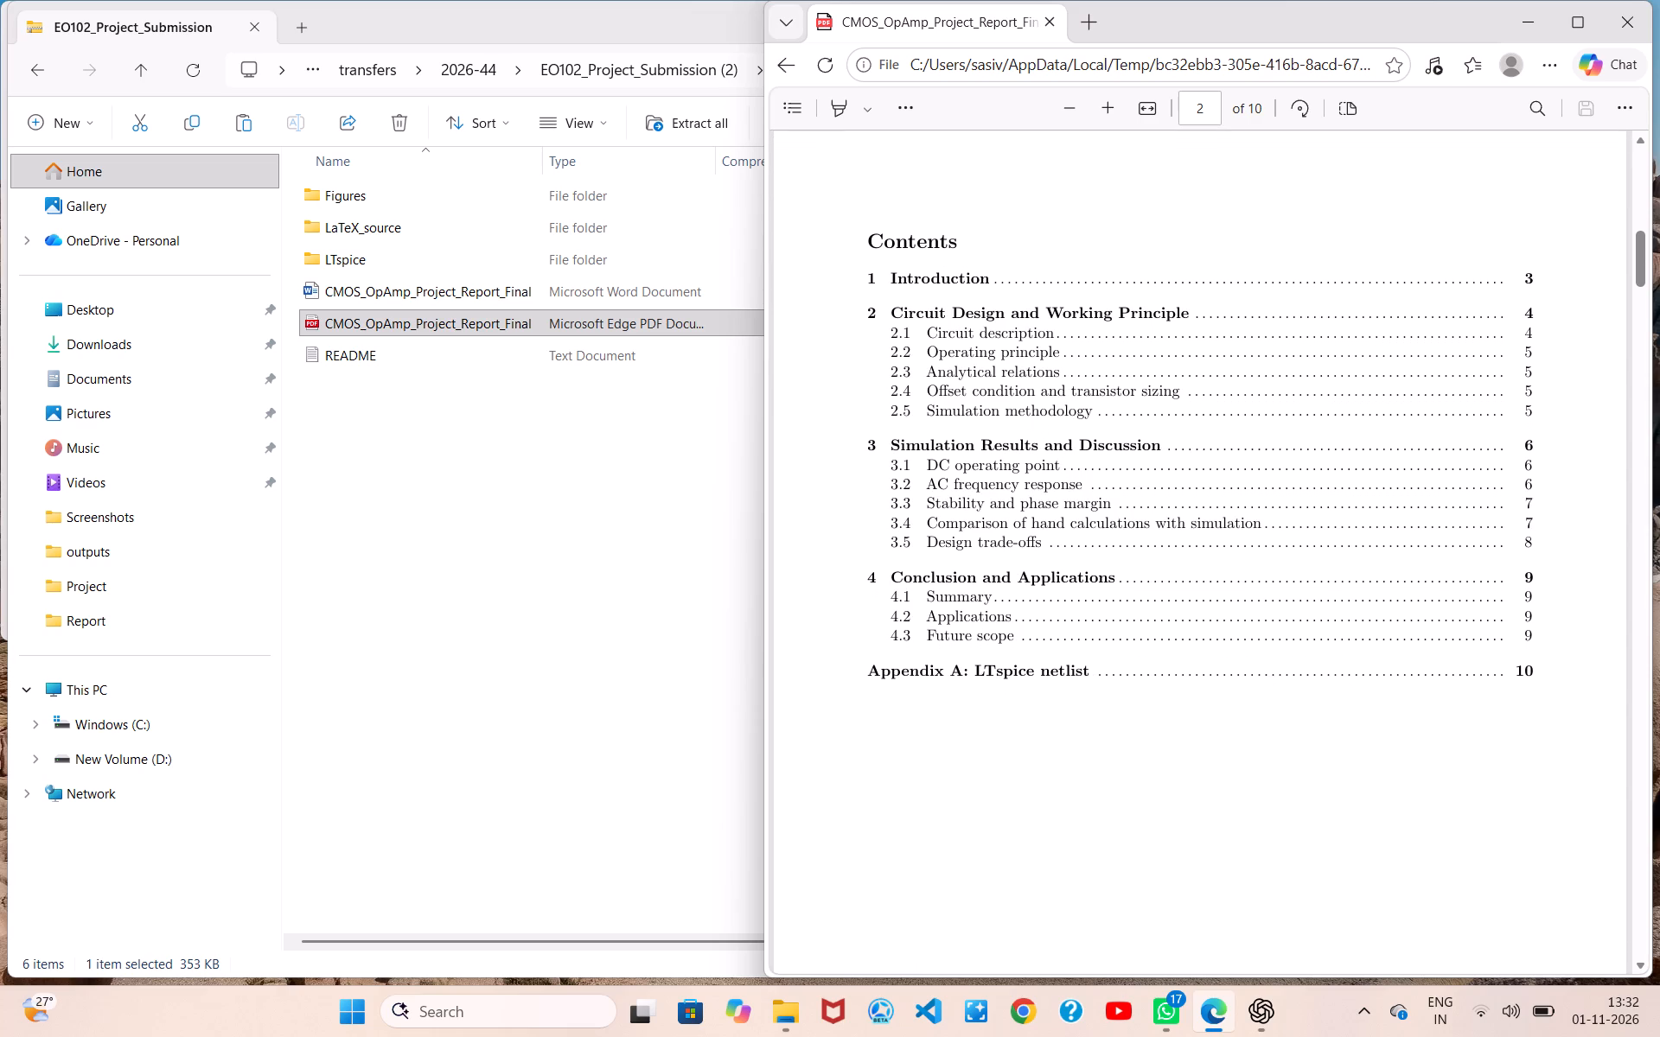
scroll(1108, 511, "down", 1)
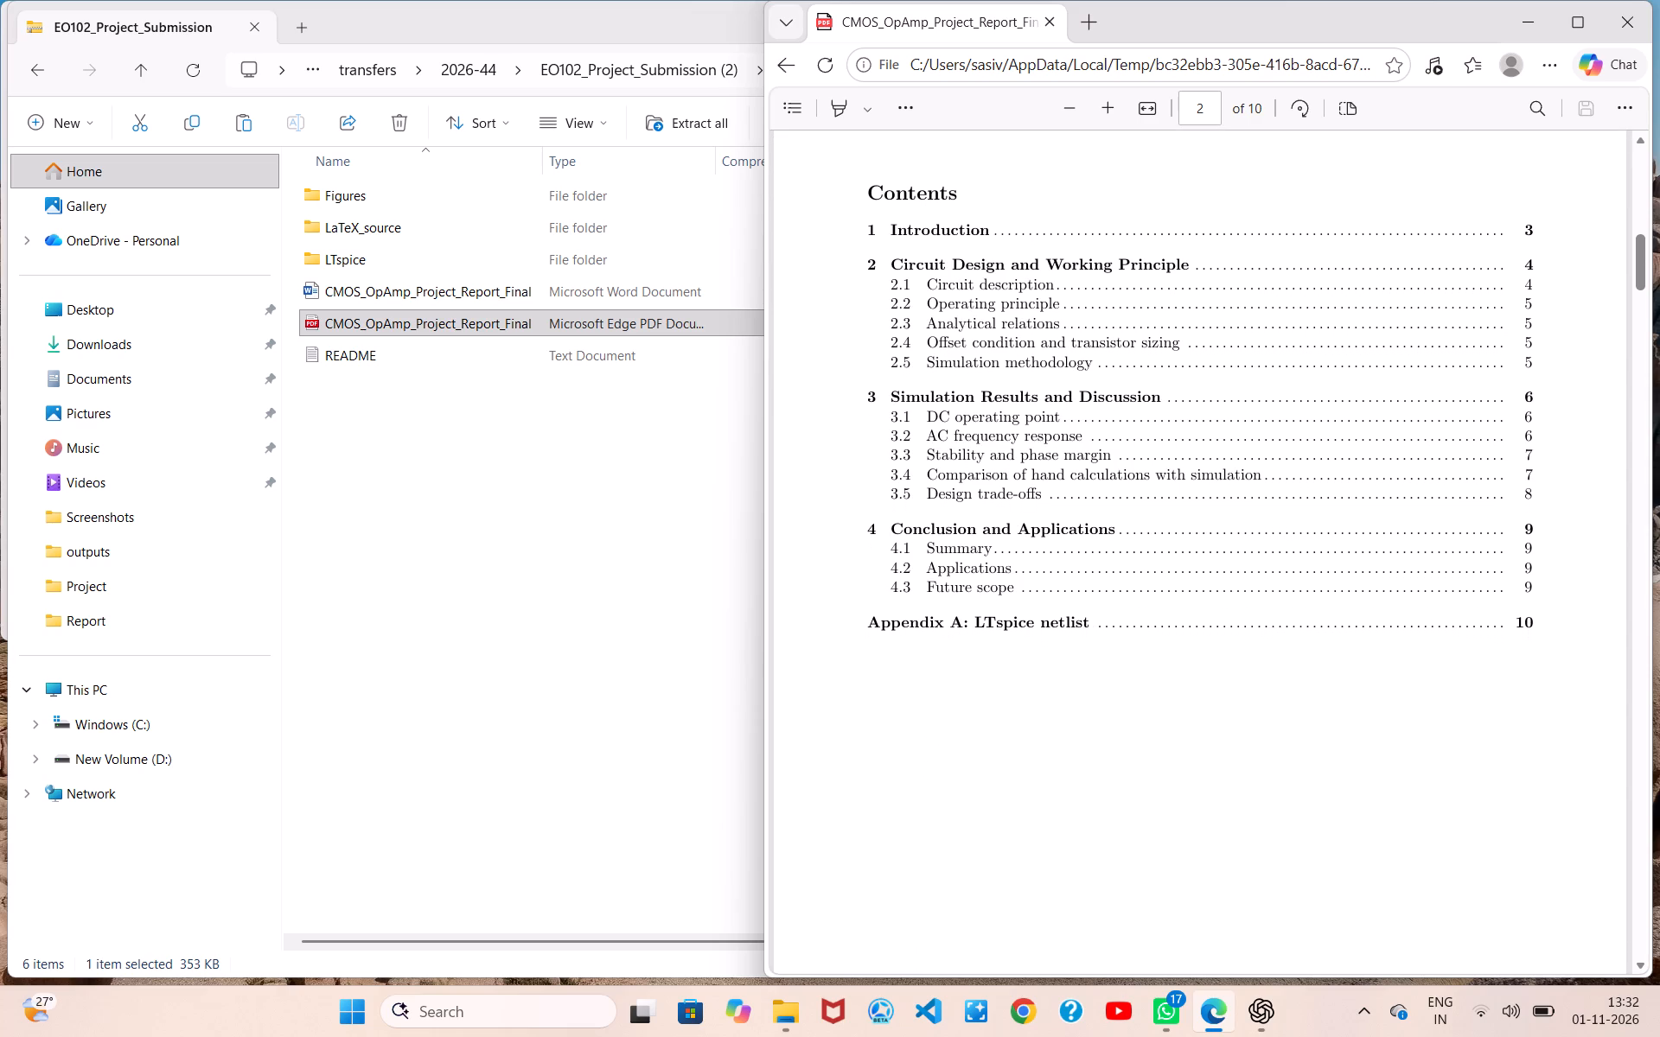
scroll(1108, 511, "down", 7)
scroll(1108, 511, "up", 4)
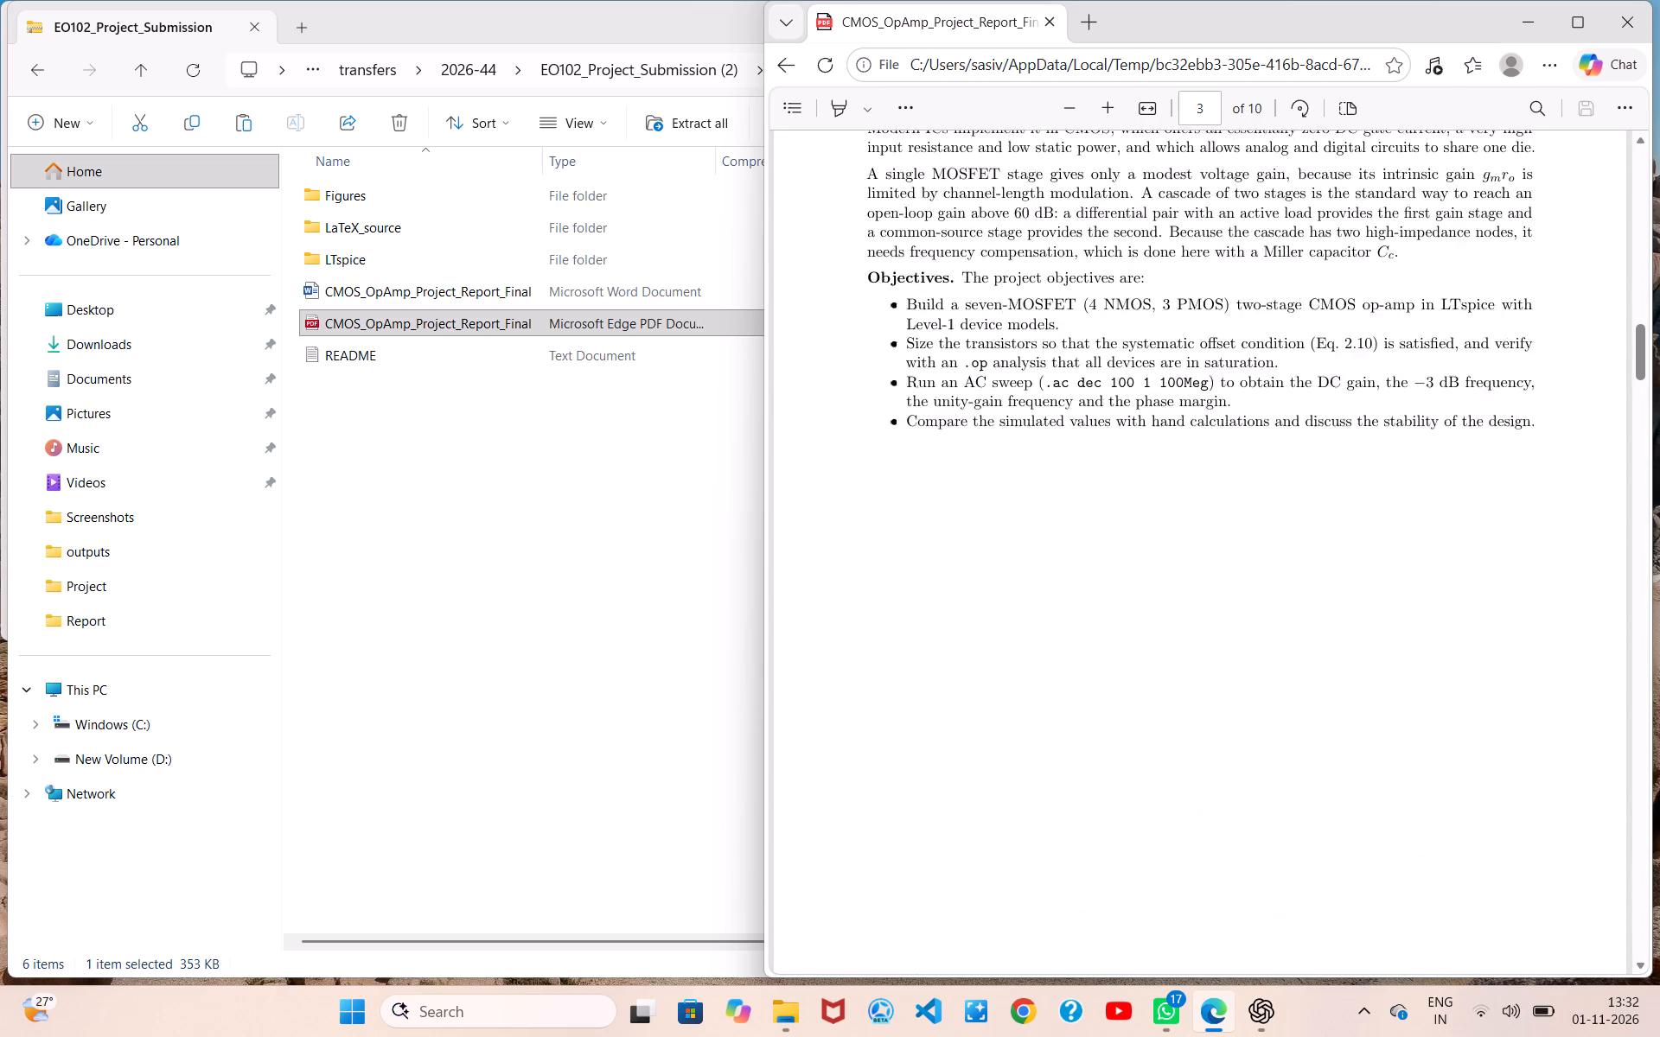
scroll(1108, 511, "up", 10)
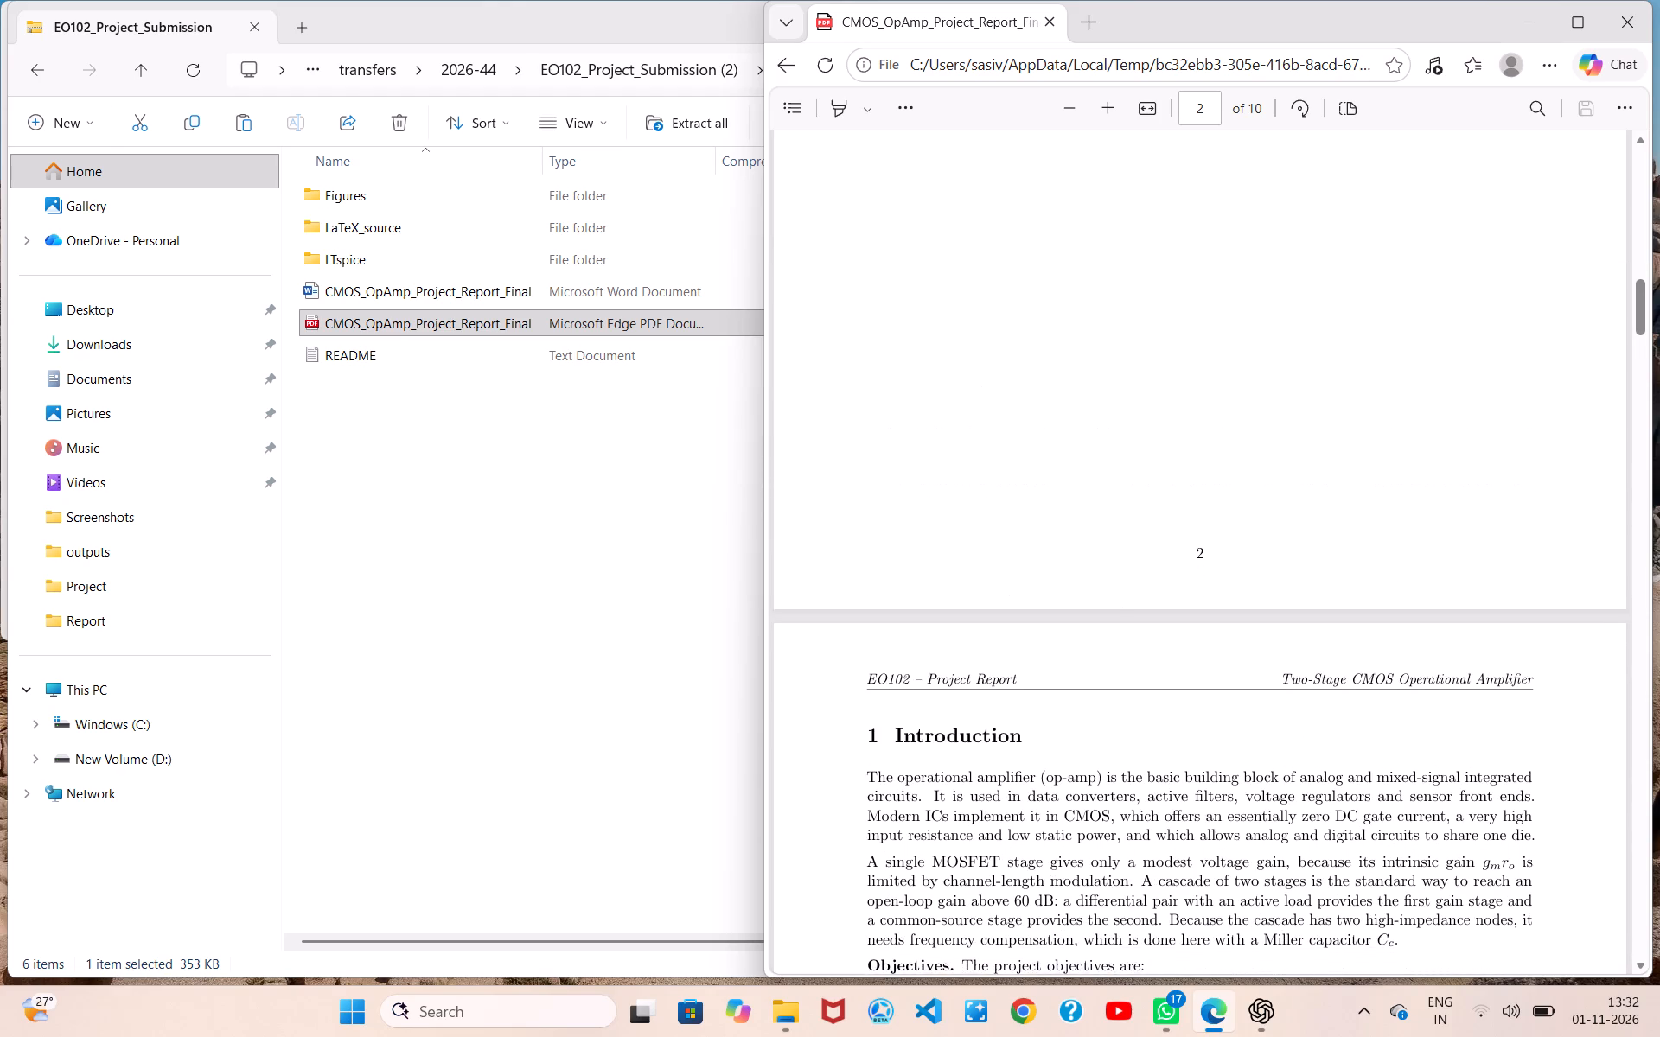
scroll(1108, 511, "up", 2)
Look through the PDF report's design, simulation results and LTspice netlist sections, and close it.
scroll(1108, 511, "down", 7)
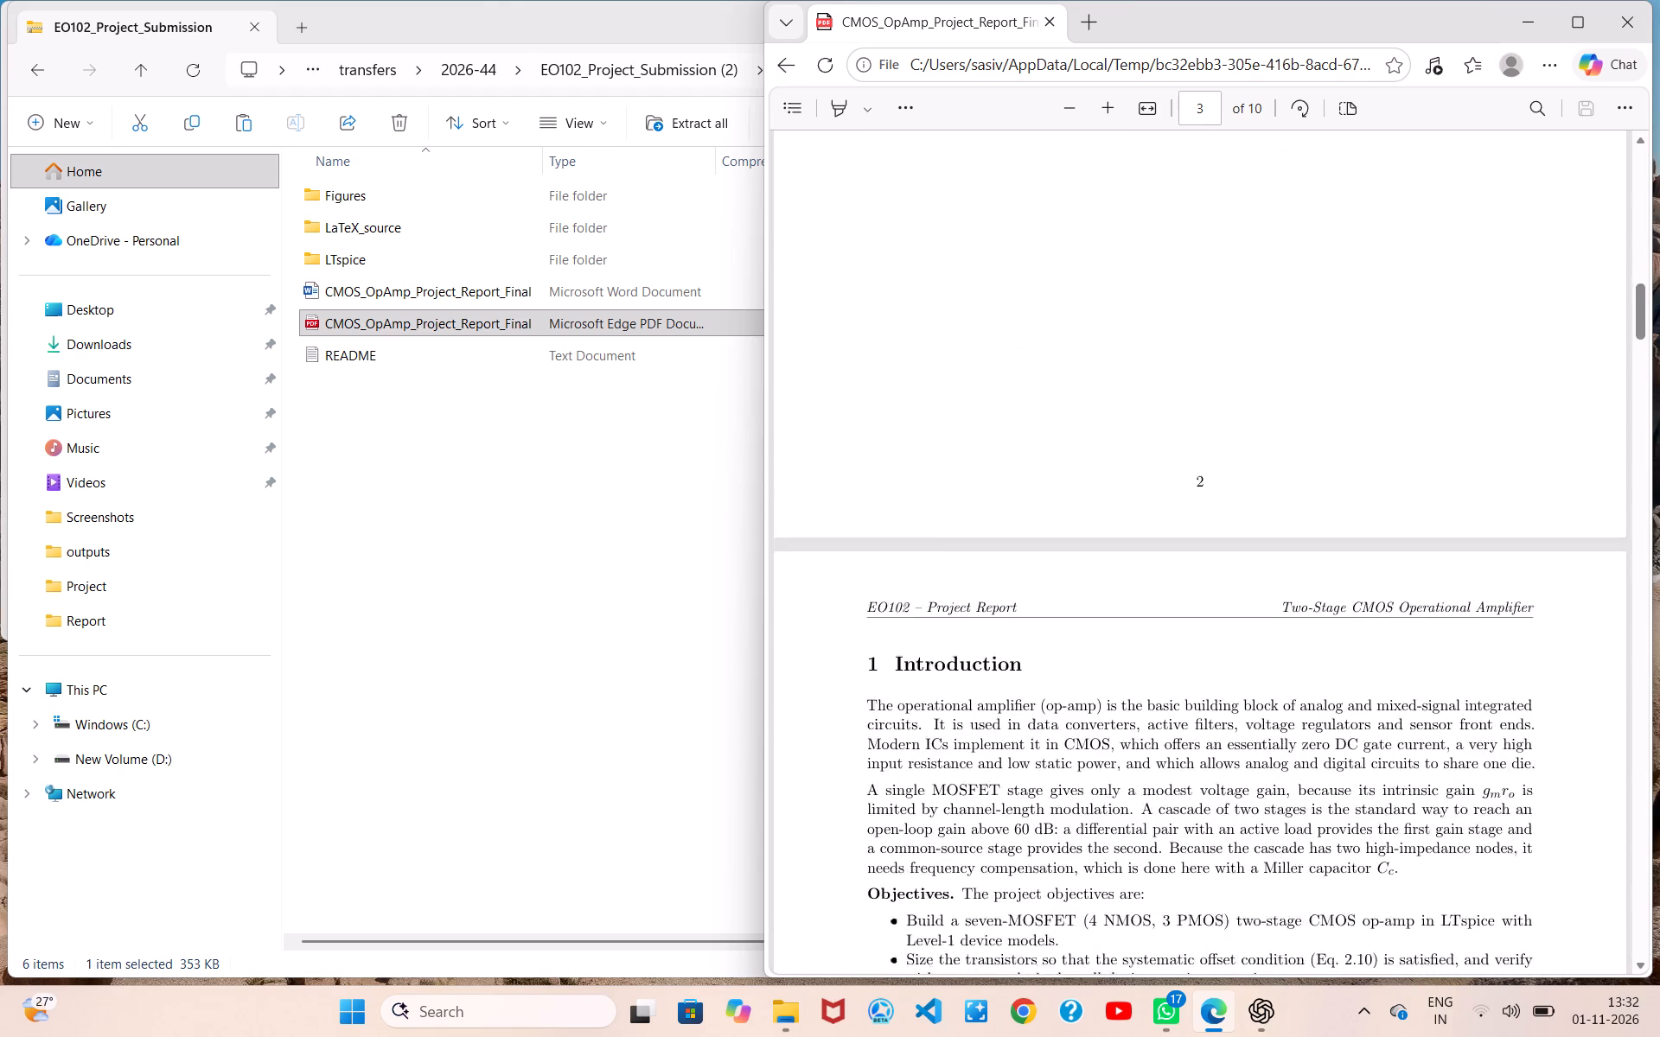
scroll(1108, 511, "down", 11)
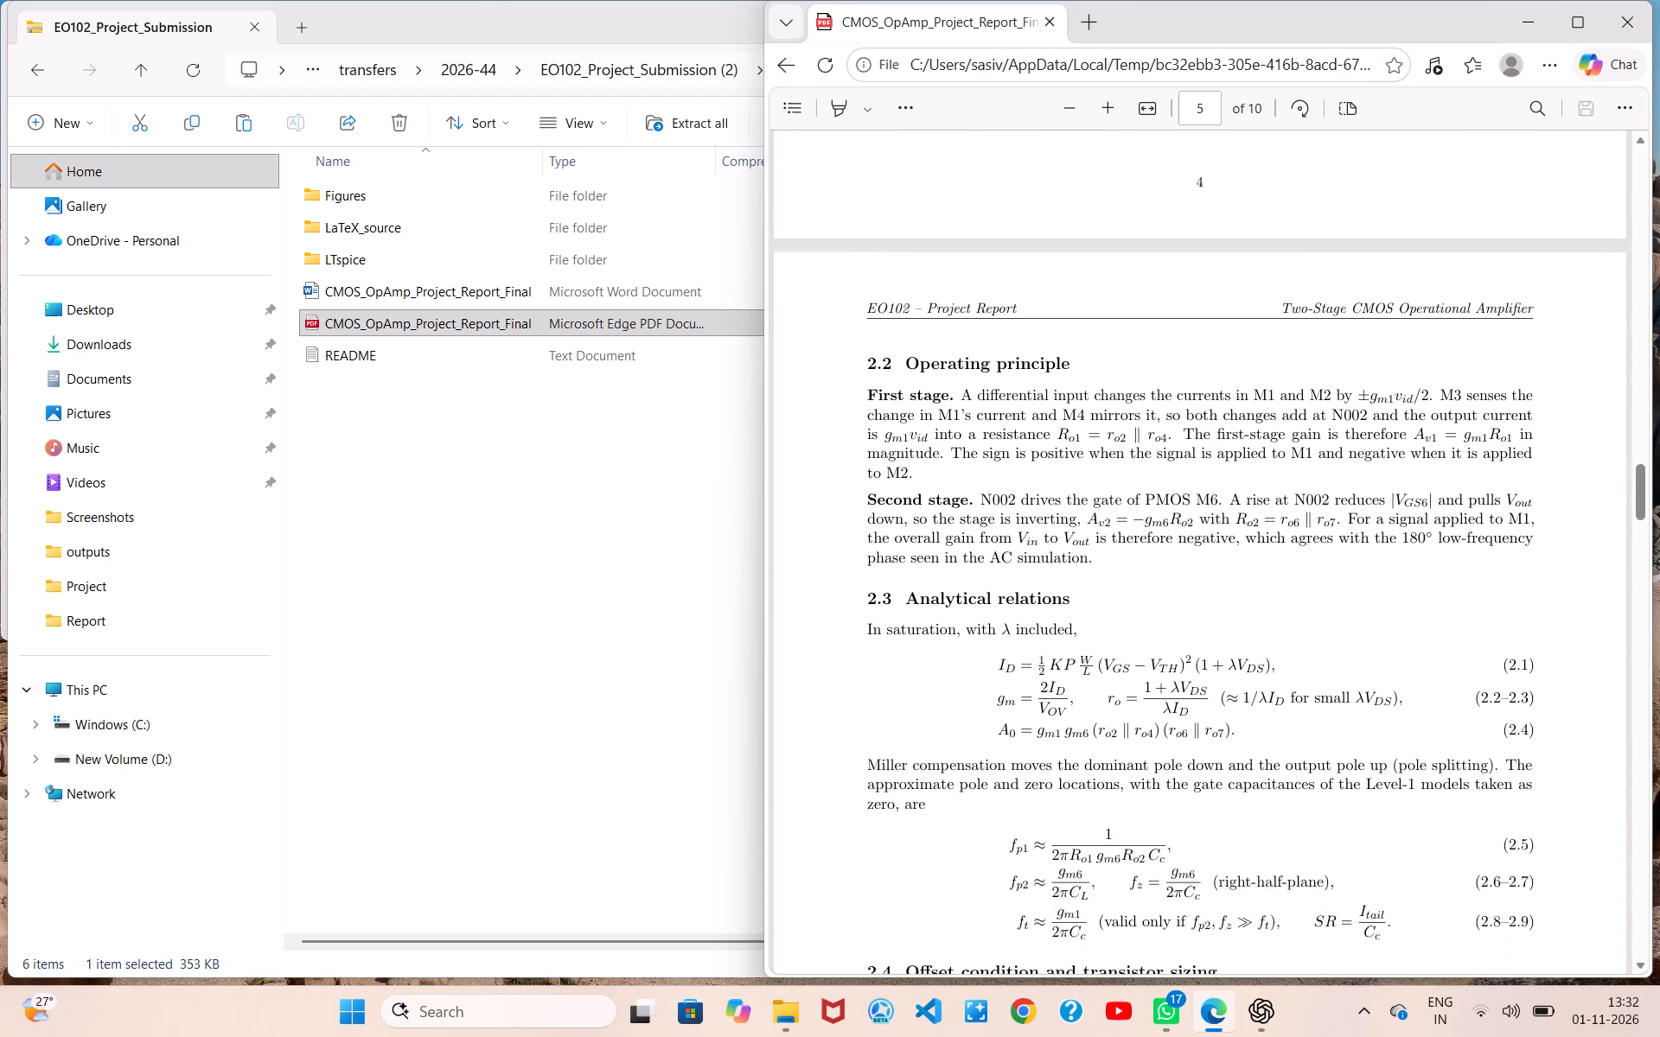
scroll(1108, 511, "down", 7)
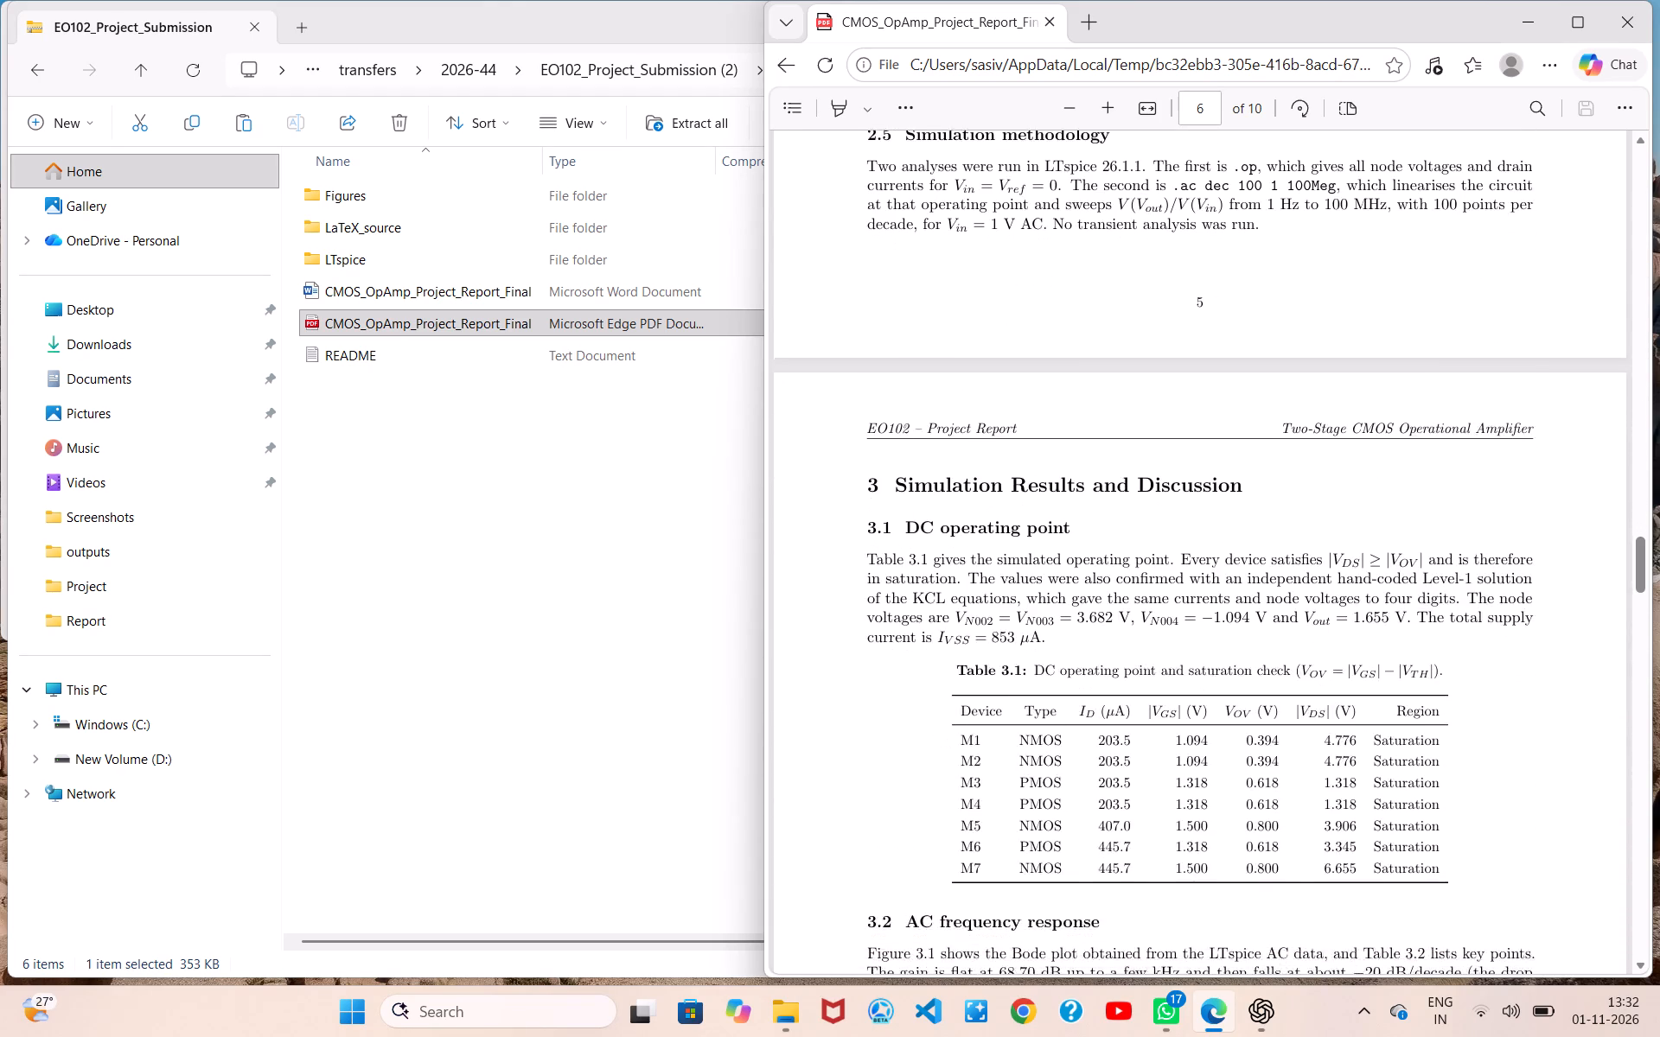
scroll(1108, 511, "down", 10)
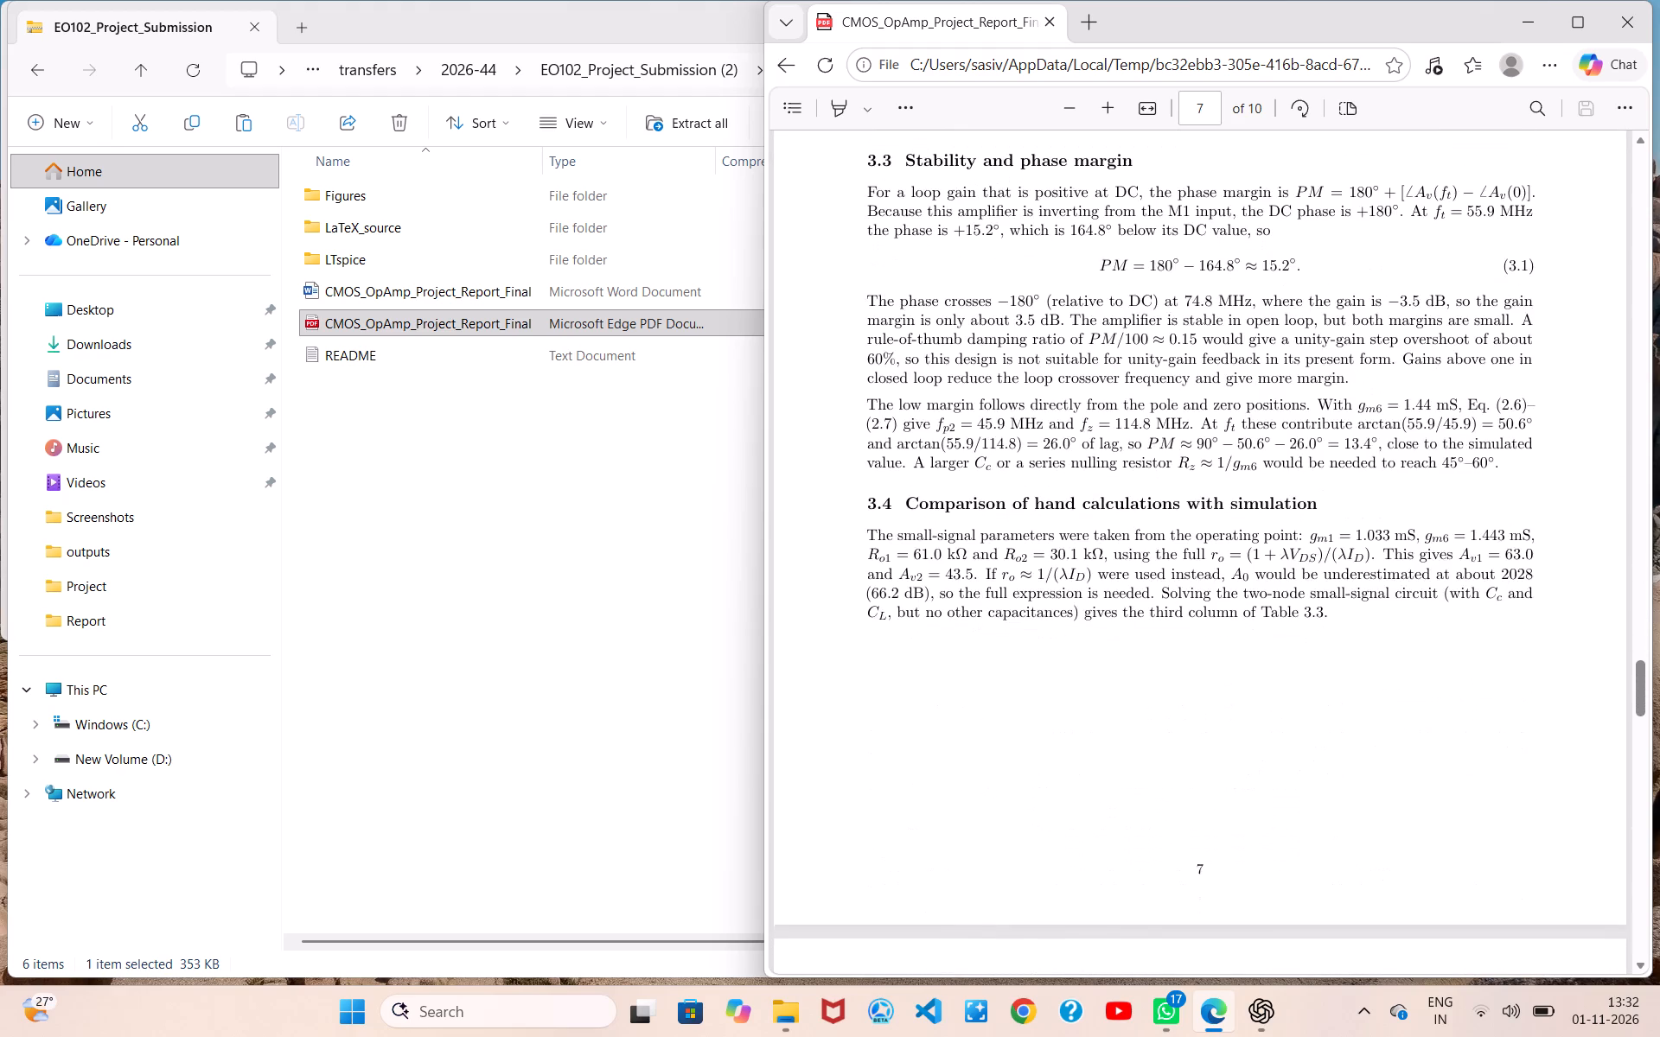
scroll(1108, 511, "down", 2)
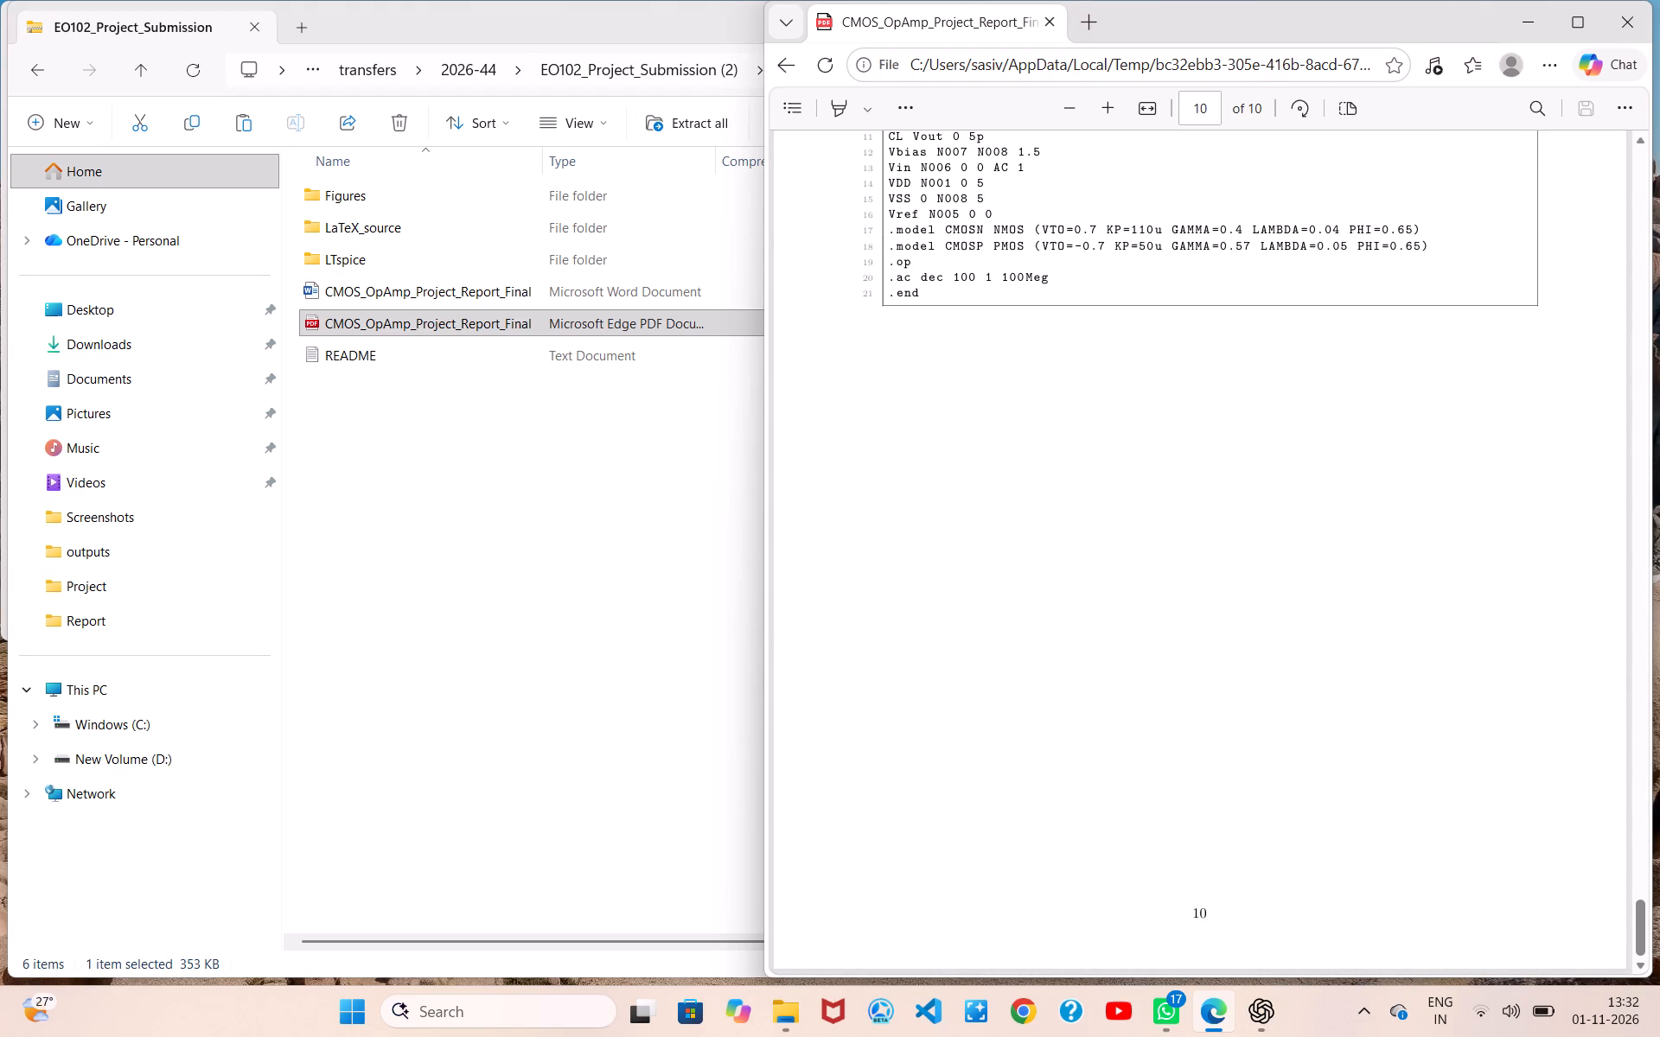
left_click(1053, 22)
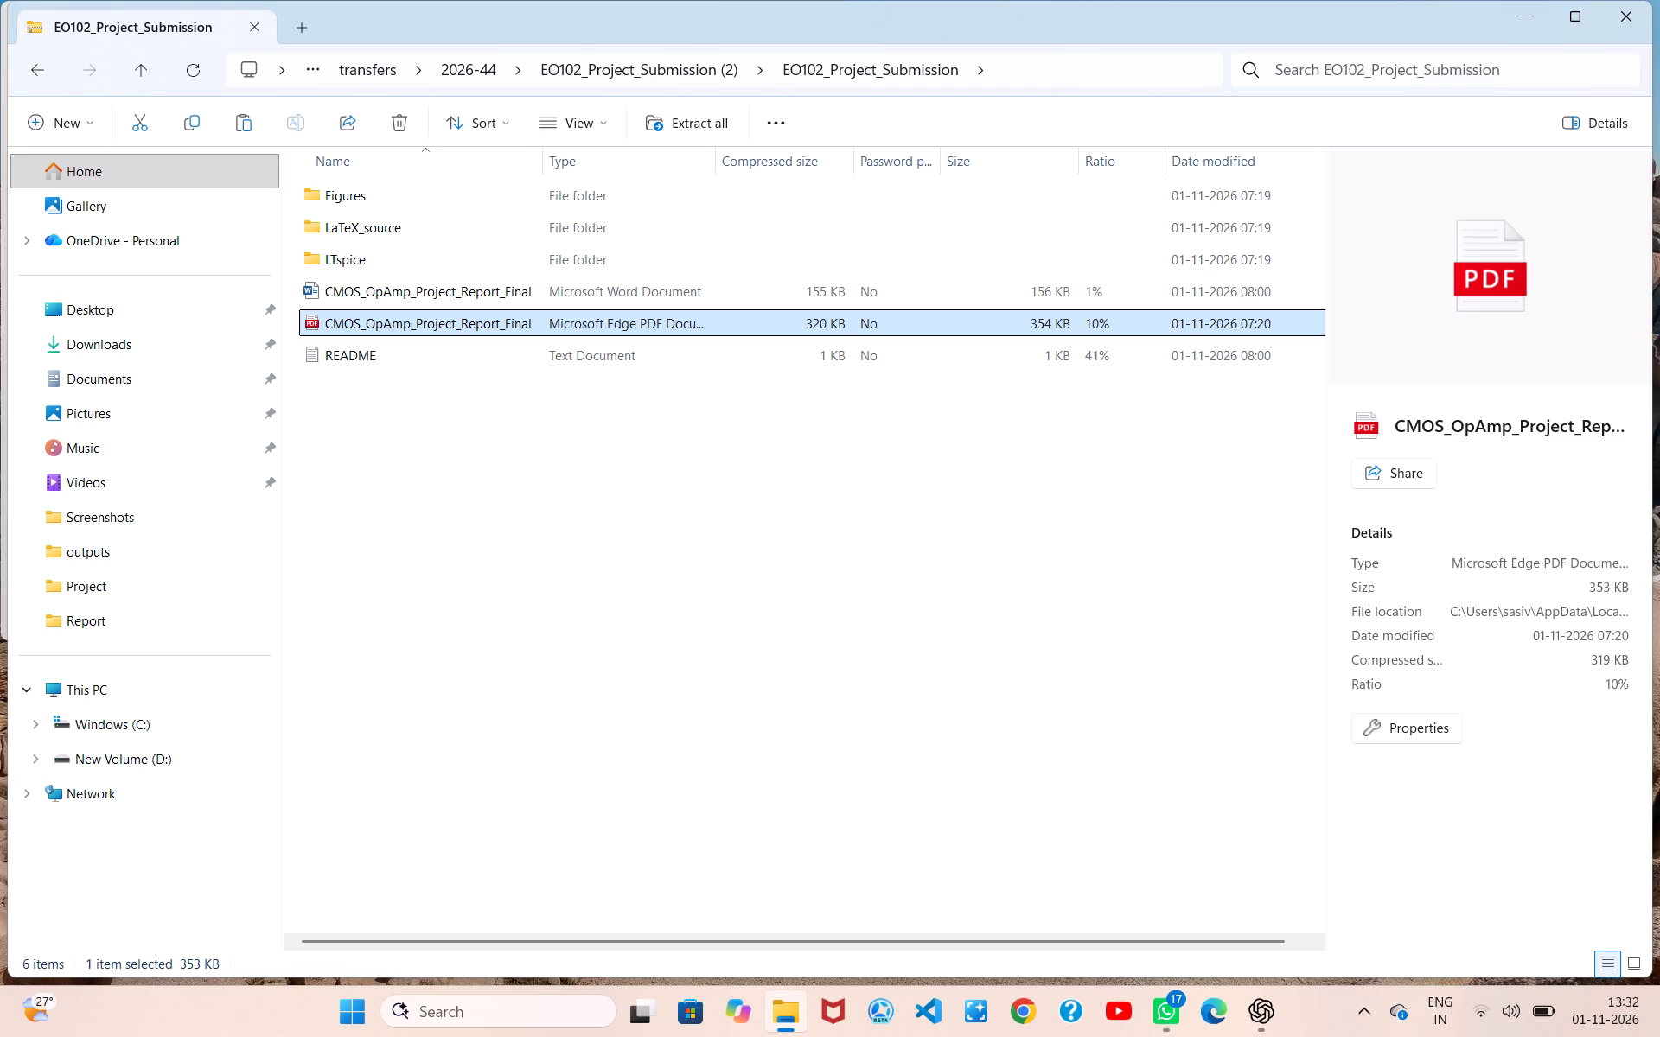
In a new File Explorer tab, open the Word file Digital_Wall_Clock_Report from the Report folder of the Project folder's EO102_Digital_Wall_Clock archive.
left_click(305, 15)
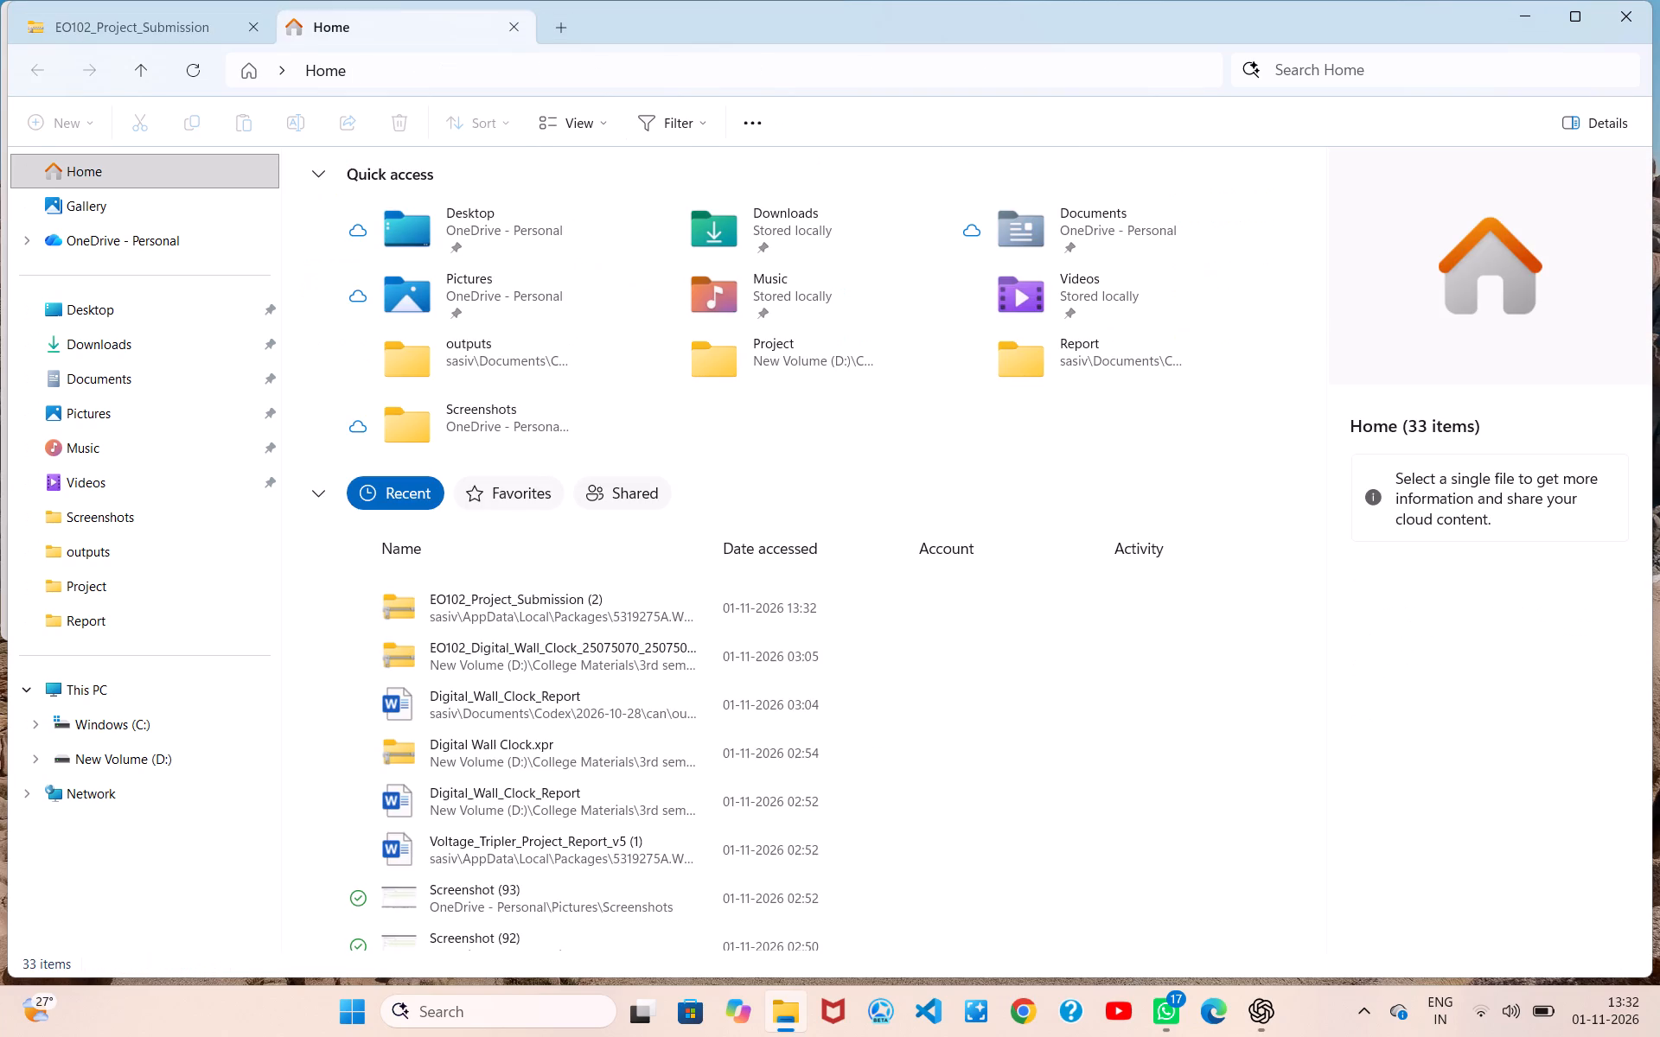
double_click(106, 593)
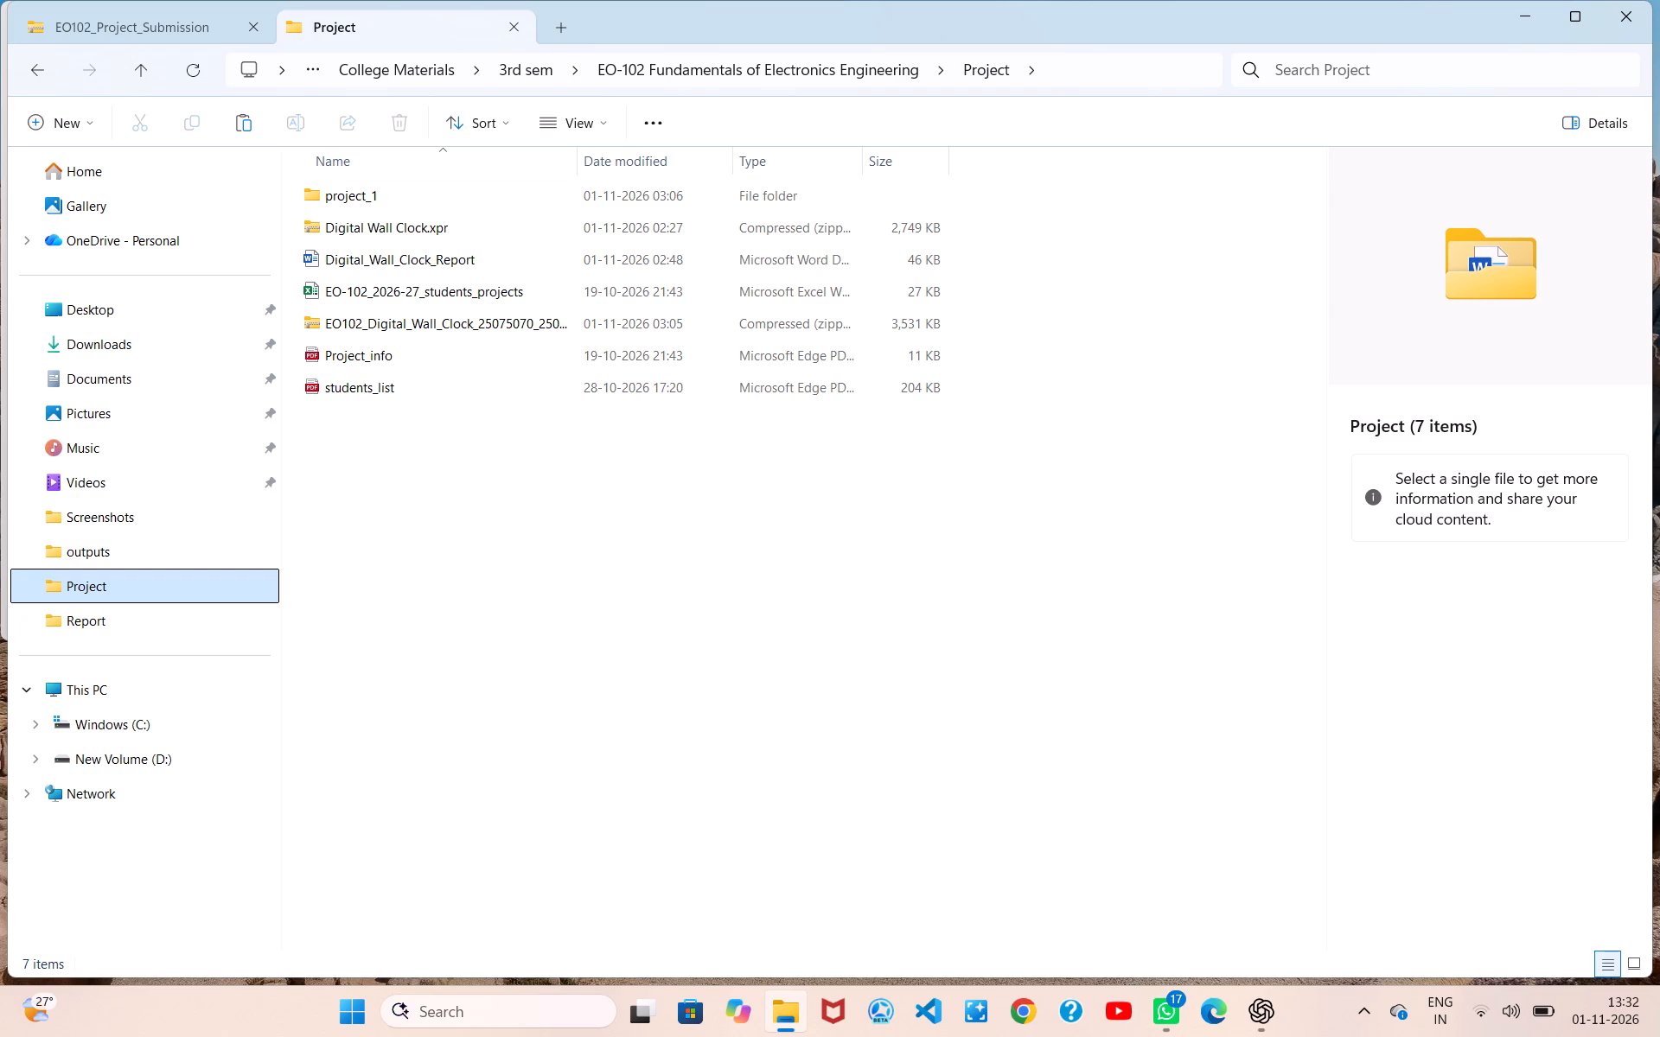
double_click(464, 319)
double_click(473, 191)
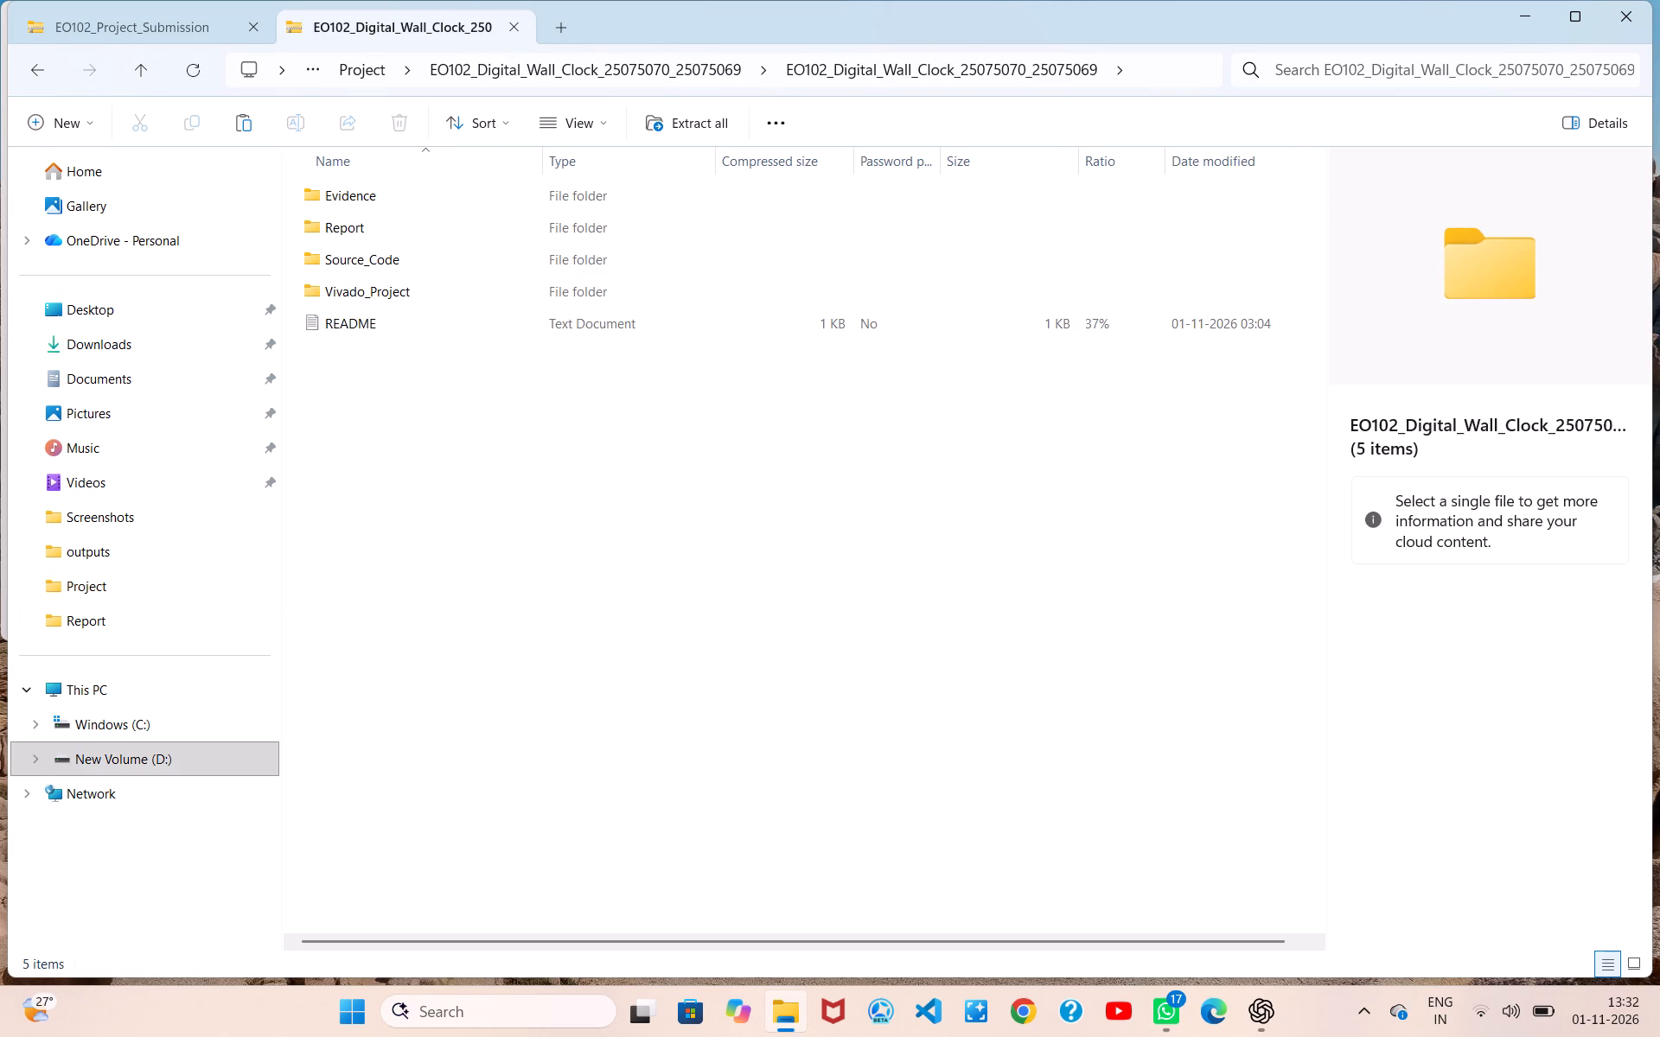
double_click(457, 237)
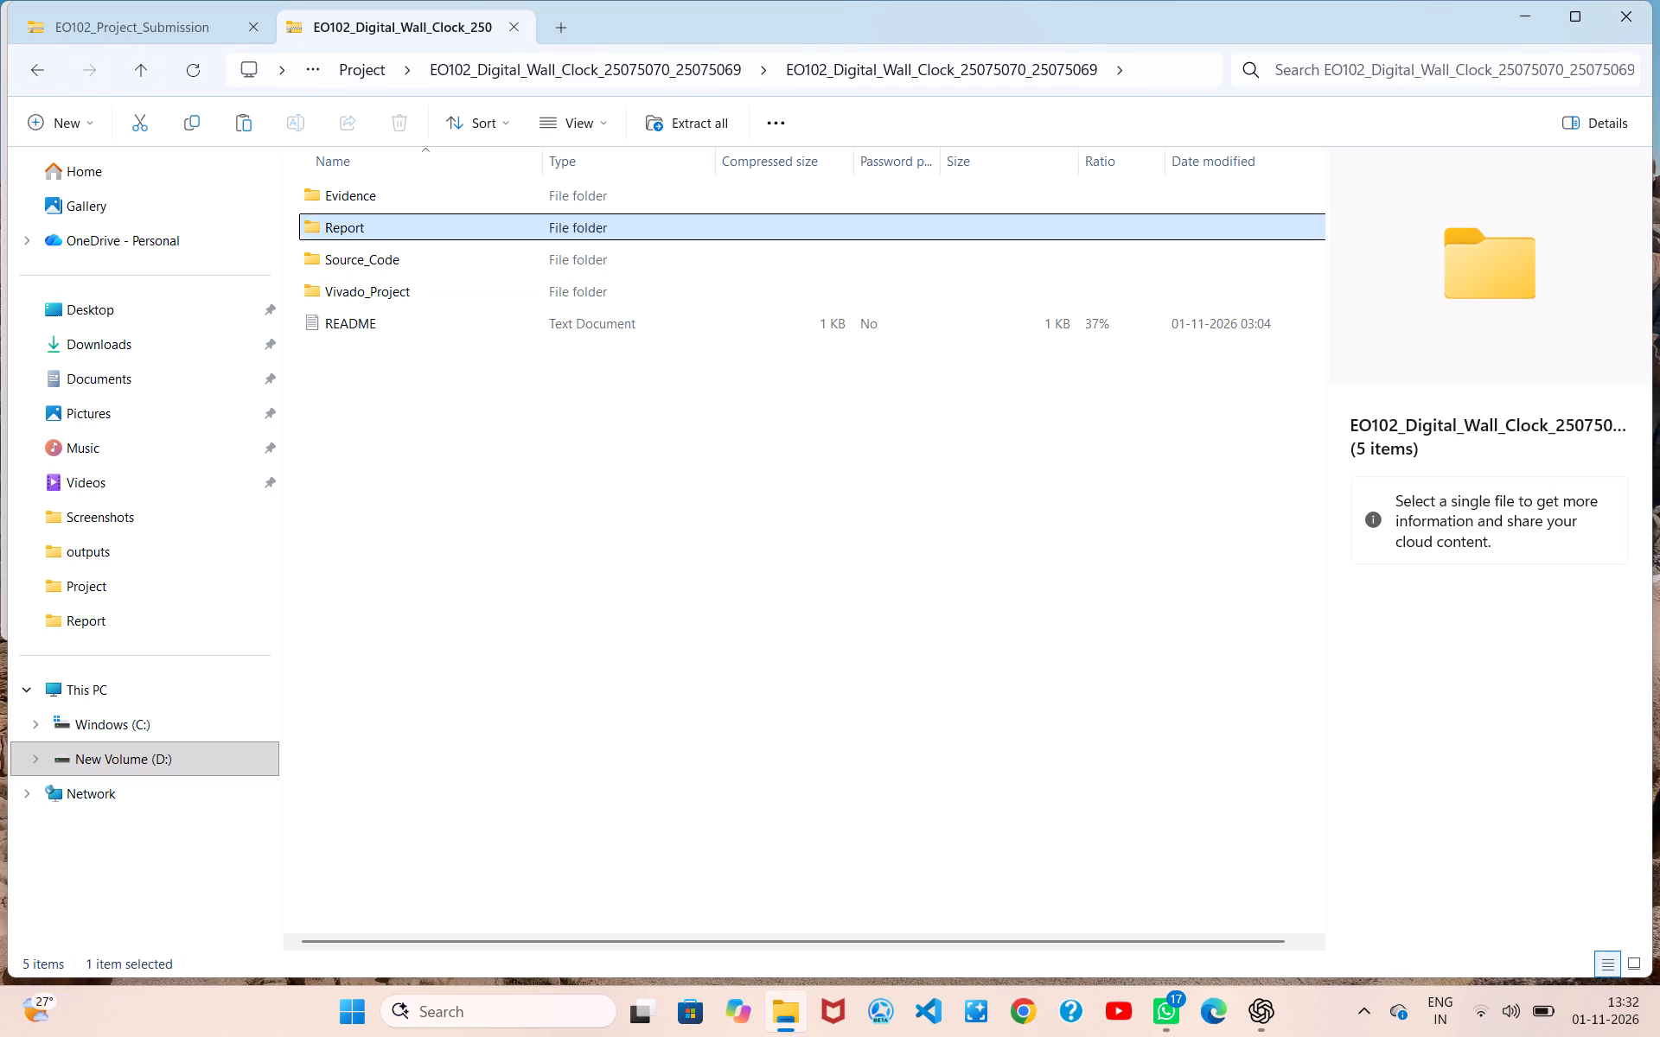
double_click(494, 195)
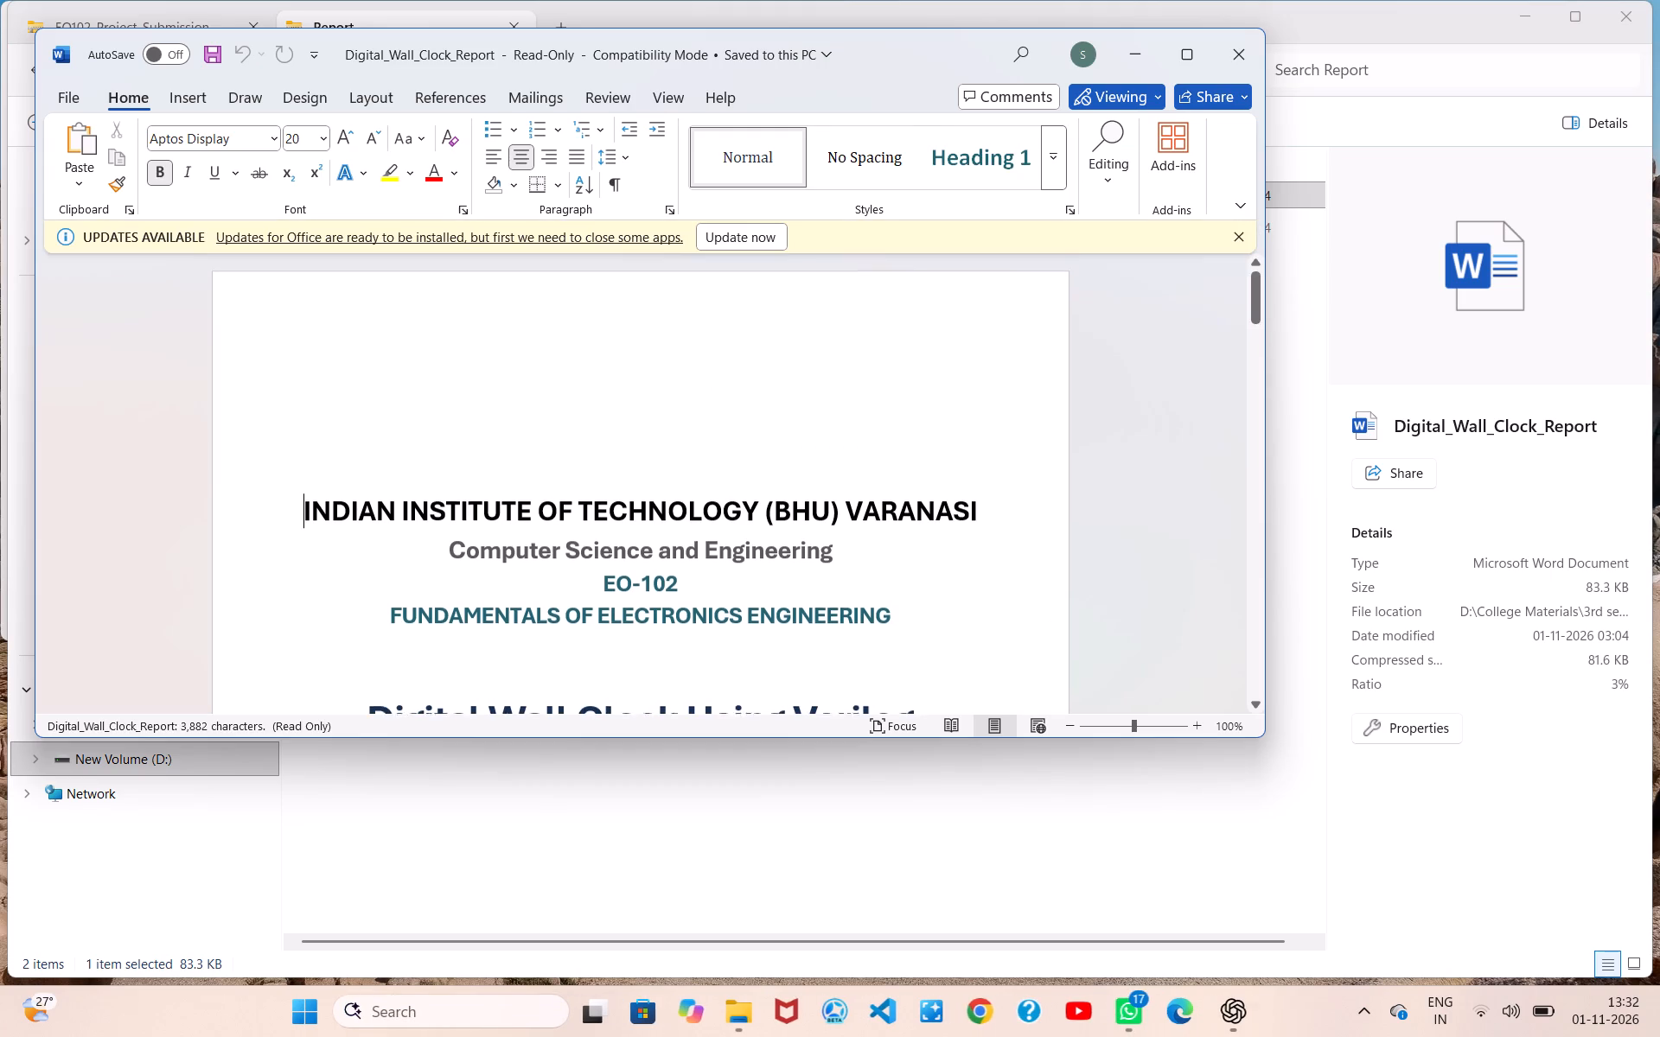
Examine the wall clock report's layout, including its headings, block diagram, test results table and waveform figure.
scroll(661, 475, "down", 7)
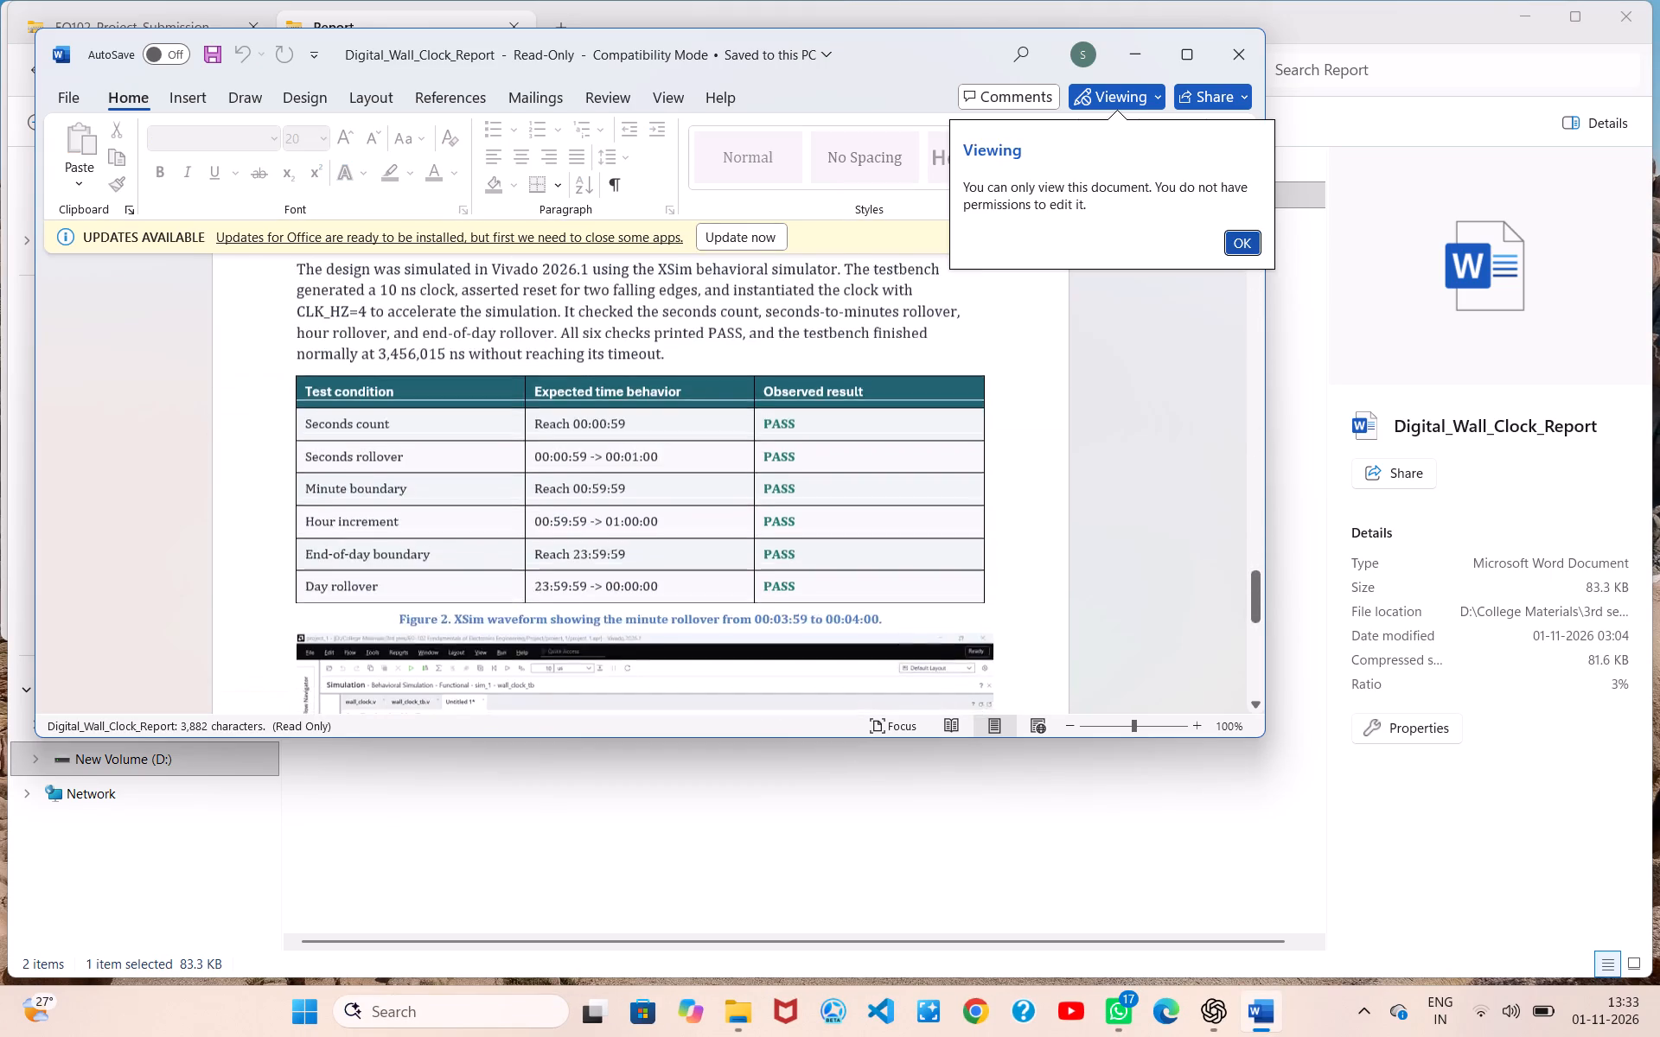
scroll(661, 475, "down", 6)
scroll(661, 475, "up", 3)
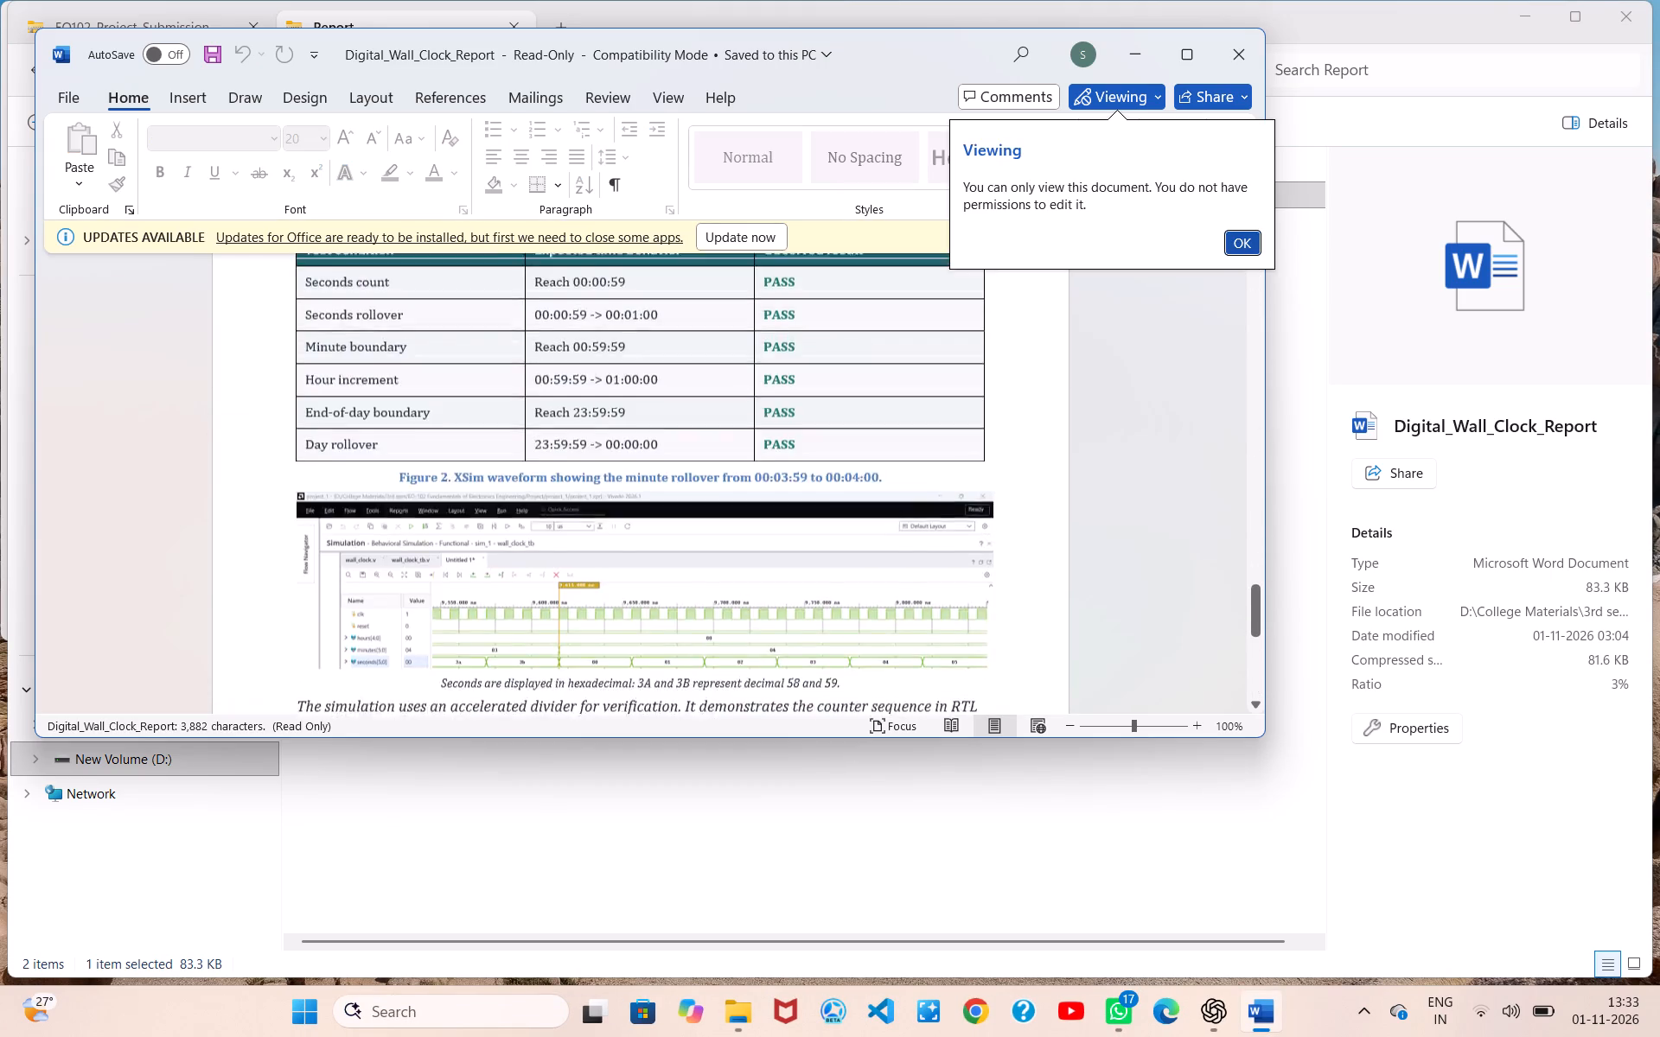
scroll(661, 475, "up", 7)
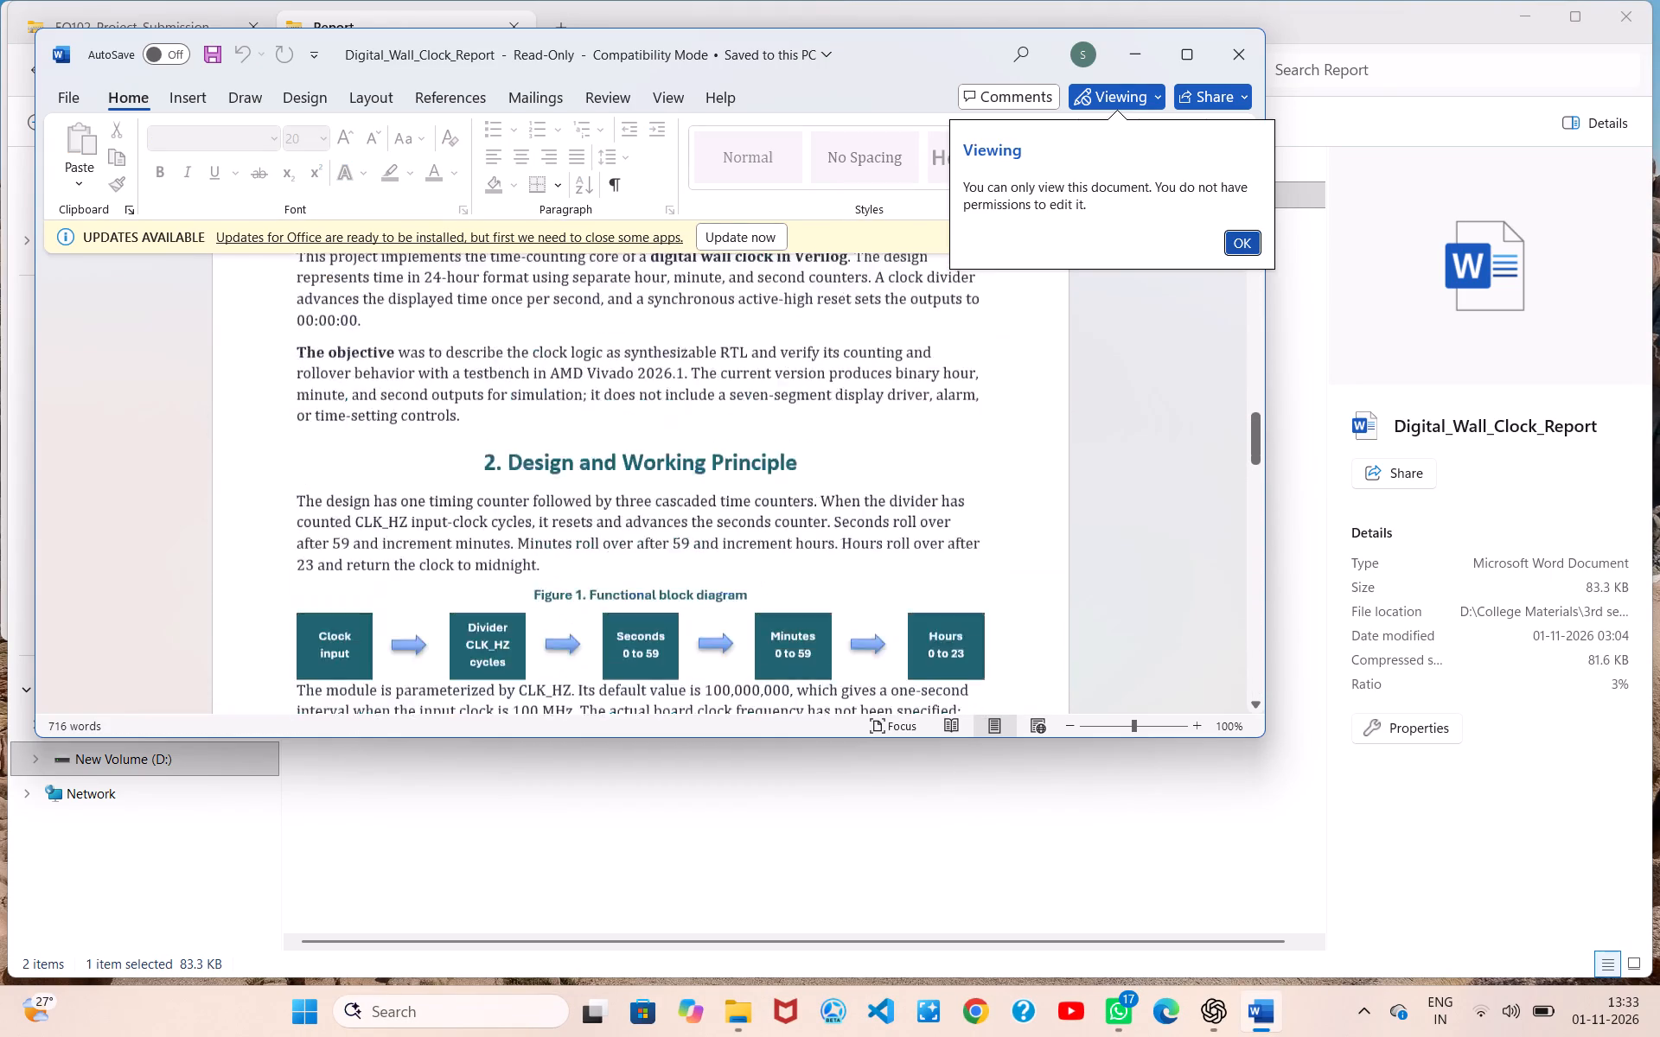
scroll(661, 475, "up", 1)
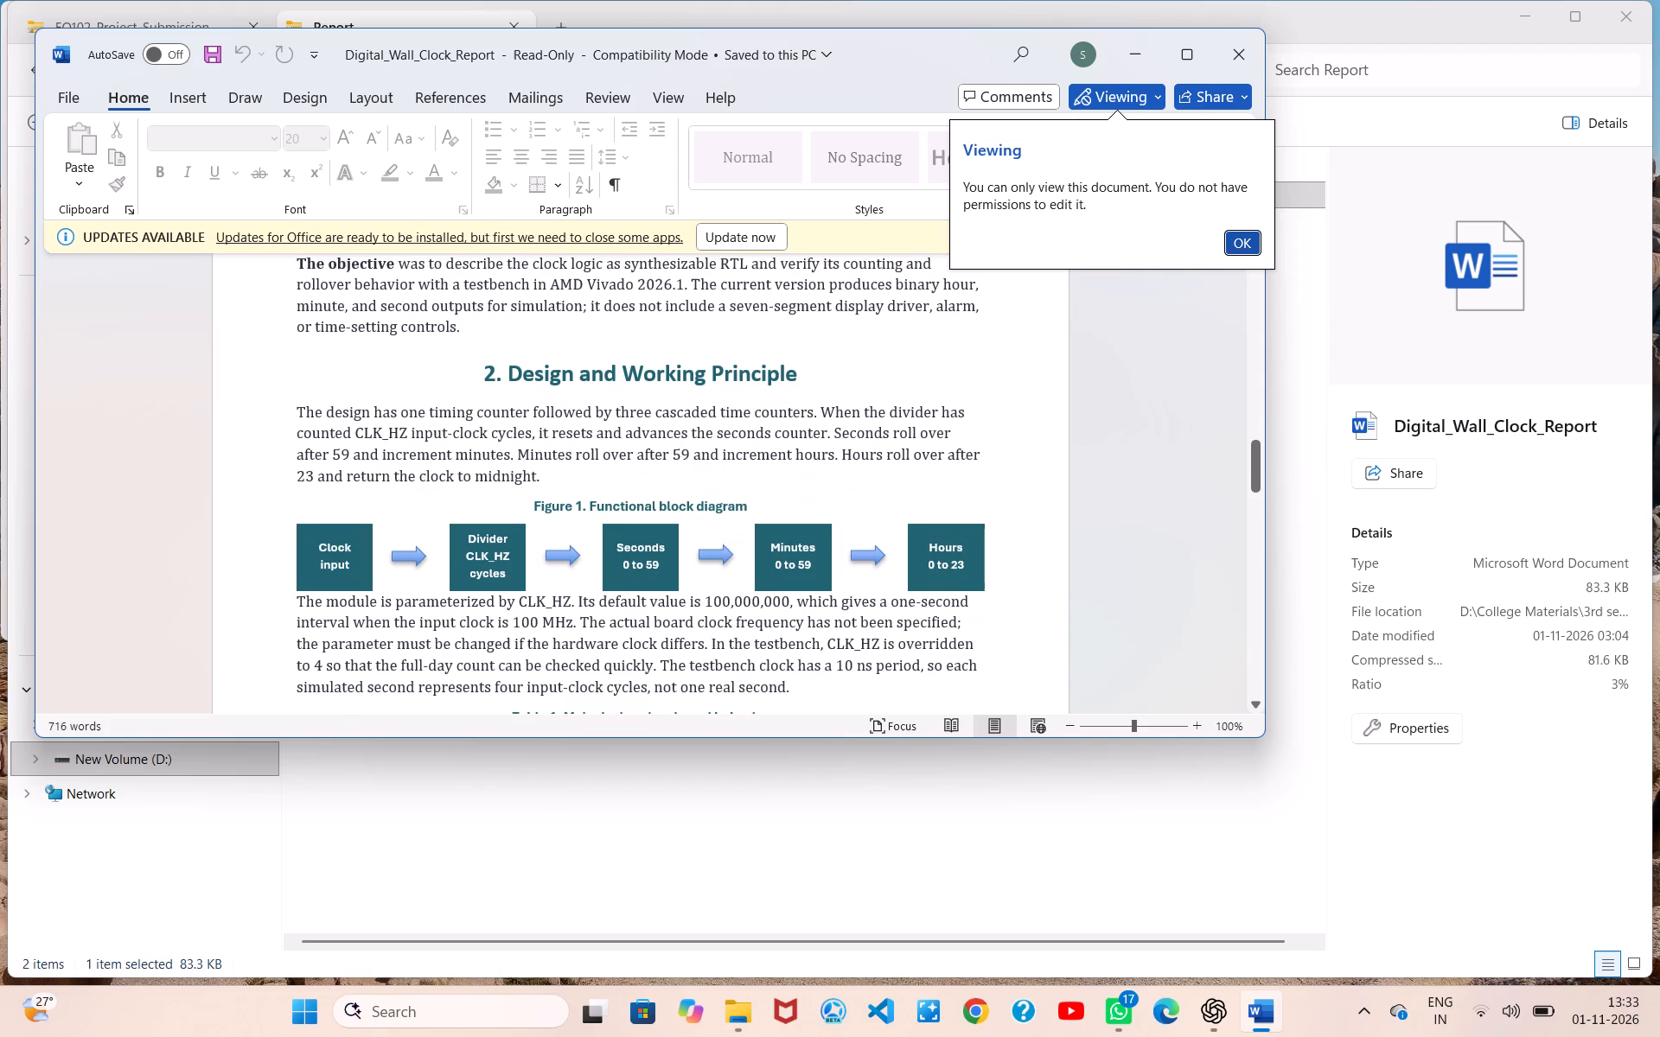
scroll(661, 475, "up", 1)
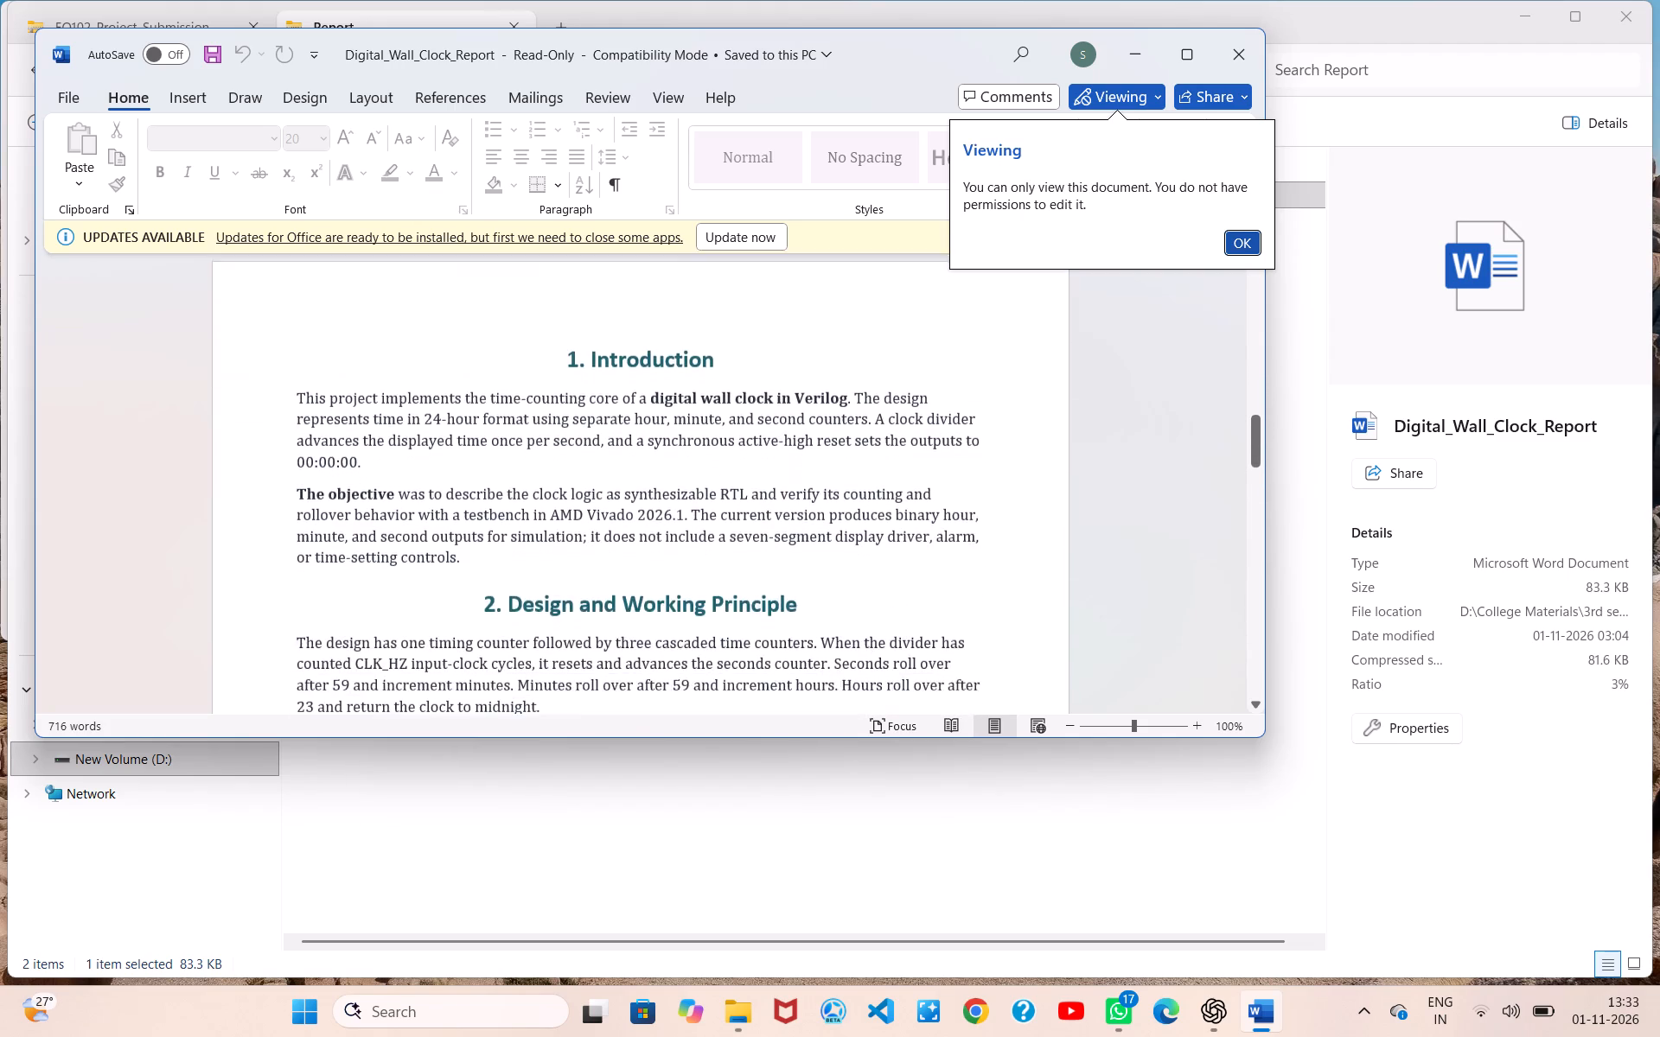
scroll(661, 475, "up", 2)
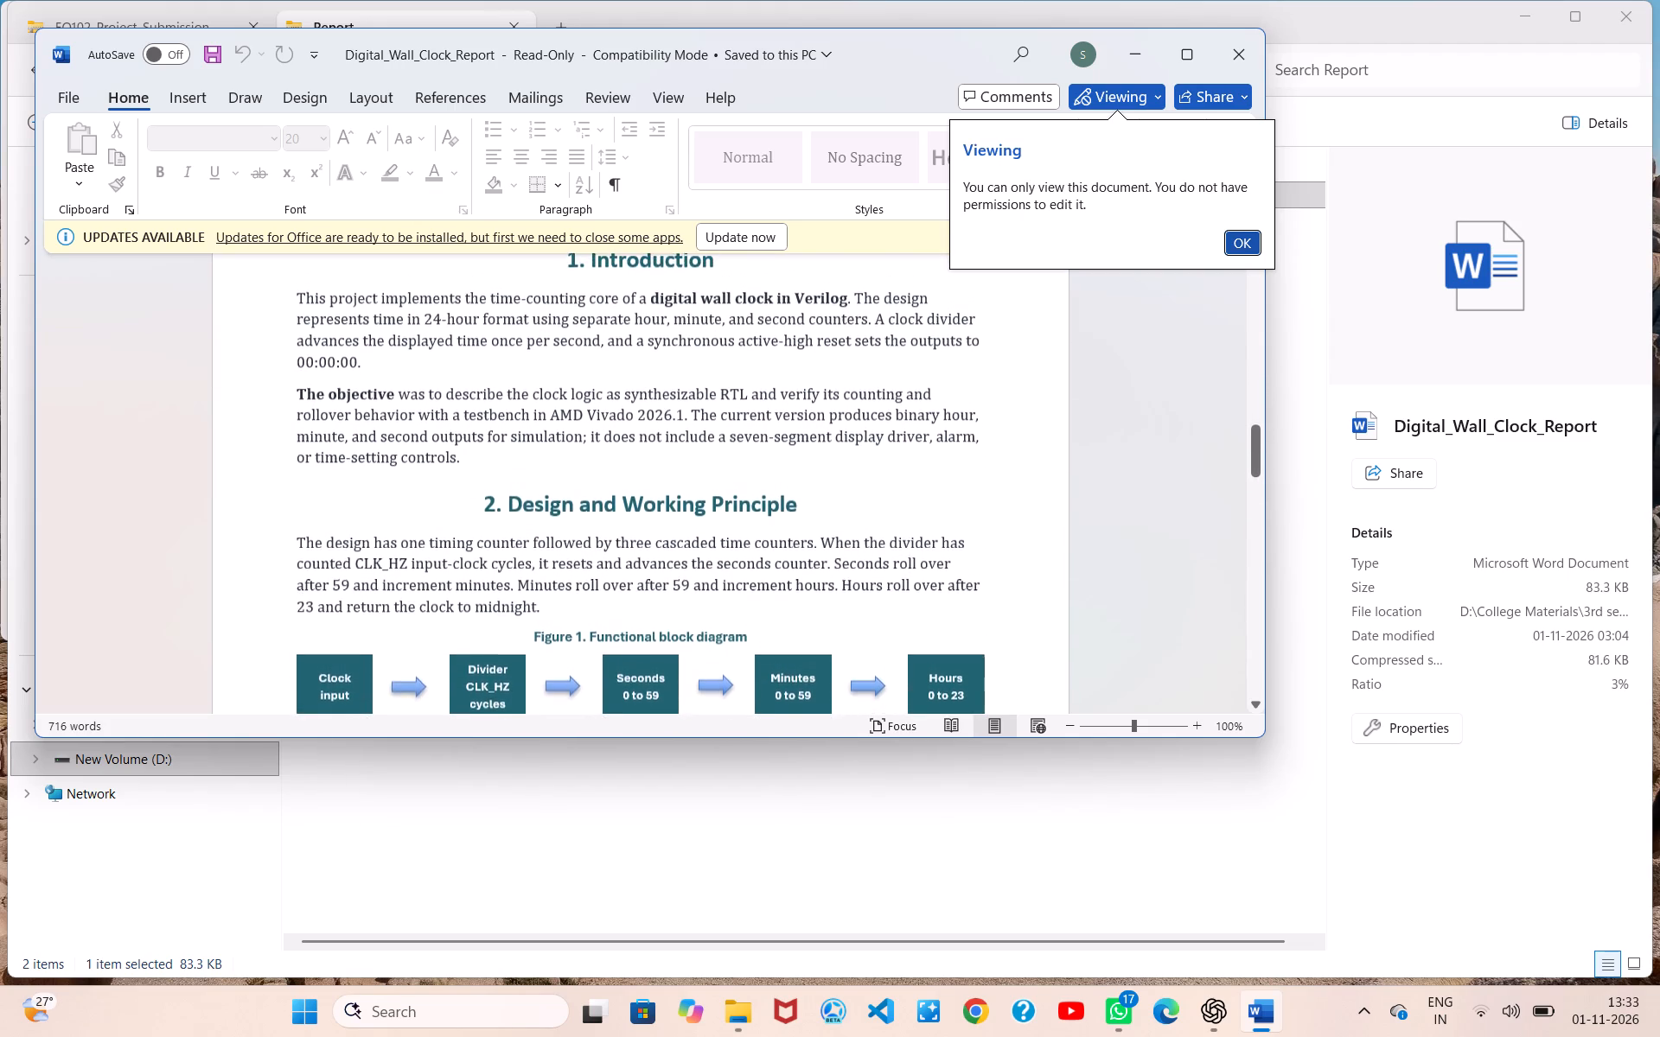
scroll(661, 475, "up", 2)
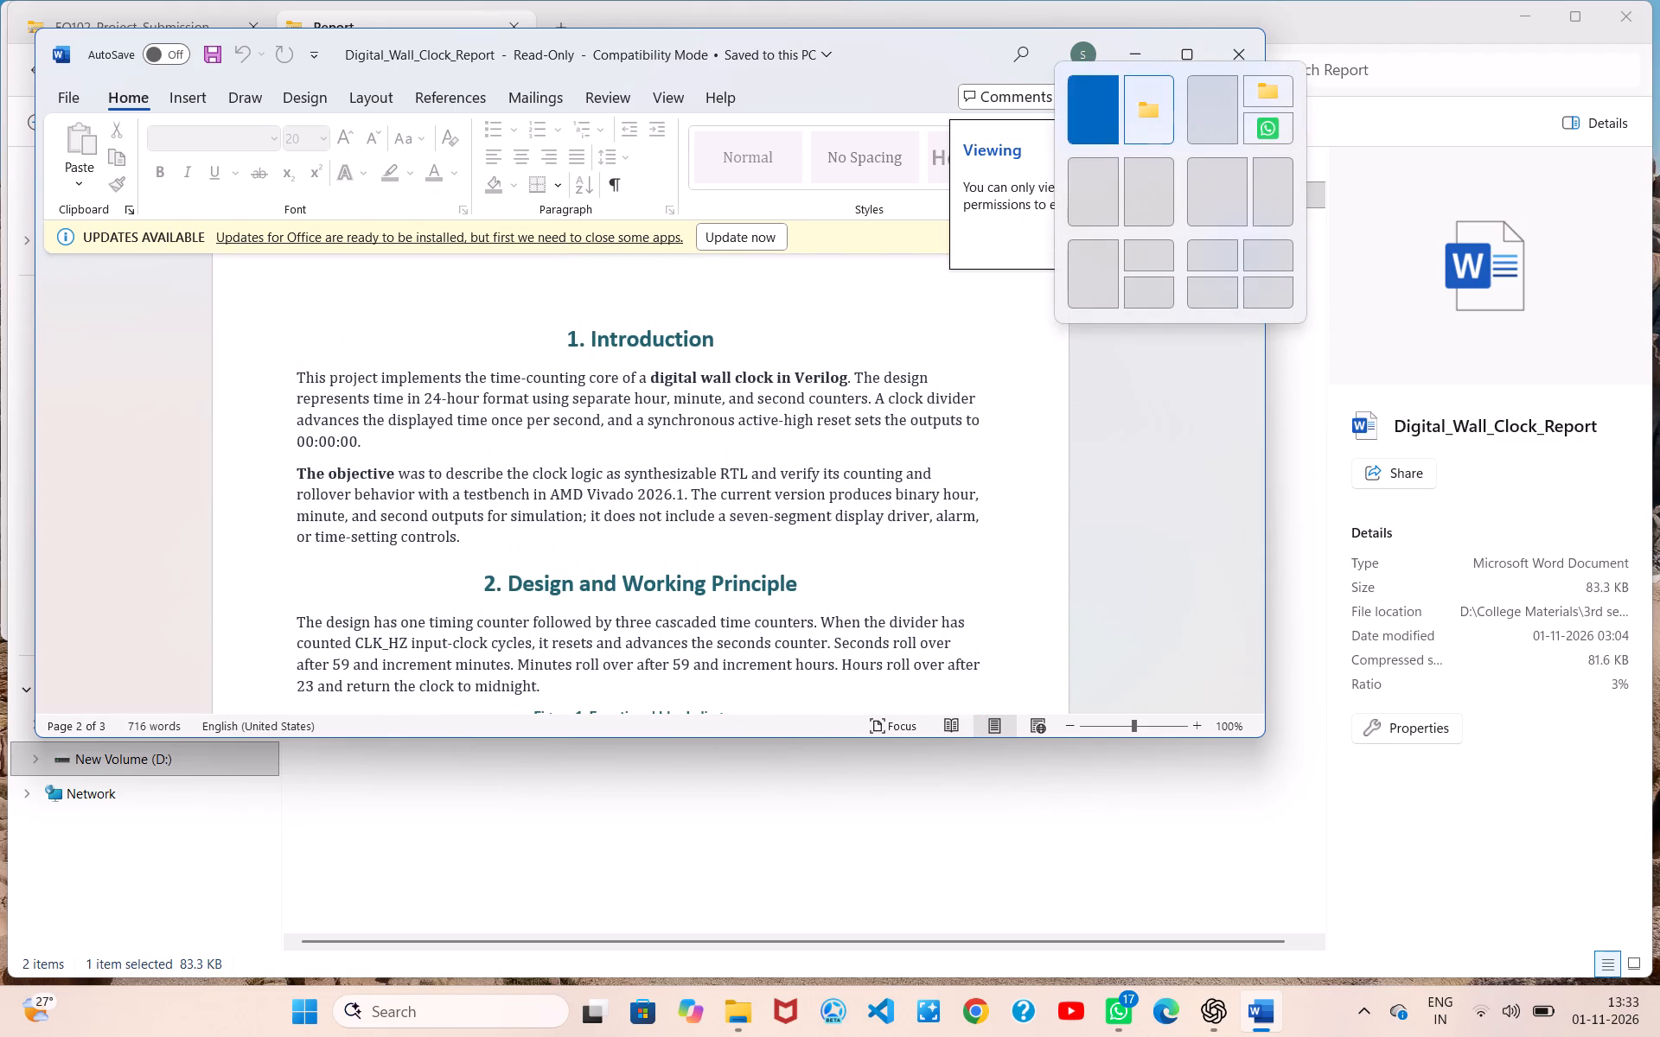
Open the Word version of CMOS_OpAmp_Project_Report_Final from EO102_Project_Submission and arrange it side by side with the wall clock report.
left_click(1146, 191)
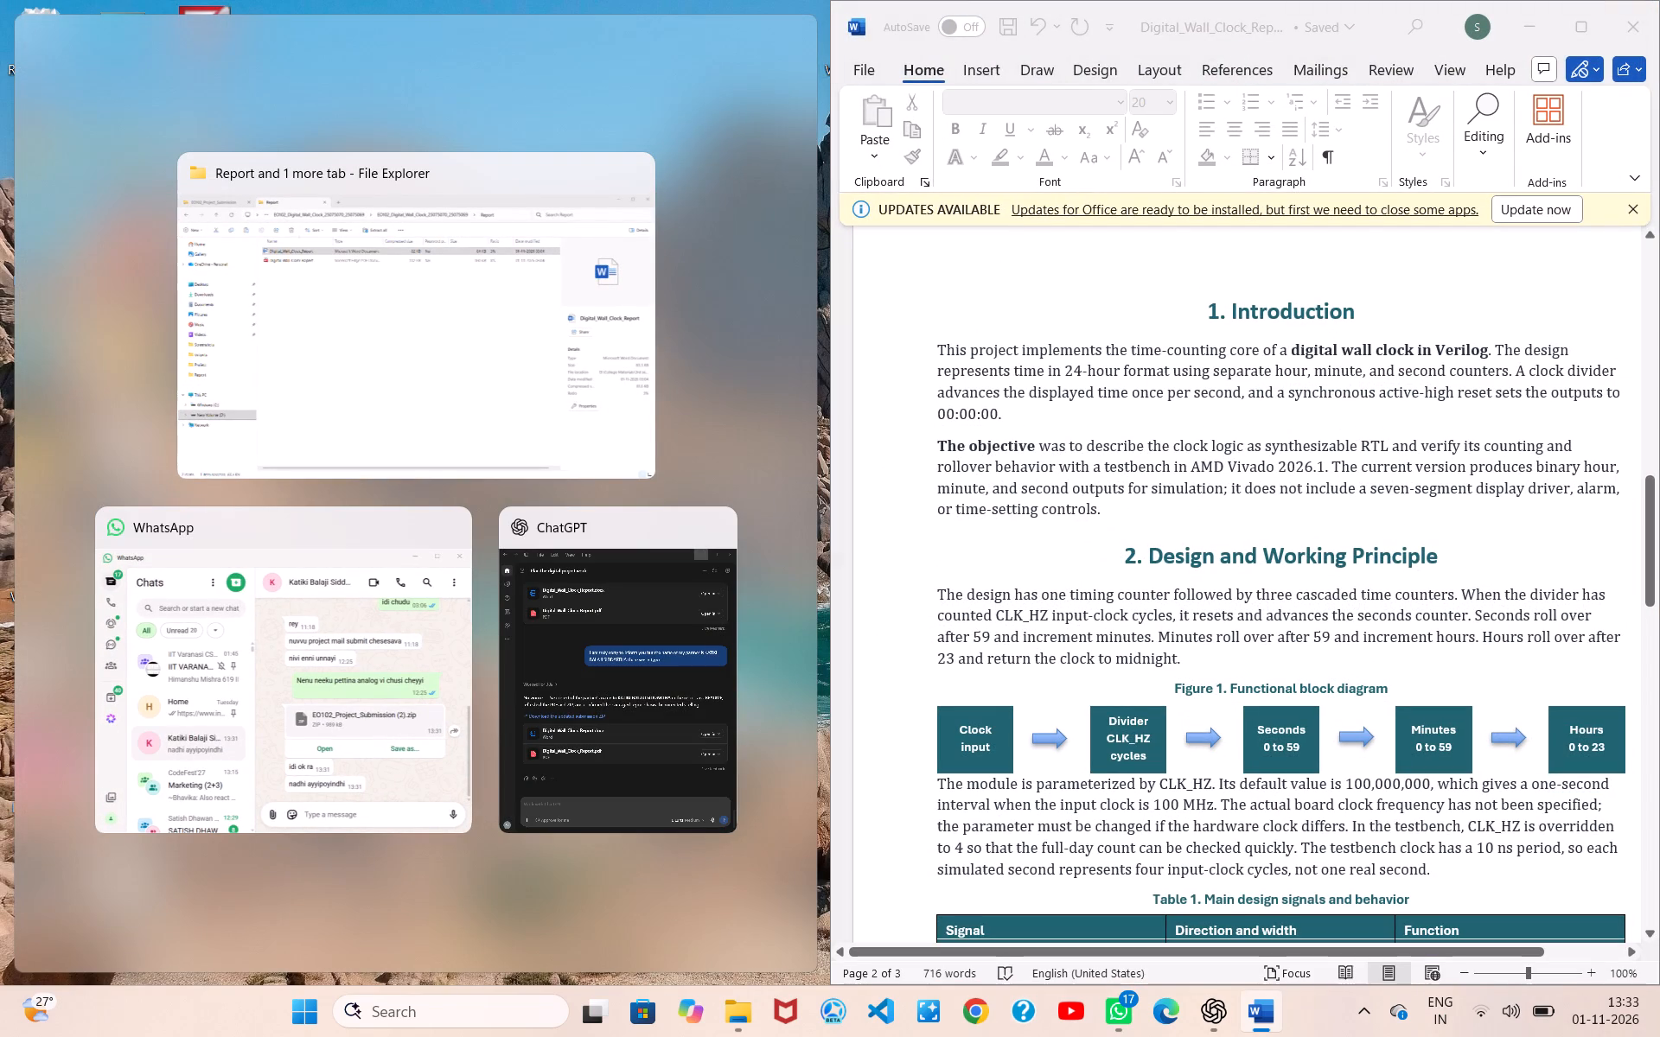
left_click(745, 366)
left_click(156, 15)
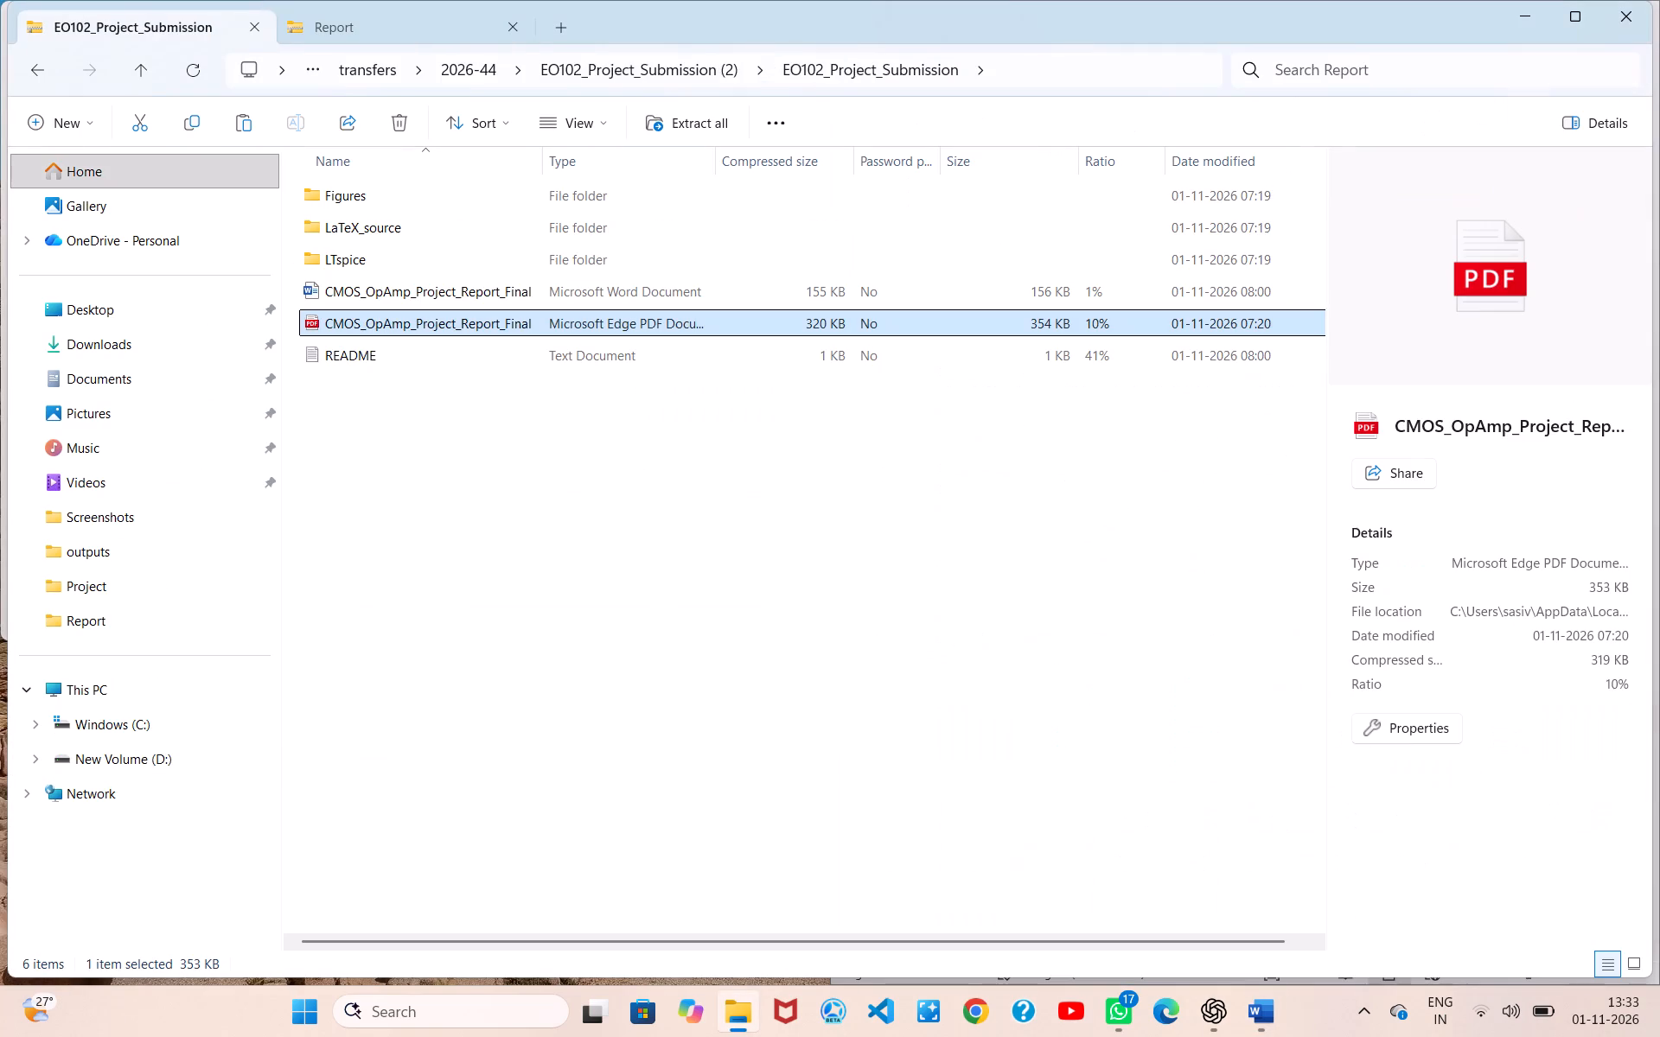
double_click(379, 288)
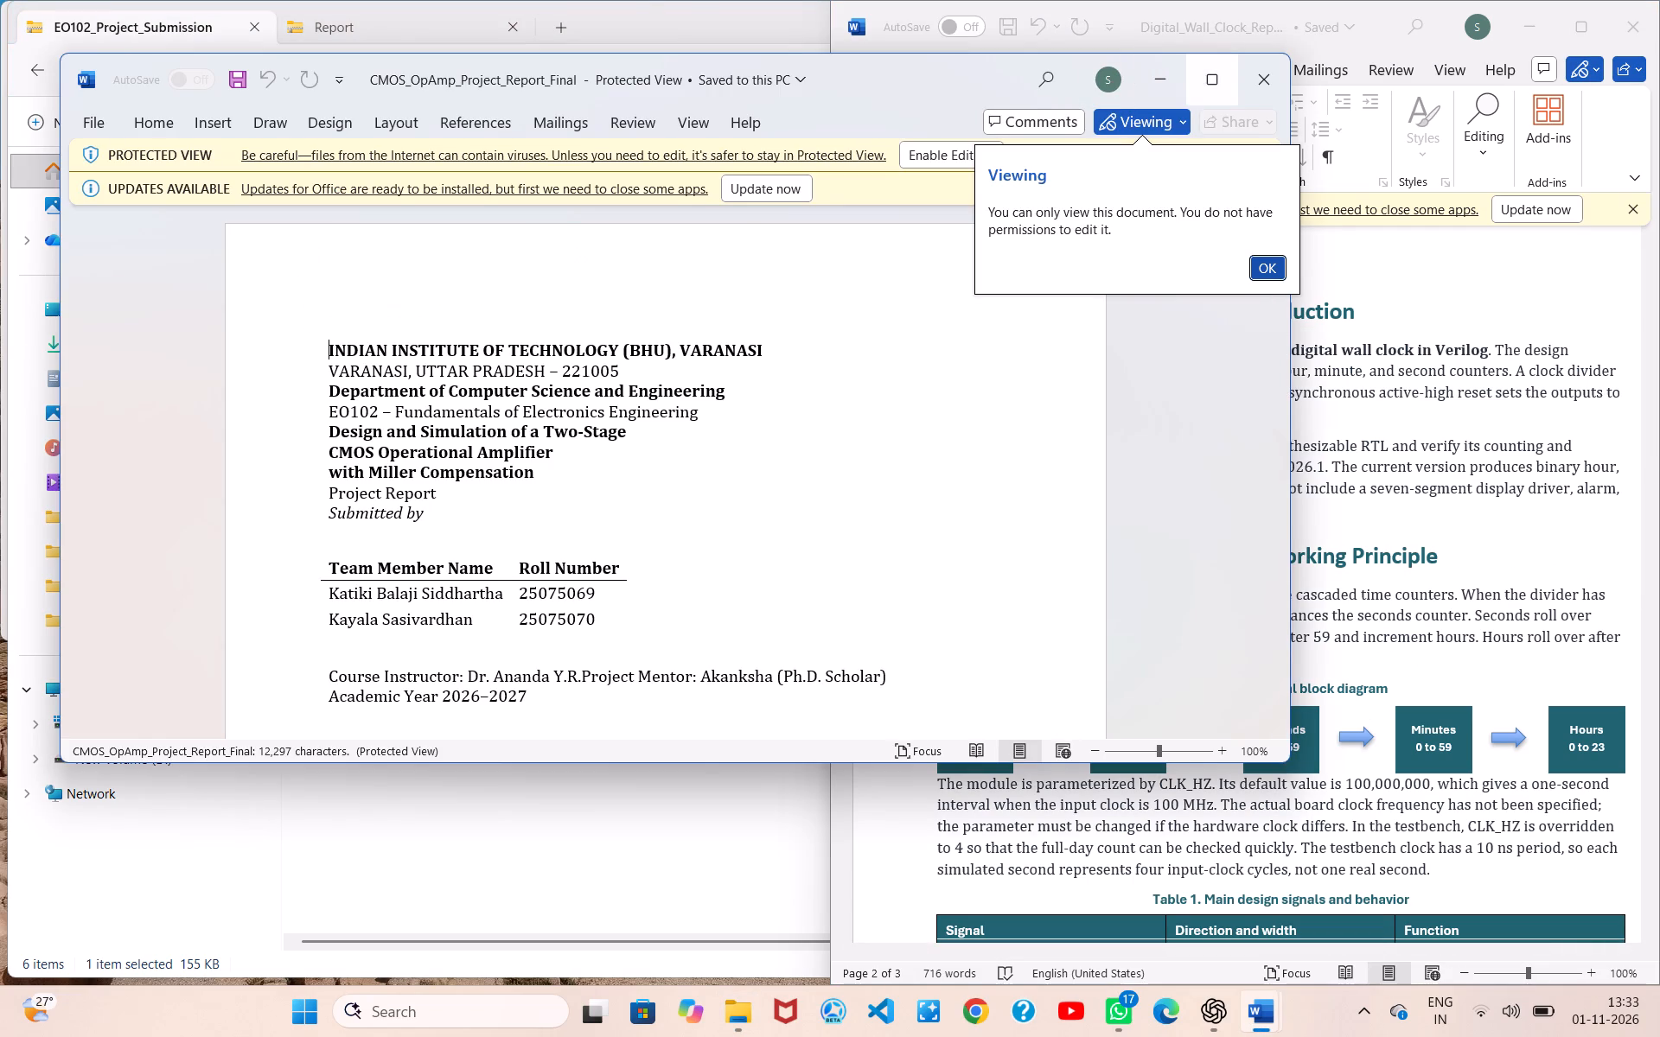
left_click(1122, 194)
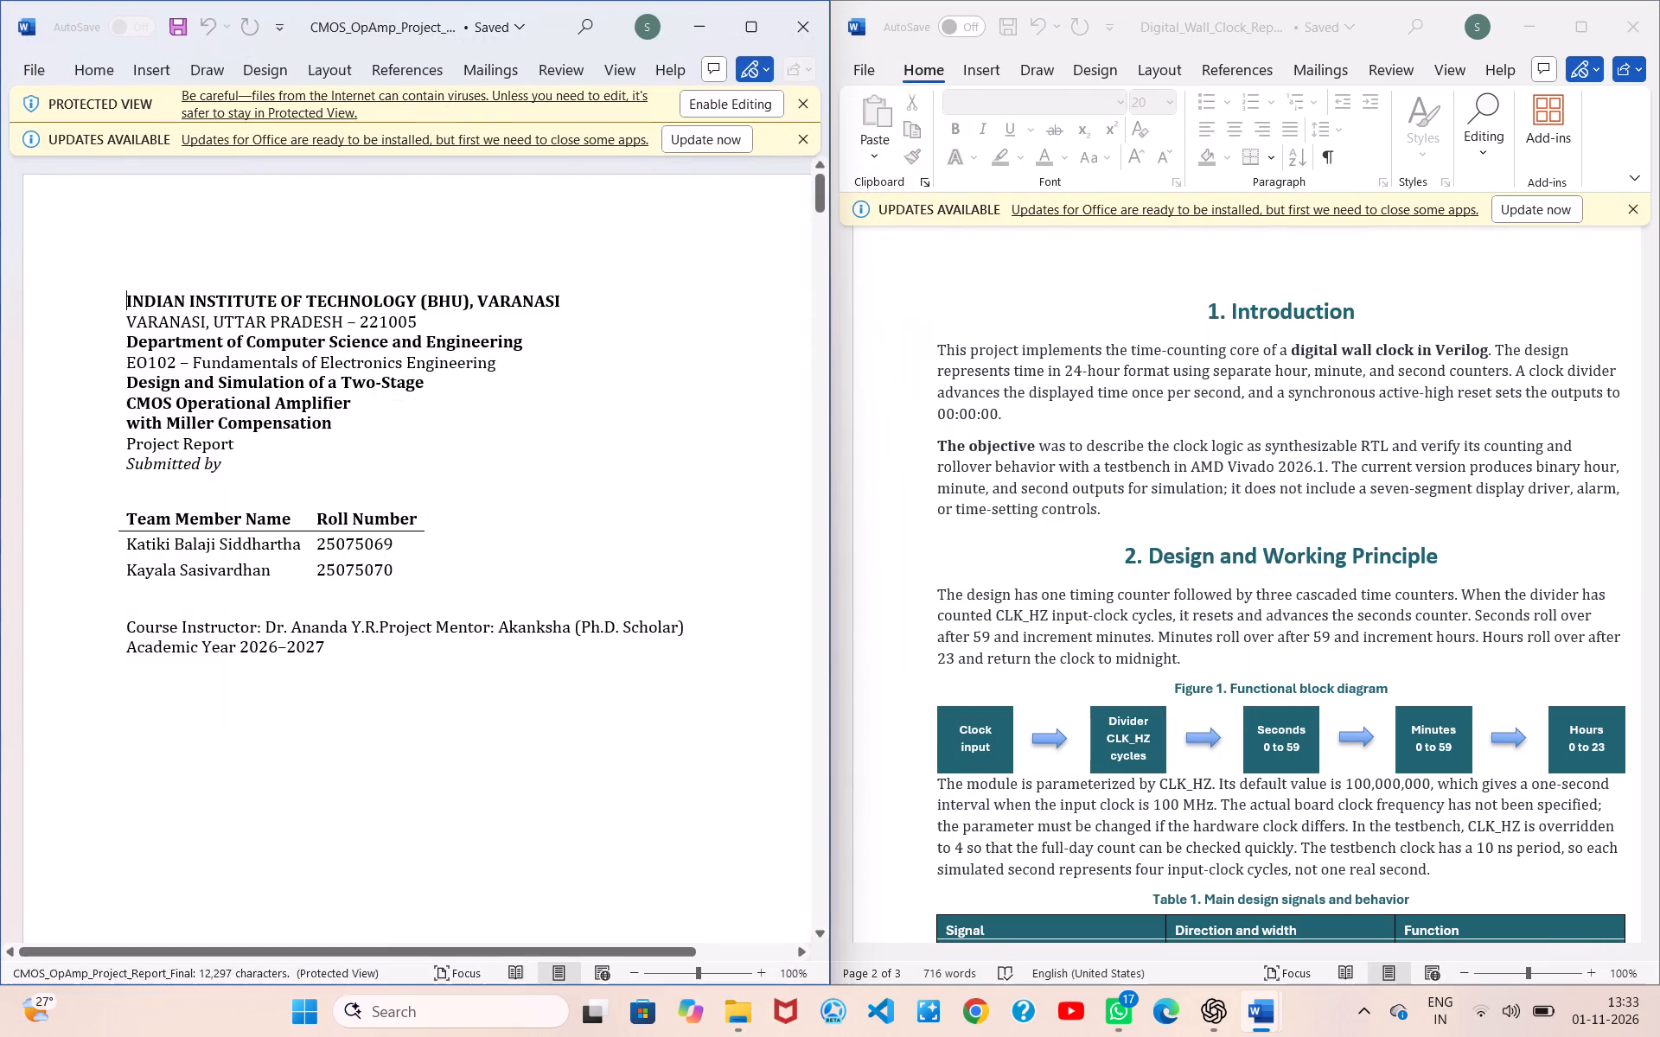
Examine the CMOS op-amp Word report's cover, contents and introduction pages beside the wall clock report and at full size, and close it.
scroll(600, 540, "up", 1)
scroll(600, 540, "down", 5)
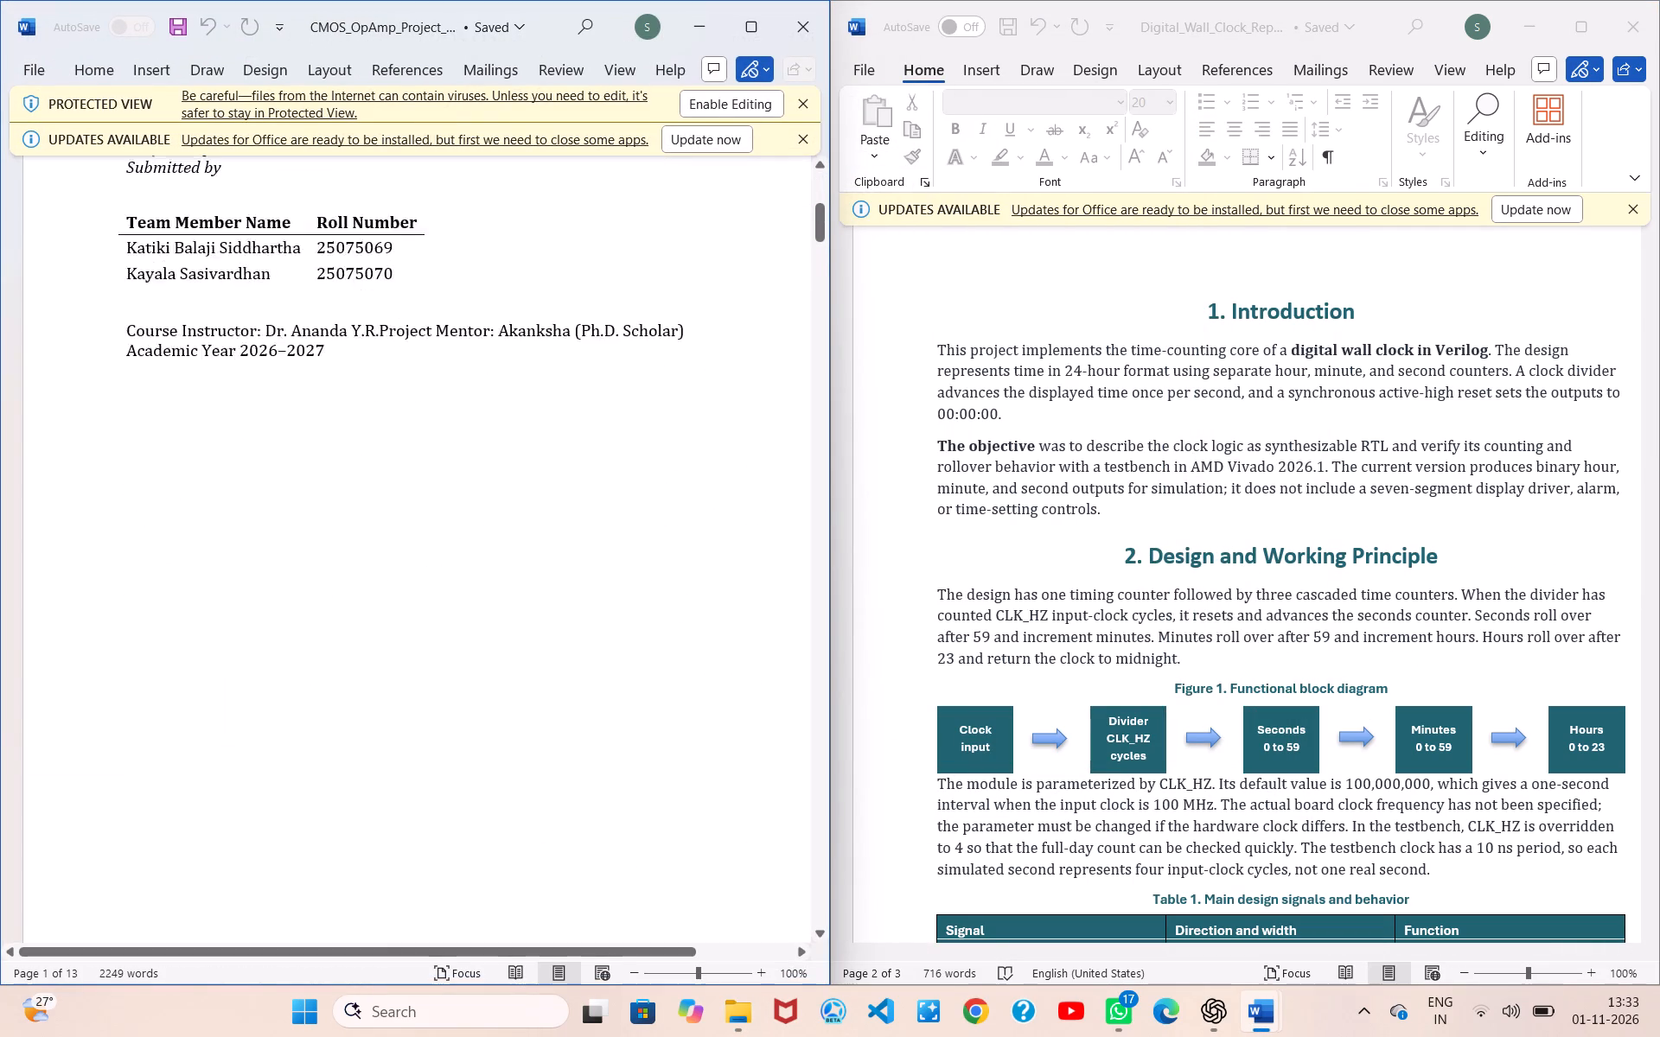
scroll(600, 540, "down", 3)
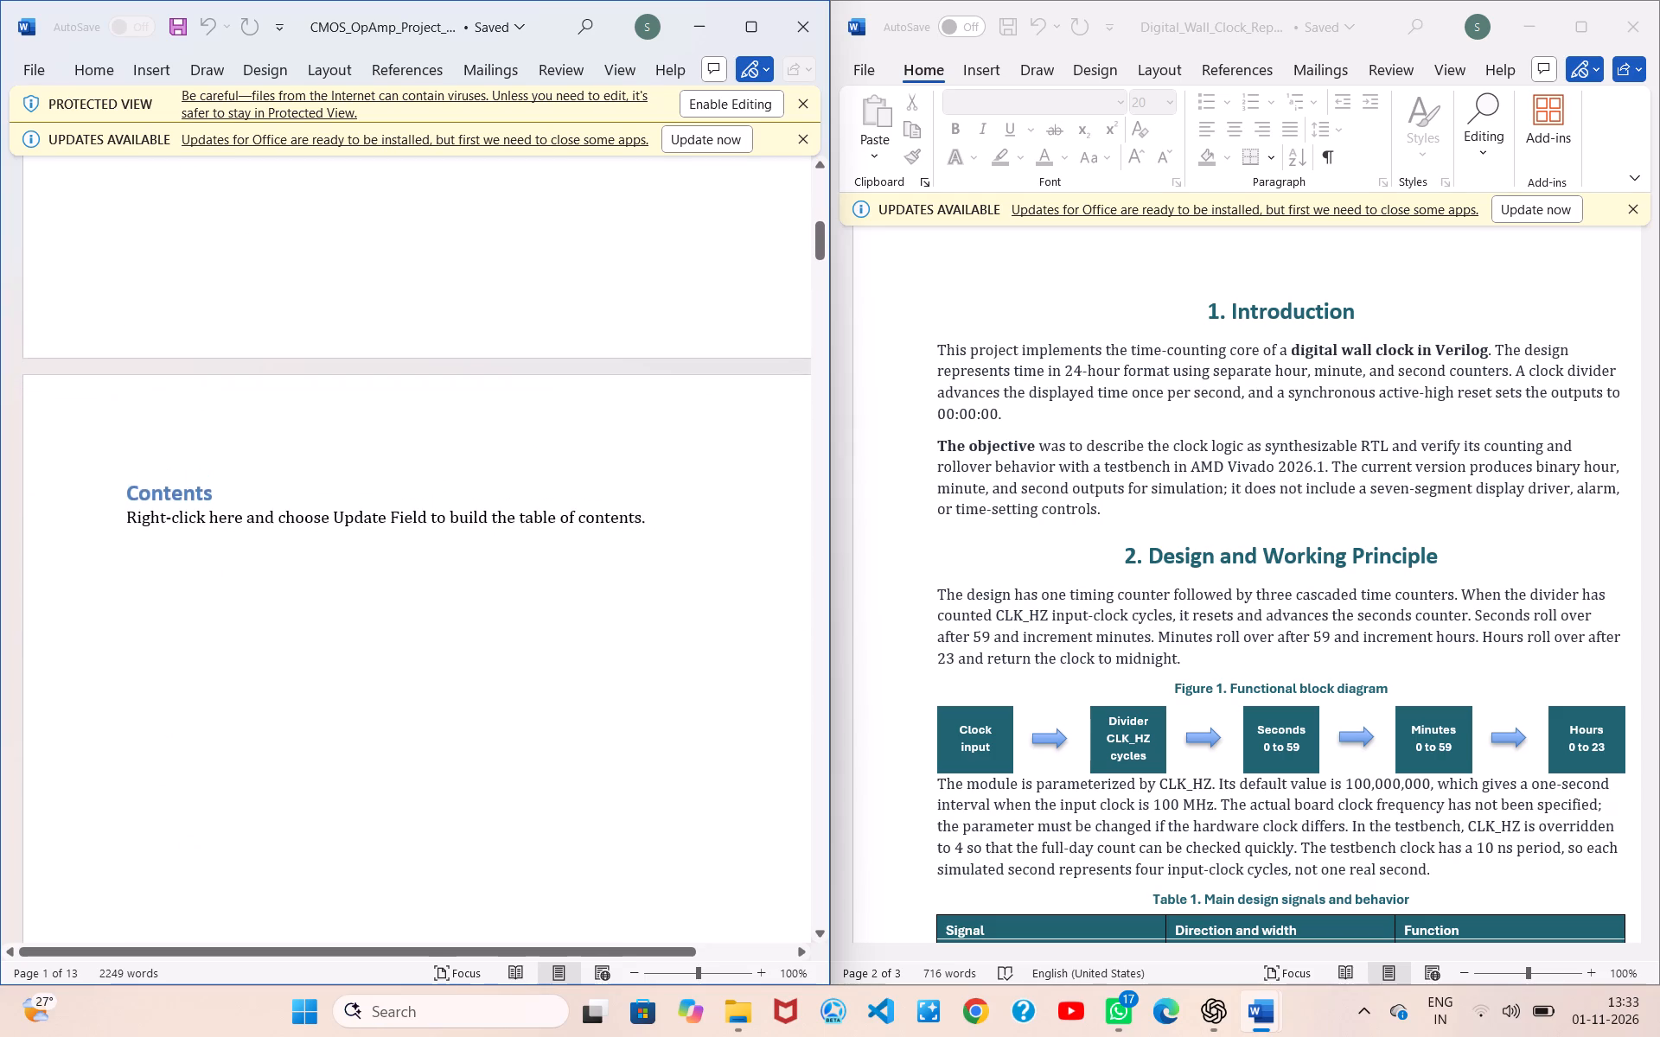
scroll(600, 540, "down", 4)
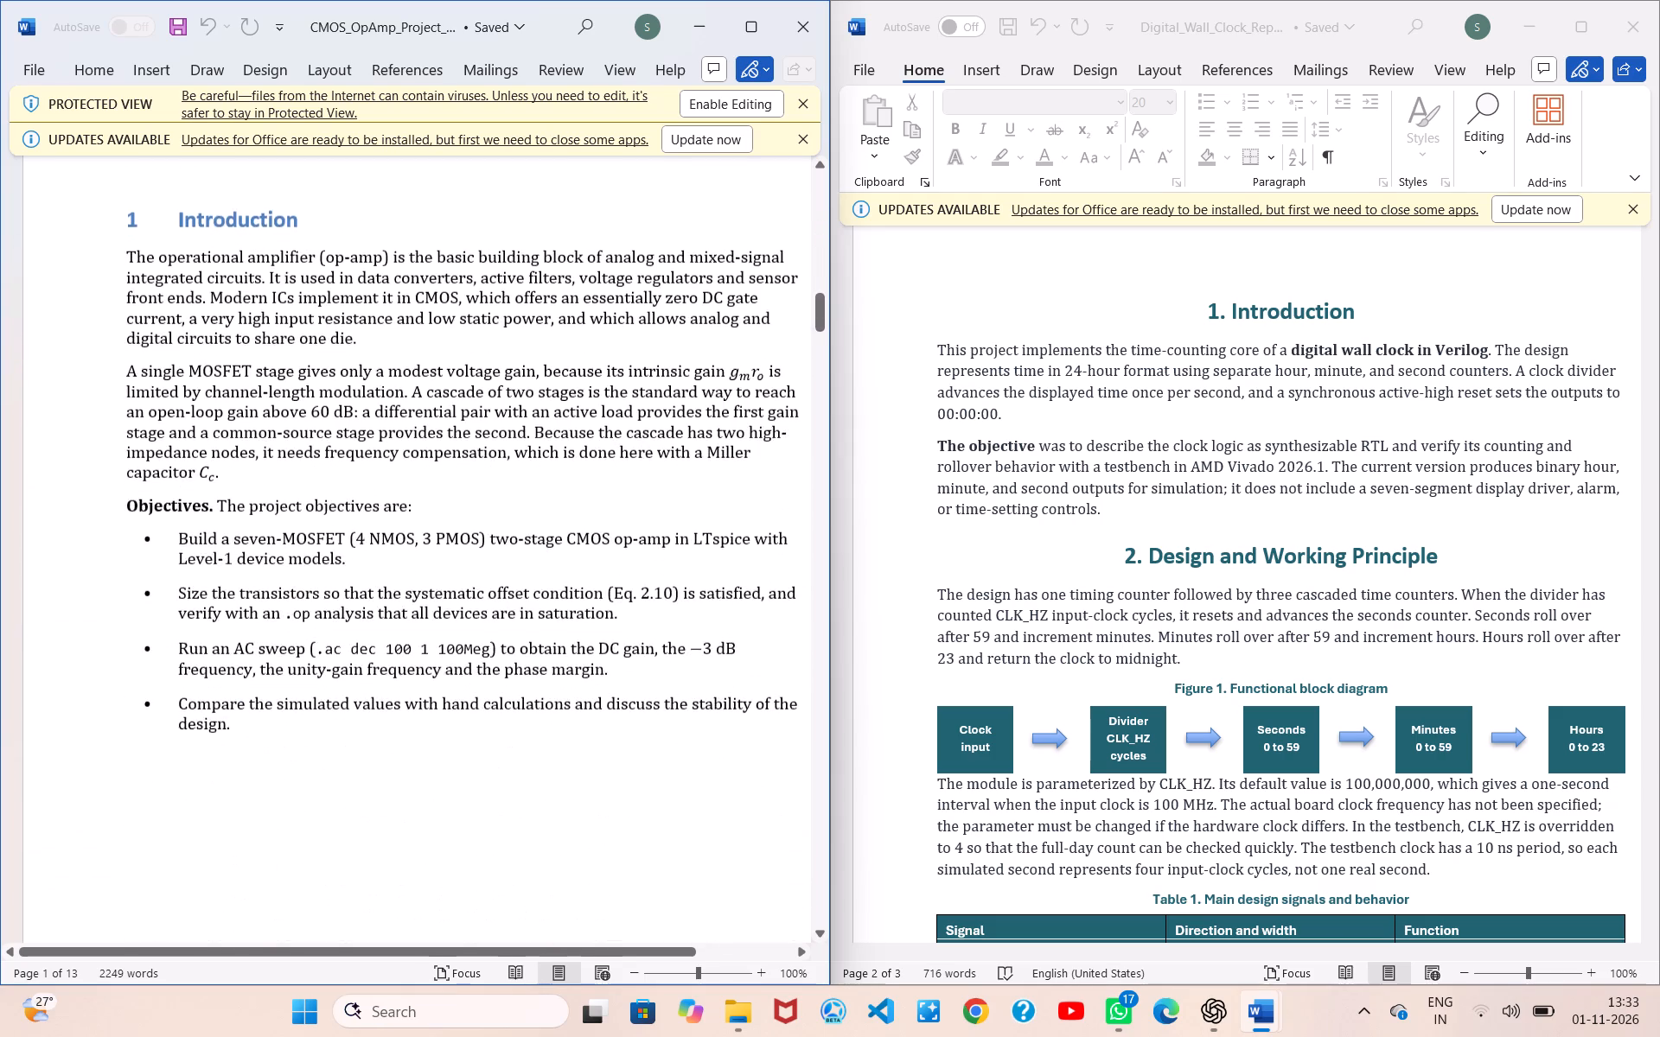
scroll(600, 540, "up", 6)
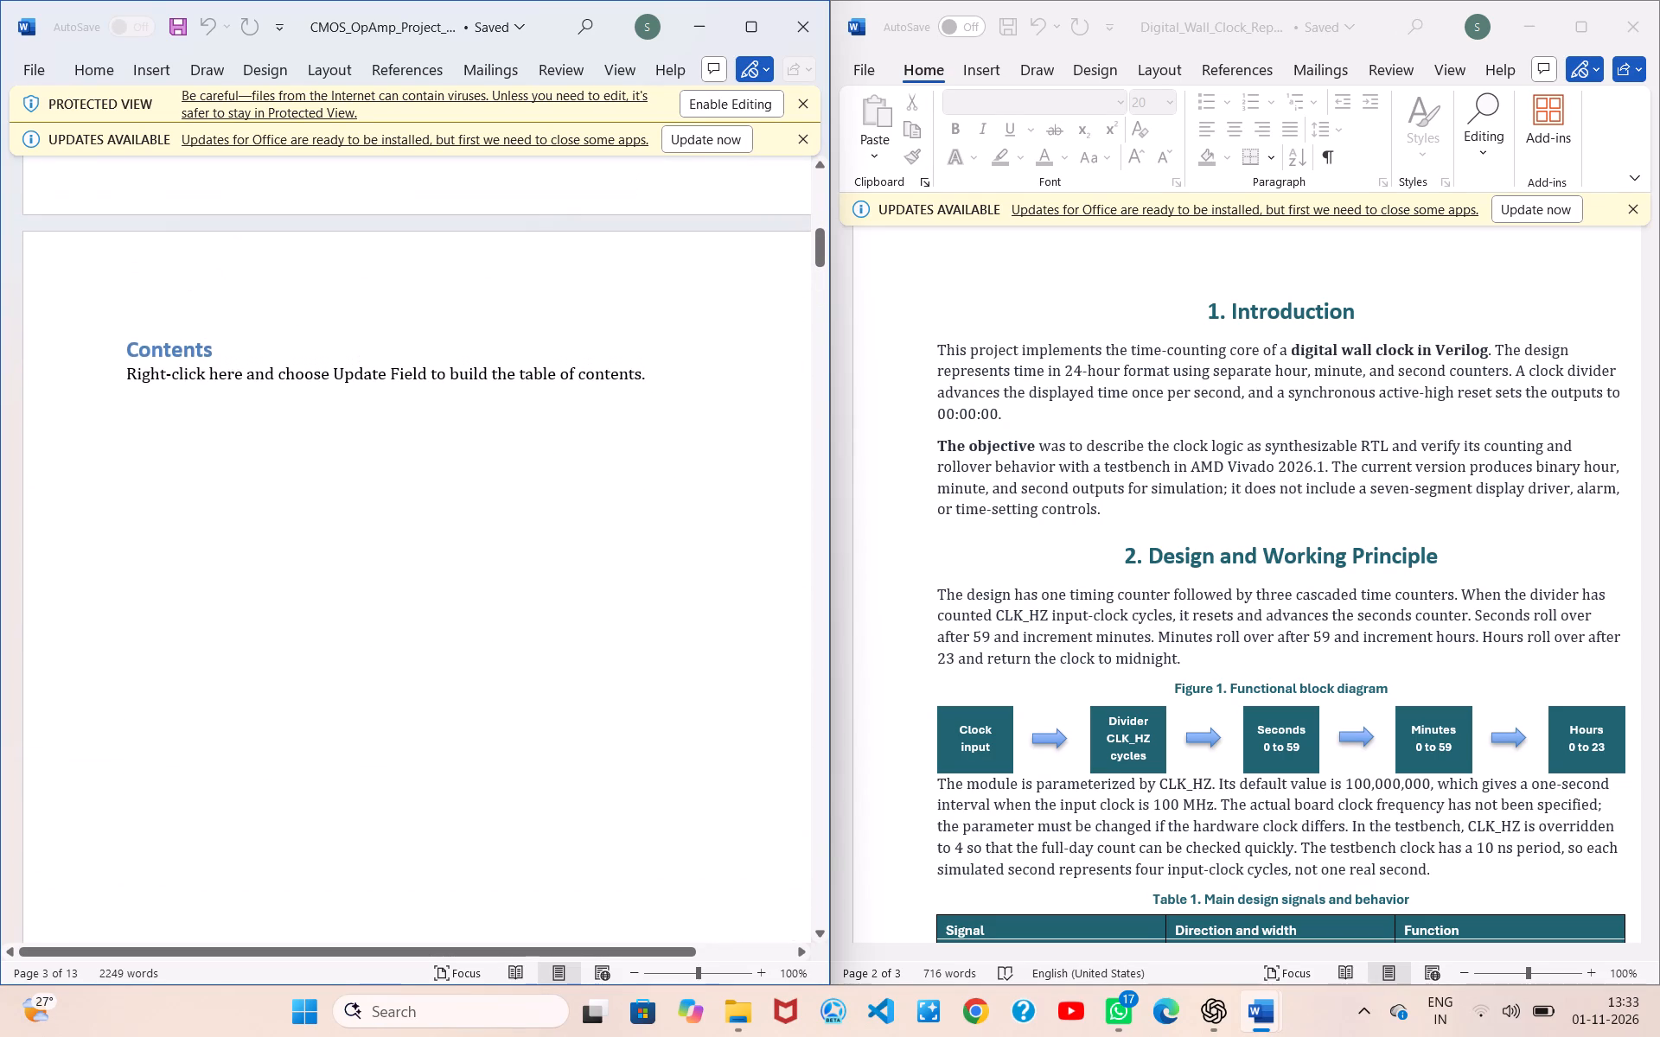
scroll(600, 540, "up", 1)
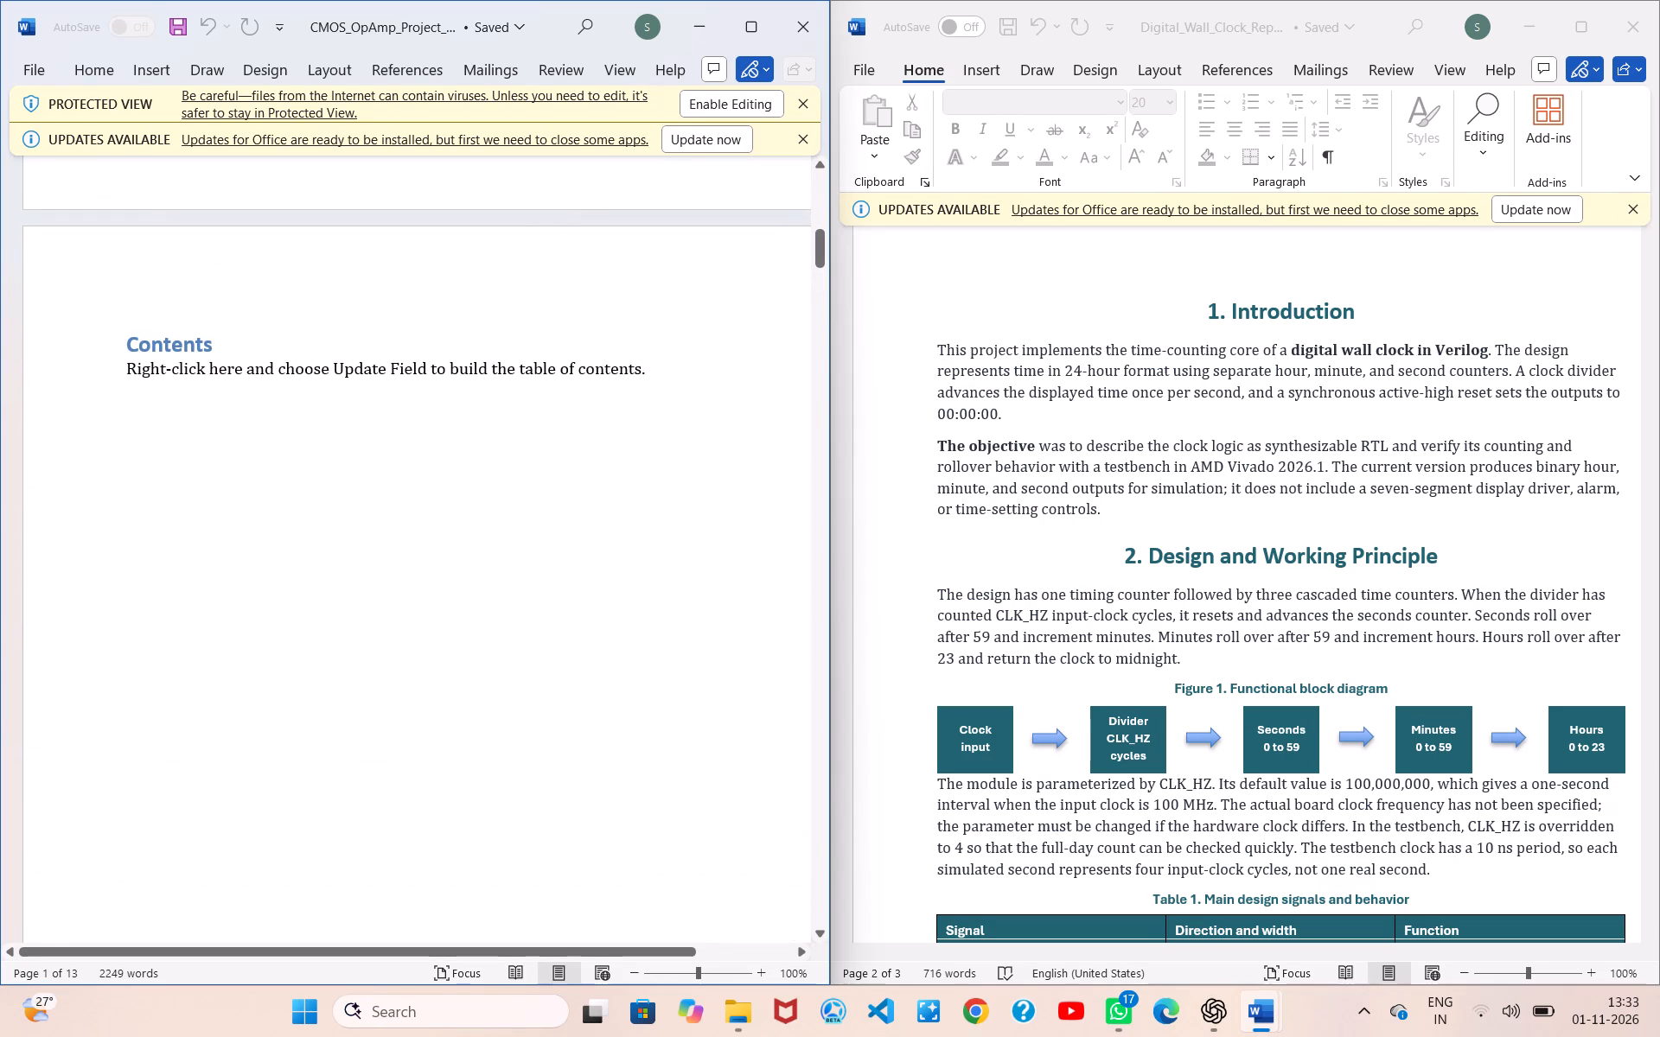
left_click(744, 37)
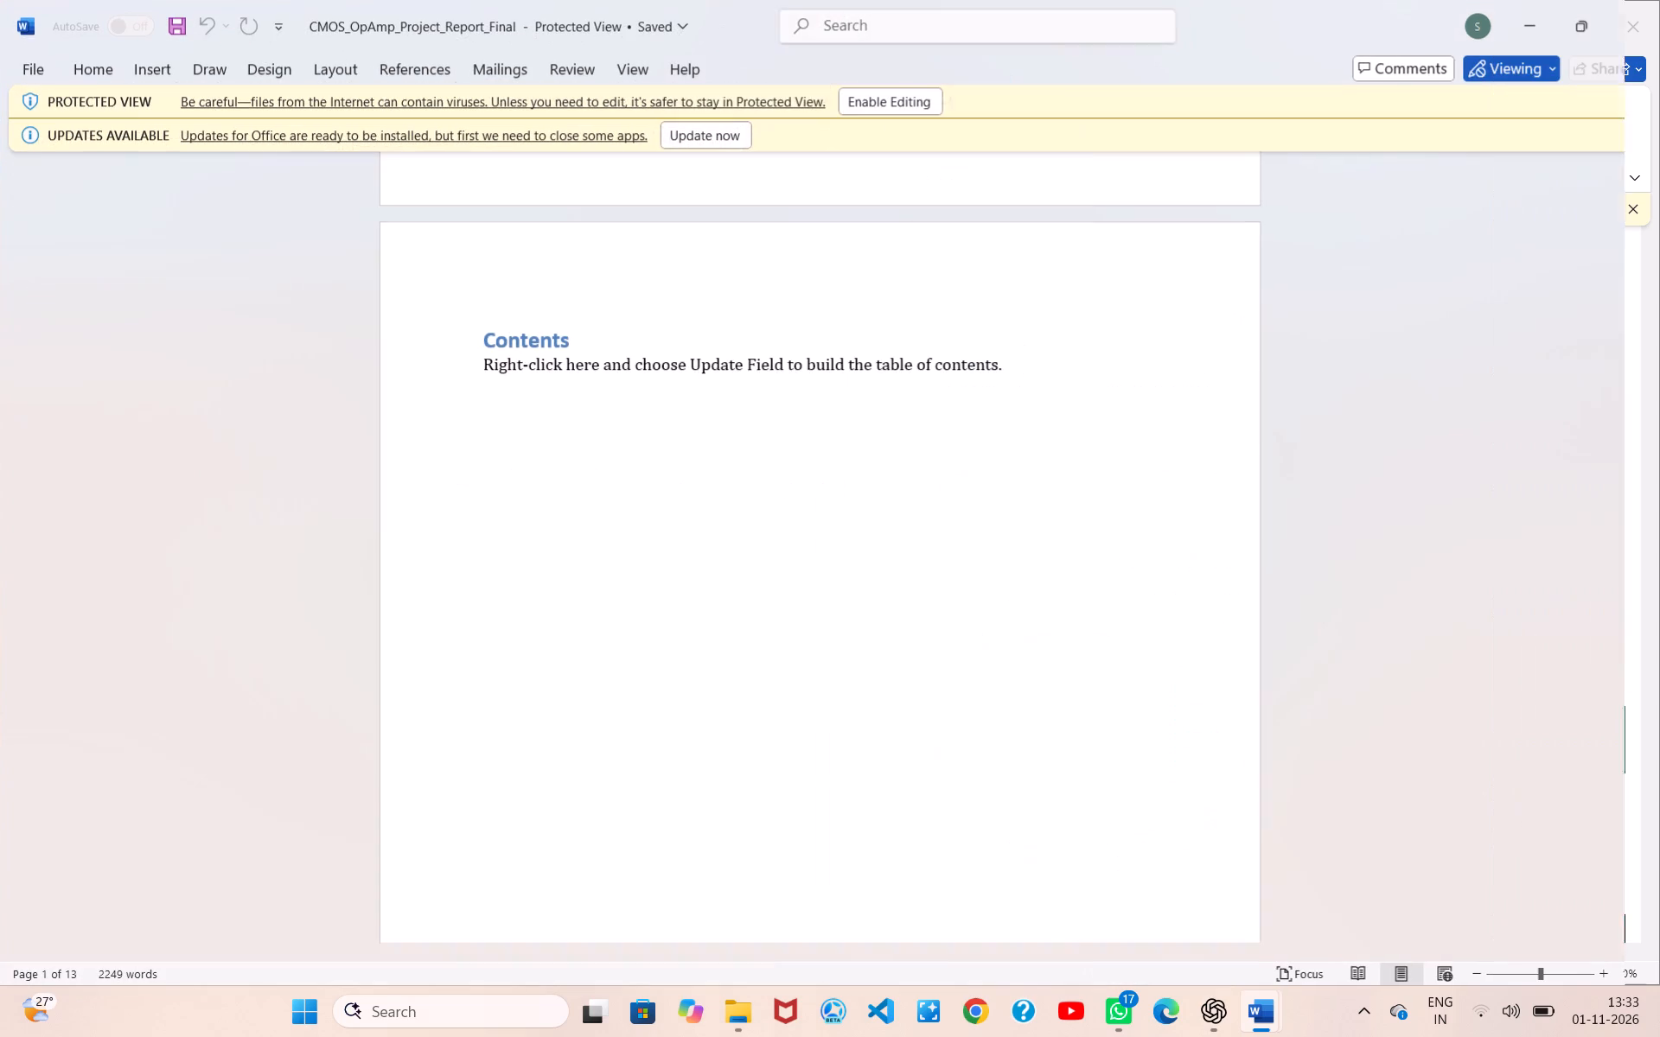
scroll(902, 415, "up", 11)
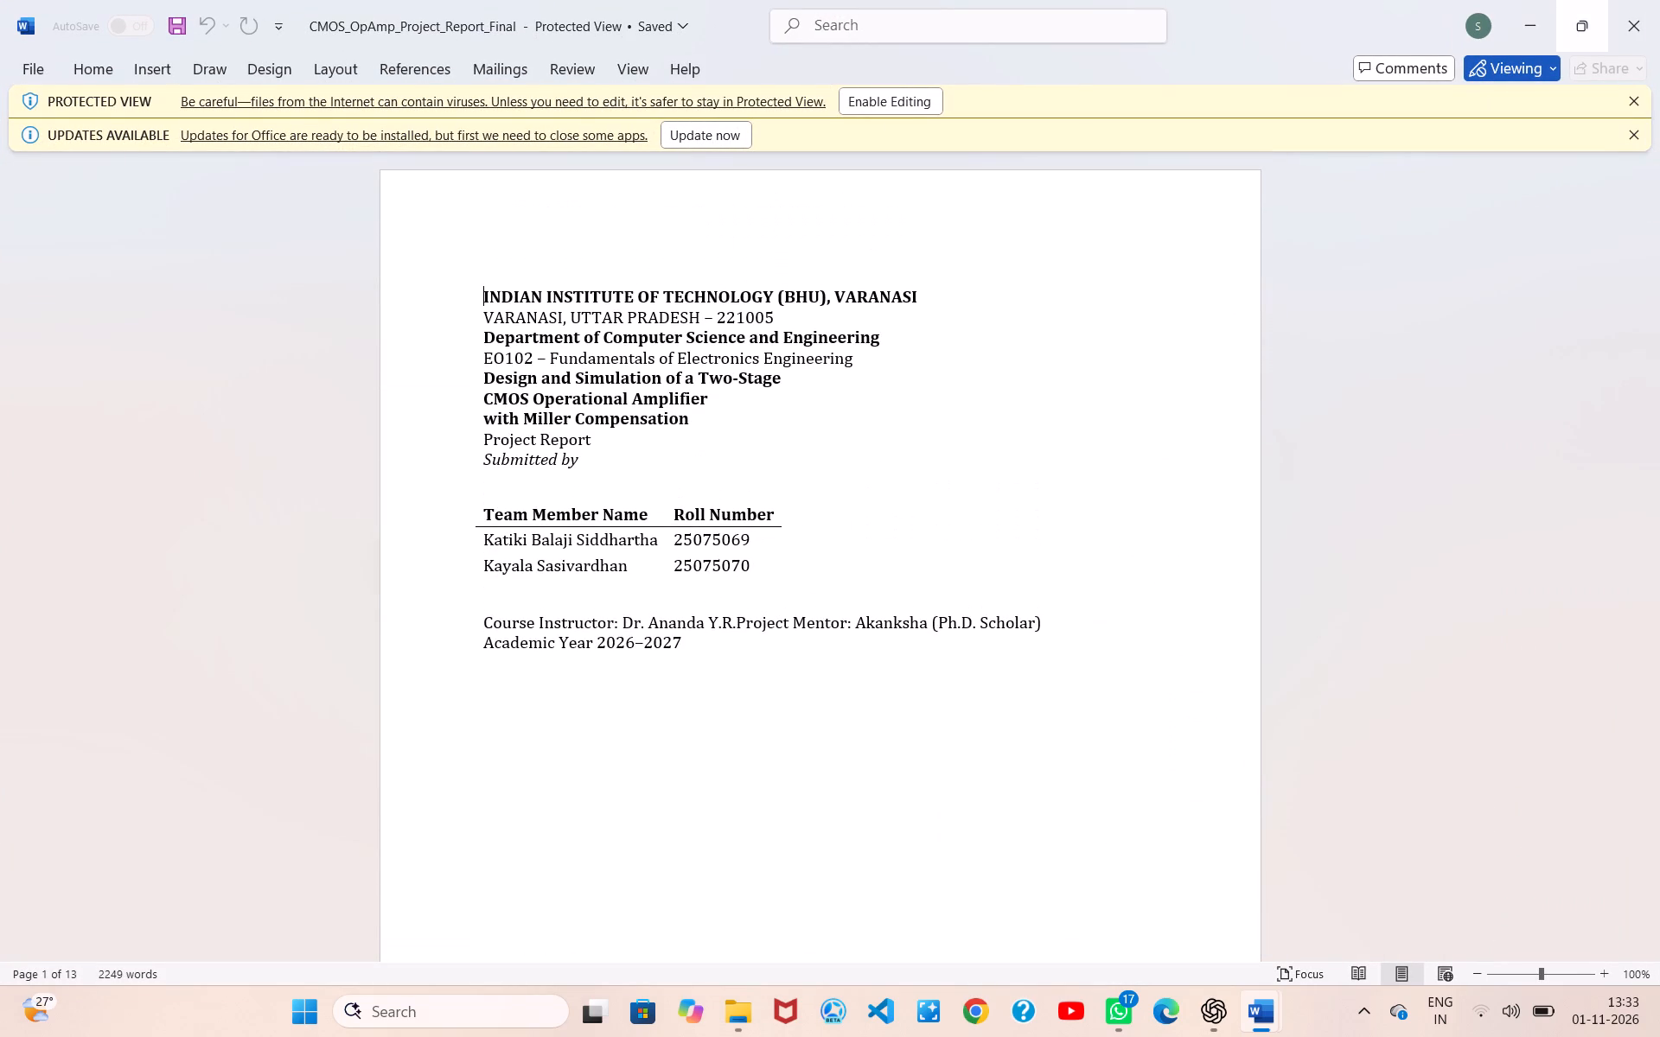
left_click(1630, 18)
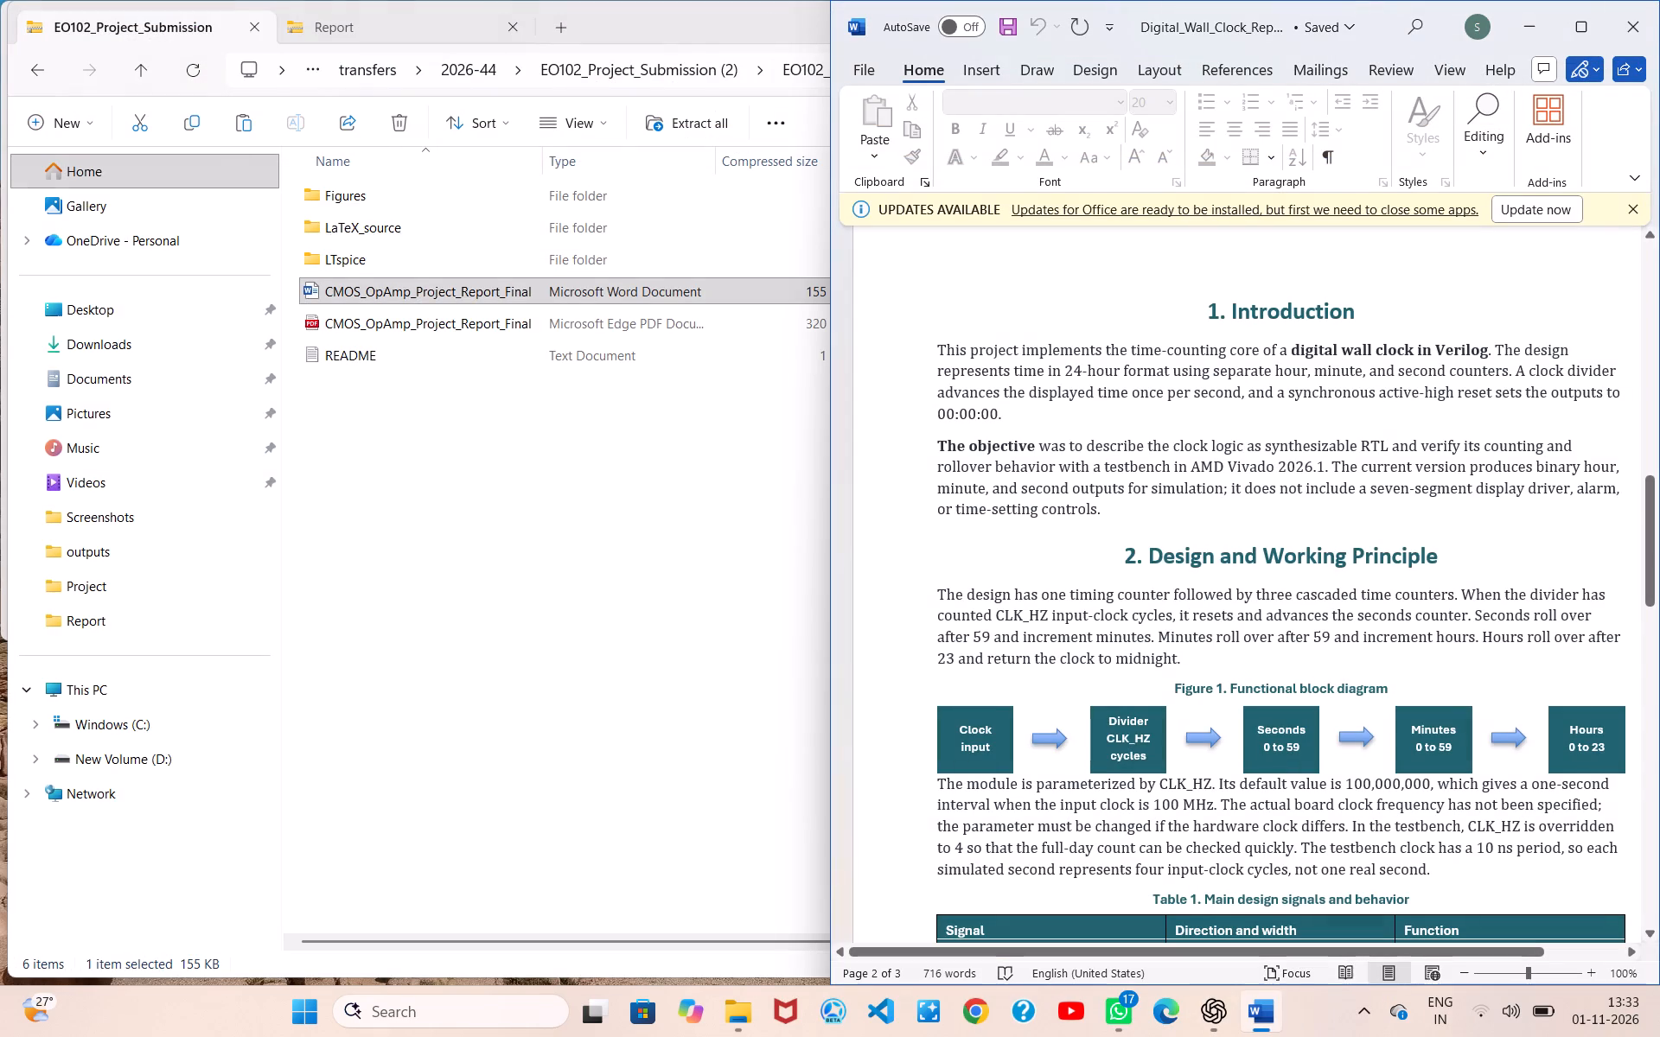
Reopen the Word version of CMOS_OpAmp_Project_Report_Final and return to its cover page.
double_click(539, 291)
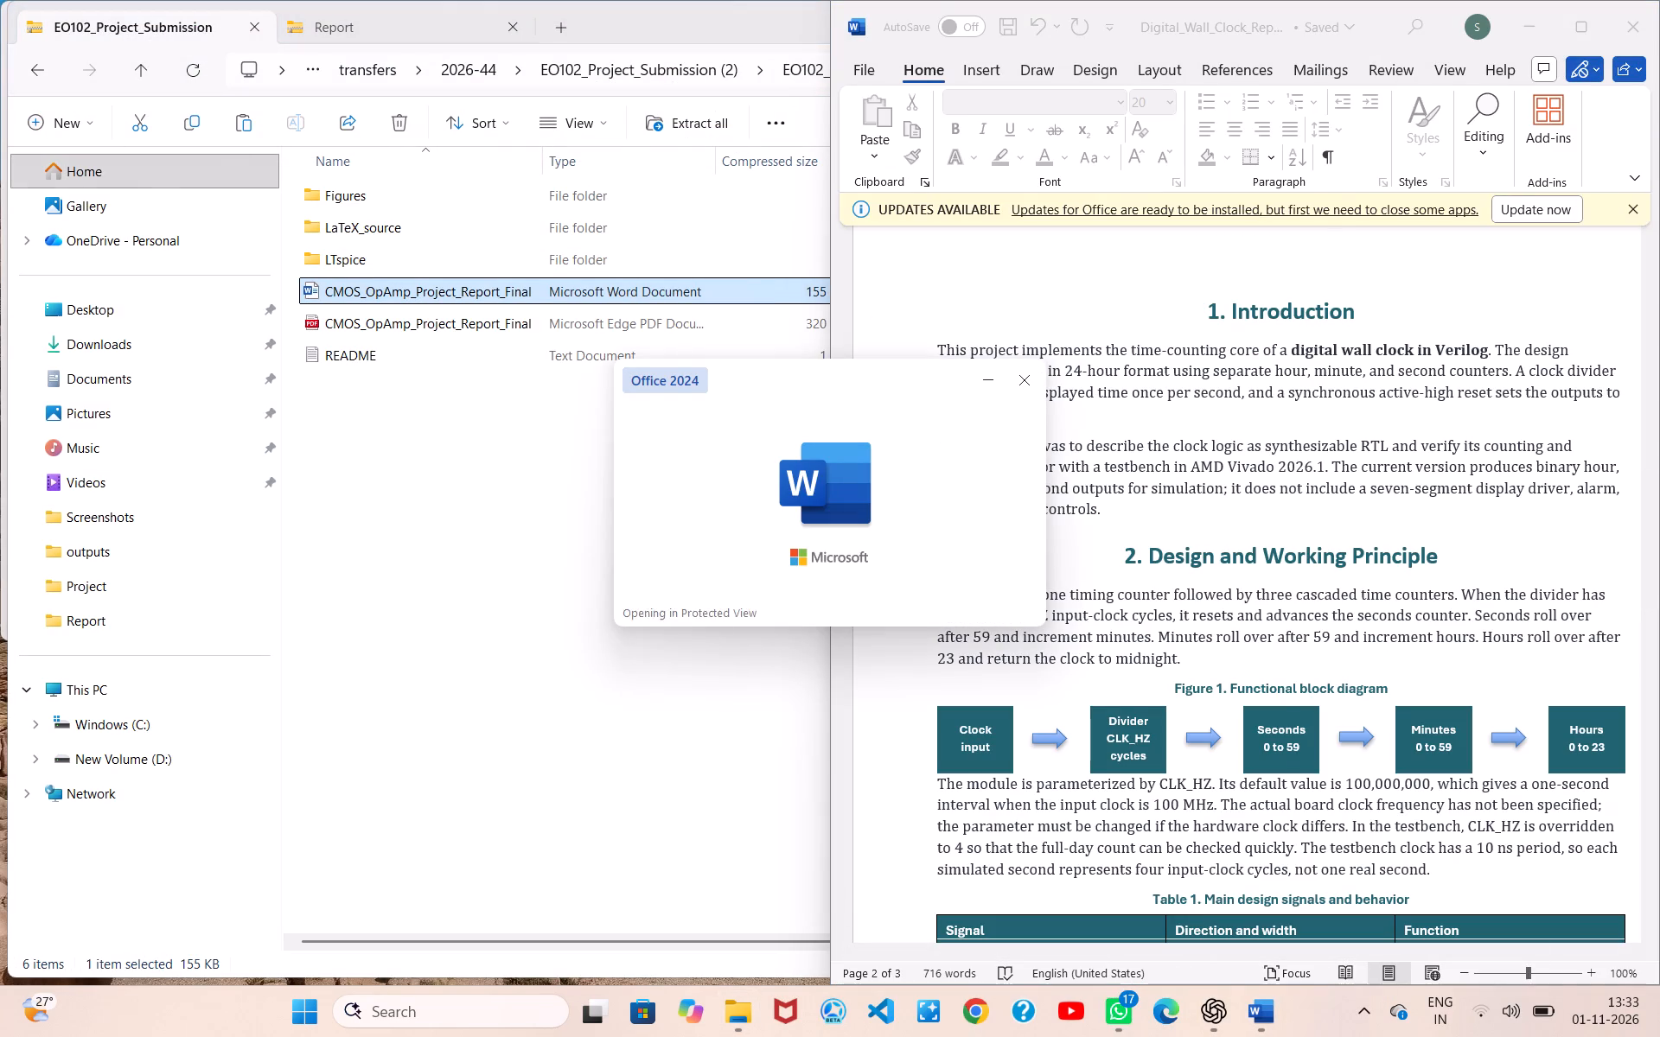
scroll(532, 466, "down", 10)
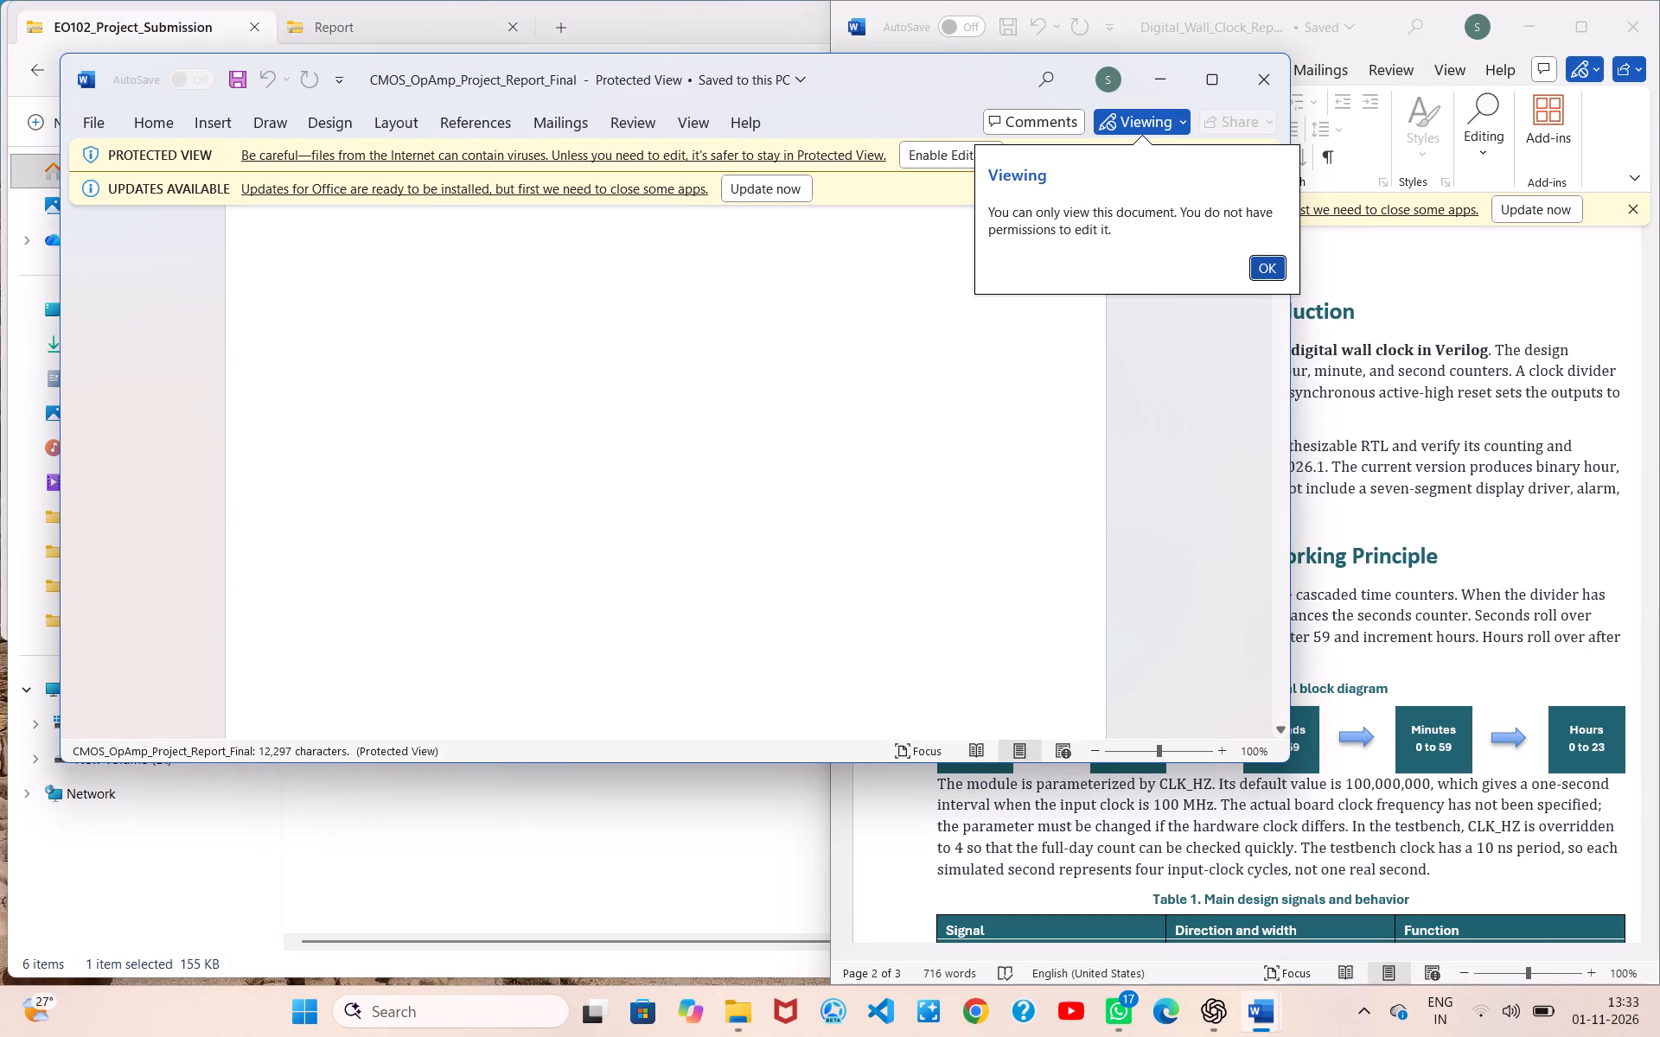
scroll(532, 466, "up", 3)
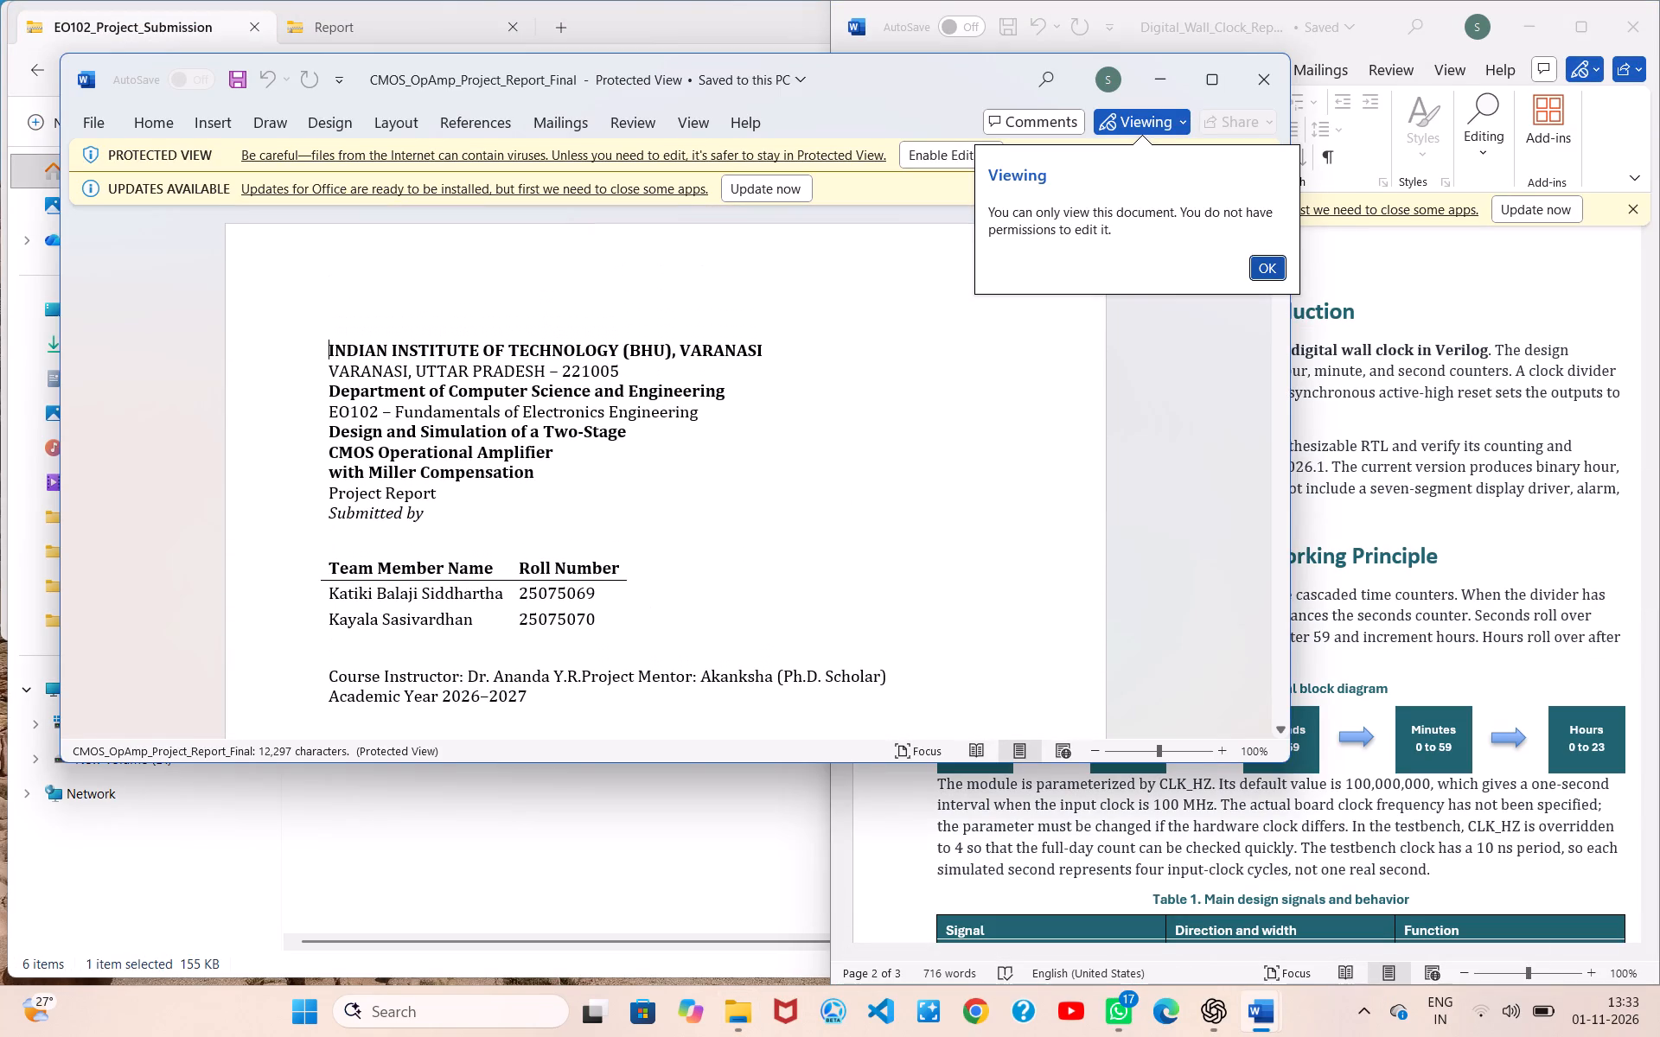
Close the CMOS op-amp Word report, open the PDF version of CMOS_OpAmp_Project_Report_Final, and view its cover and contents pages.
left_click(1272, 64)
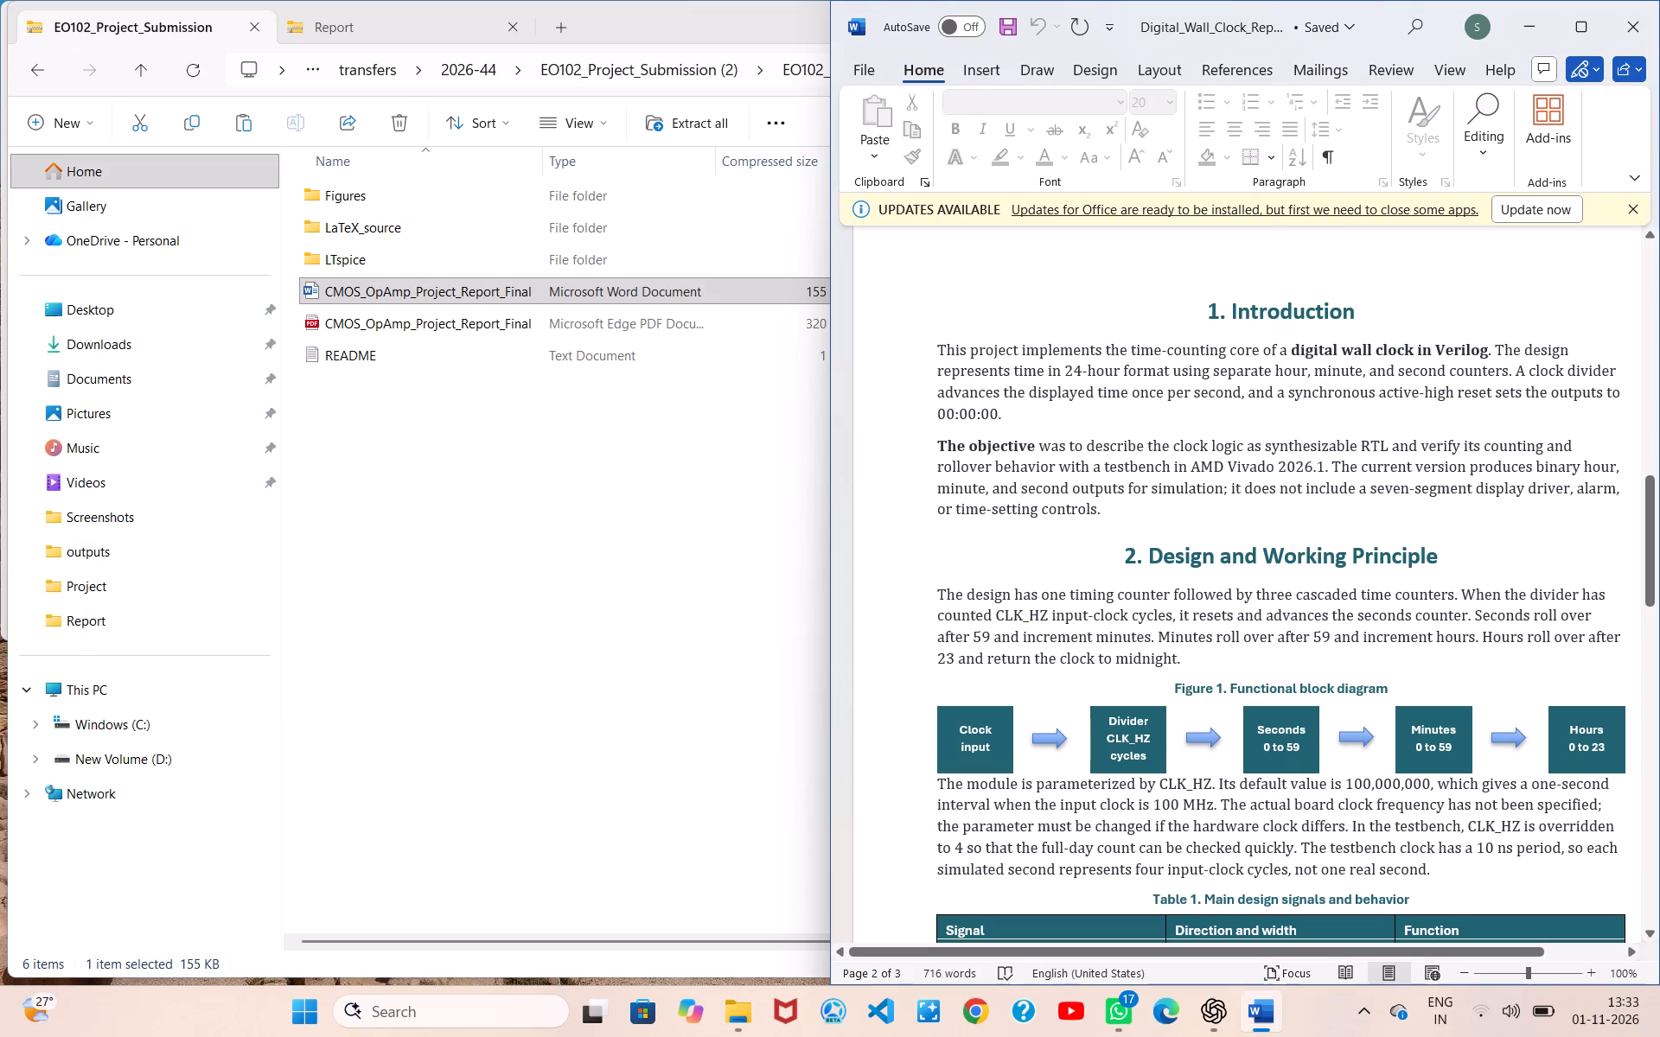
double_click(630, 321)
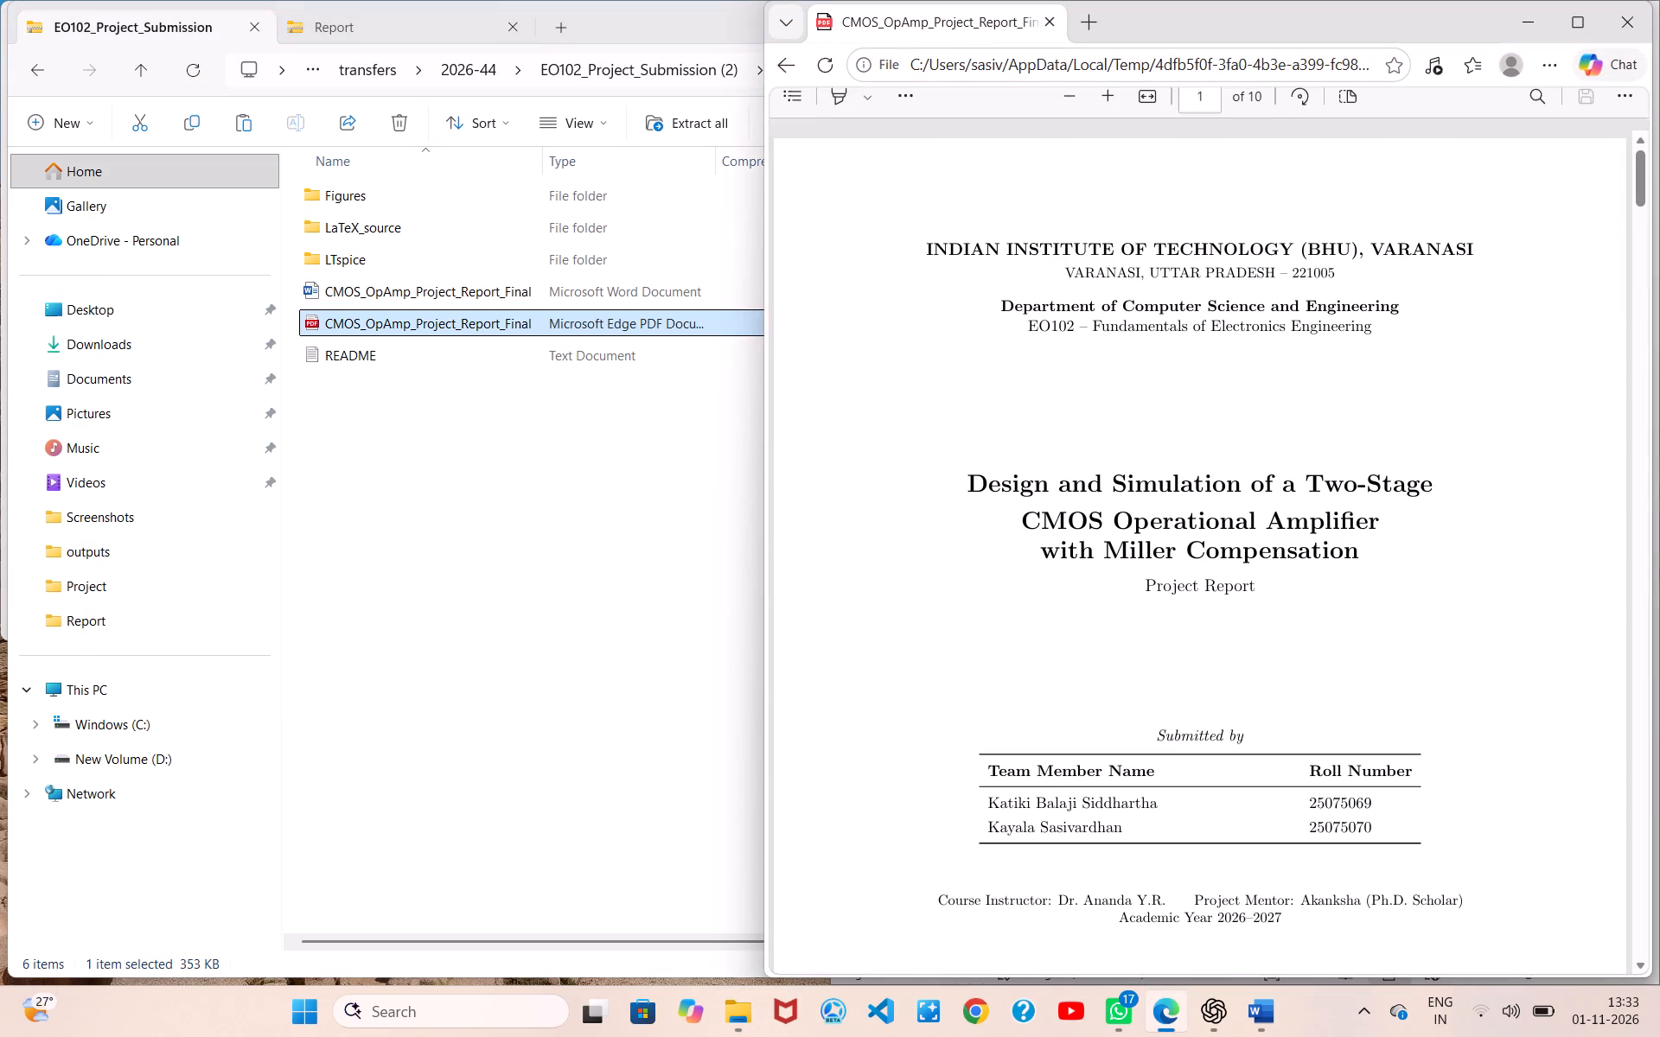
scroll(1102, 531, "down", 6)
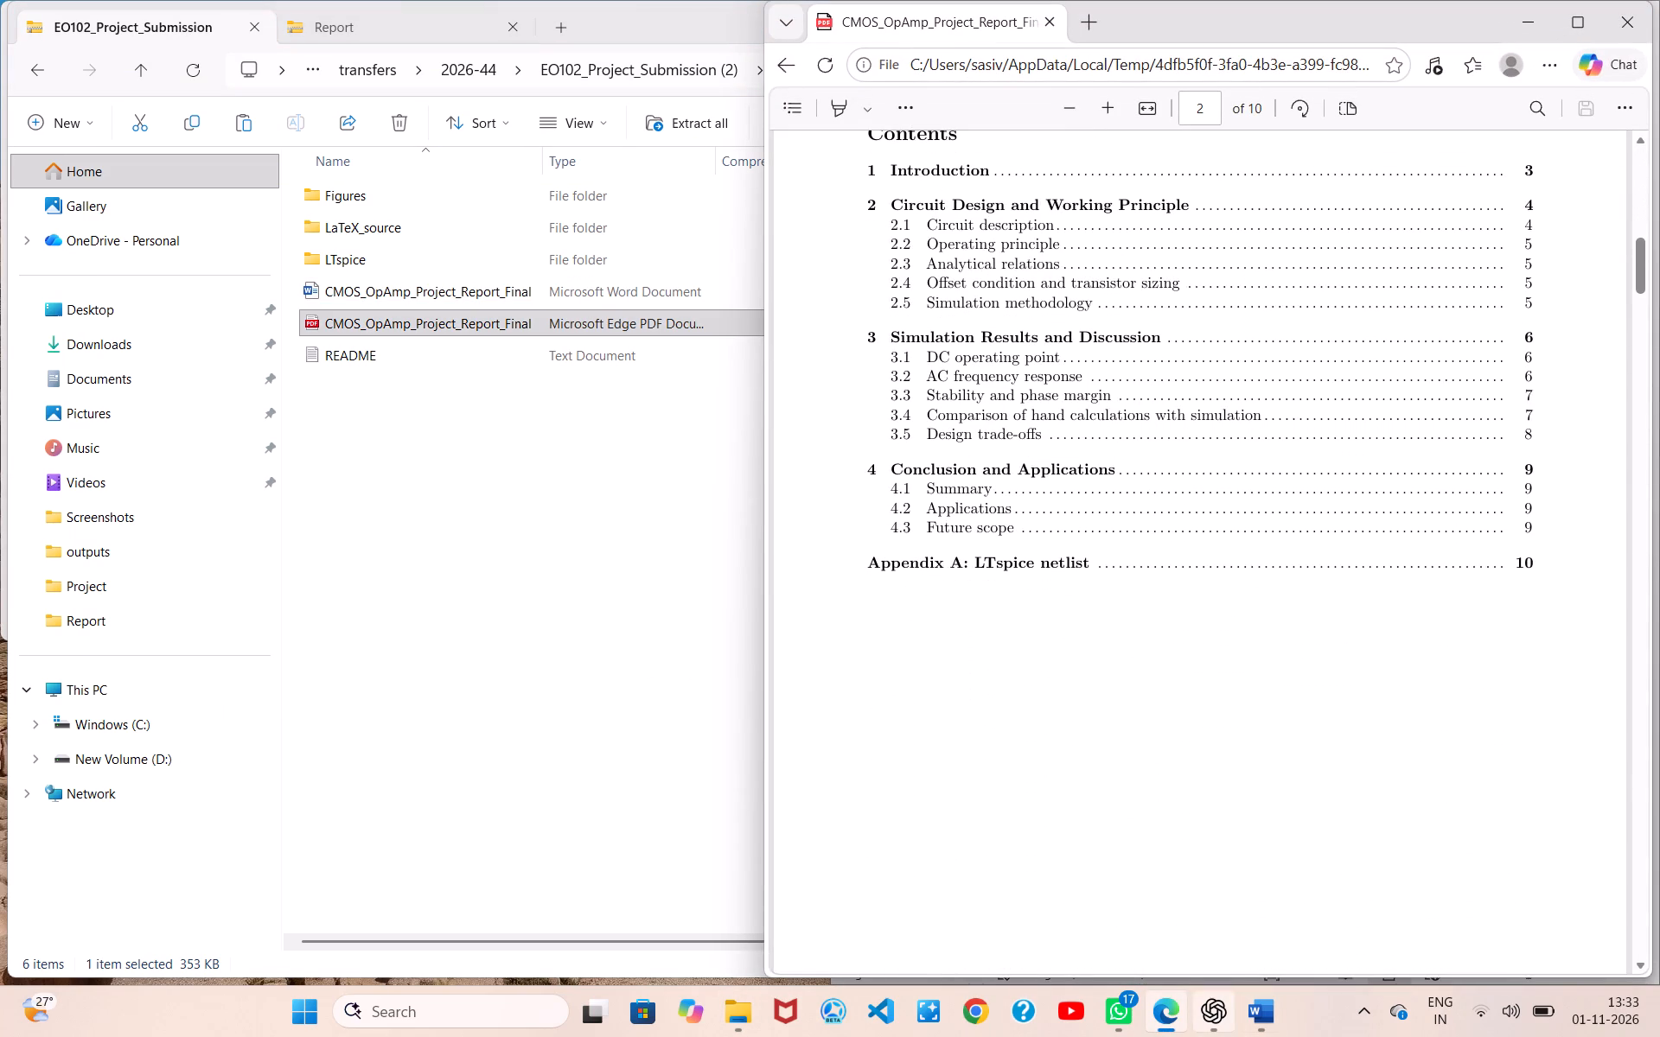
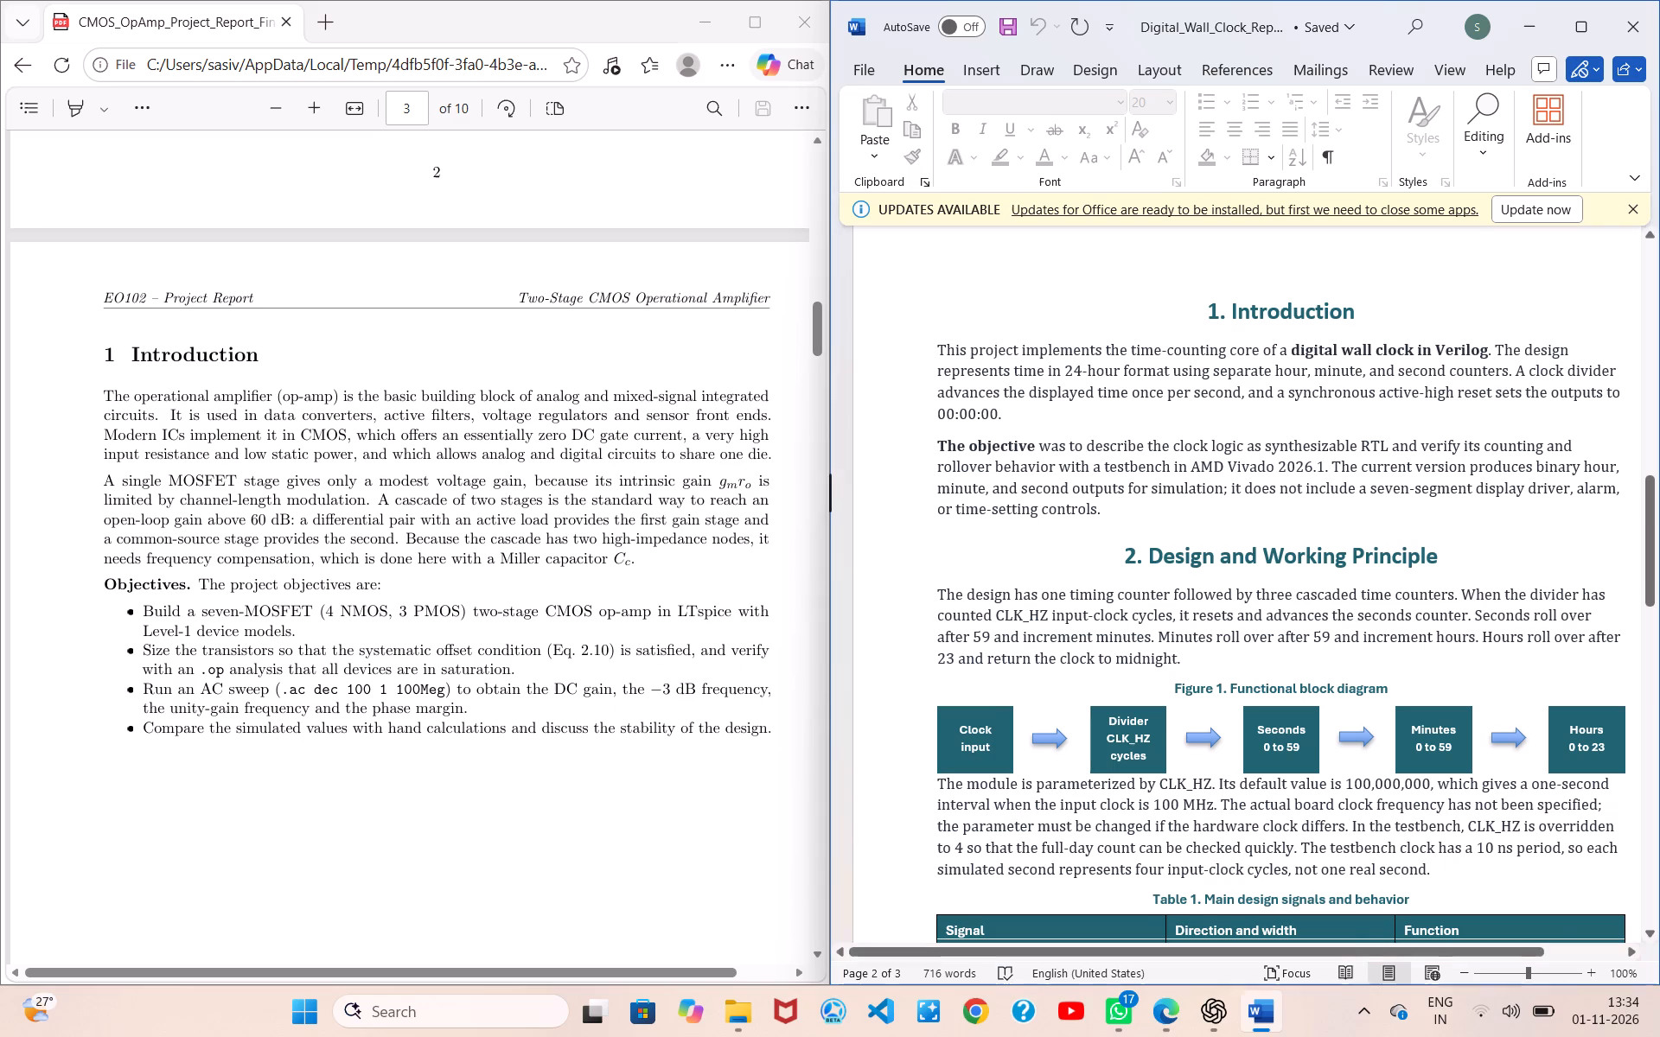
Select both body paragraphs of the Introduction section in the digital wall clock report.
scroll(1122, 462, "left", 2)
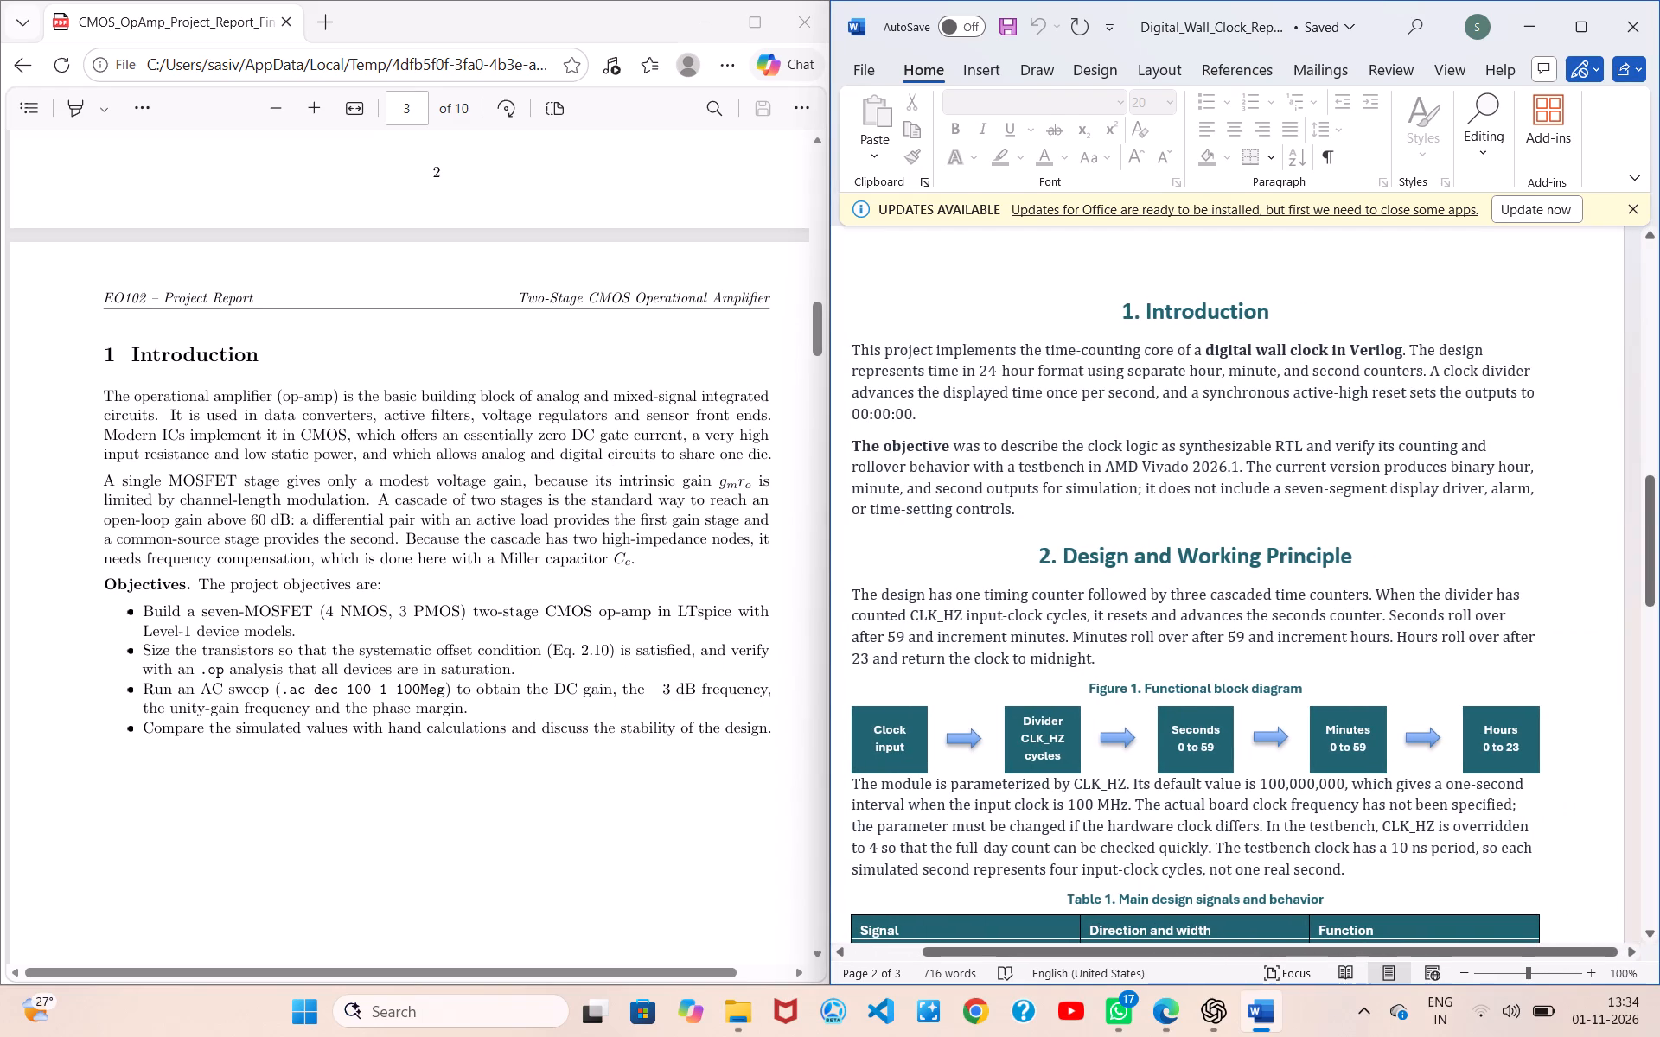
scroll(1122, 462, "left", 1)
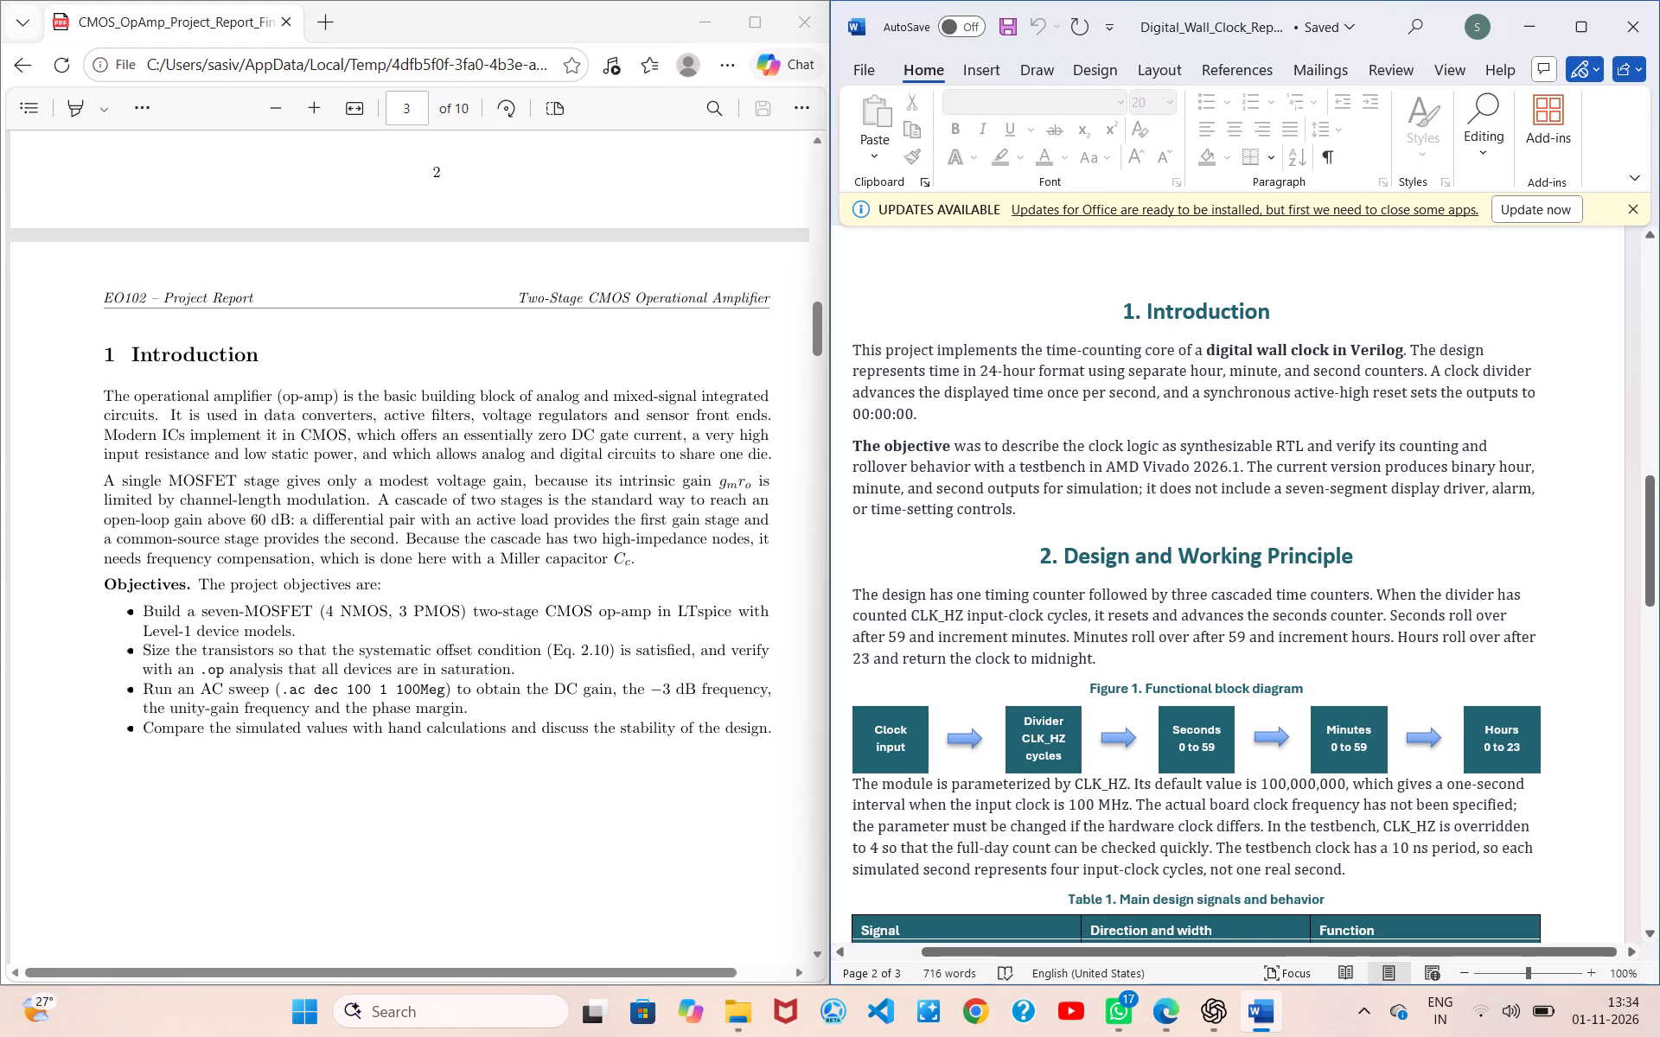
scroll(1122, 462, "left", 2)
scroll(1122, 462, "right", 1)
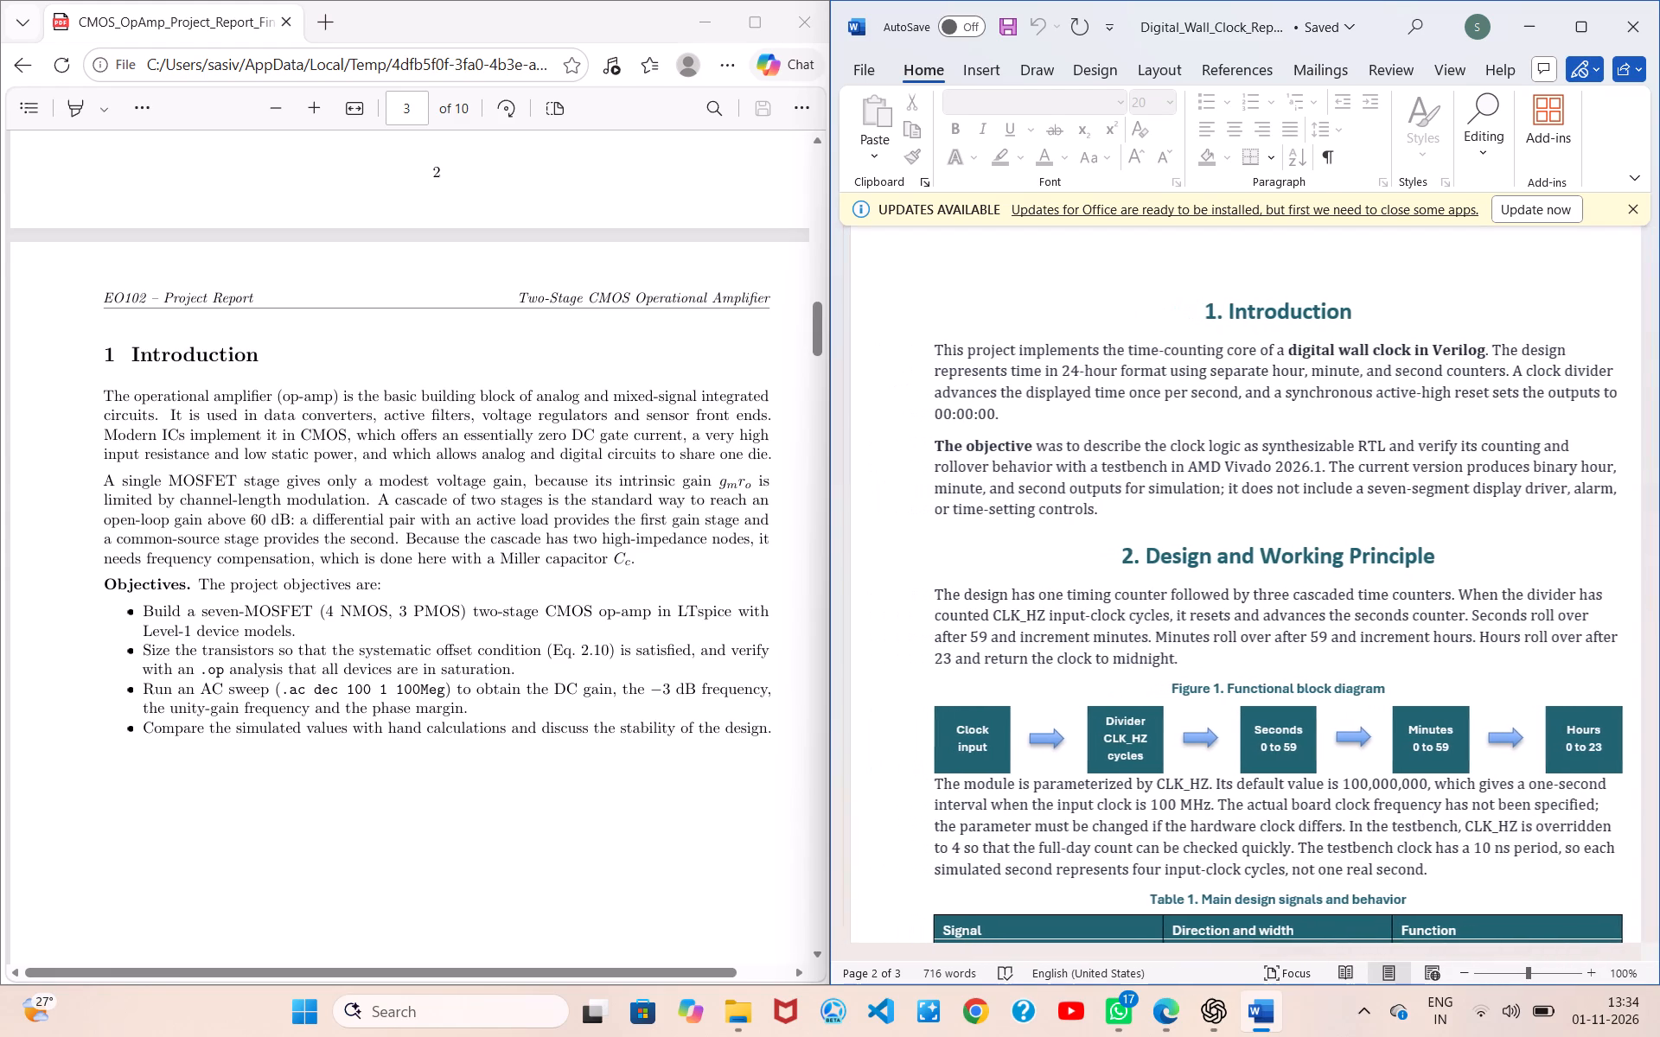
left_click_drag(940, 348, 1130, 455)
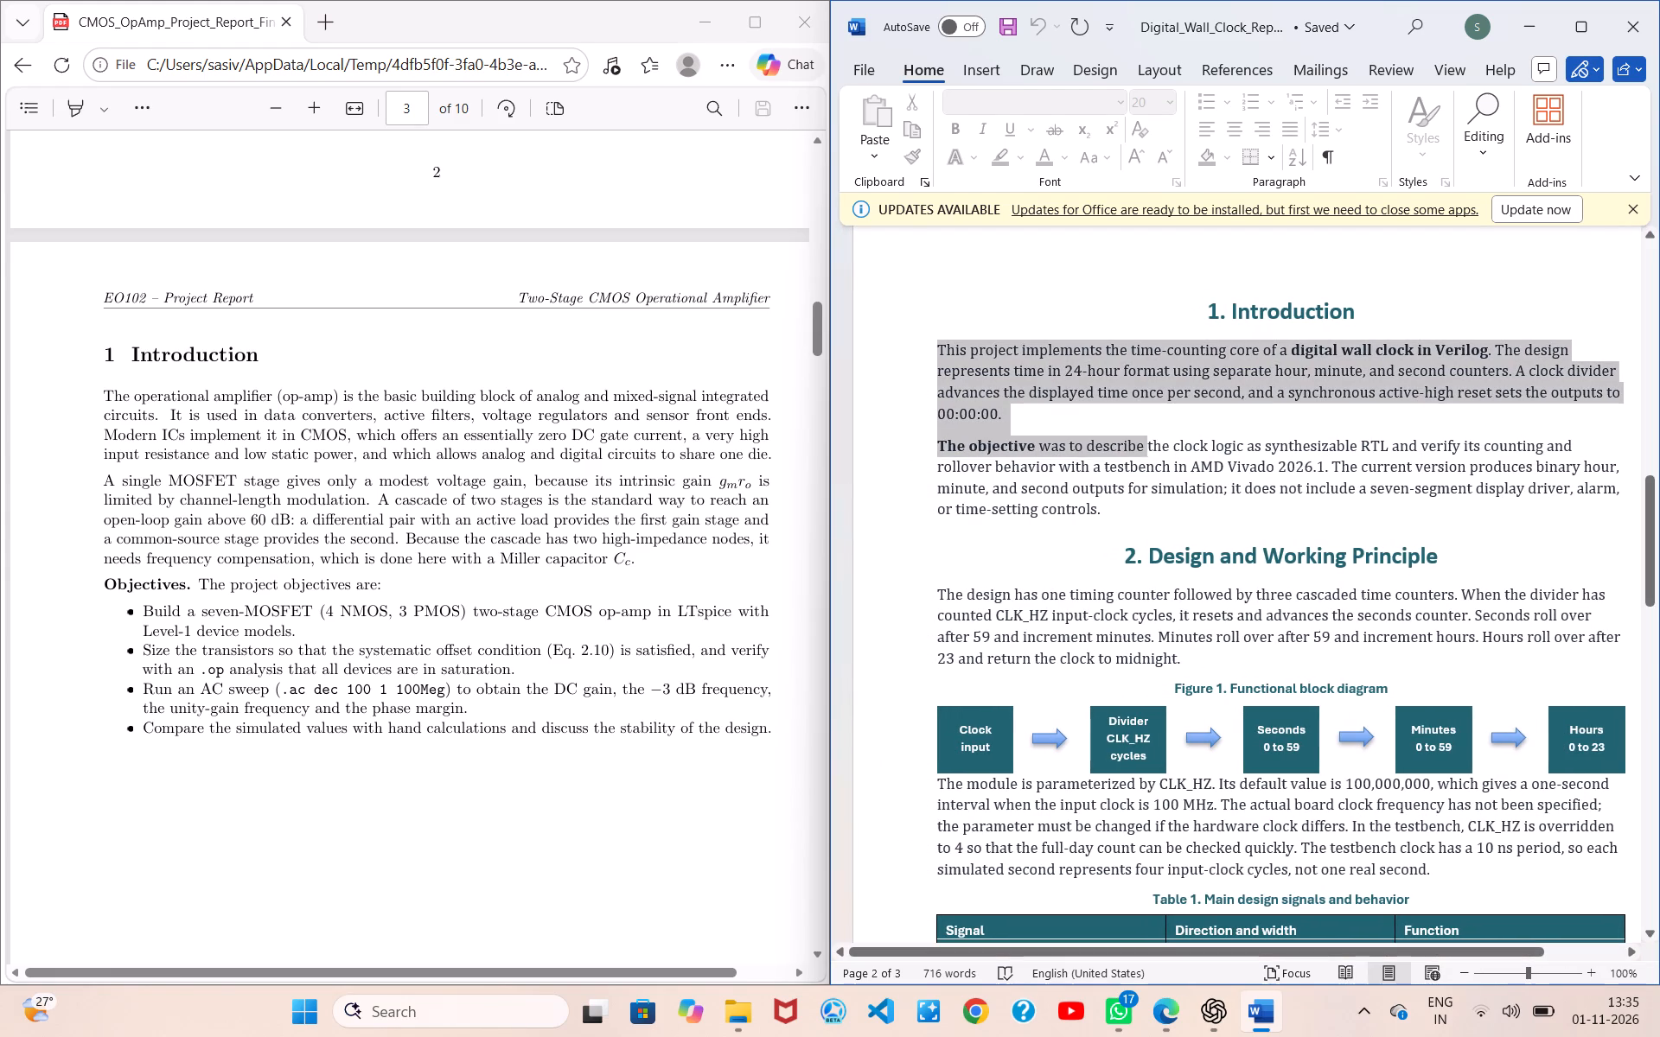
left_click_drag(1130, 455, 1127, 506)
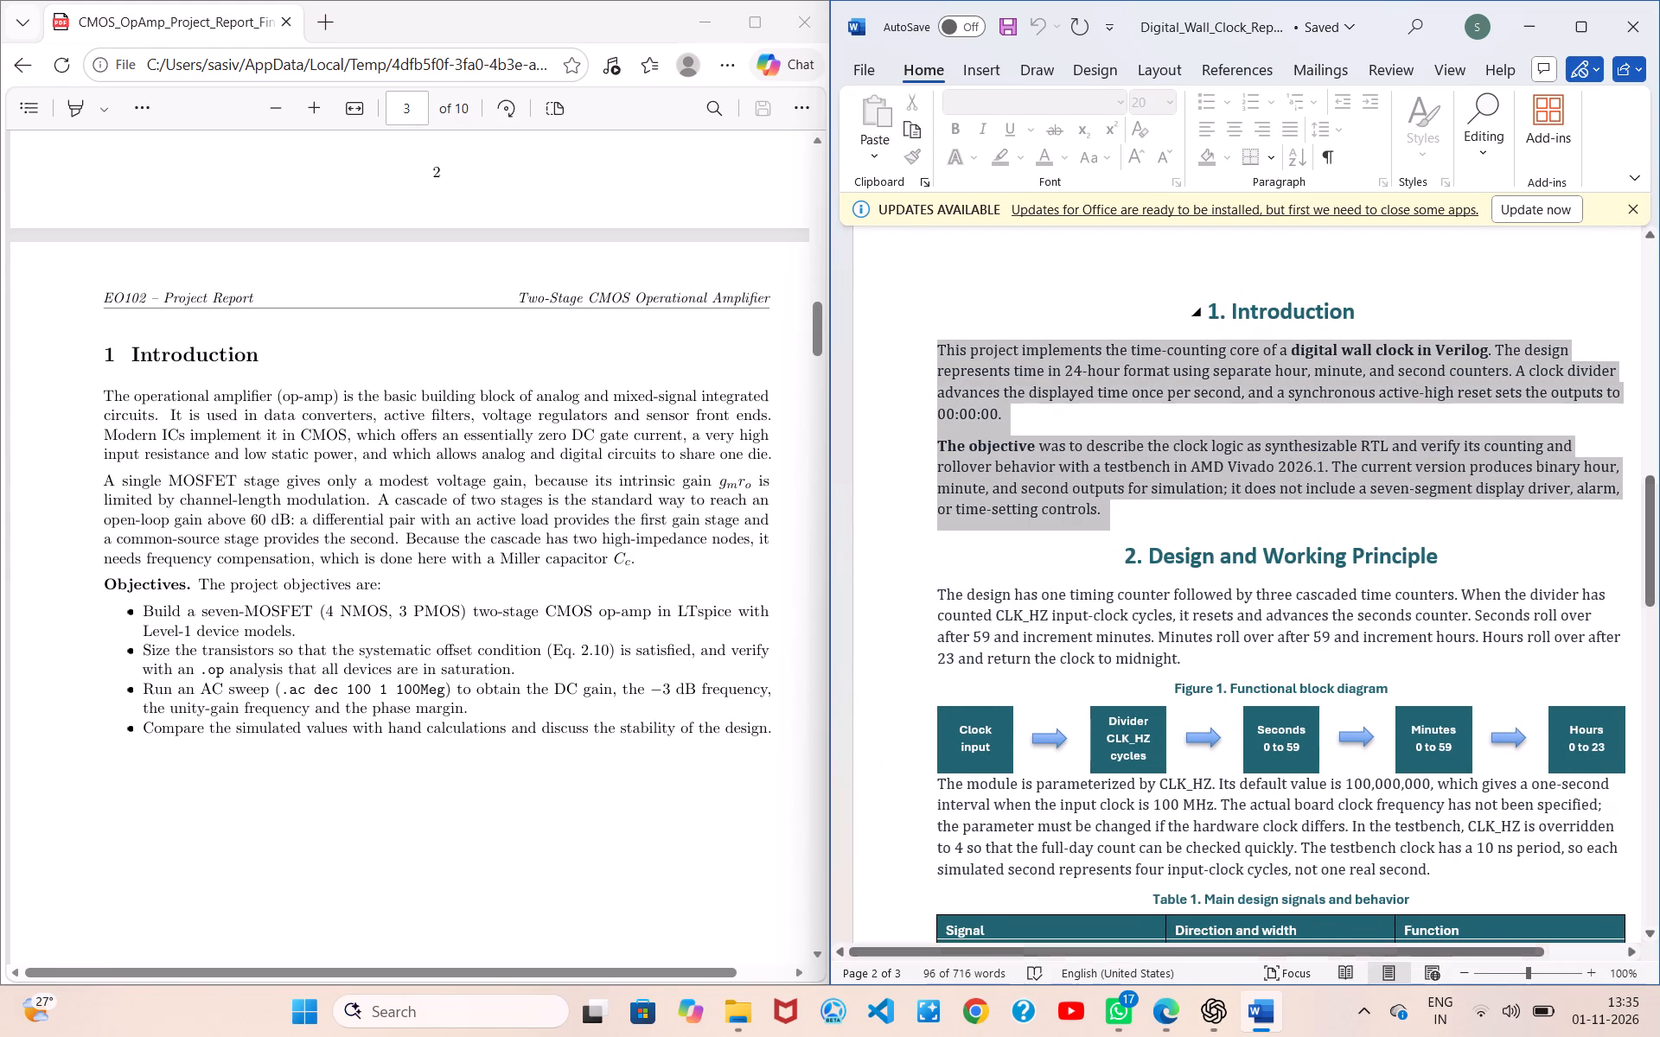
Open the editing mode choices for the digital wall clock report.
left_click(1597, 70)
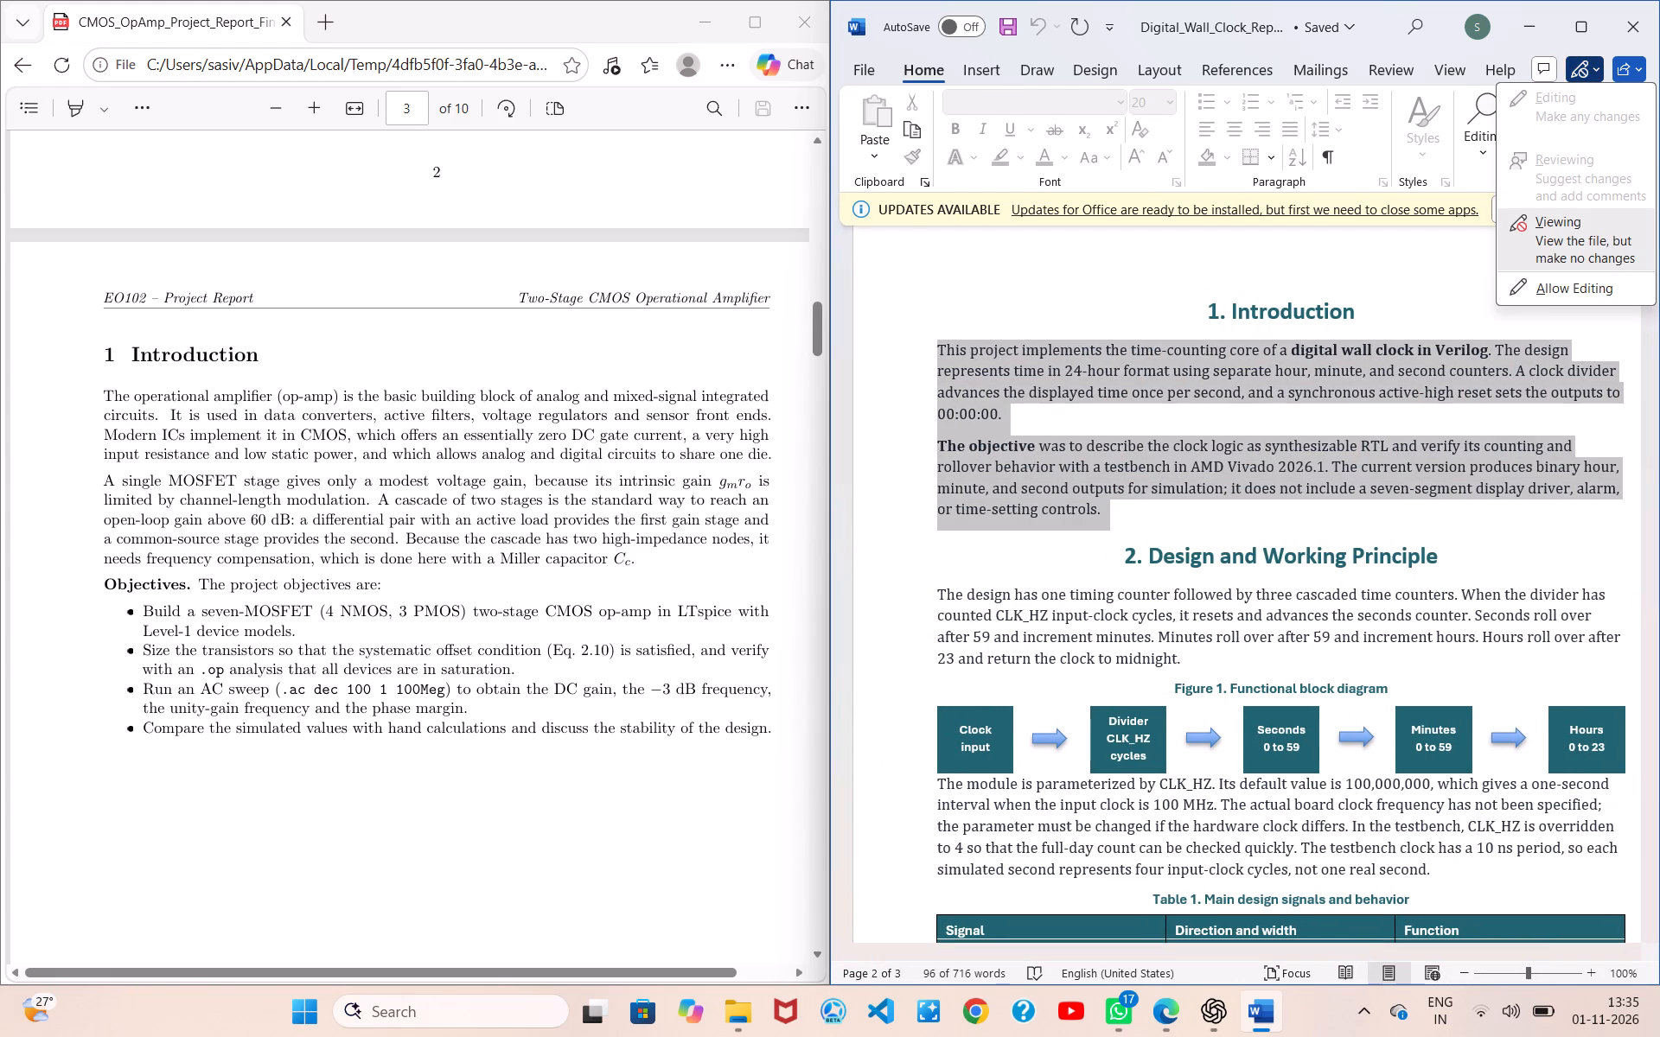
Allow editing of the Digital Wall Clock report and set its paragraph spacing to the style set's Default.
left_click(1550, 286)
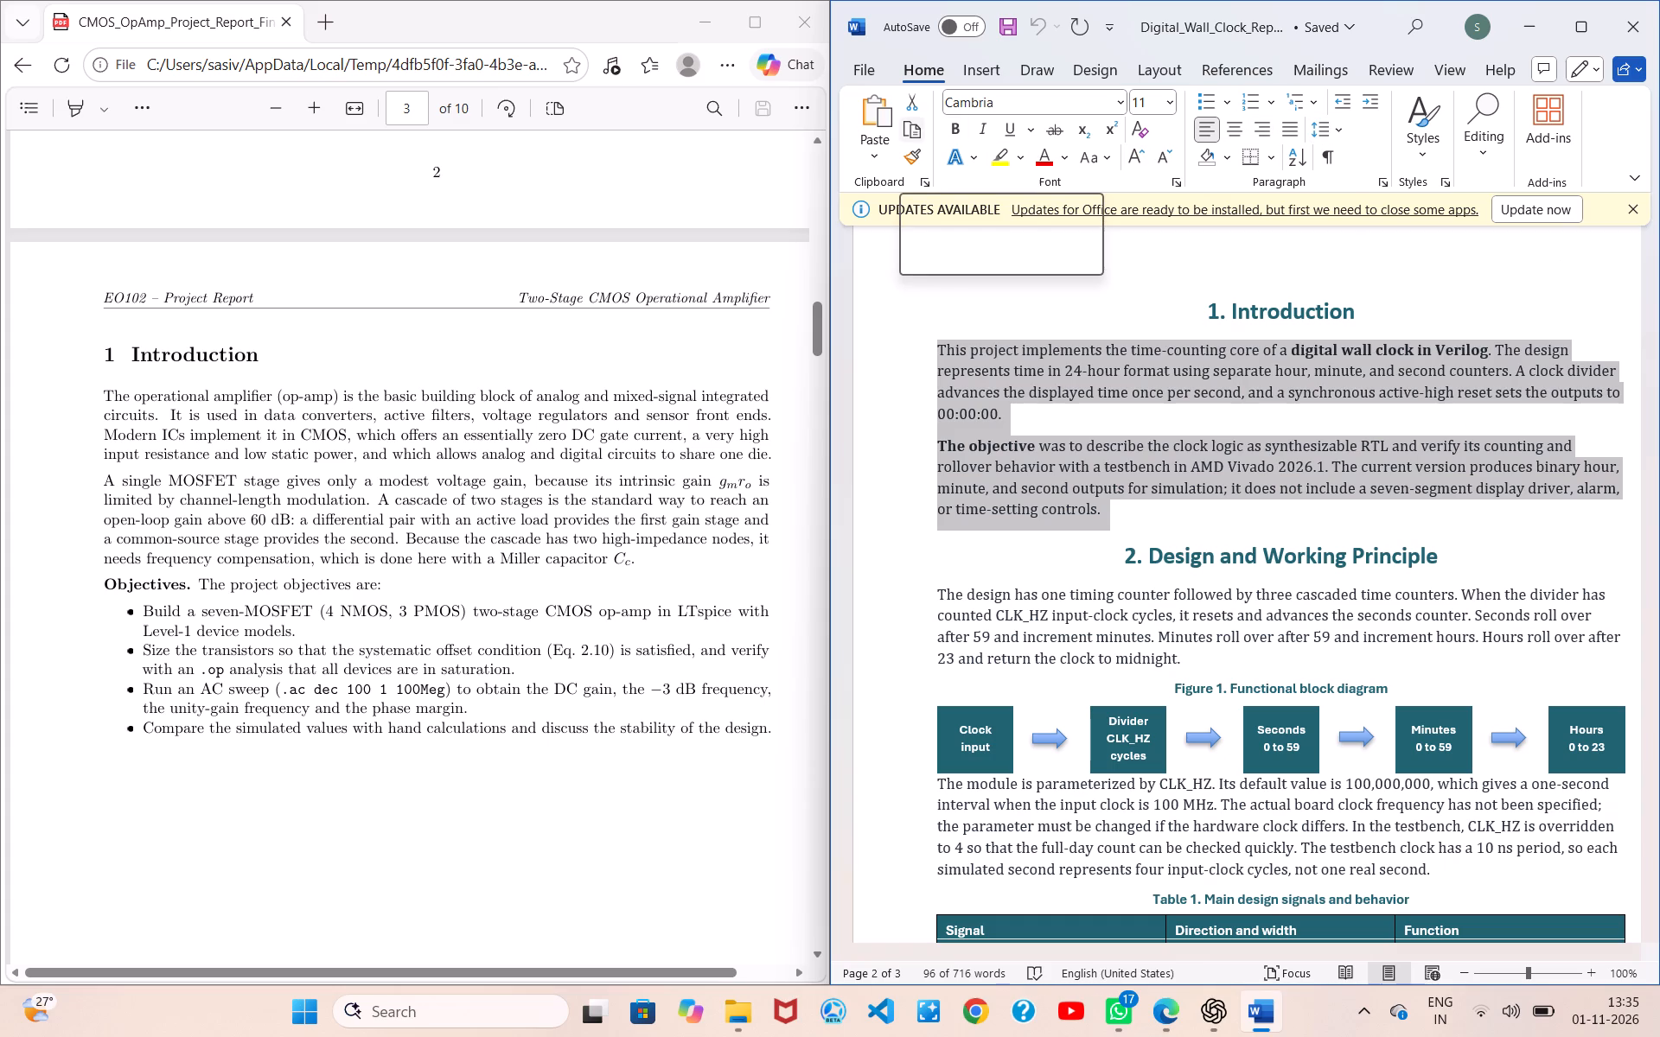
left_click(1094, 73)
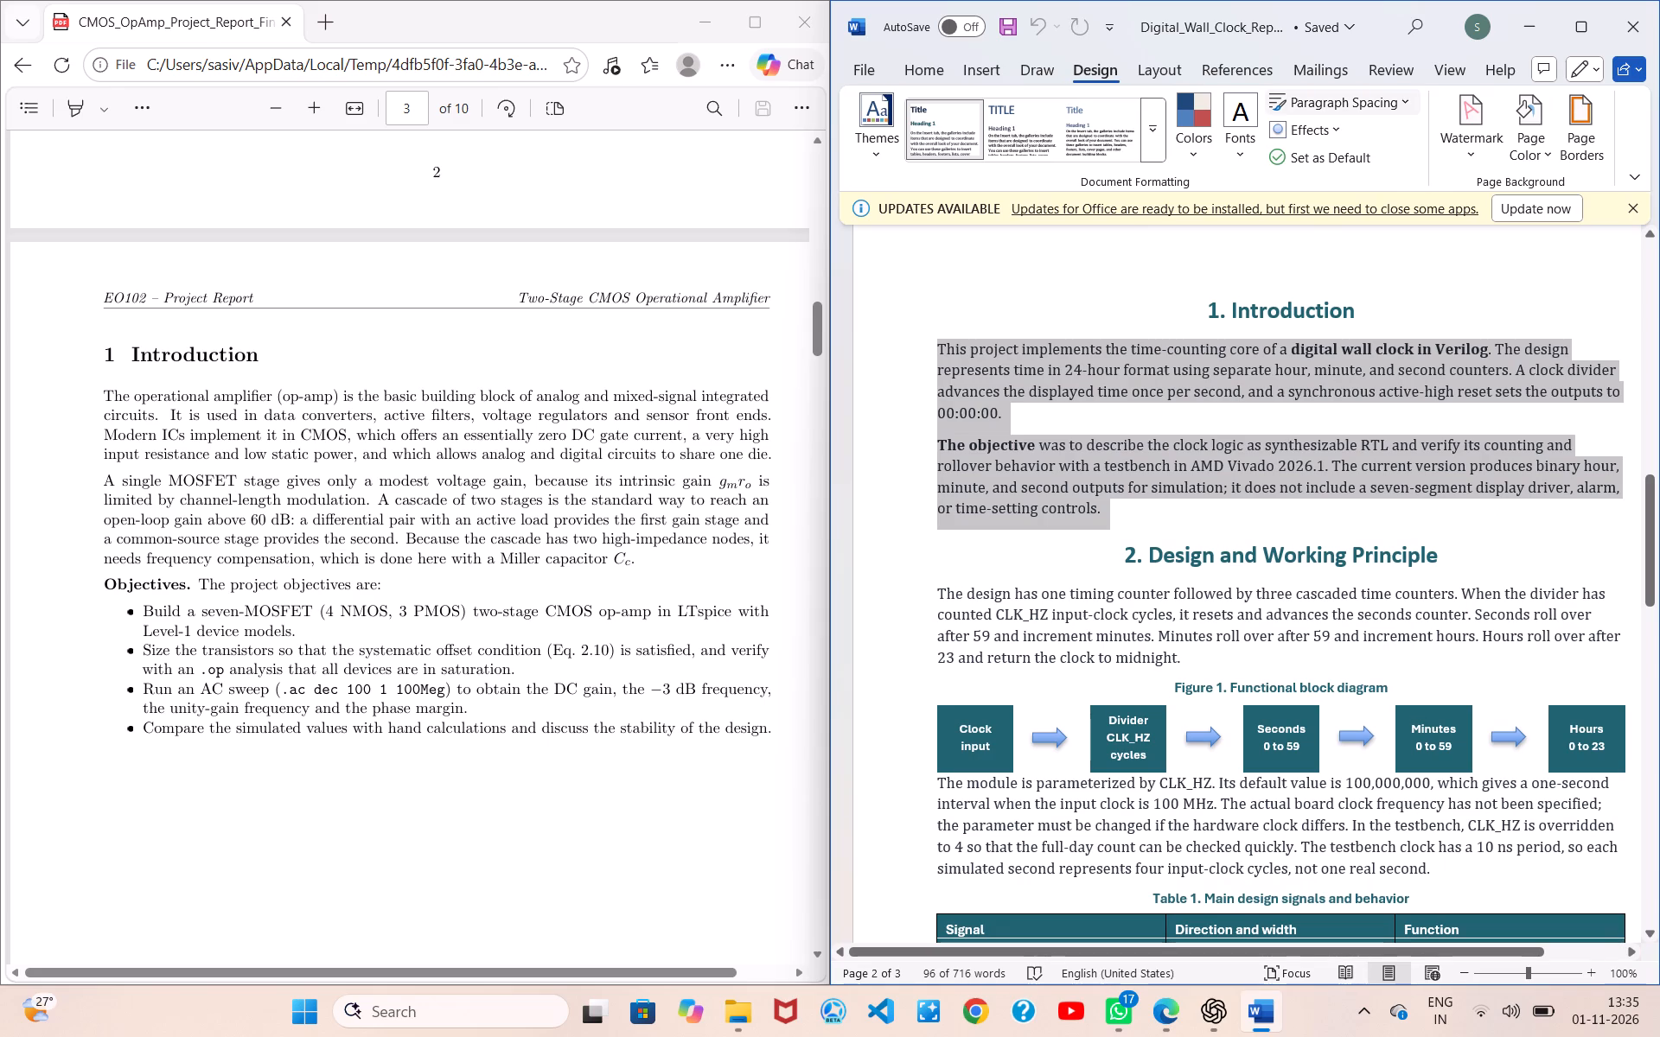
left_click(1393, 105)
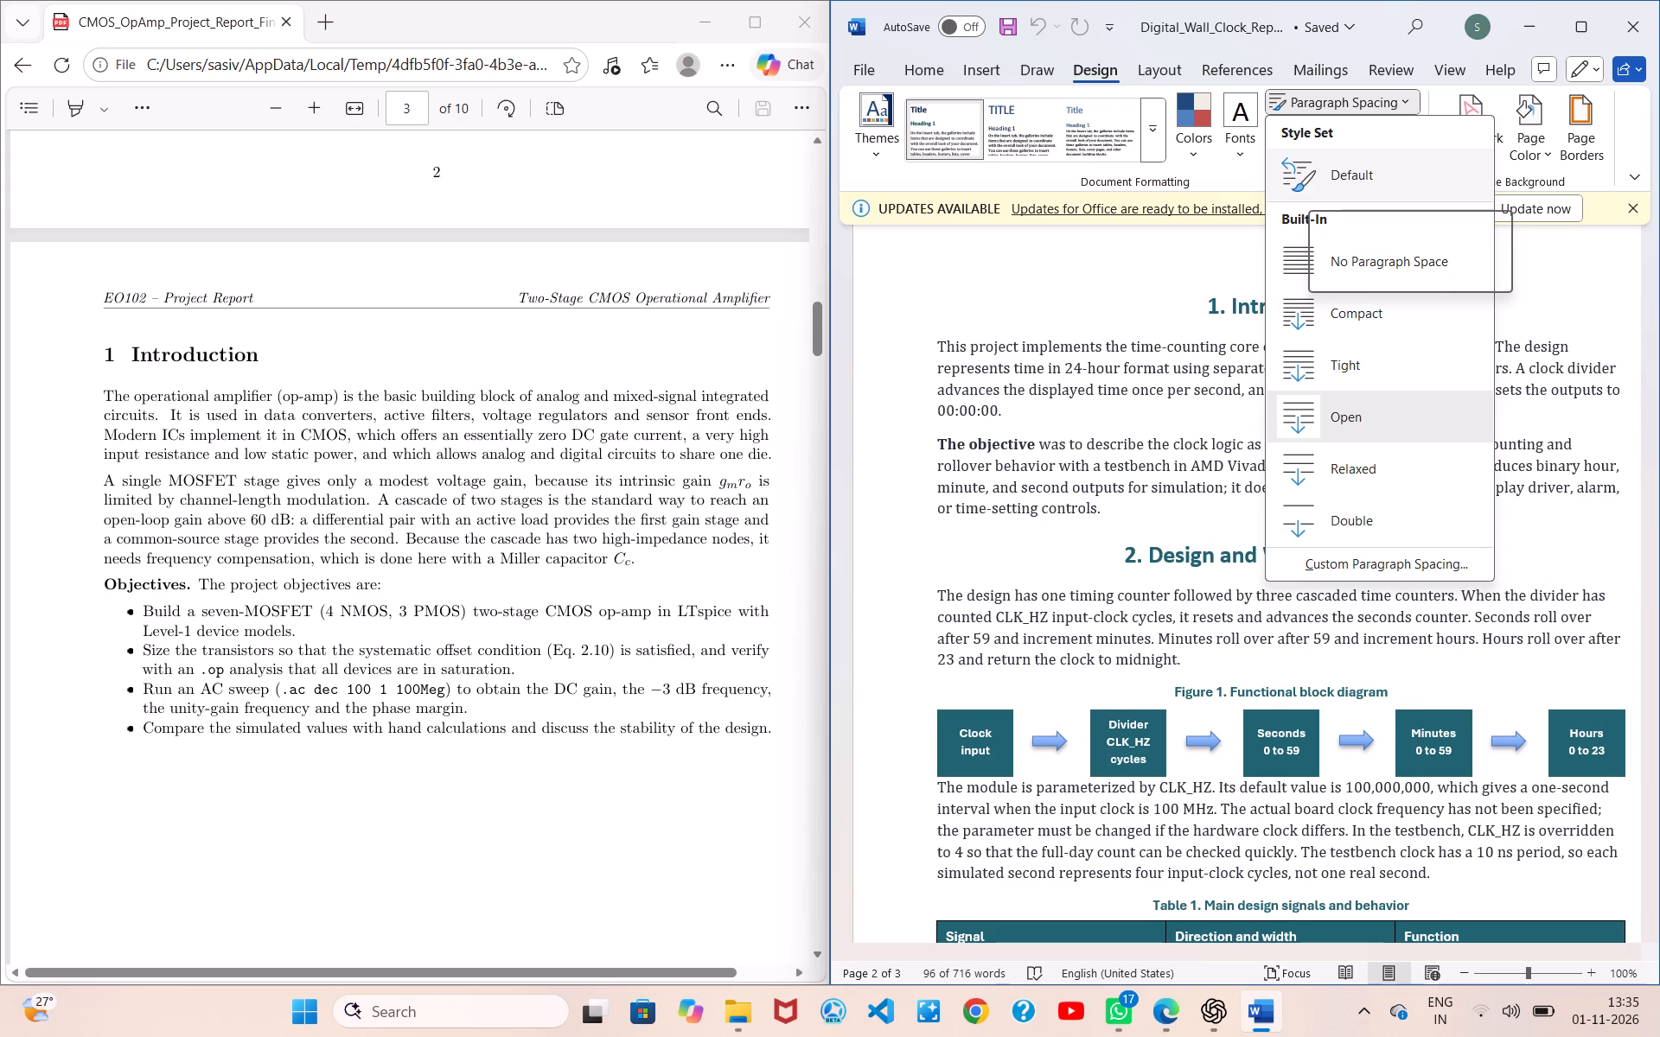
left_click(1308, 188)
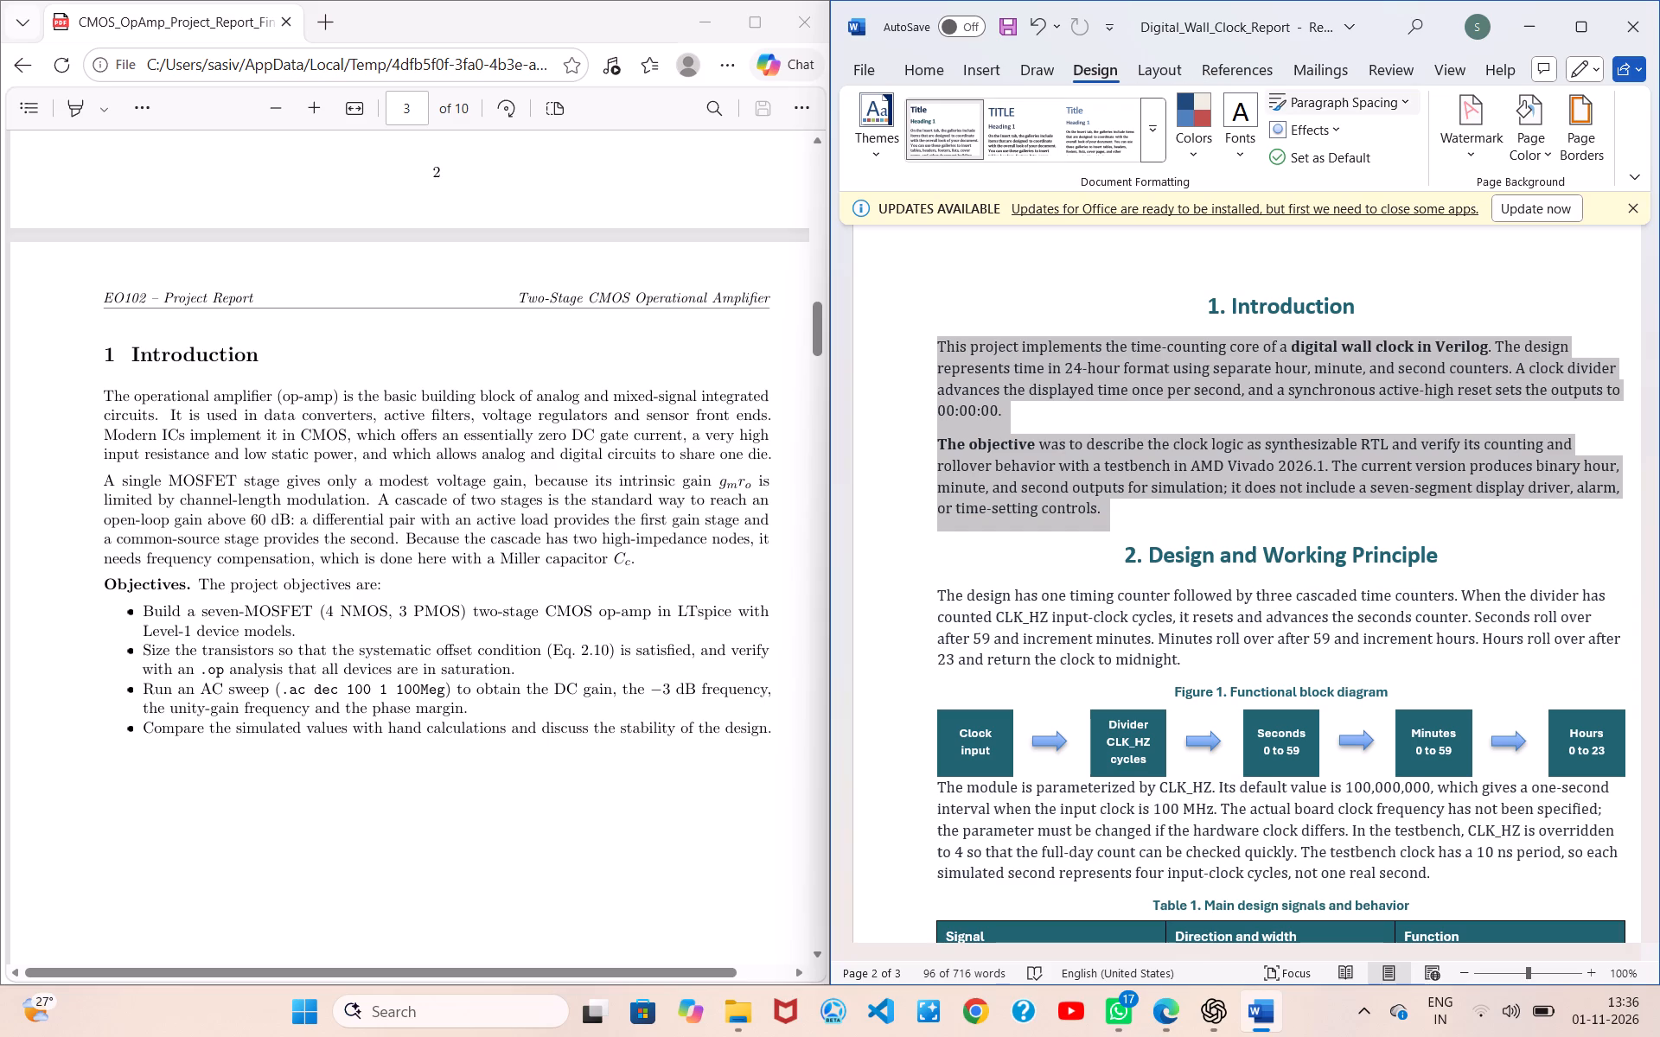
Select the wall clock report's content from the 1. Introduction heading through reference [3], apply Default paragraph spacing, and clear the selection.
left_click(584, 427)
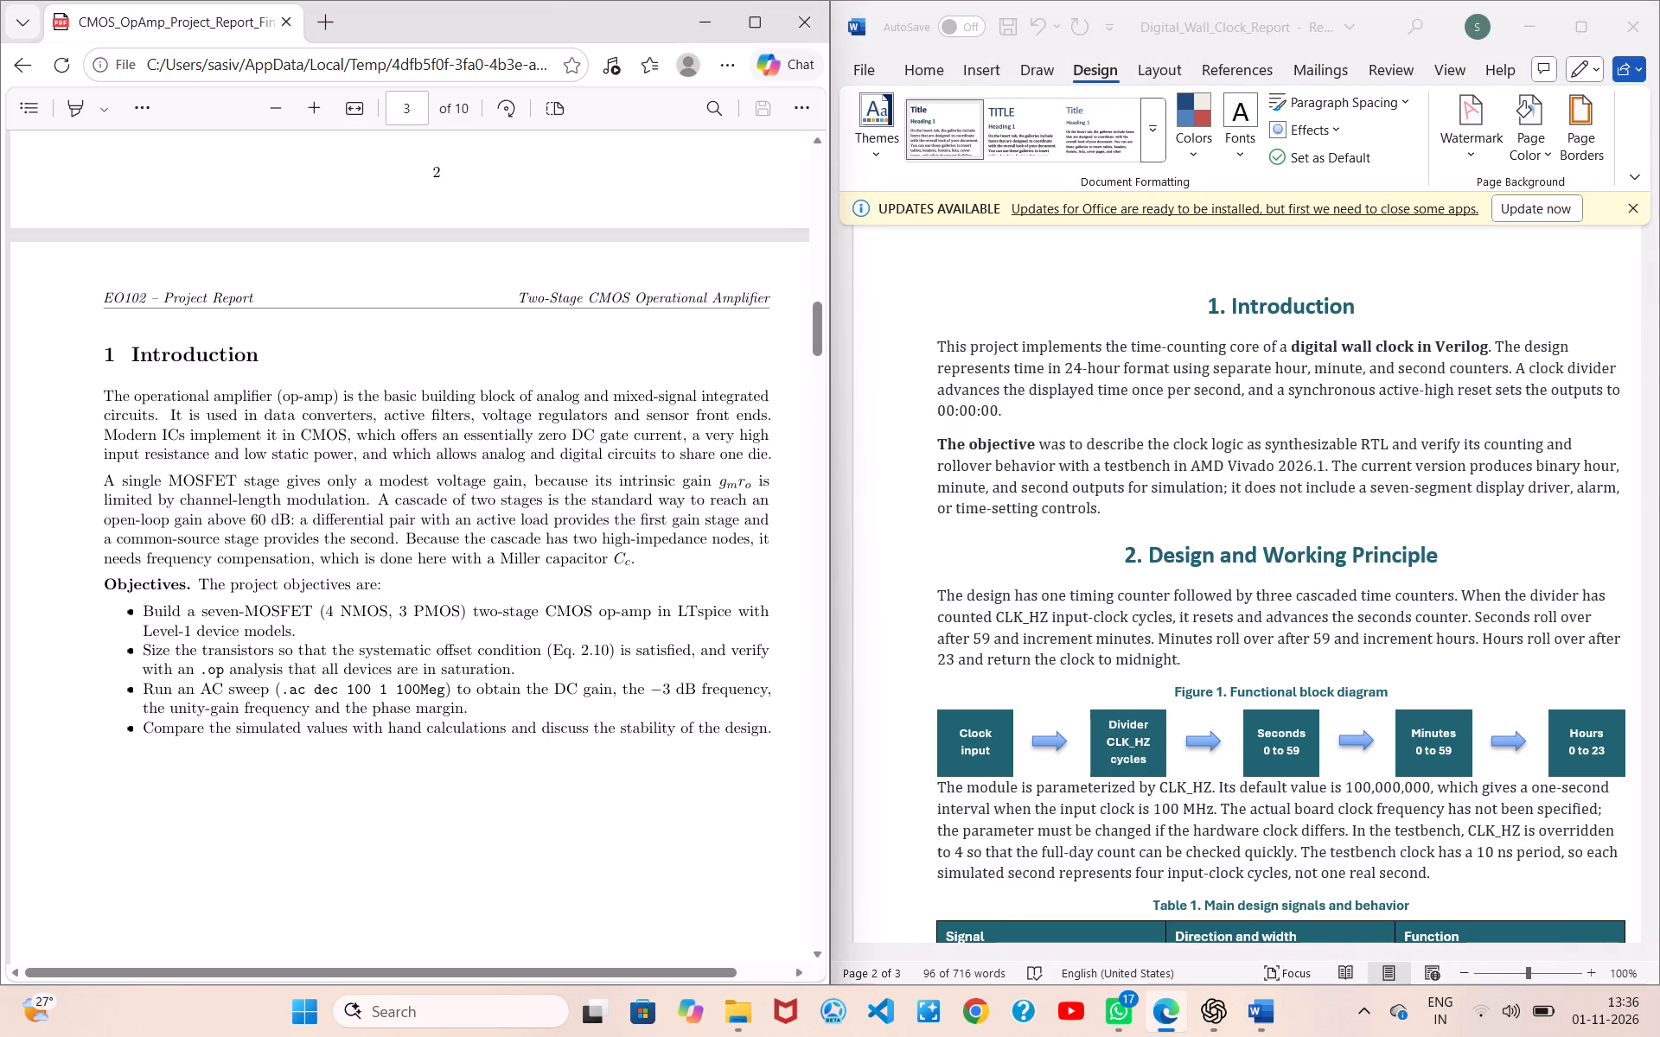
scroll(1050, 406, "down", 1)
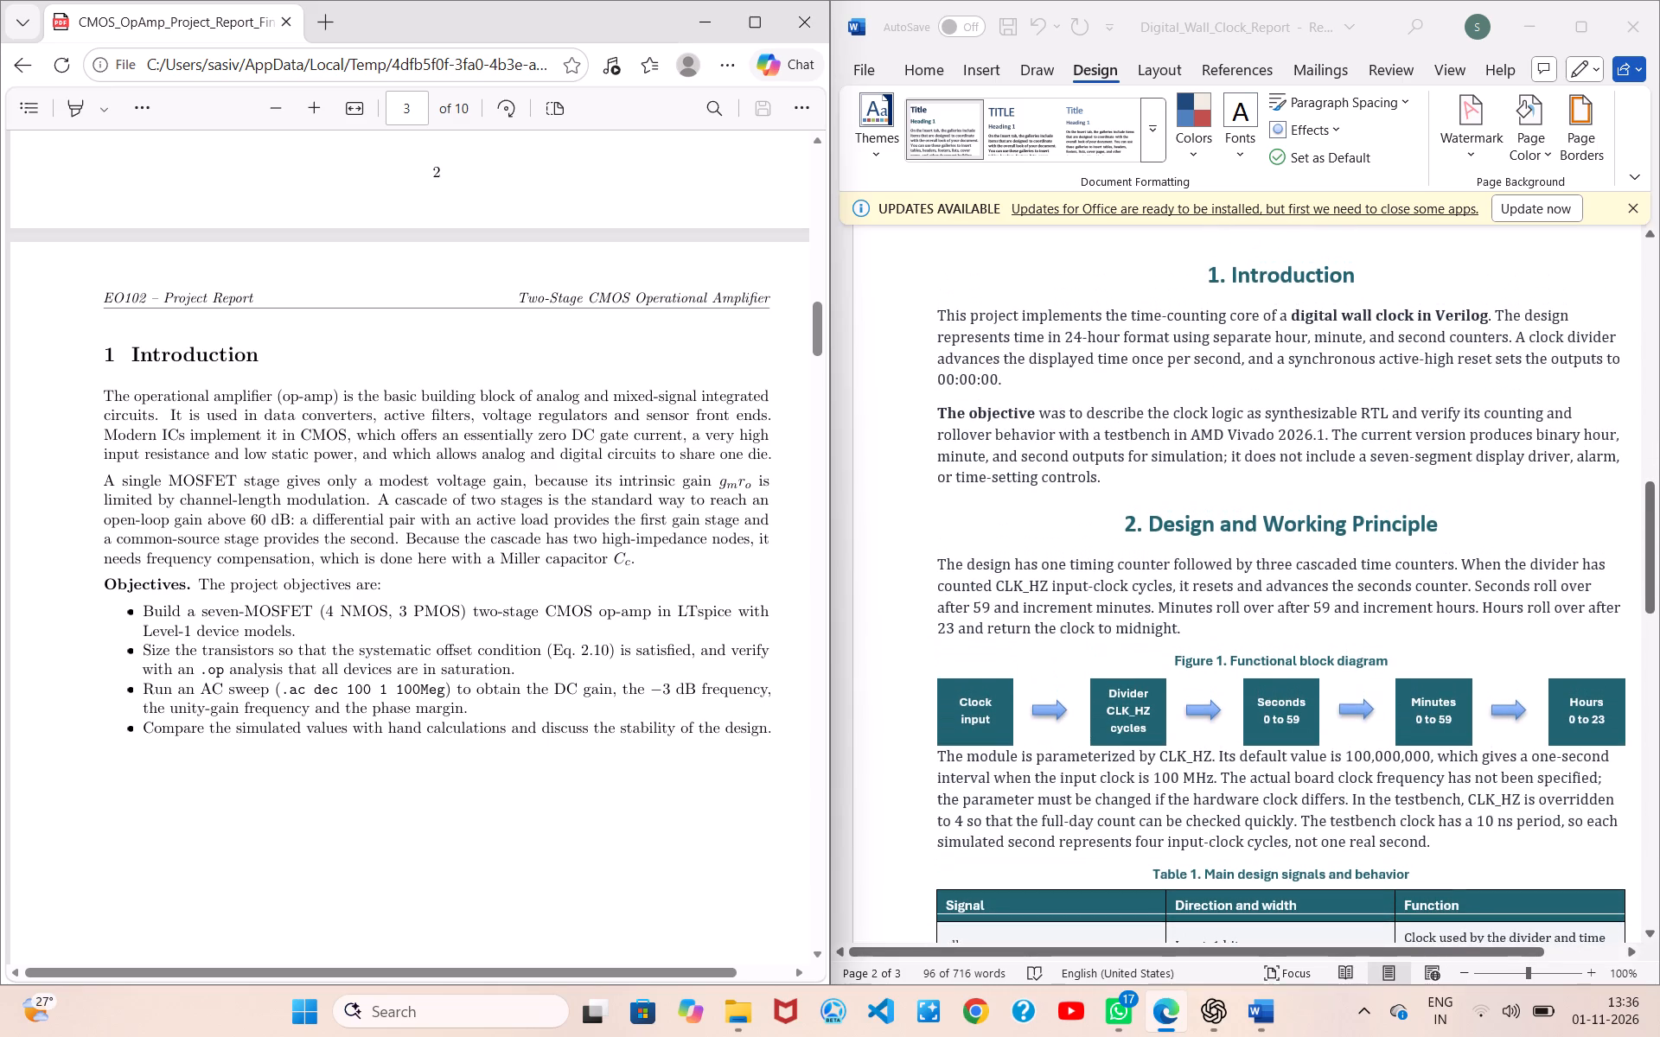
left_click_drag(1184, 265, 1300, 658)
left_click(1235, 494)
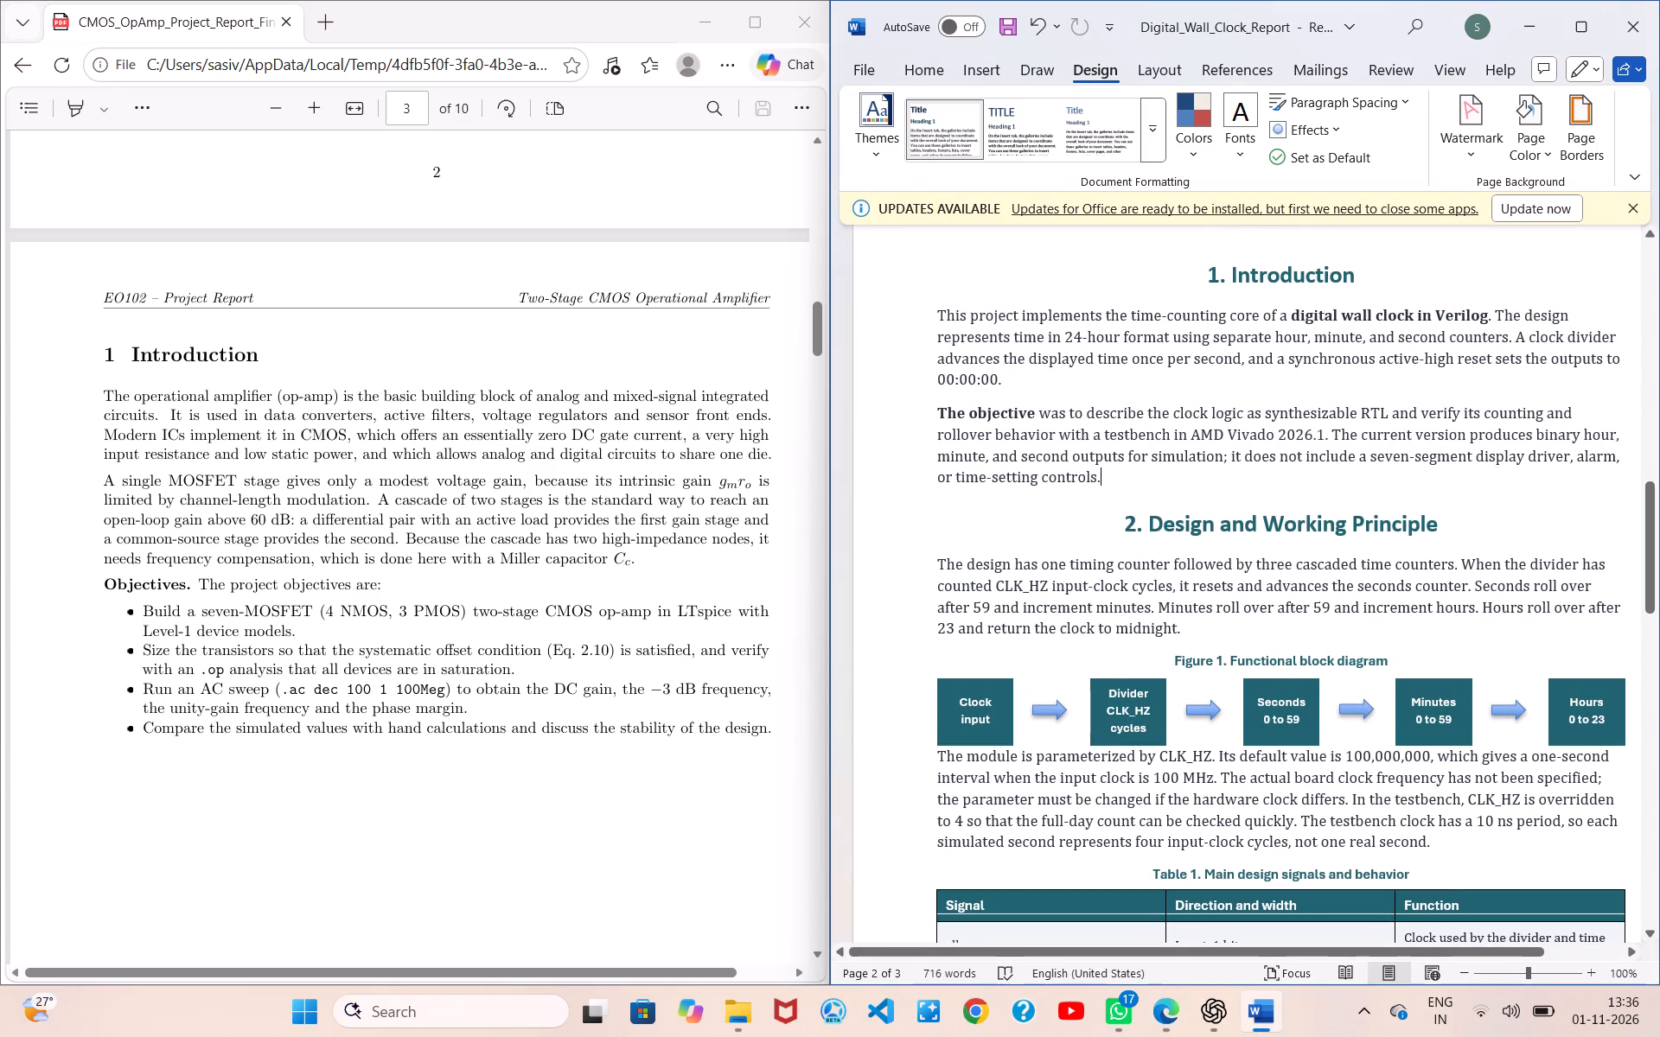
left_click(1209, 267)
left_click_drag(1209, 267, 1337, 568)
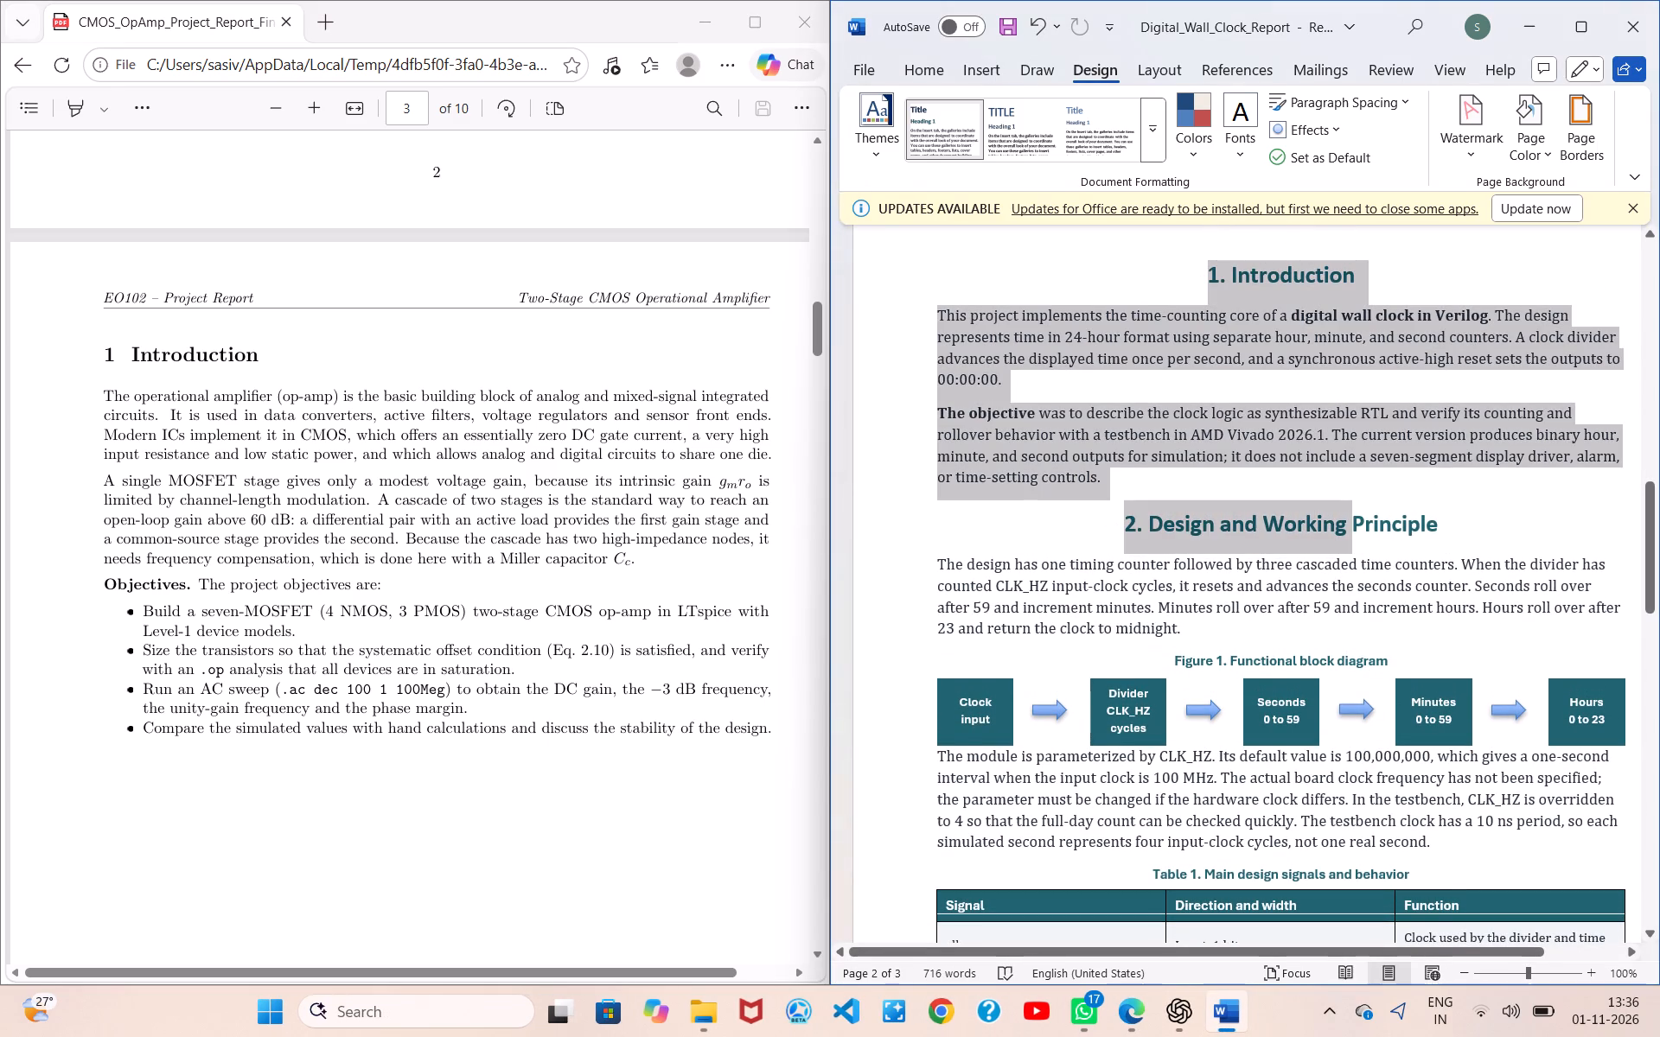
left_click_drag(1337, 568, 1381, 1036)
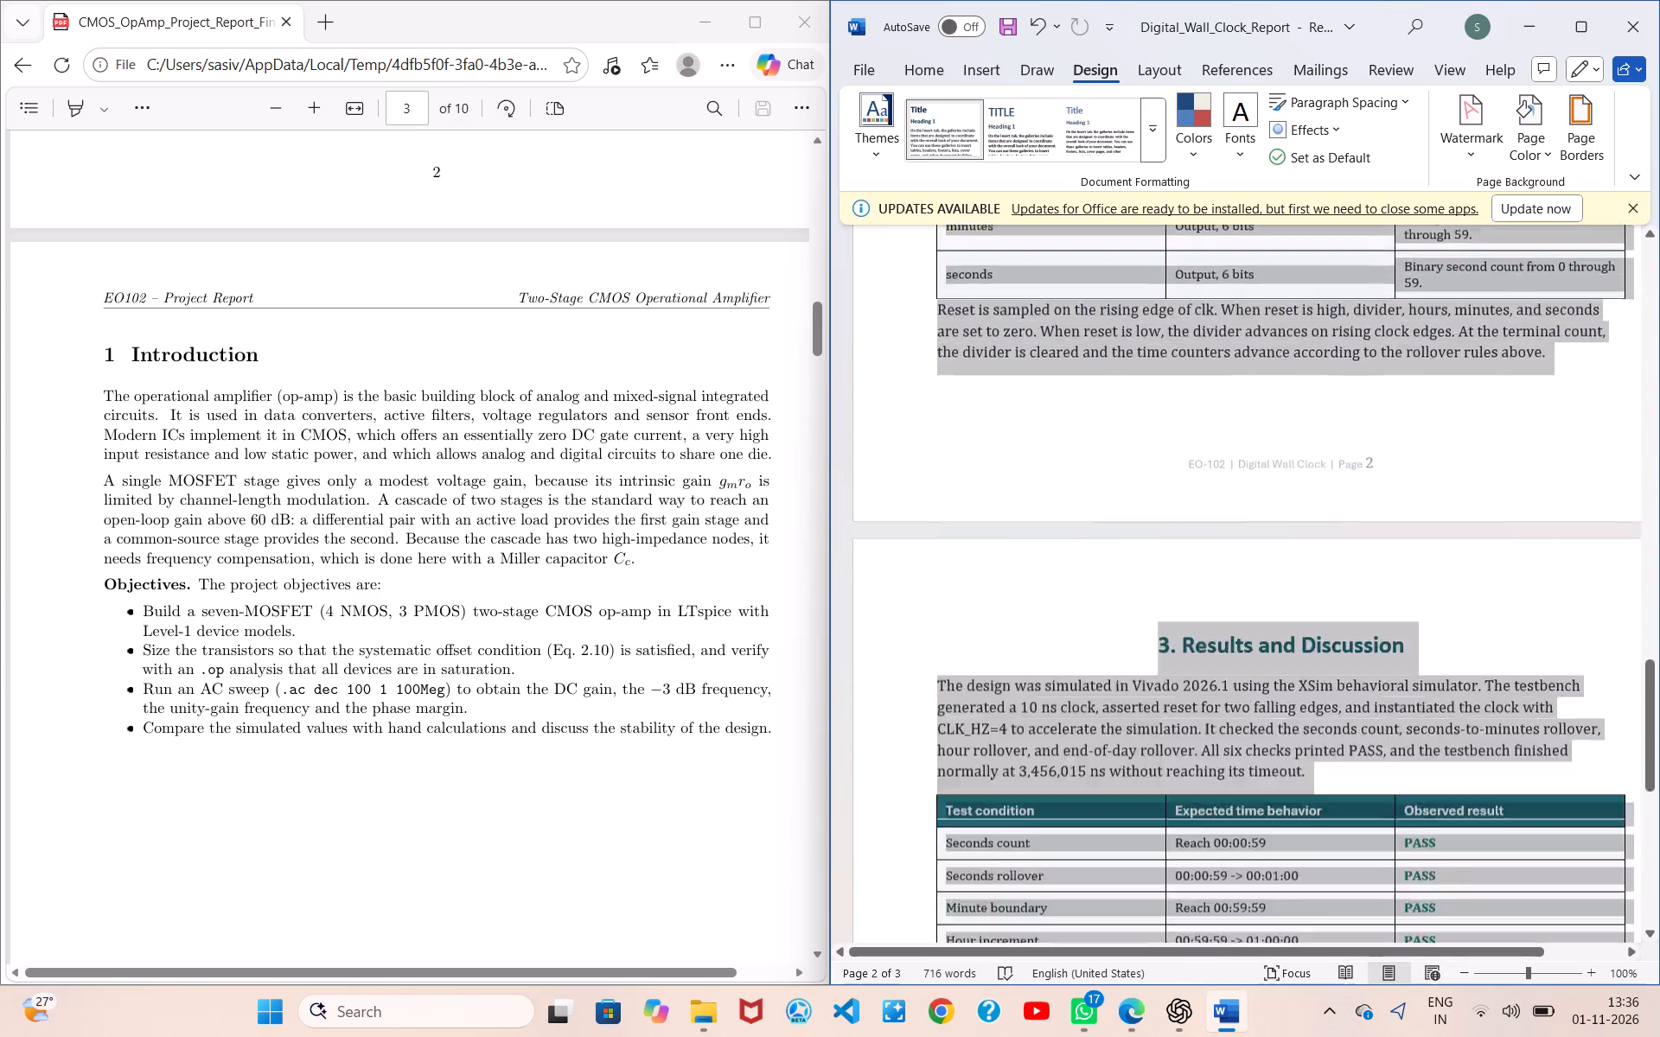
left_click_drag(1381, 1036, 1377, 1036)
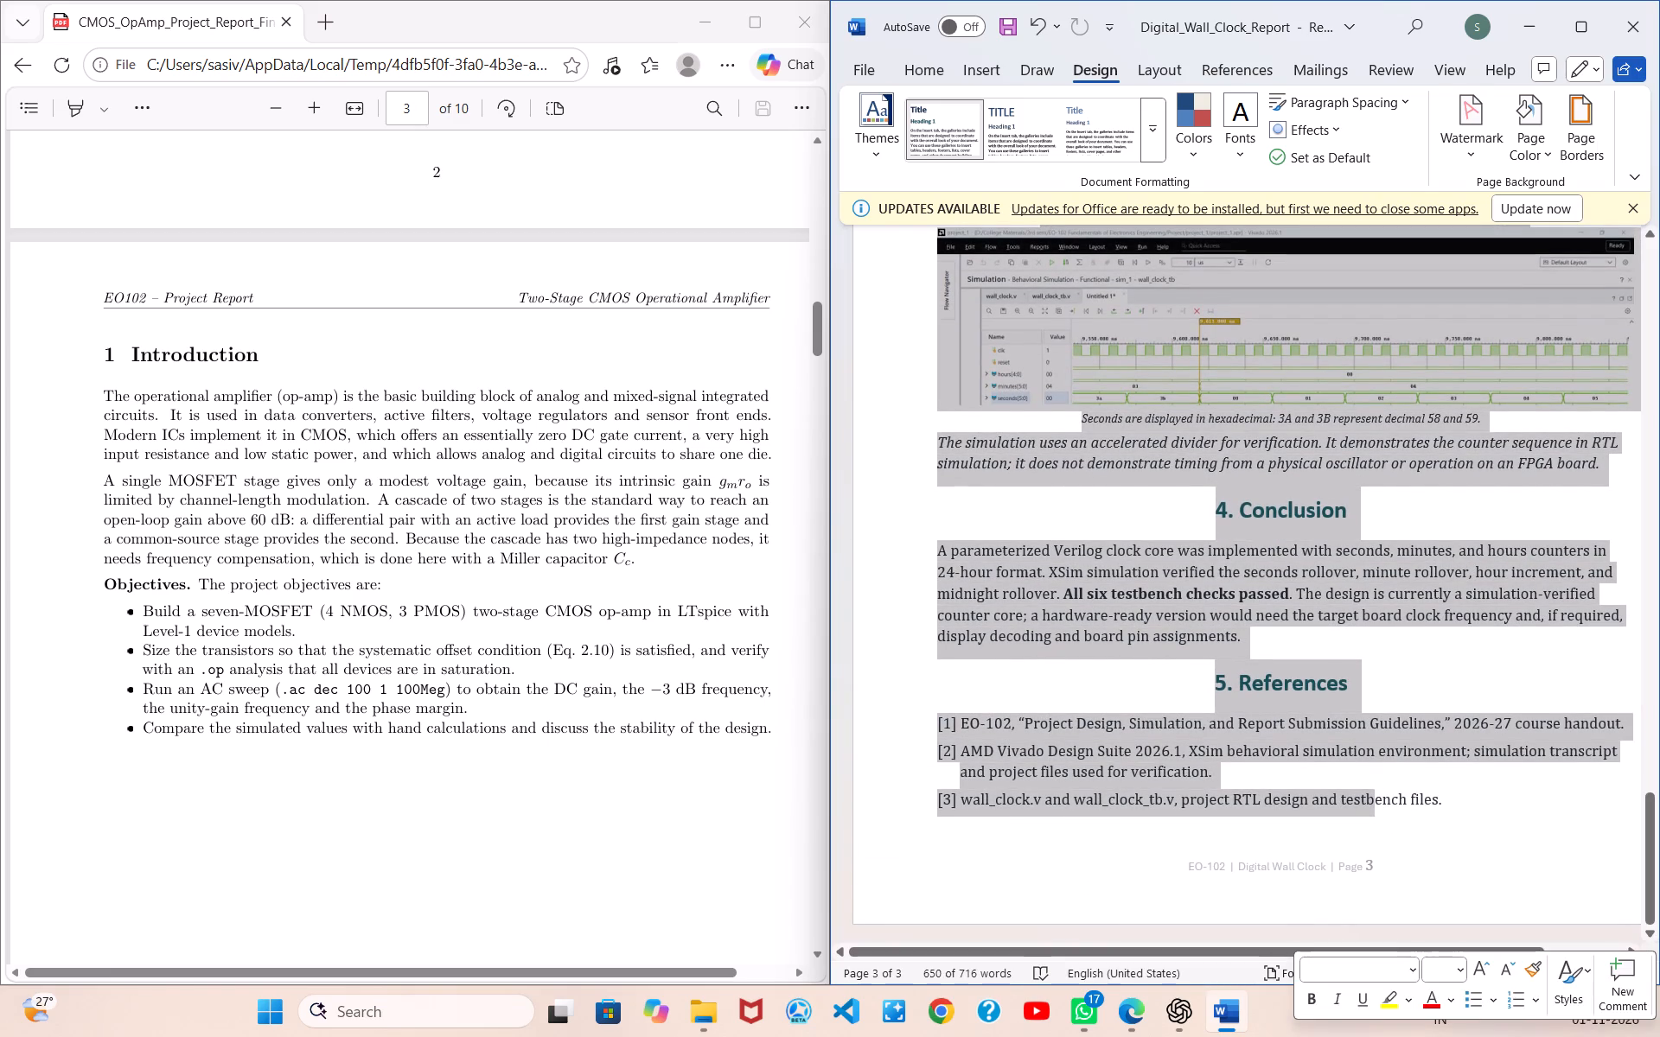
key("shift+Right")
key("shift+Right")
key("shift+Right")
key("shift+Right")
key("shift+Right")
key("shift+Right")
key("shift+Right")
key("shift+Right")
key("shift+Right")
key("shift+Right")
key("shift+Right")
key("shift+Right")
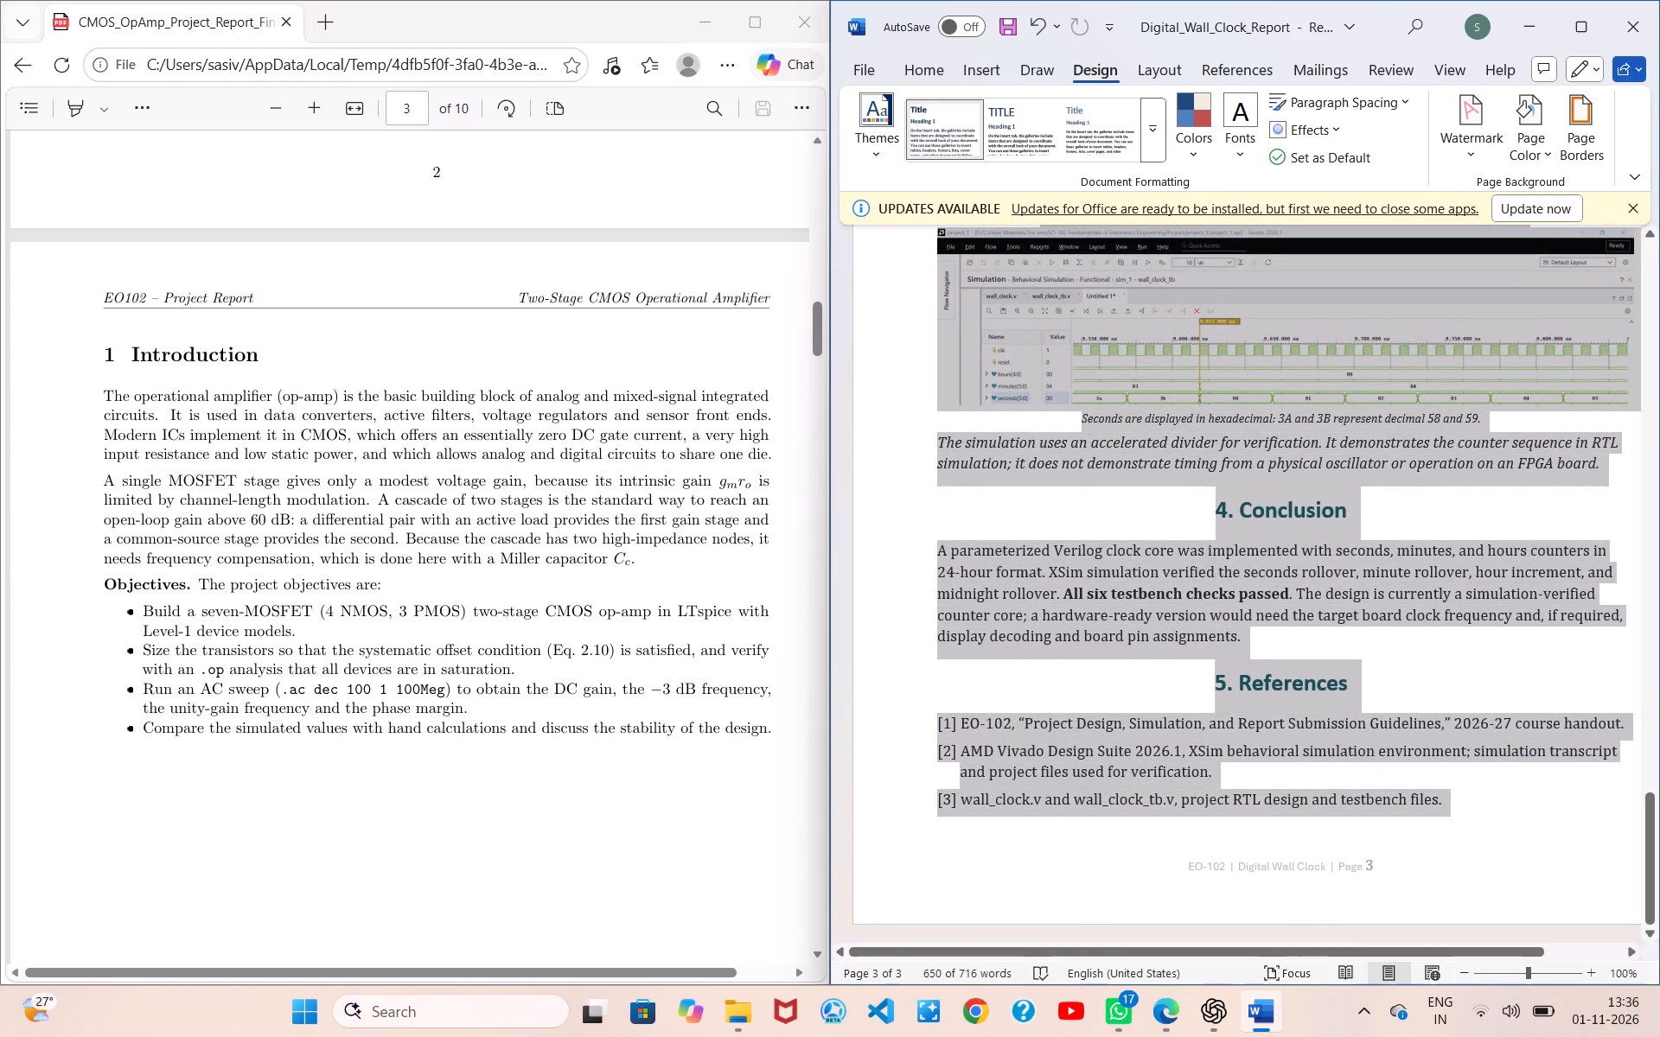
left_click(1315, 103)
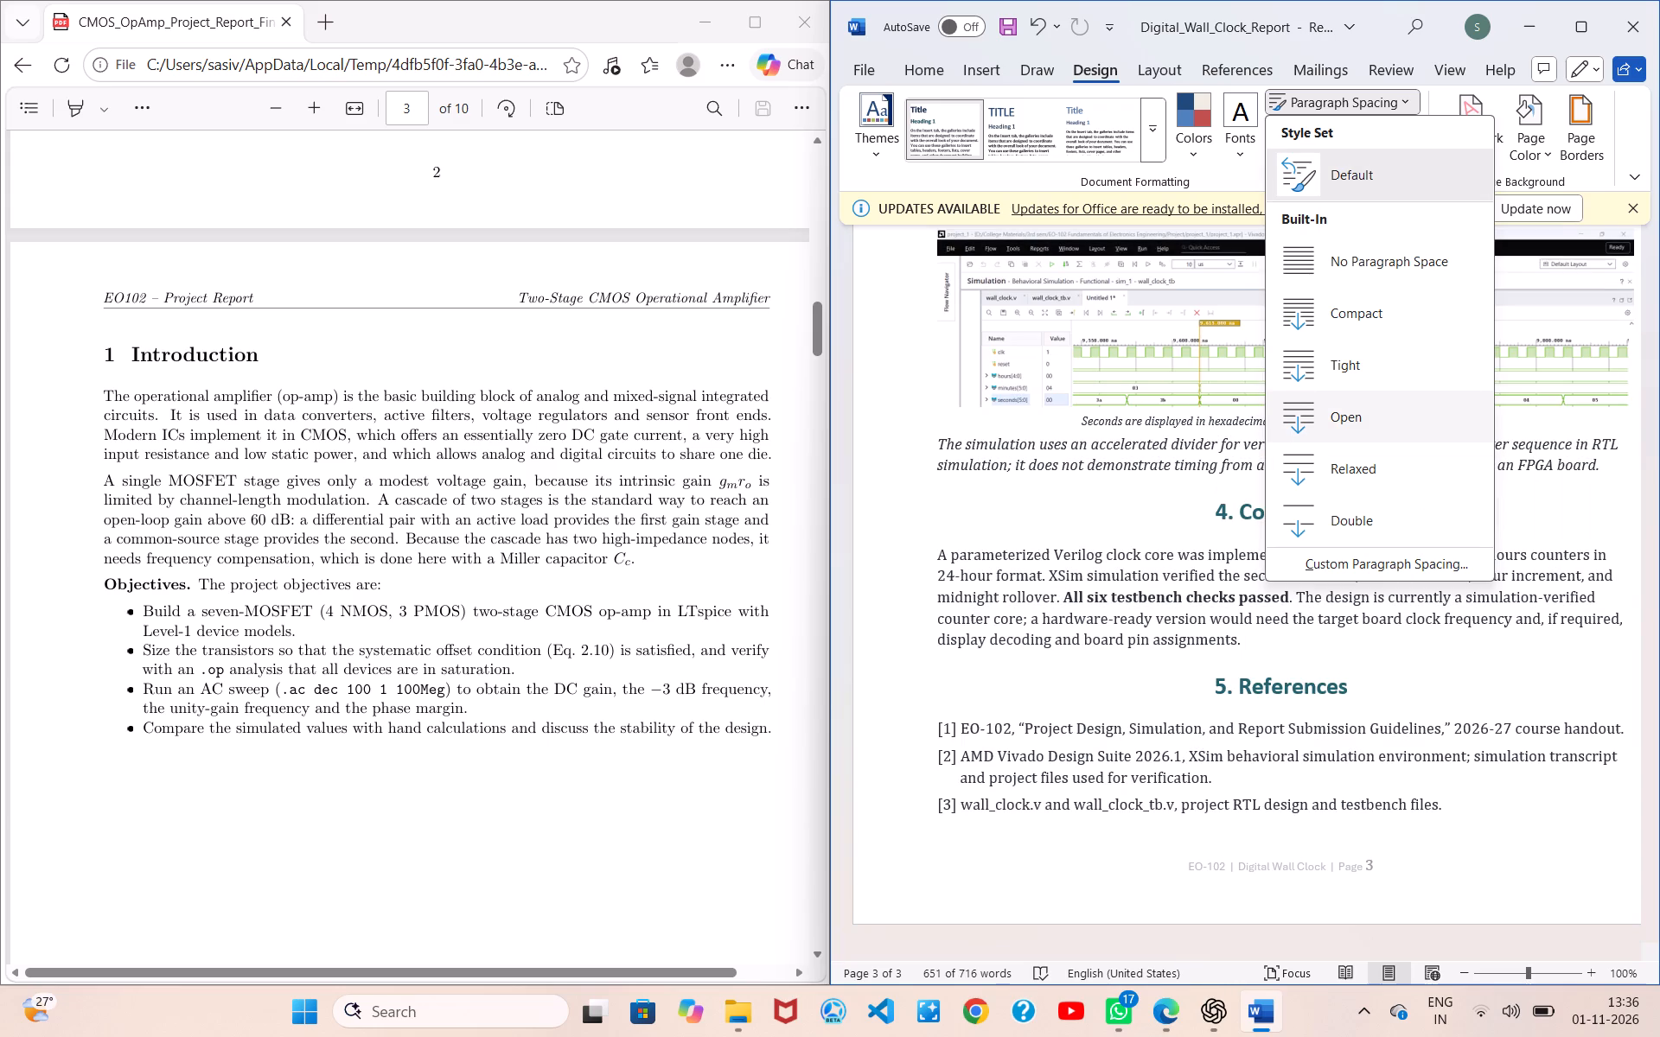
left_click(1316, 195)
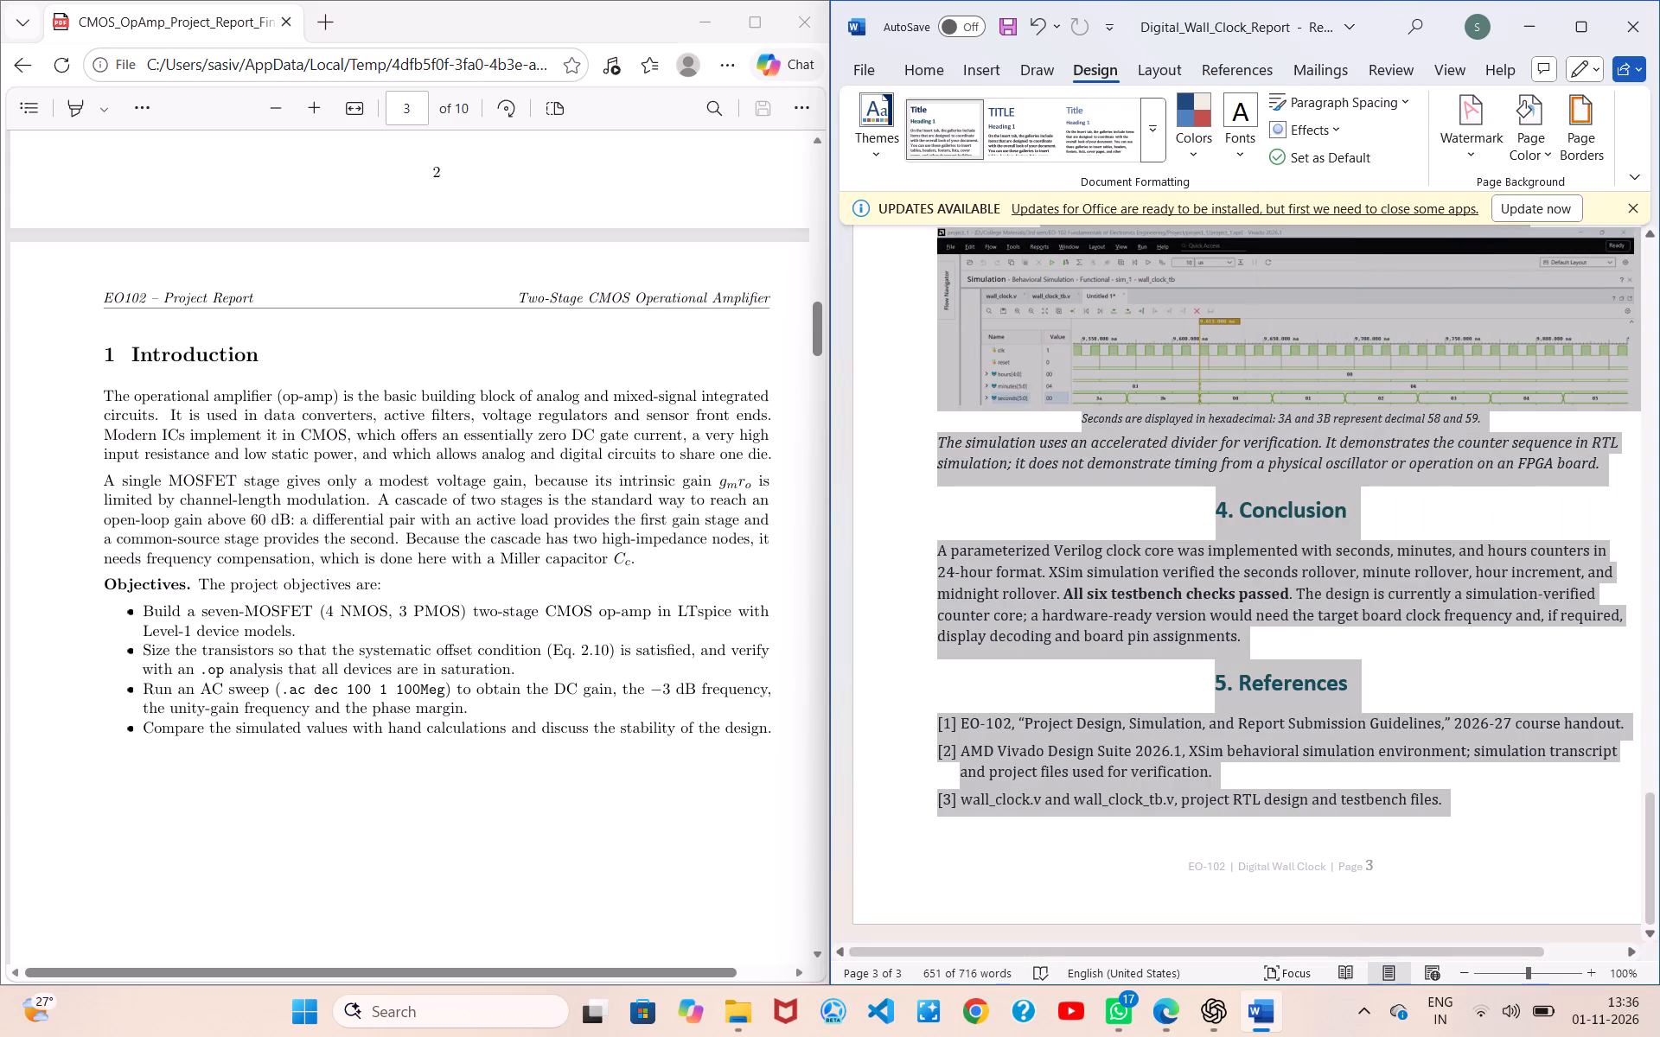
left_click(1430, 512)
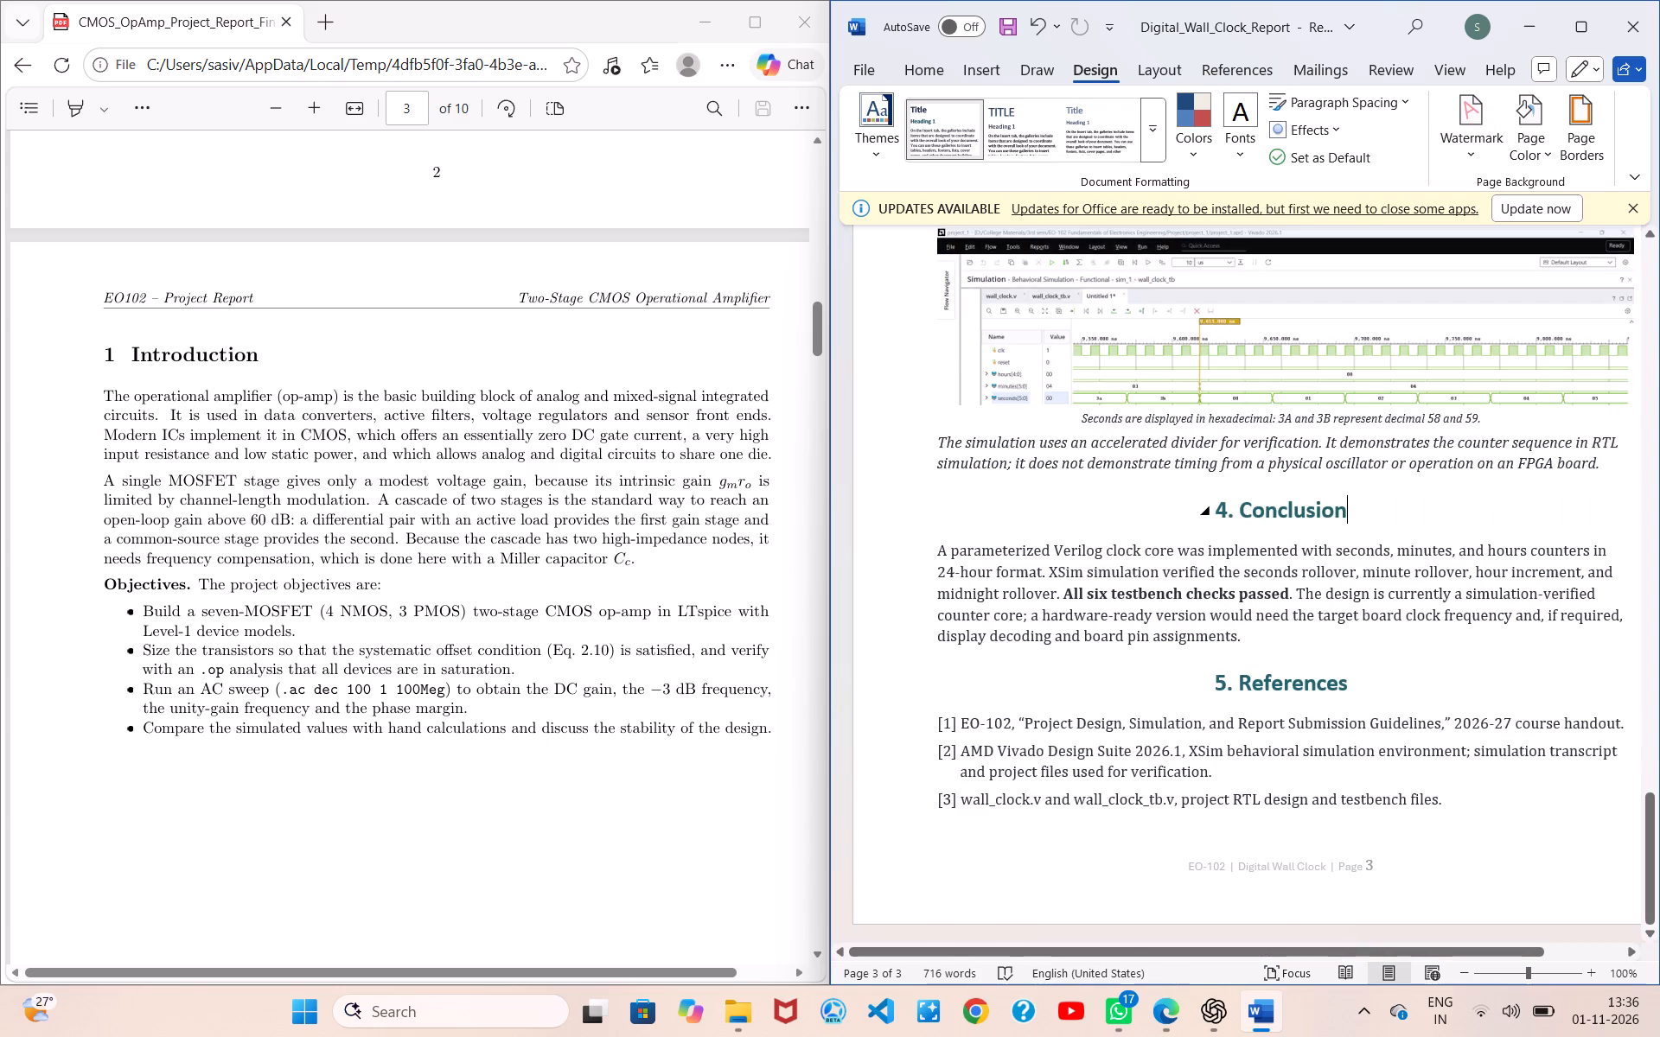
Review the wall clock report's spacing from the cover page's team table to the Introduction and Design and Working Principle sections.
scroll(1430, 512, "up", 13)
scroll(1430, 512, "right", 1)
scroll(1430, 512, "down", 1)
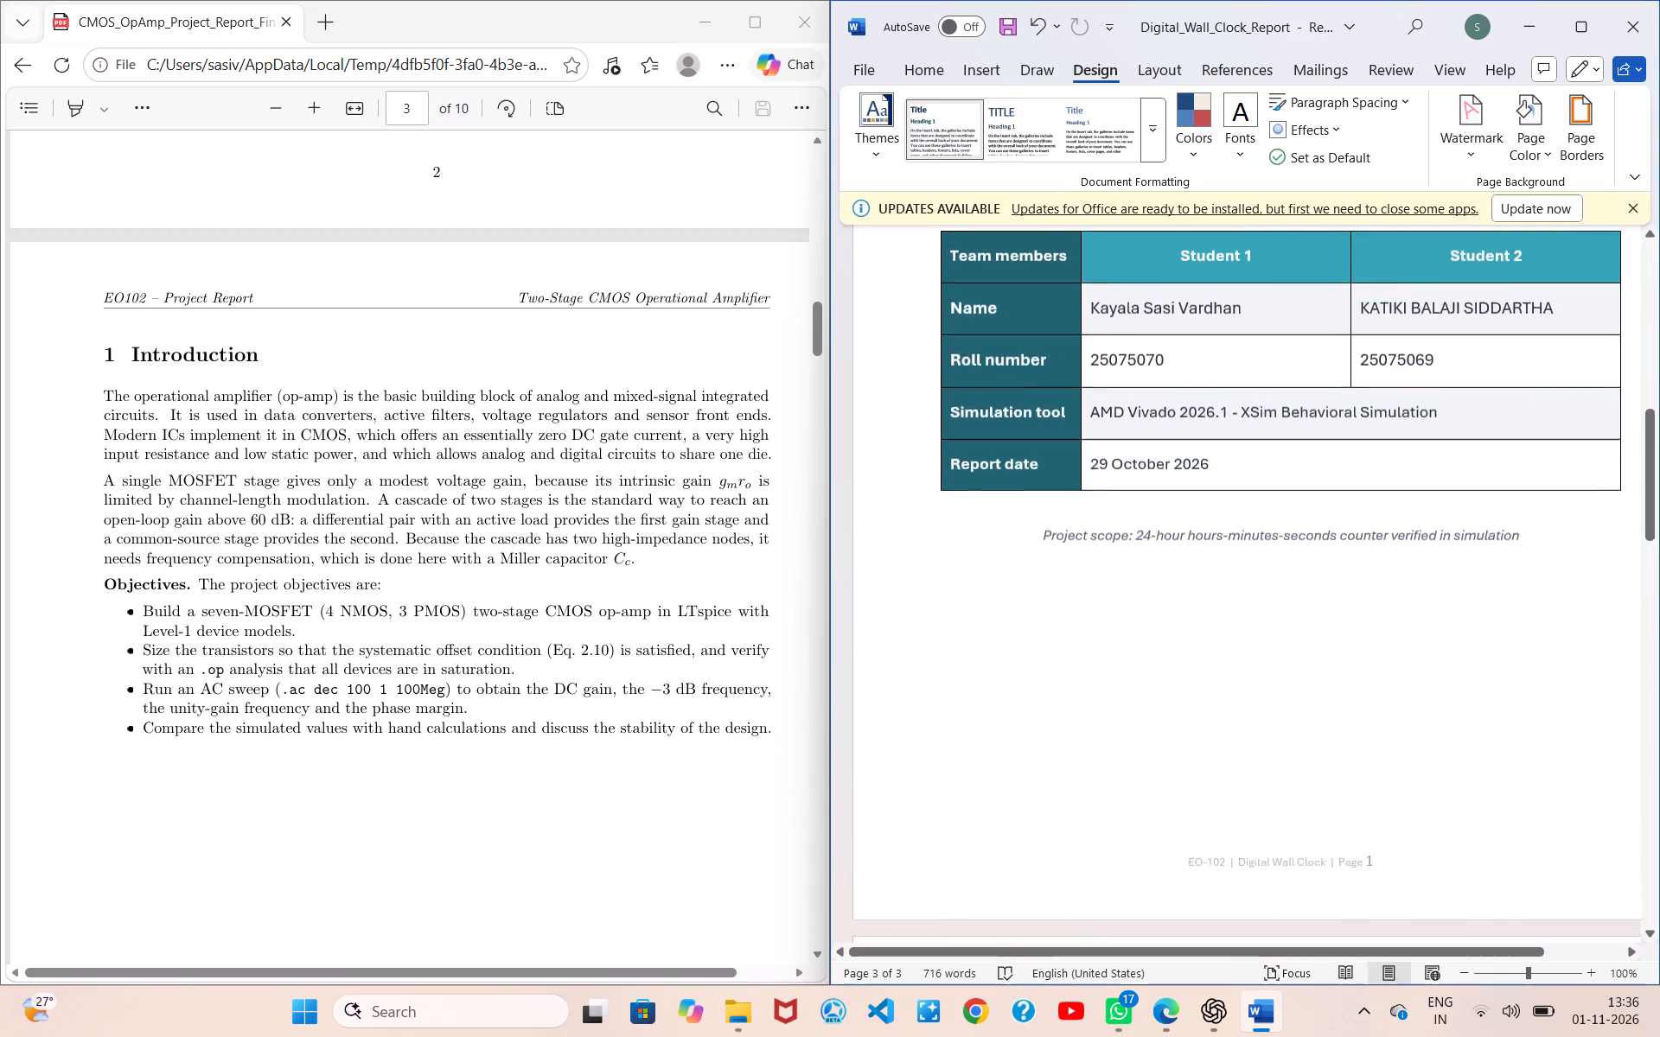
scroll(1430, 512, "down", 1)
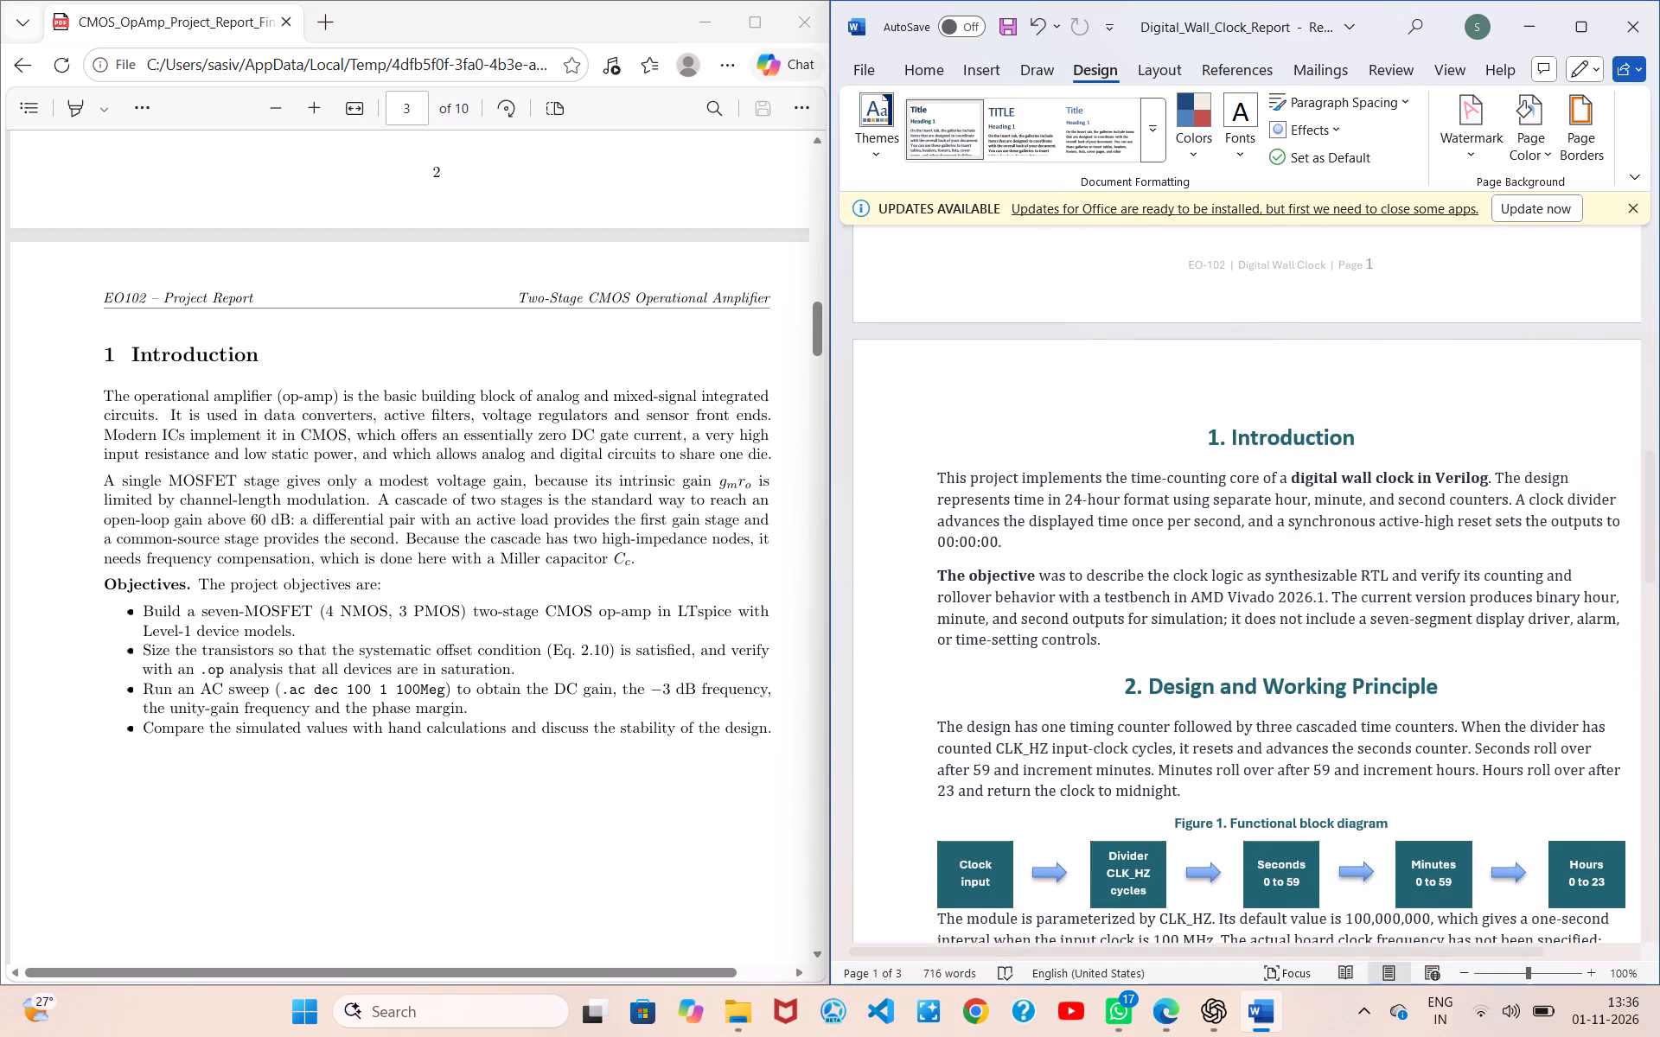
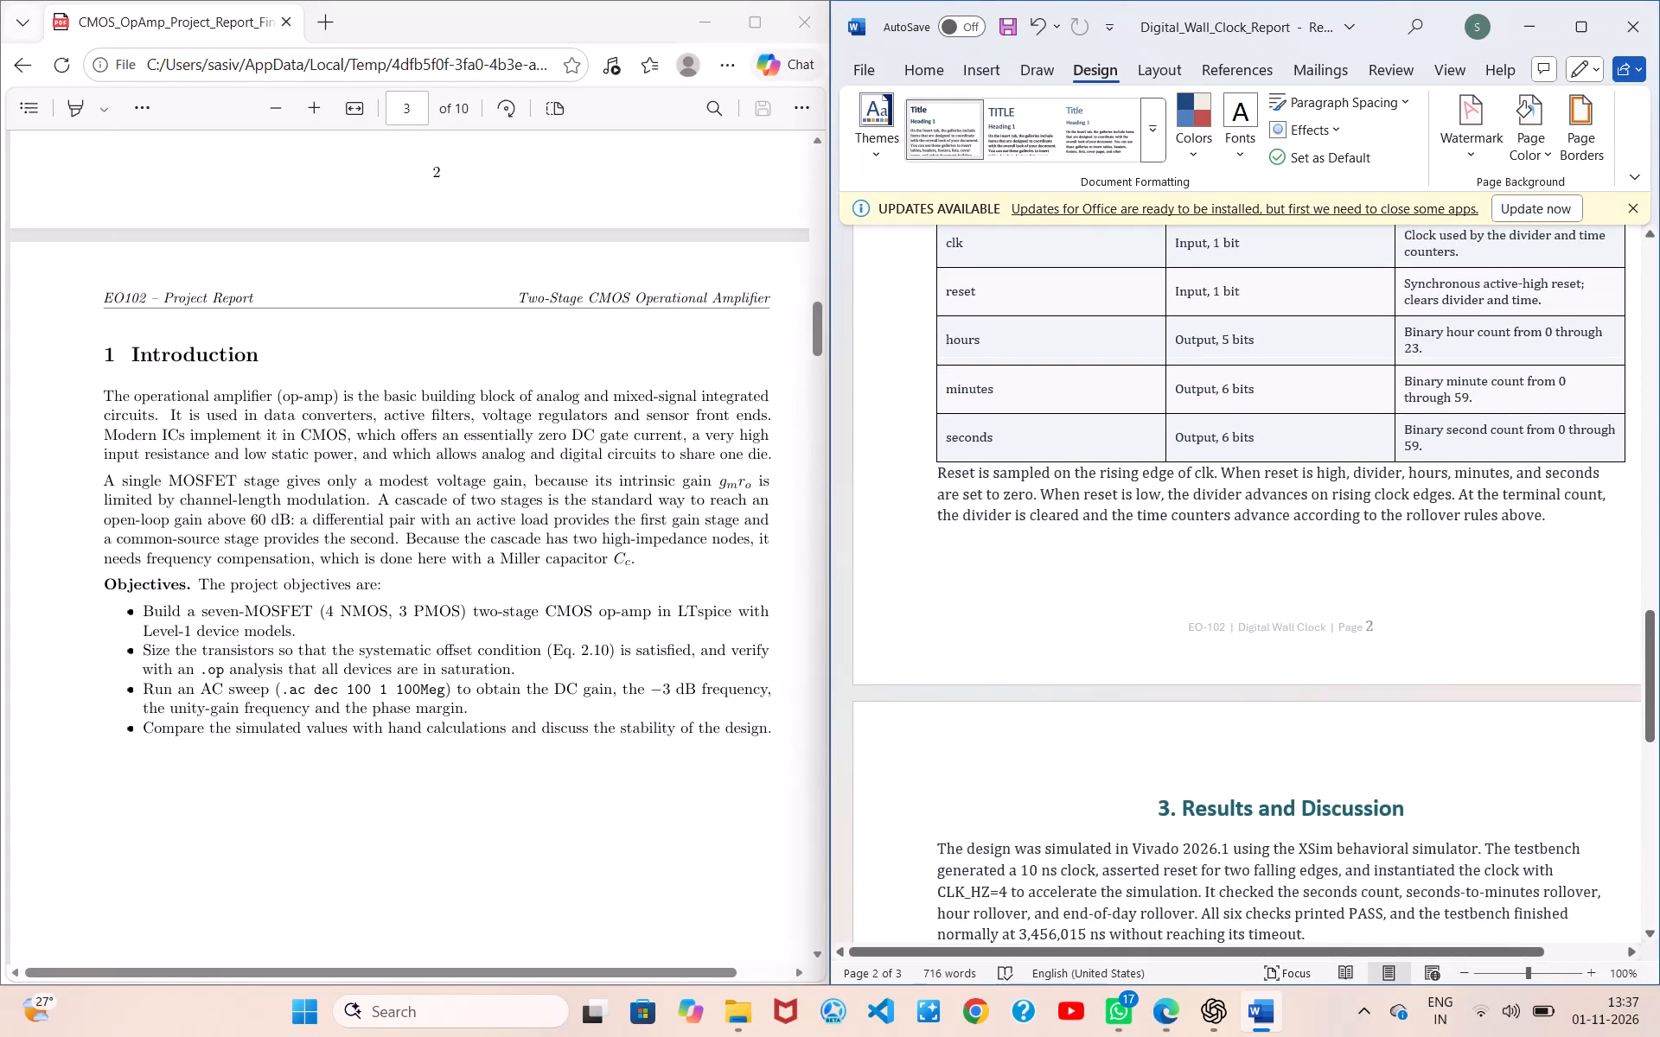
Examine the CMOS op-amp report's layout from the Introduction section through the netlist listing on the last page.
scroll(303, 563, "down", 6)
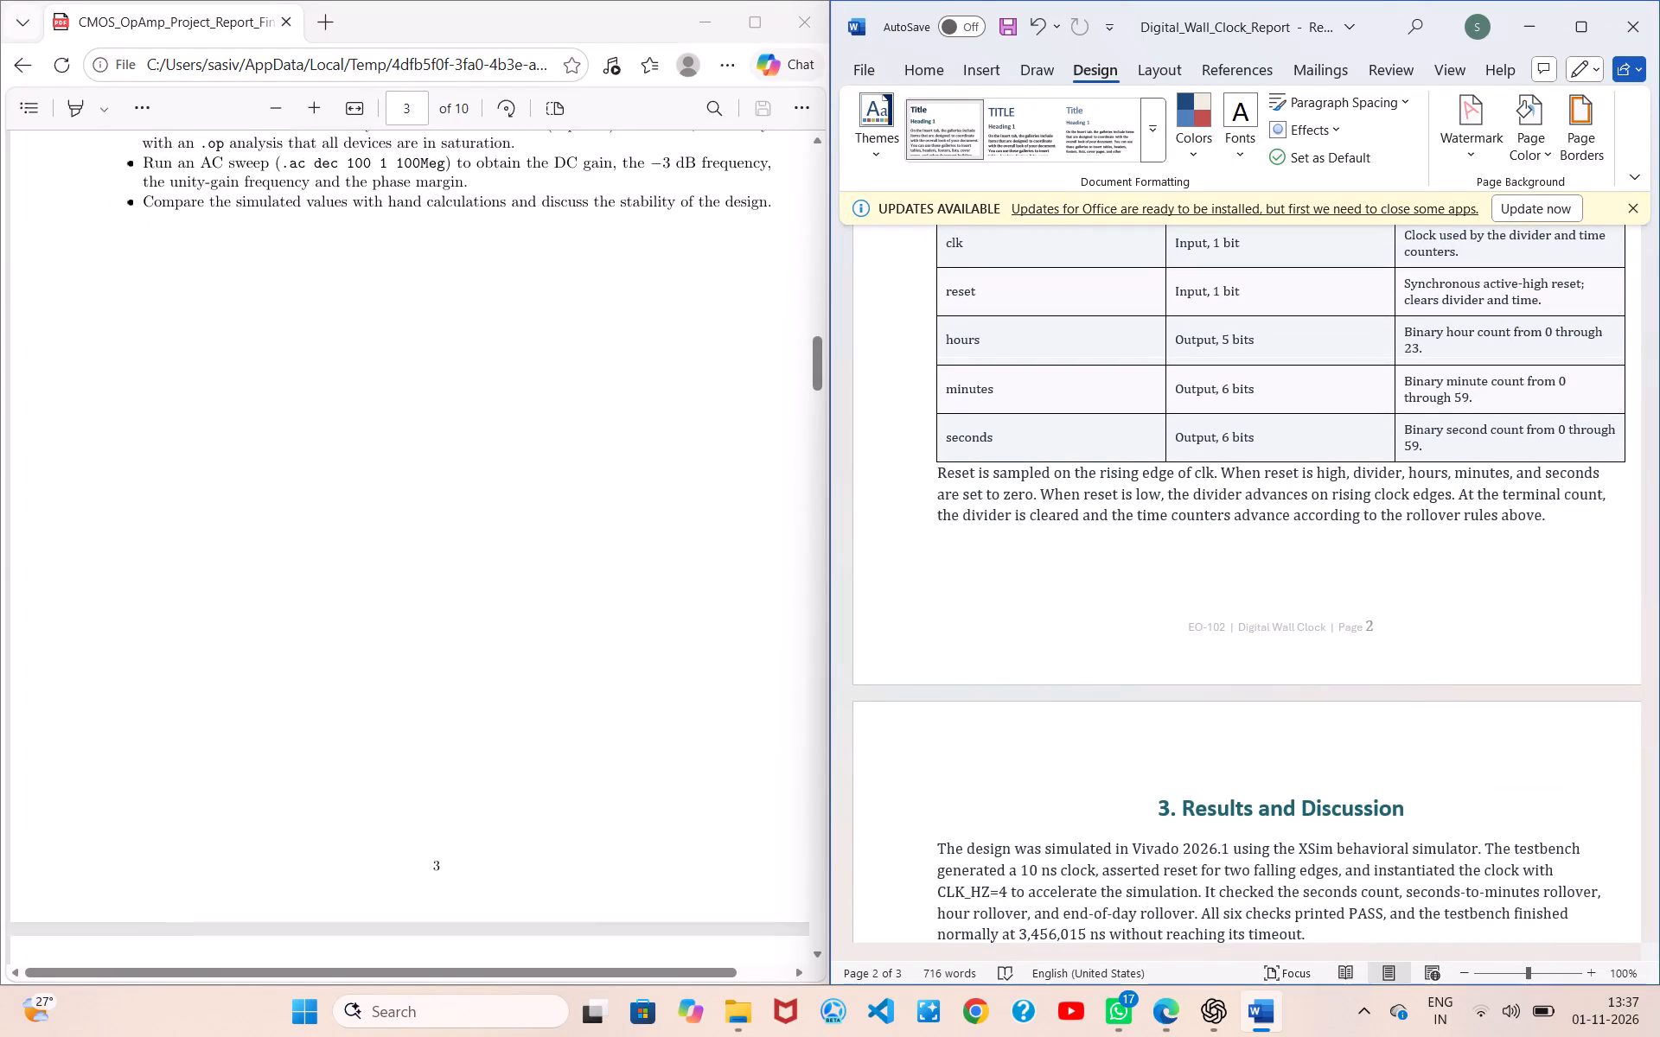
scroll(303, 563, "down", 9)
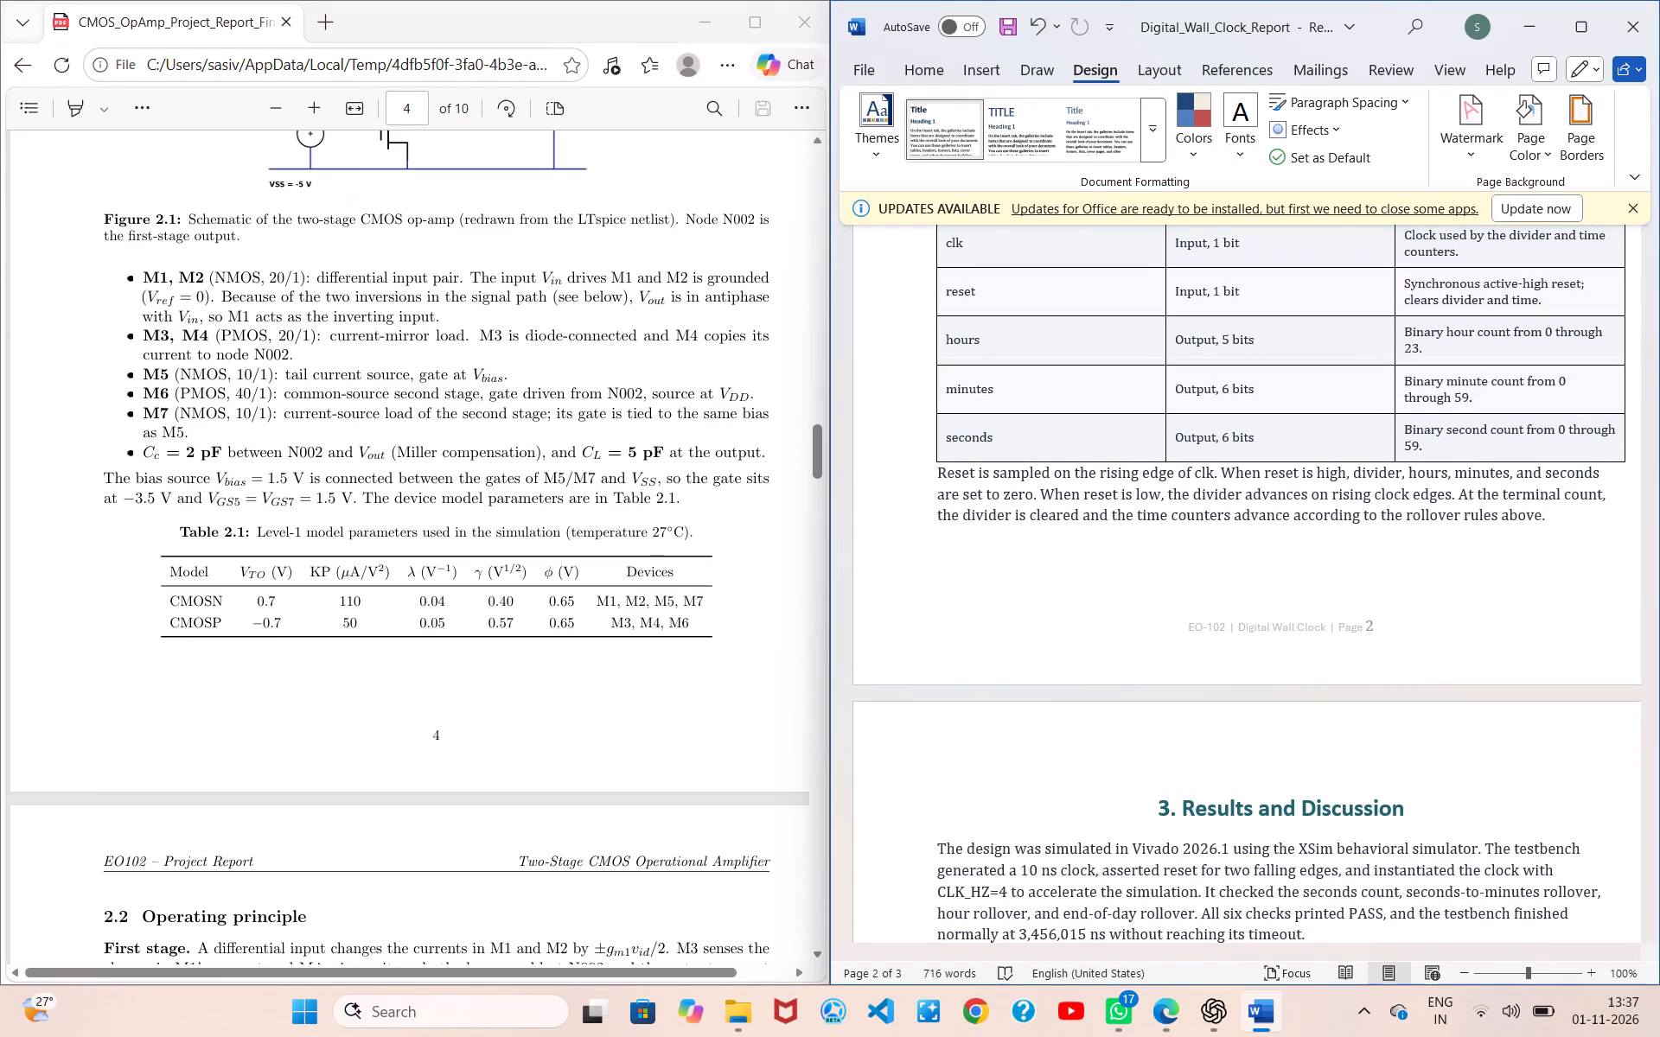
scroll(303, 563, "down", 14)
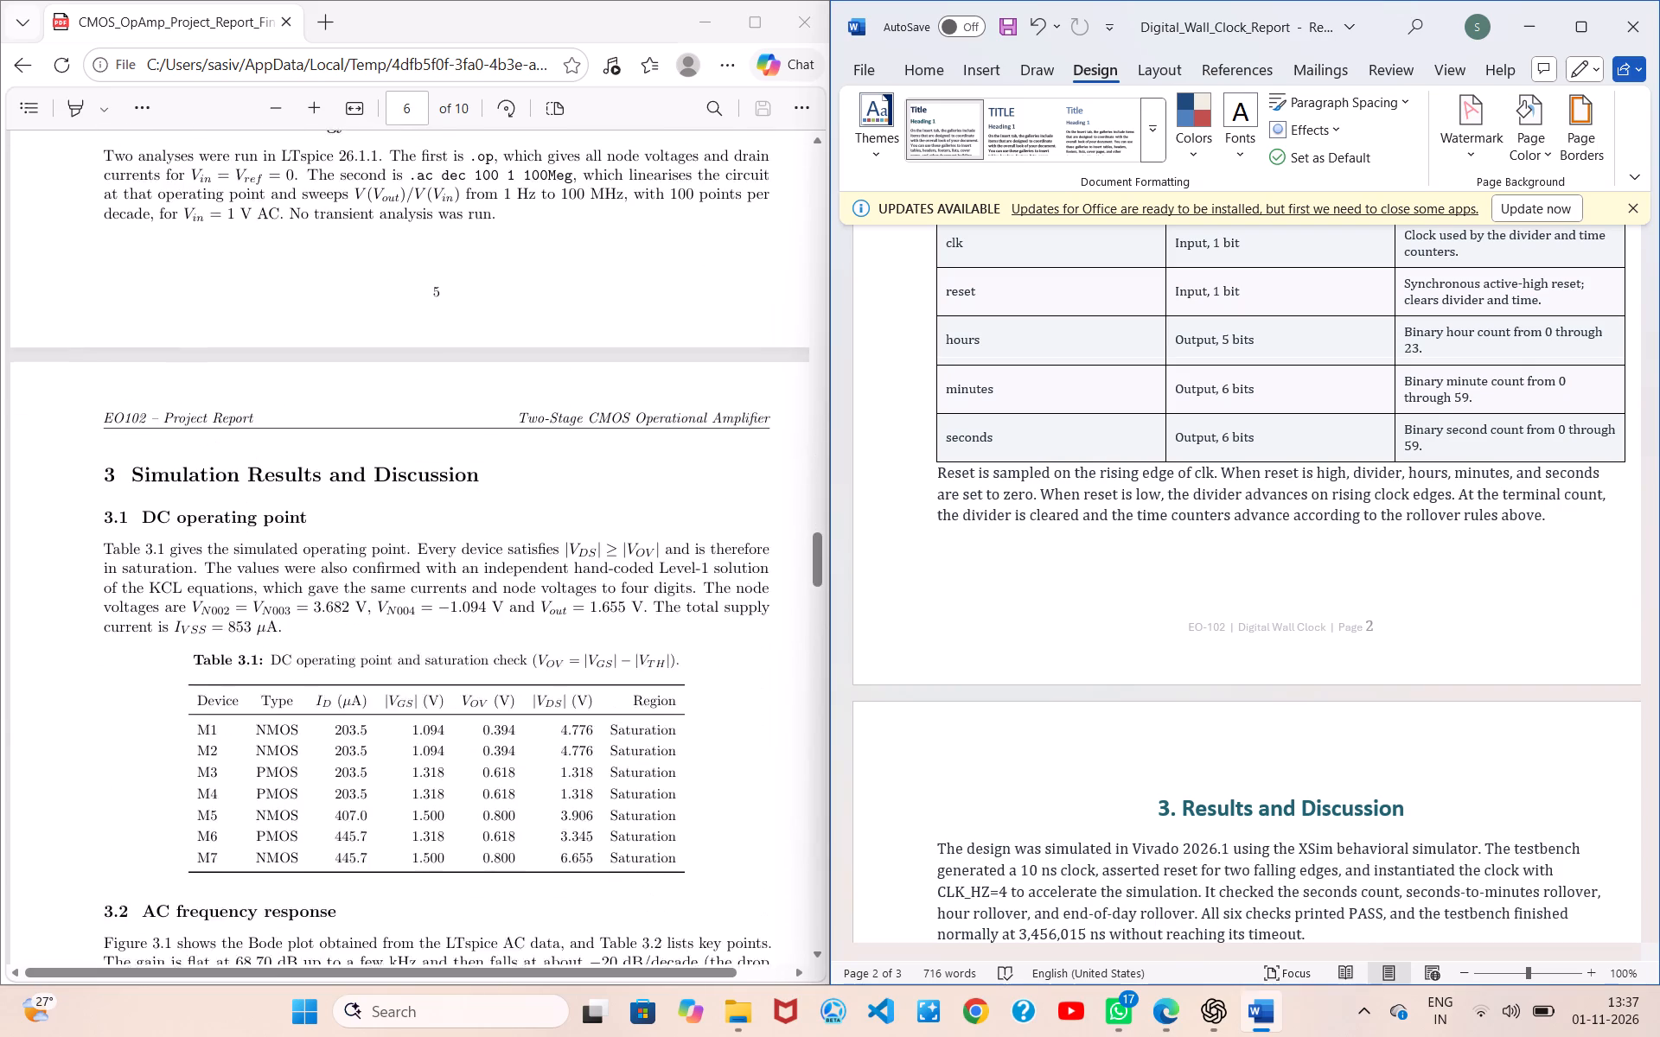
scroll(303, 563, "right", 2)
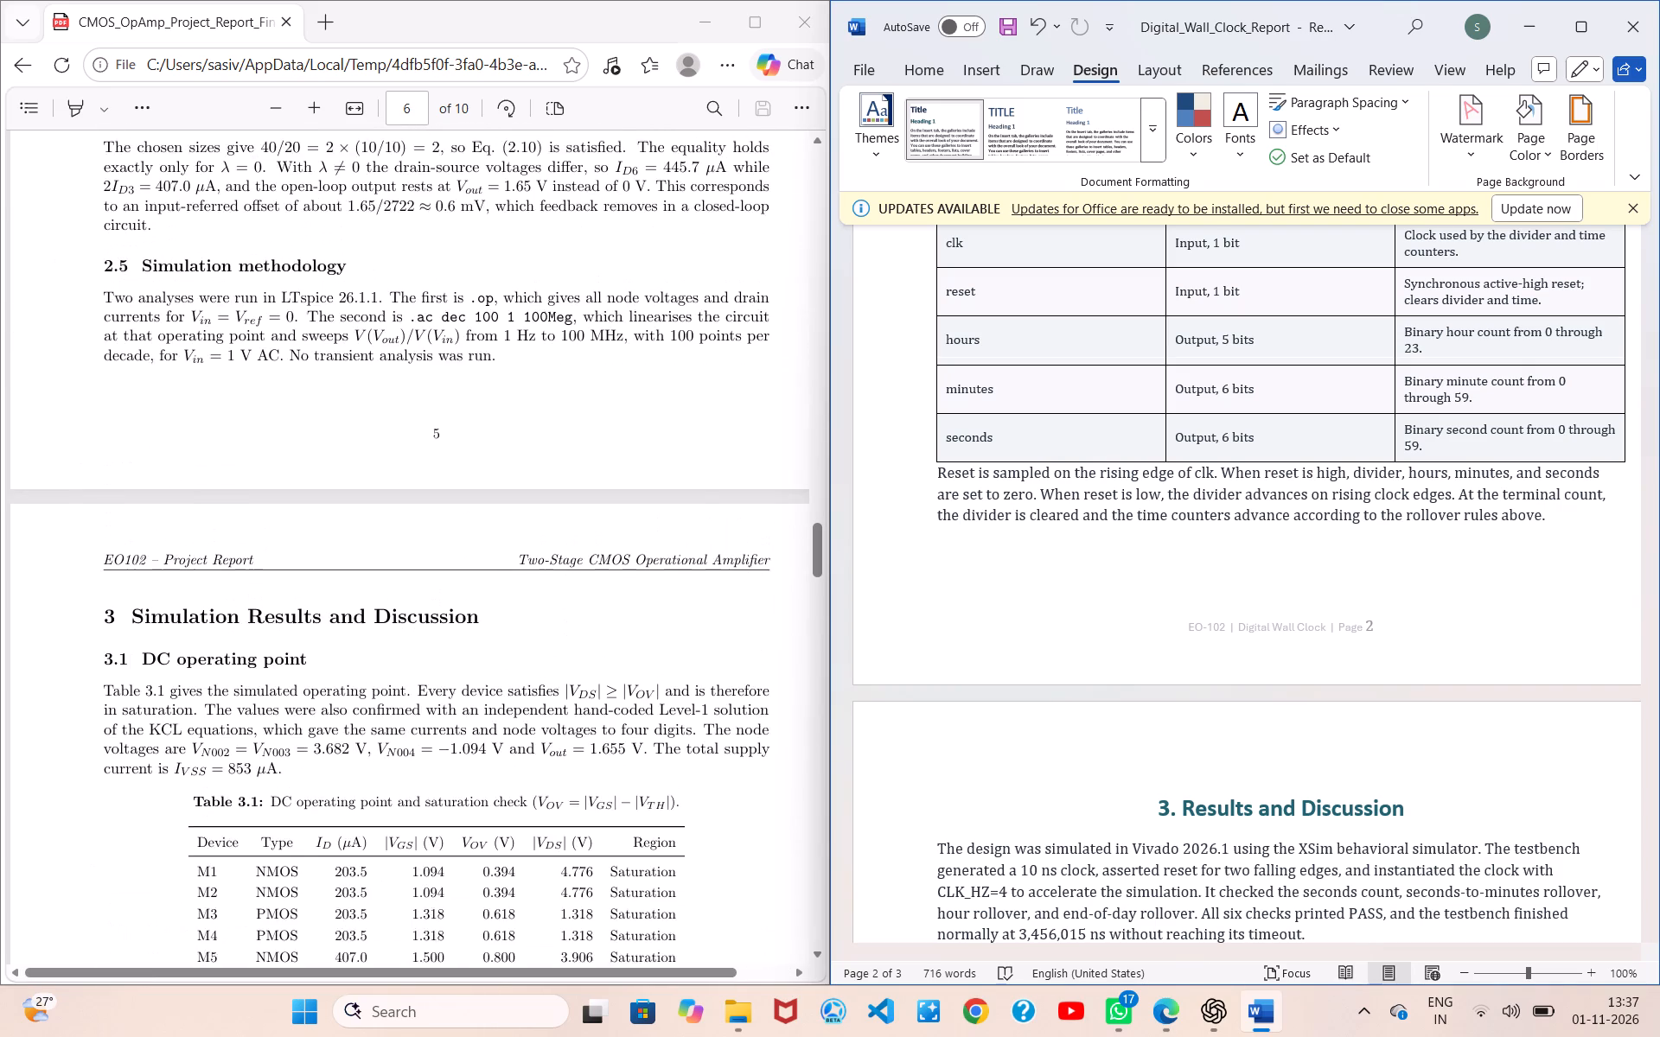
scroll(303, 563, "right", 1)
scroll(303, 563, "down", 5)
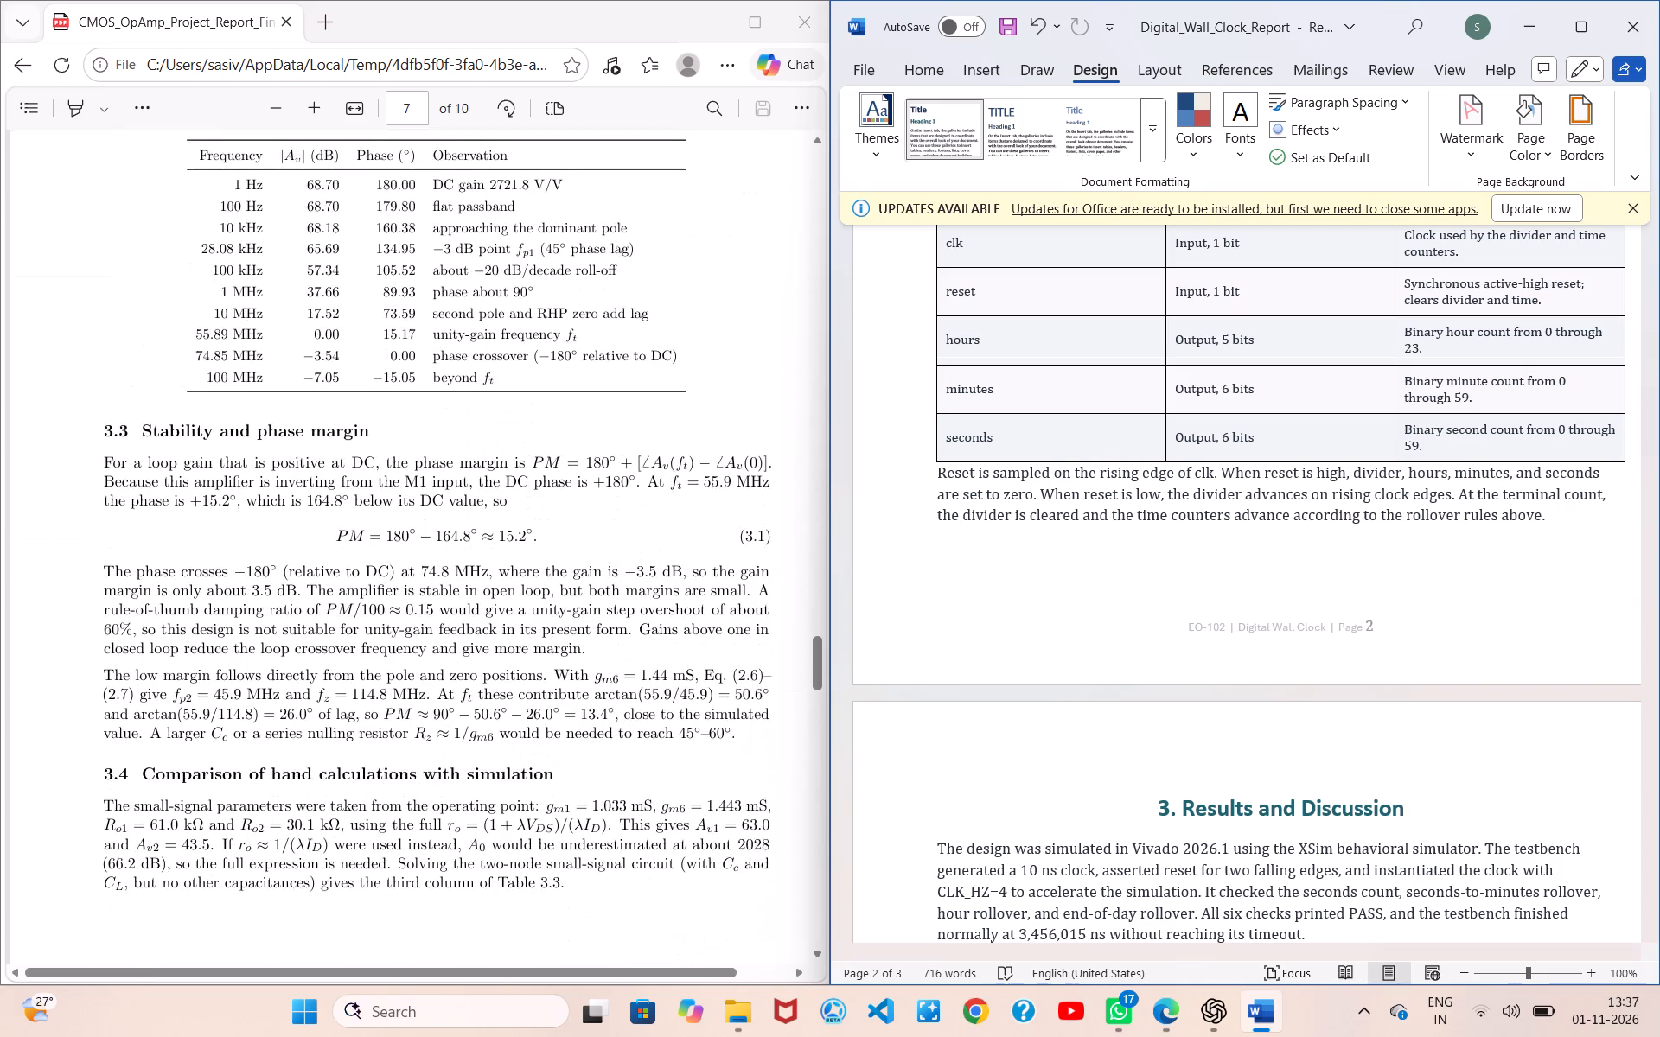
scroll(303, 563, "down", 4)
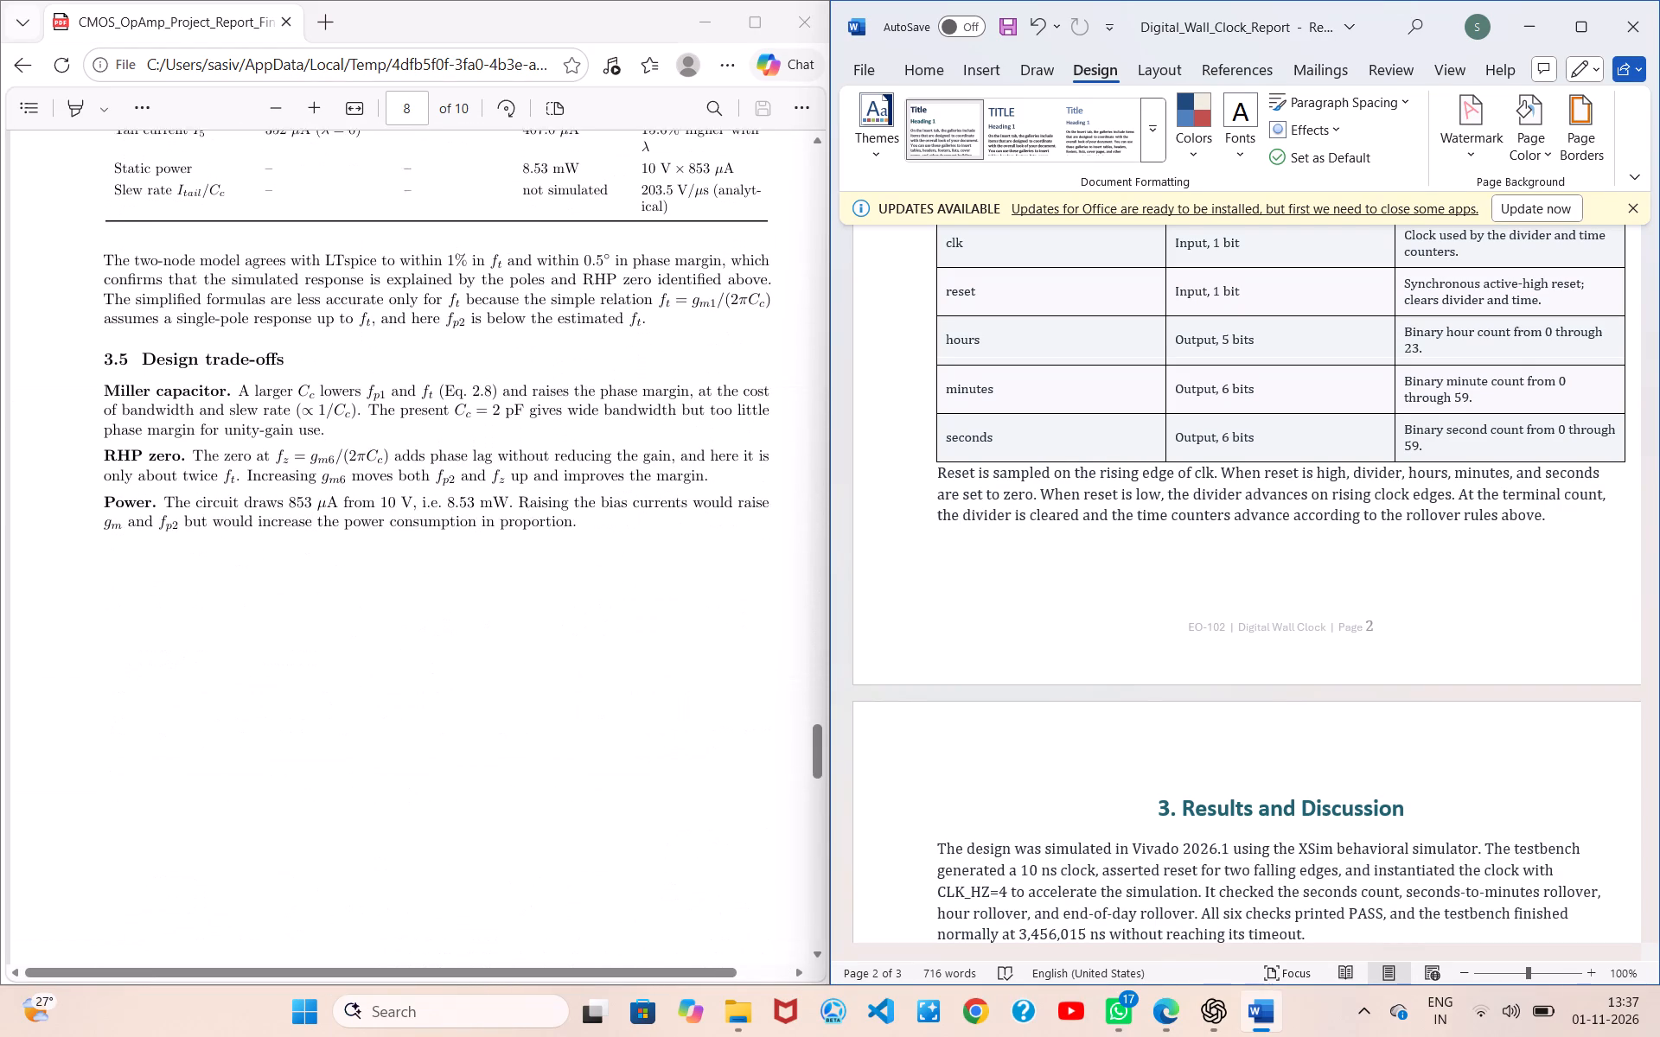
scroll(303, 563, "down", 2)
scroll(303, 563, "up", 3)
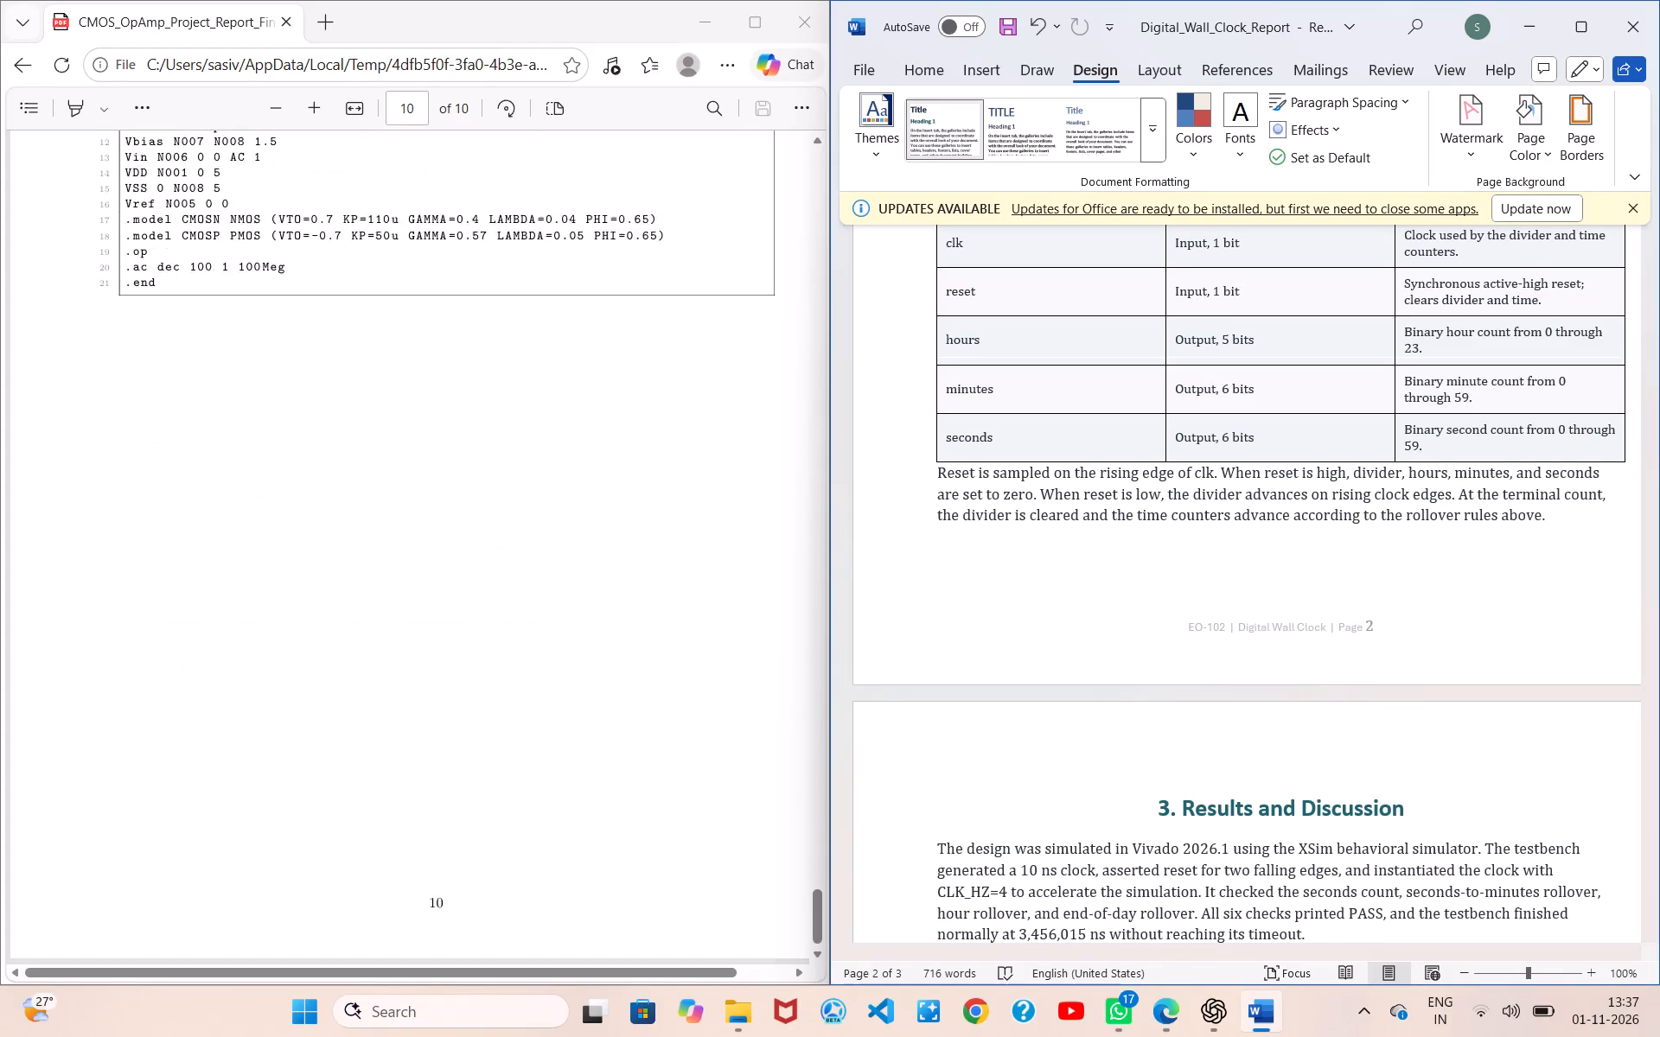
scroll(303, 563, "up", 4)
Review the Digital Wall Clock report's layout from the cover page through the Design and Working Principle section to Results and Discussion.
scroll(303, 563, "up", 10)
scroll(1008, 579, "up", 7)
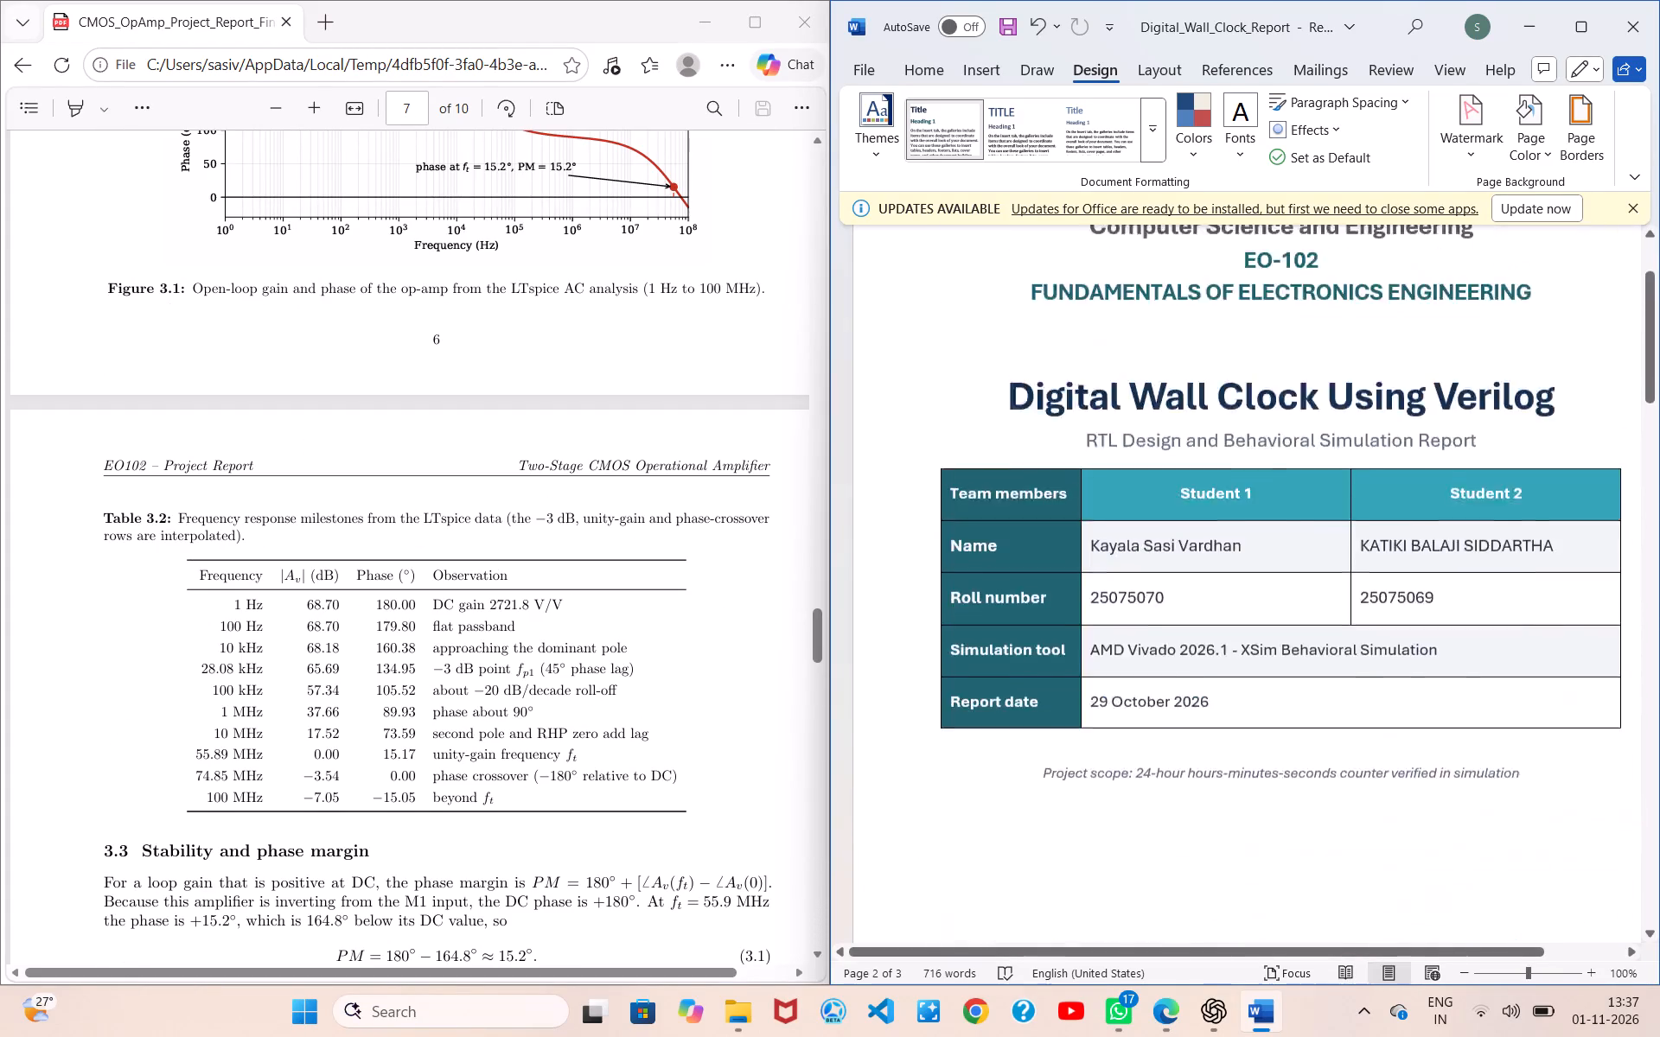
scroll(1008, 579, "down", 6)
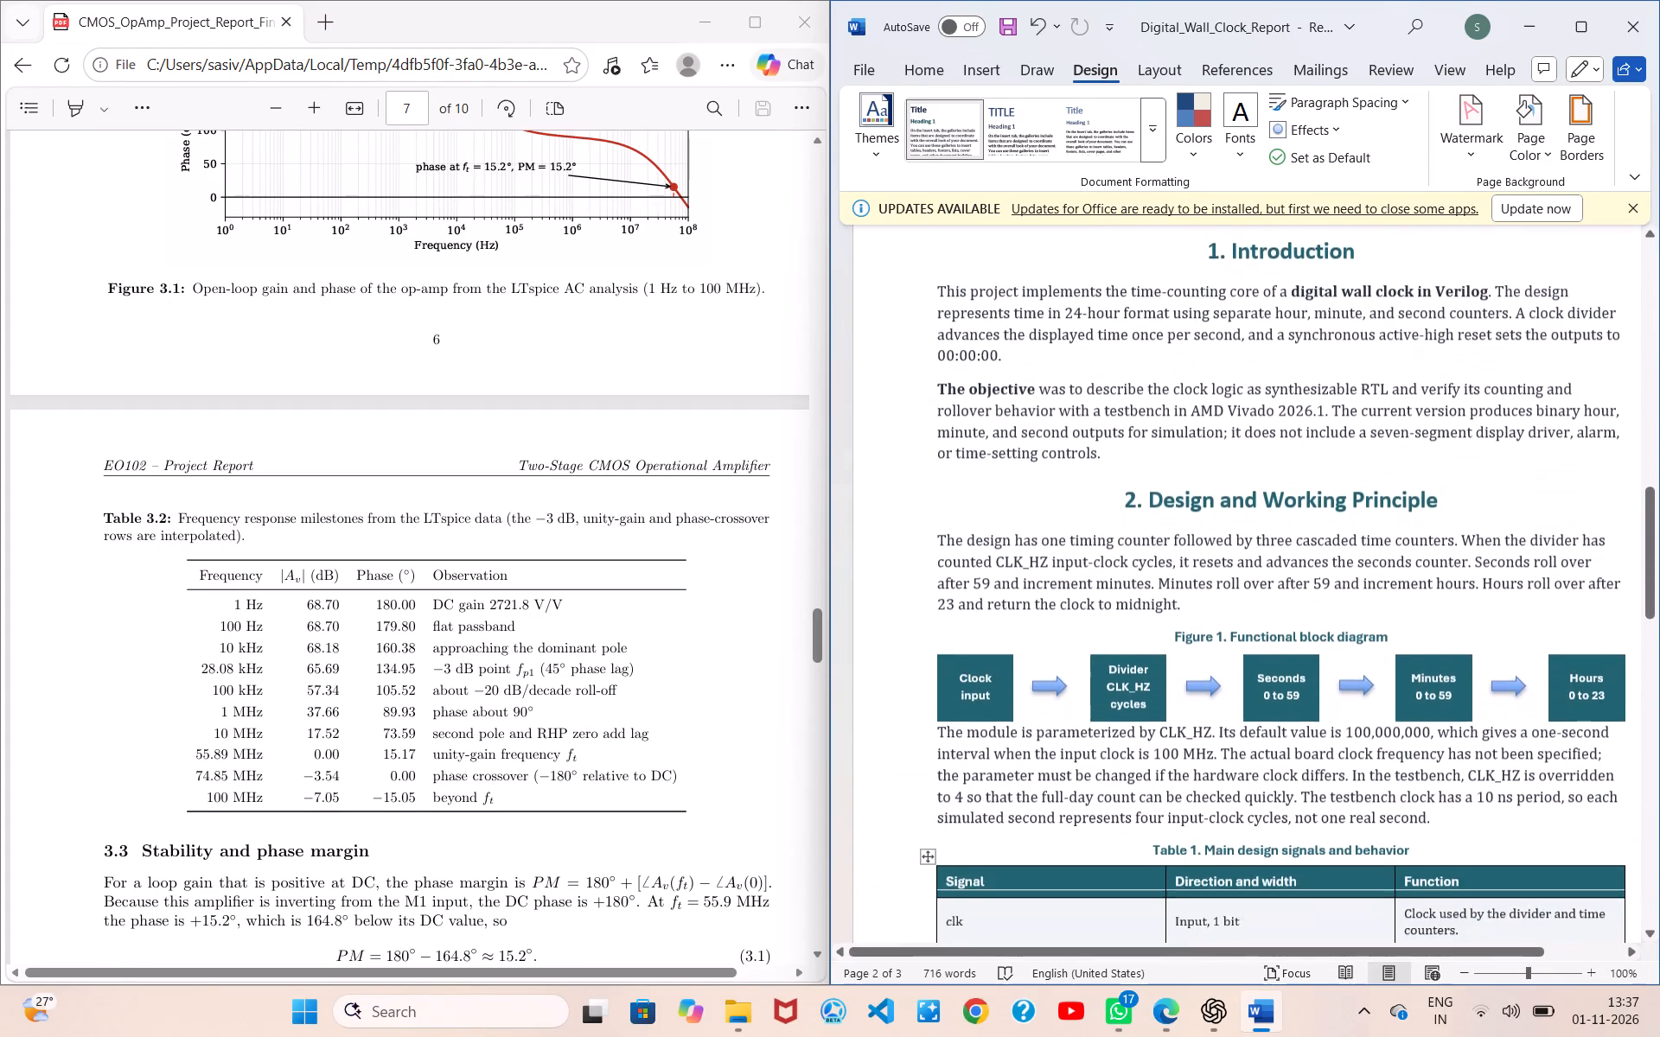
scroll(1008, 579, "down", 1)
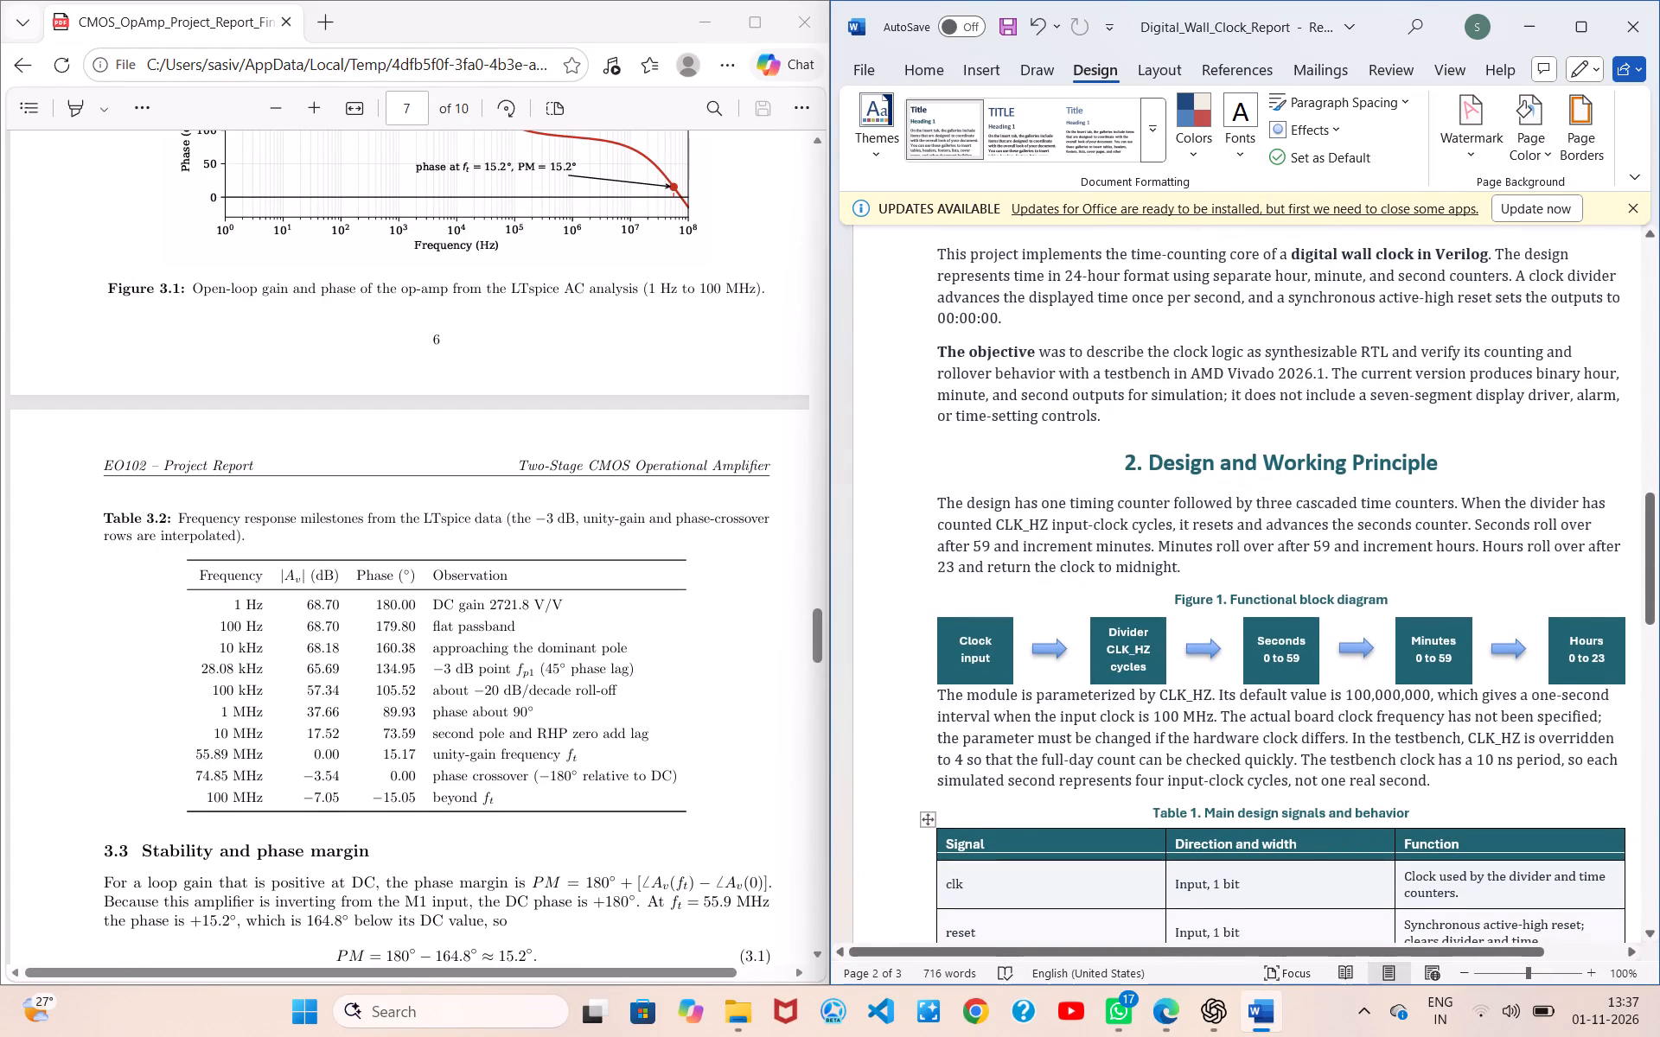
scroll(1008, 579, "up", 1)
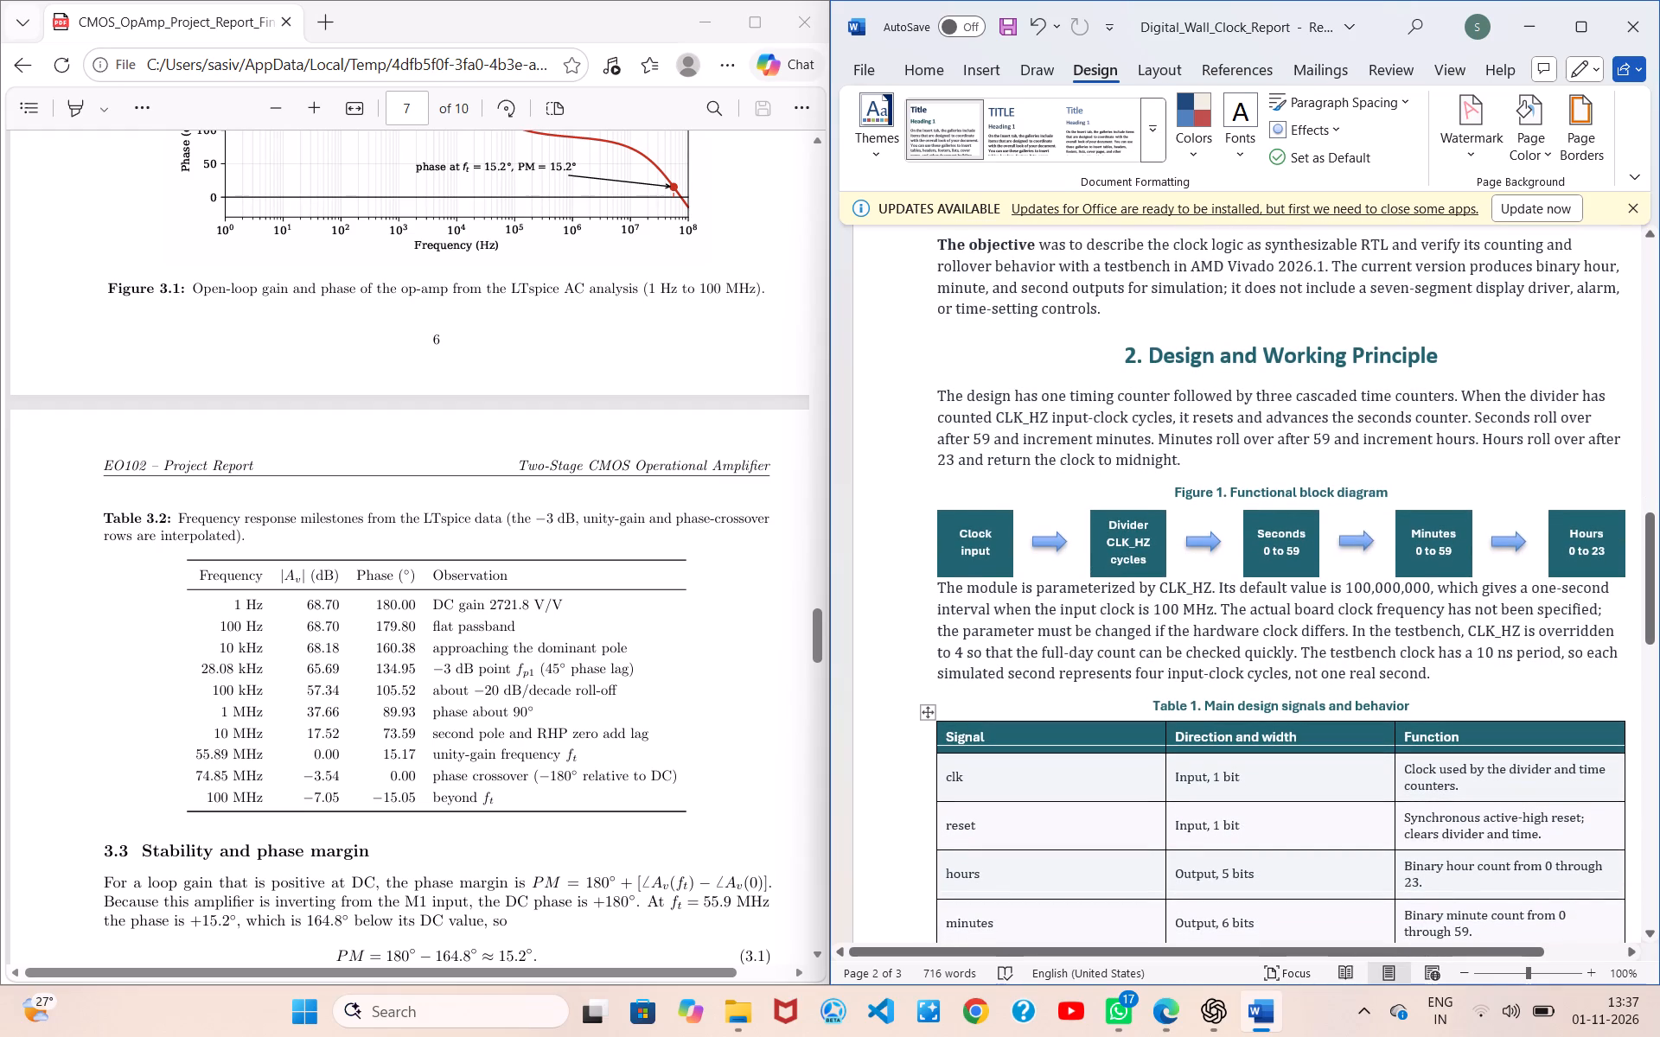
scroll(1008, 579, "up", 1)
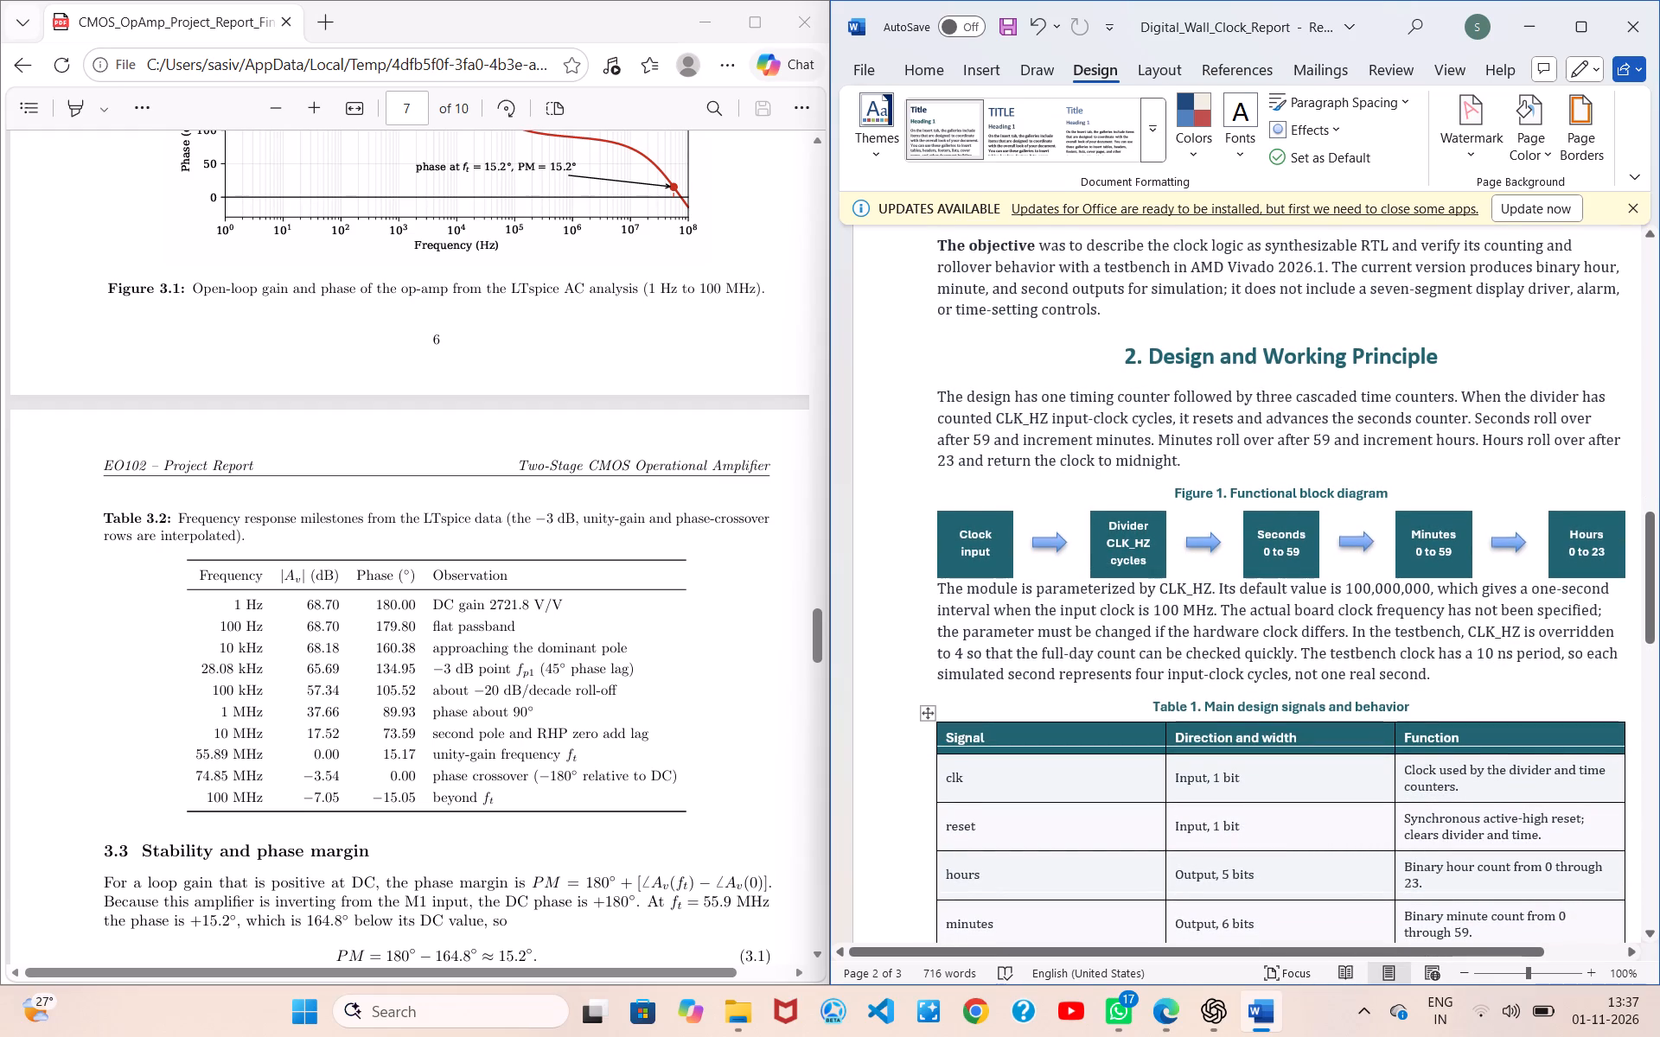
scroll(1008, 579, "up", 1)
scroll(1008, 579, "down", 2)
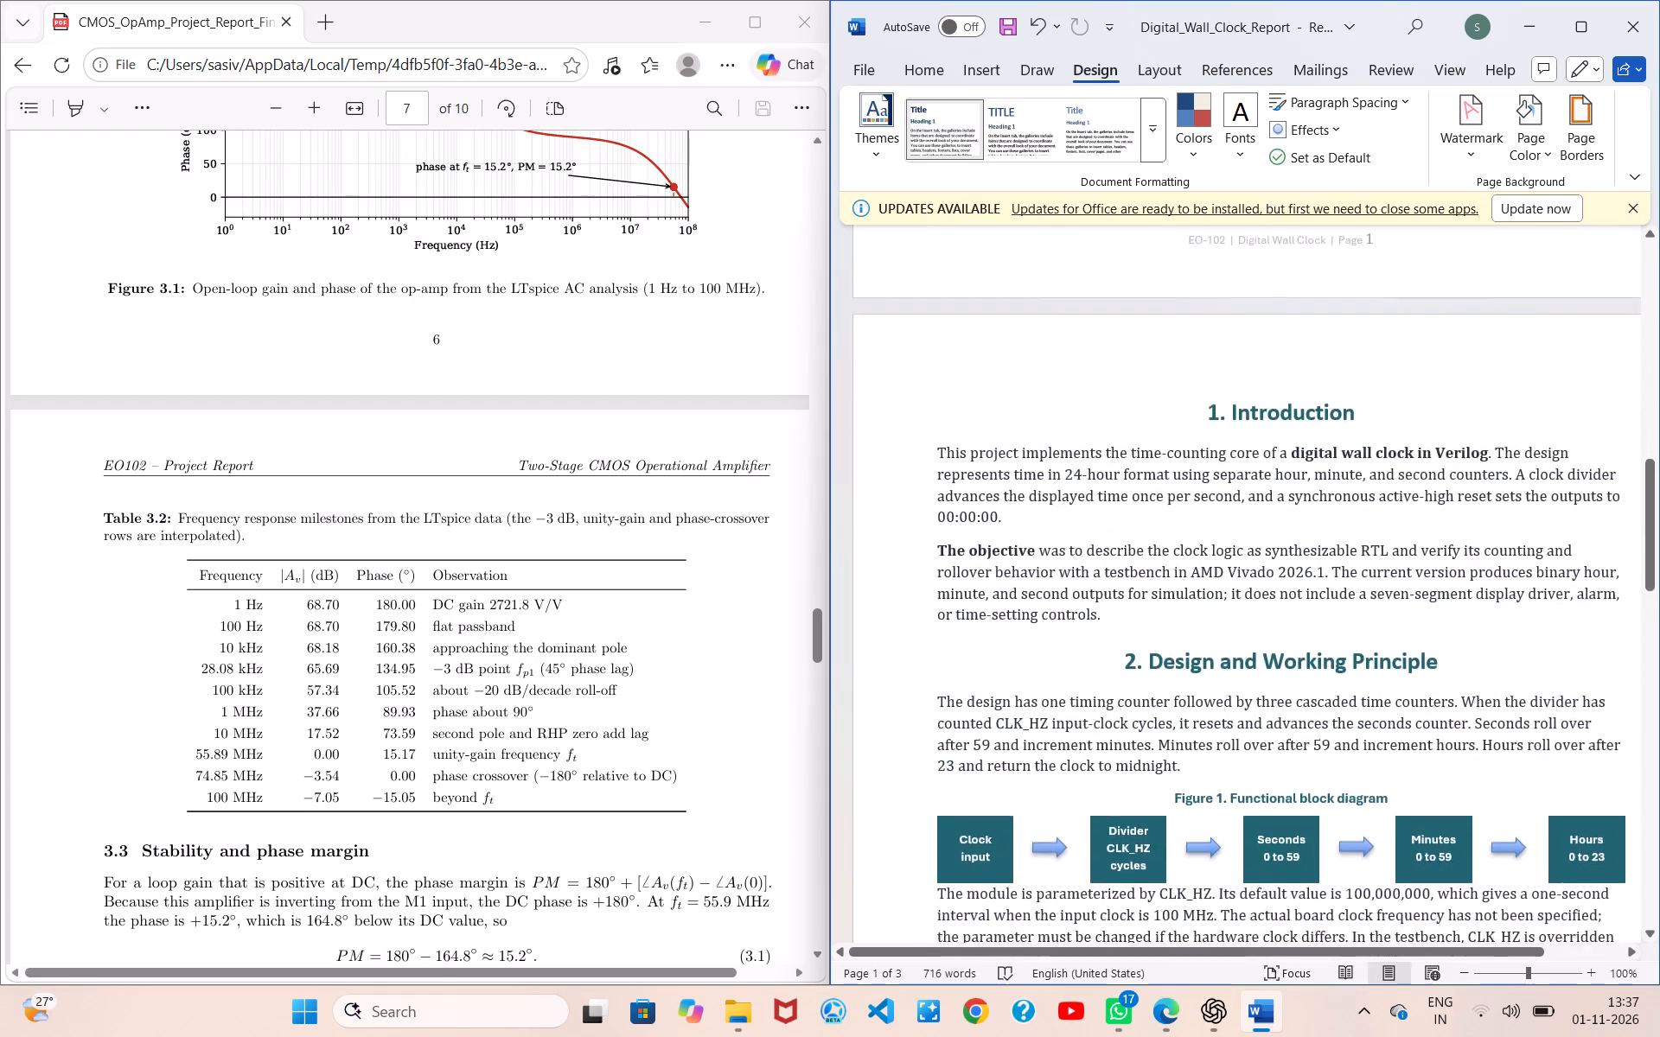
scroll(1008, 579, "down", 4)
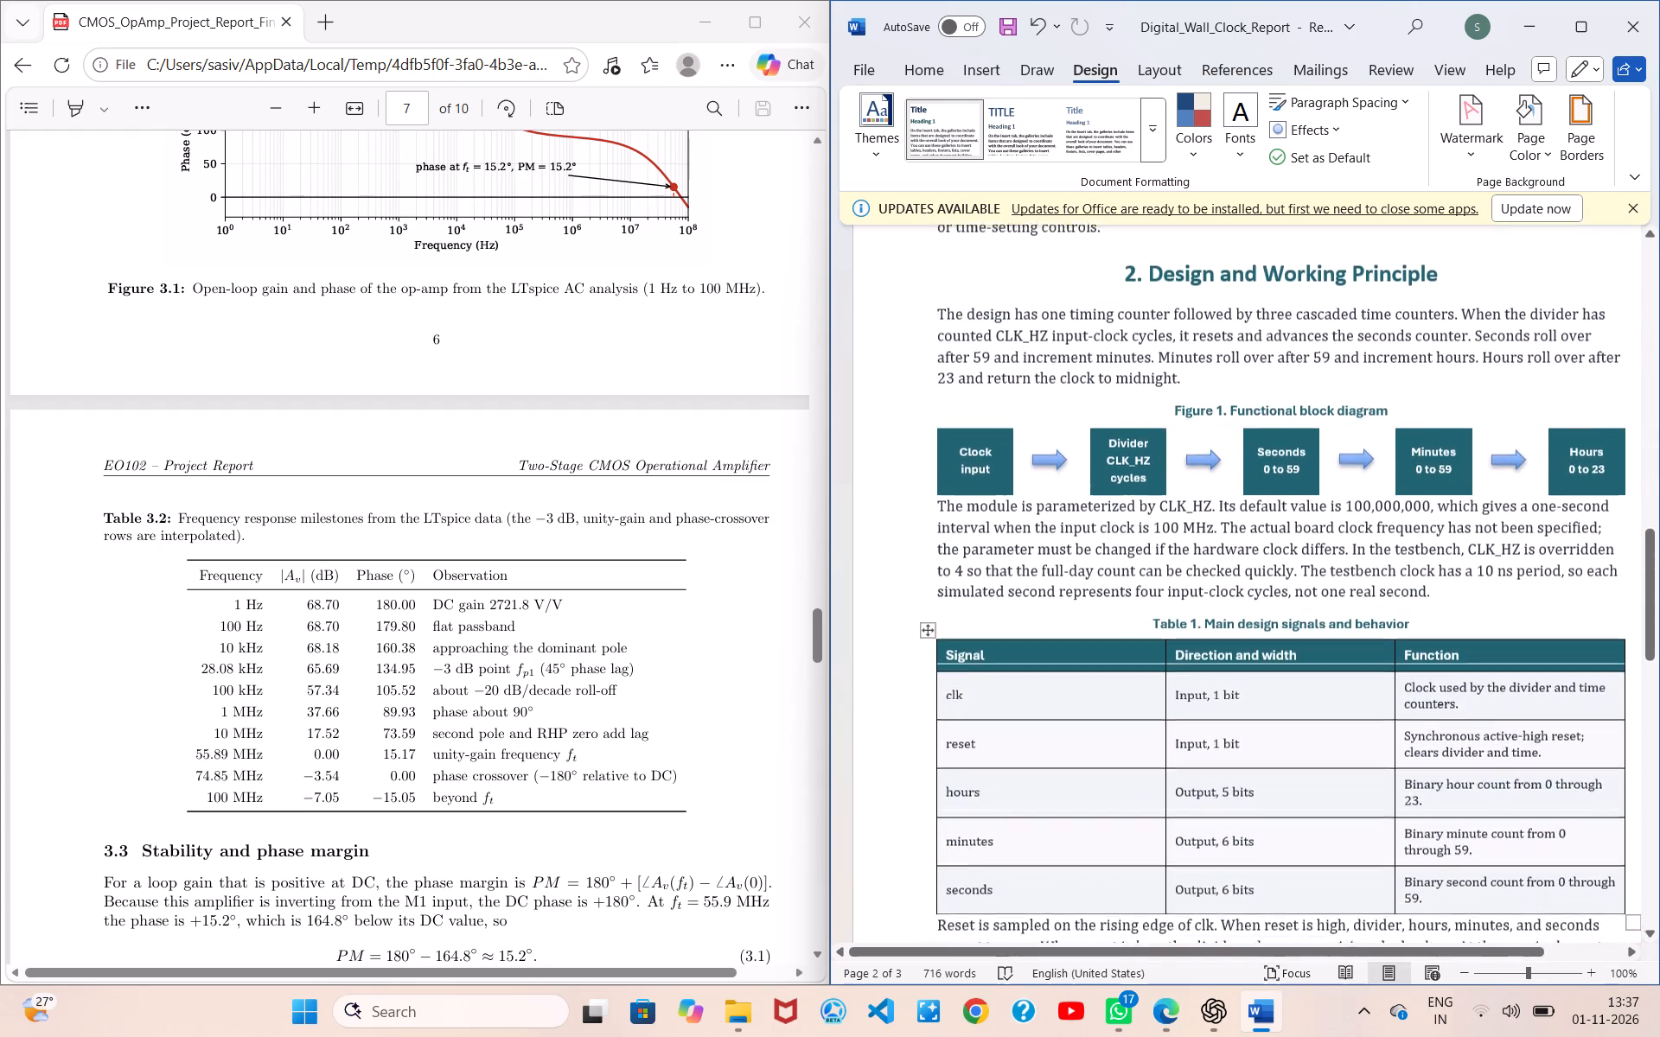
scroll(1008, 579, "down", 1)
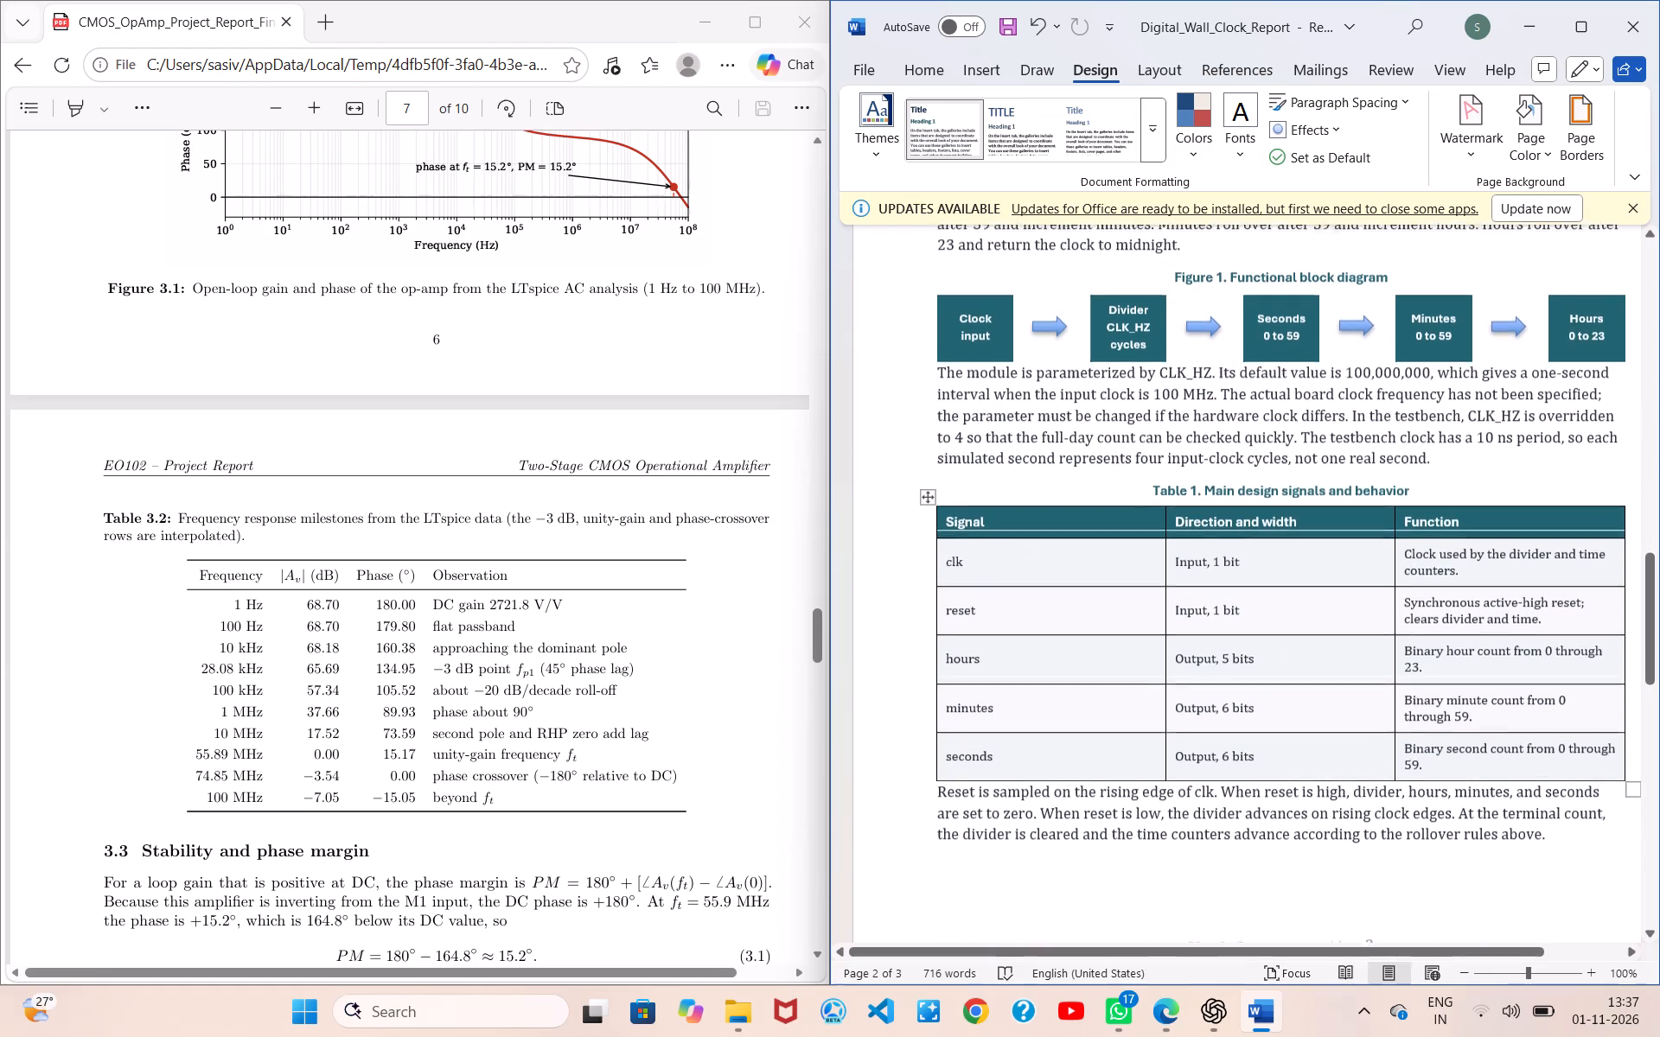
scroll(1008, 579, "down", 5)
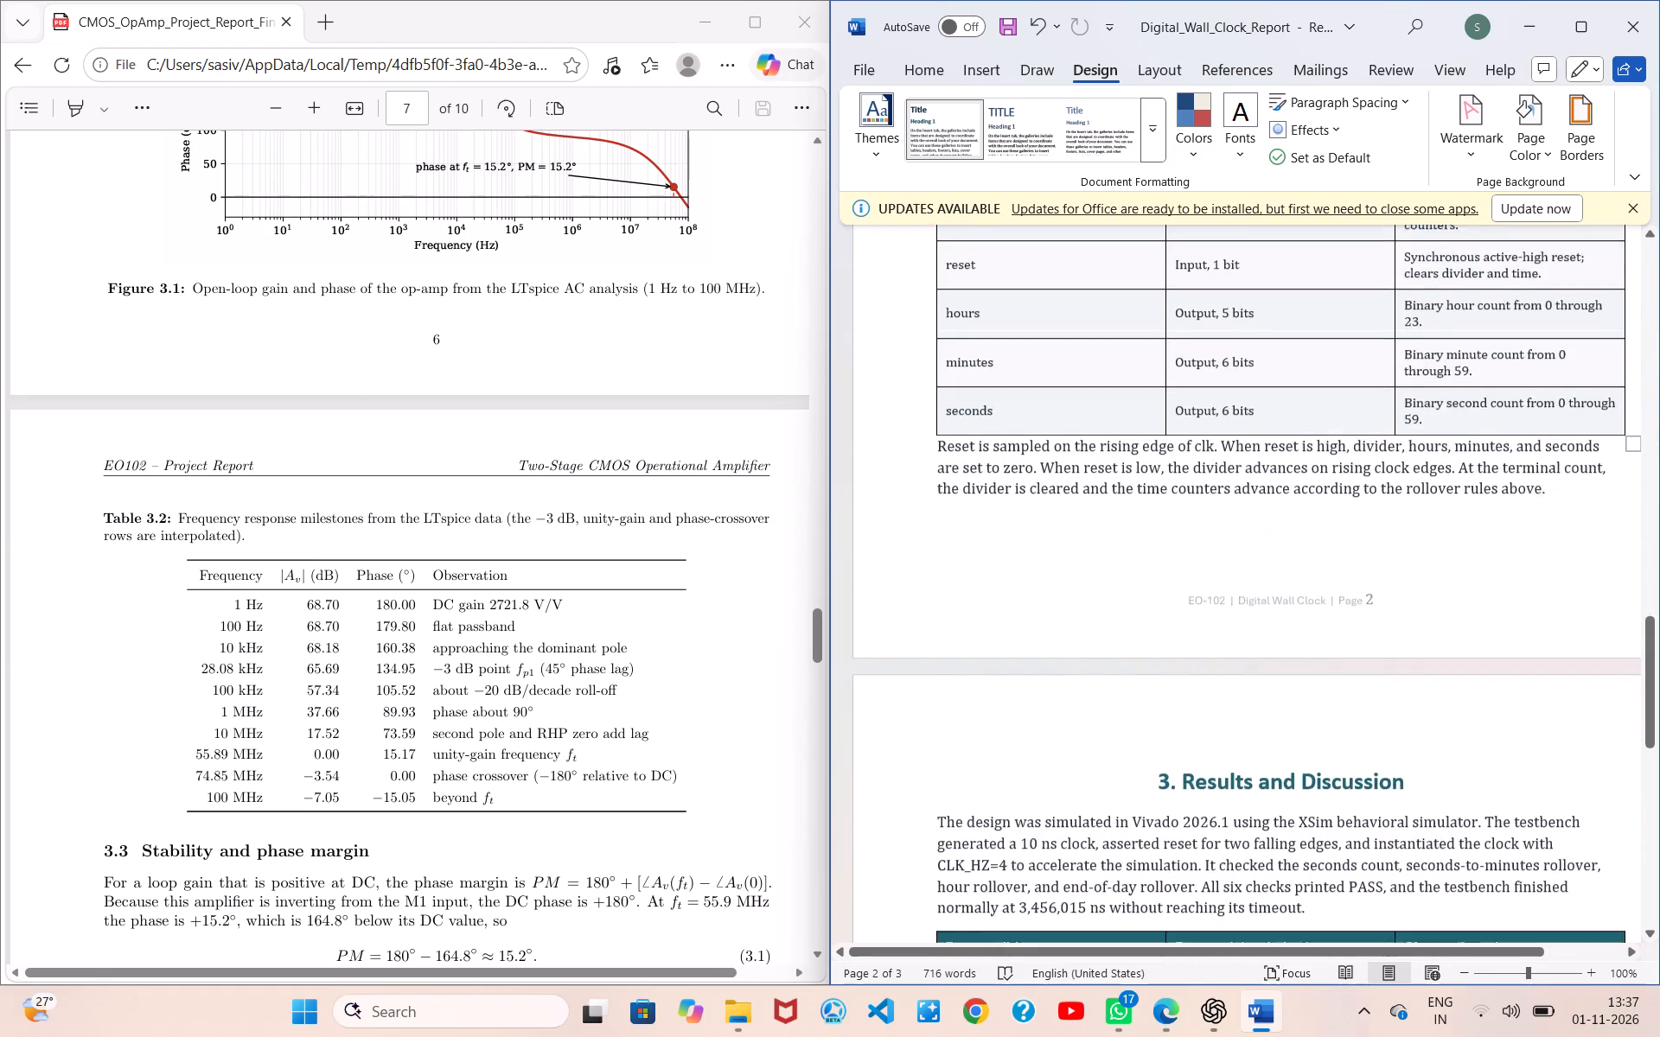
Stretch the Figure 2 XSim waveform picture in Results and Discussion to a greater height, keeping its width.
scroll(1008, 579, "down", 2)
left_click(1045, 467)
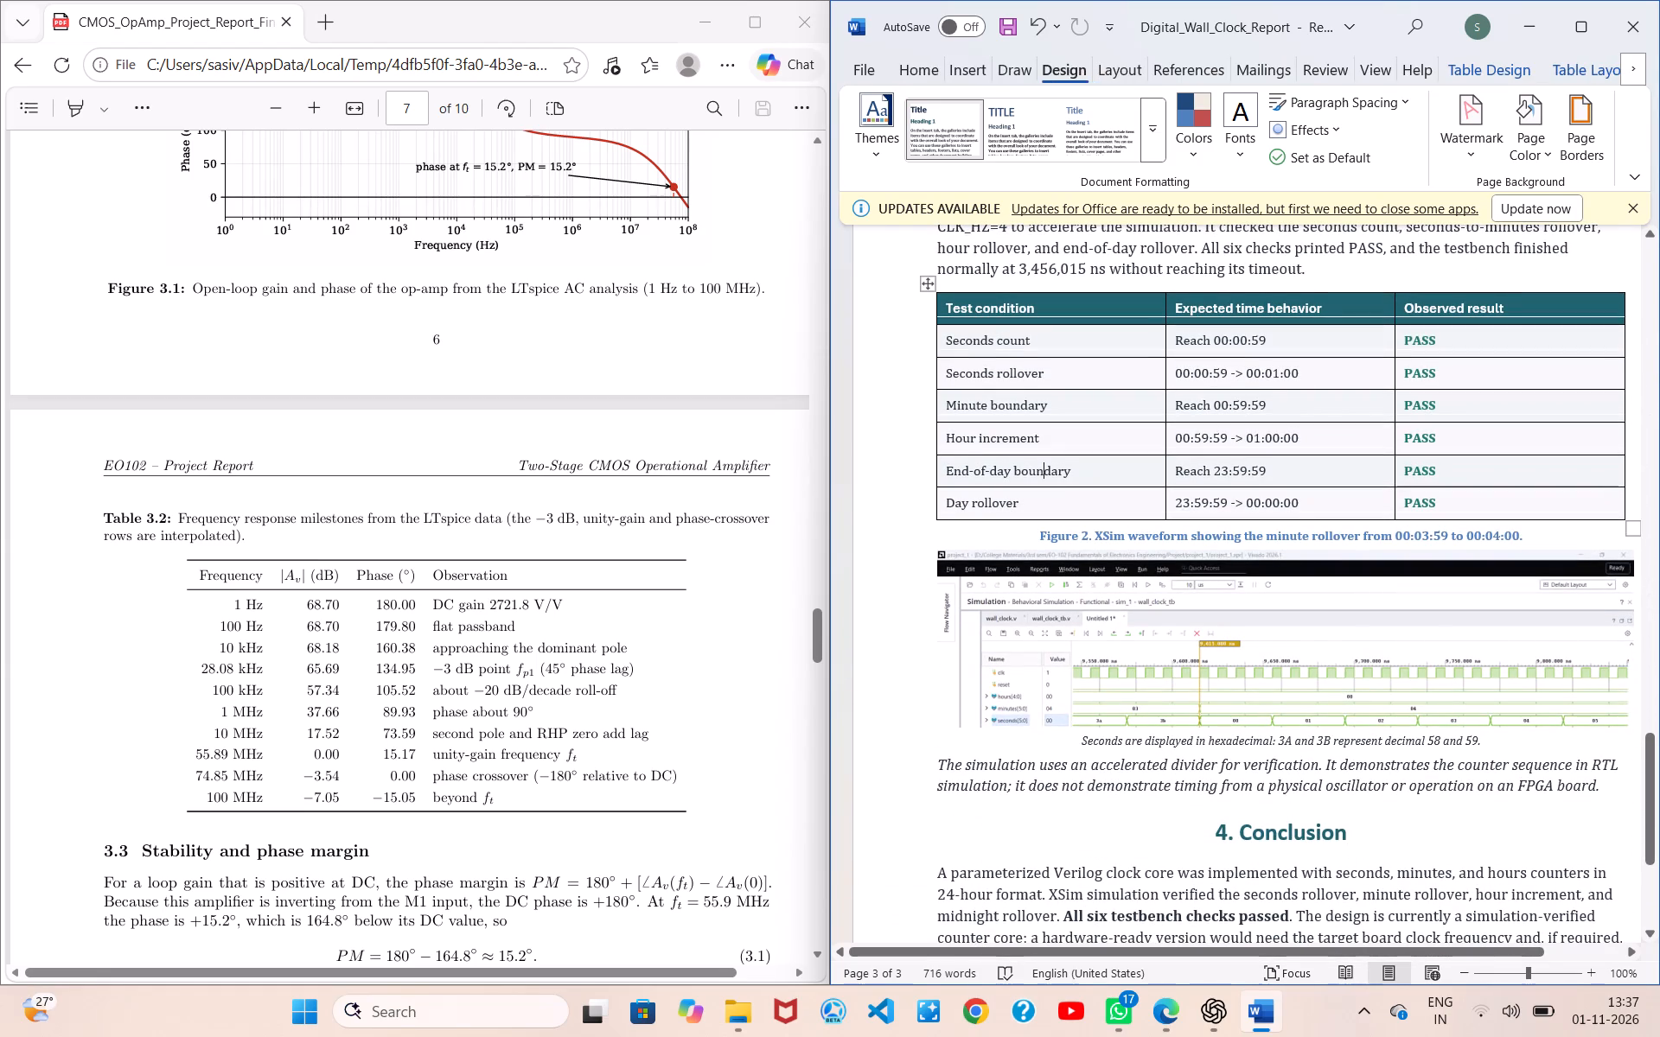
left_click(1064, 627)
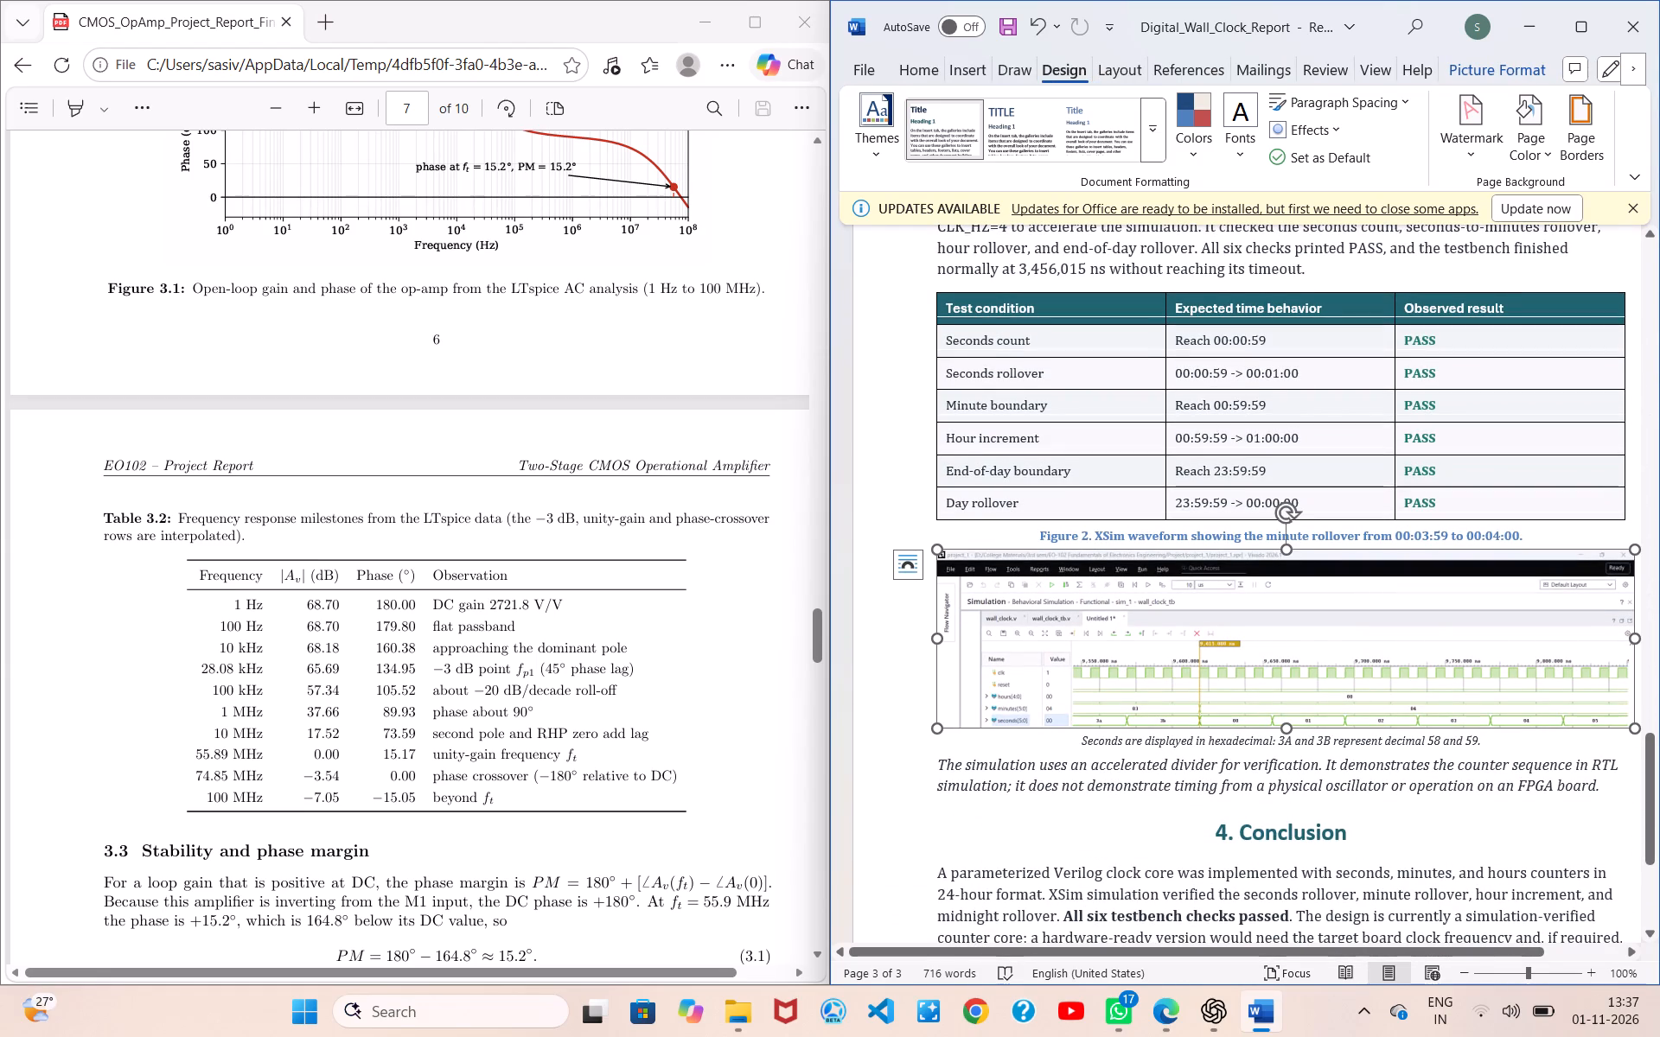
left_click_drag(1287, 728, 1296, 775)
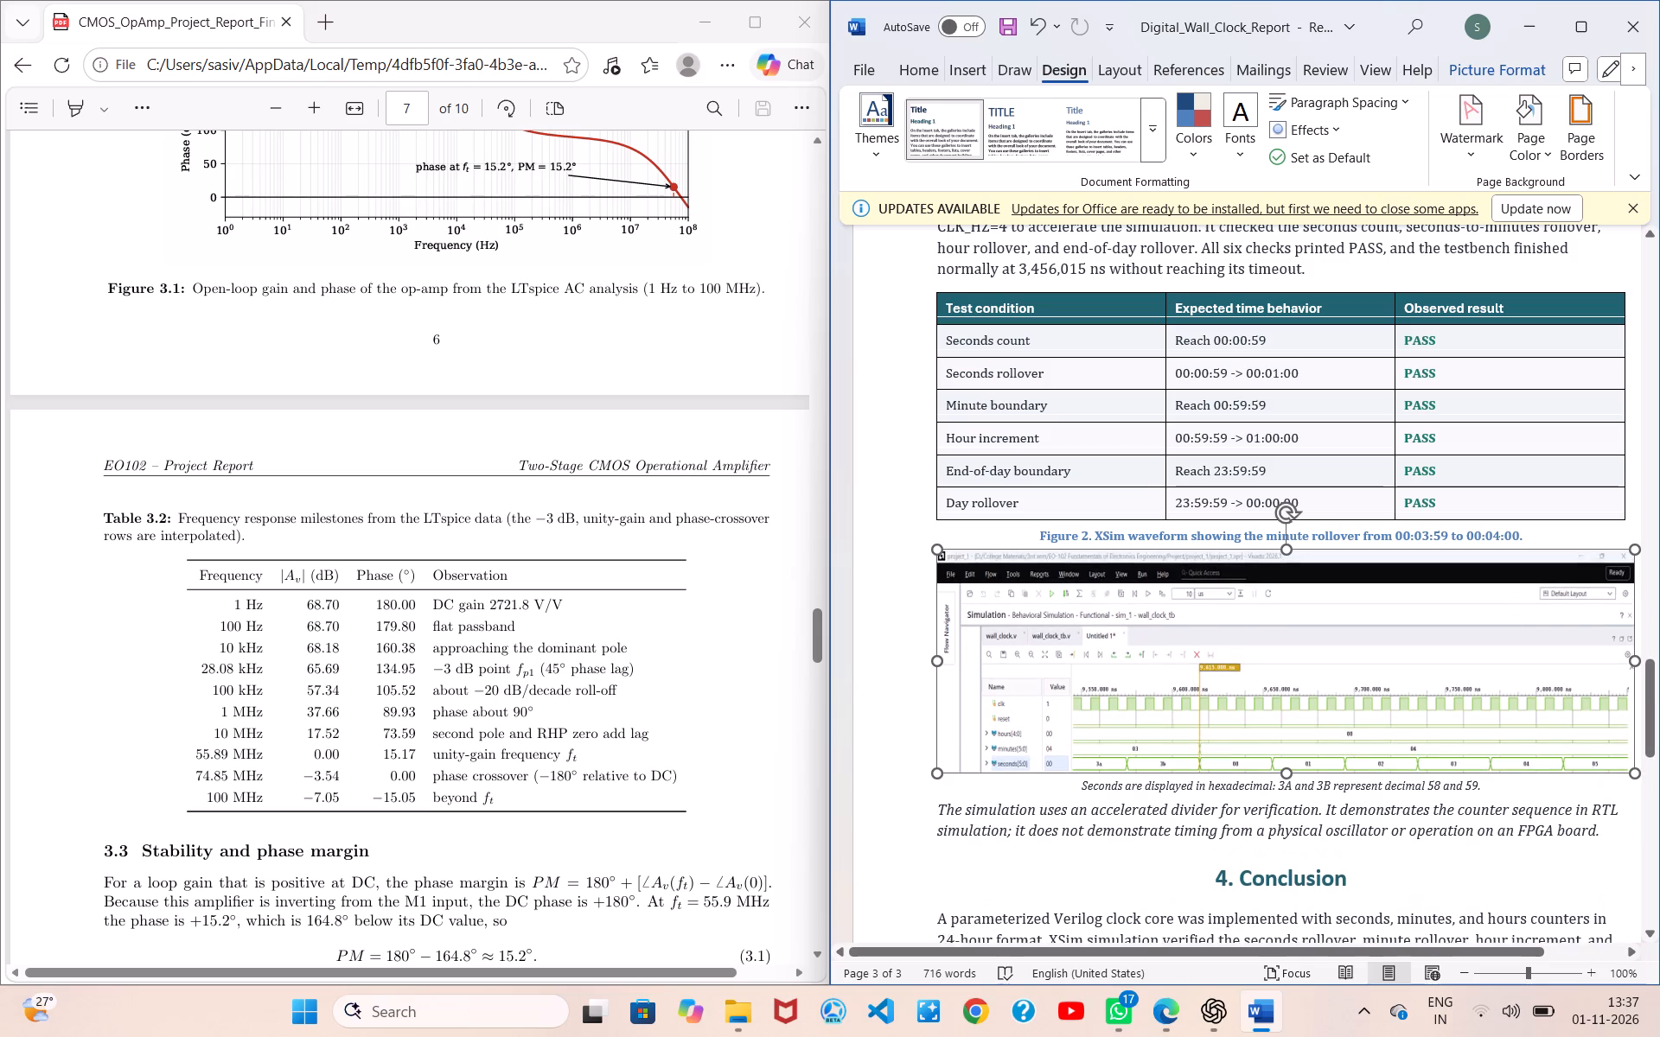
left_click_drag(1296, 775, 1299, 808)
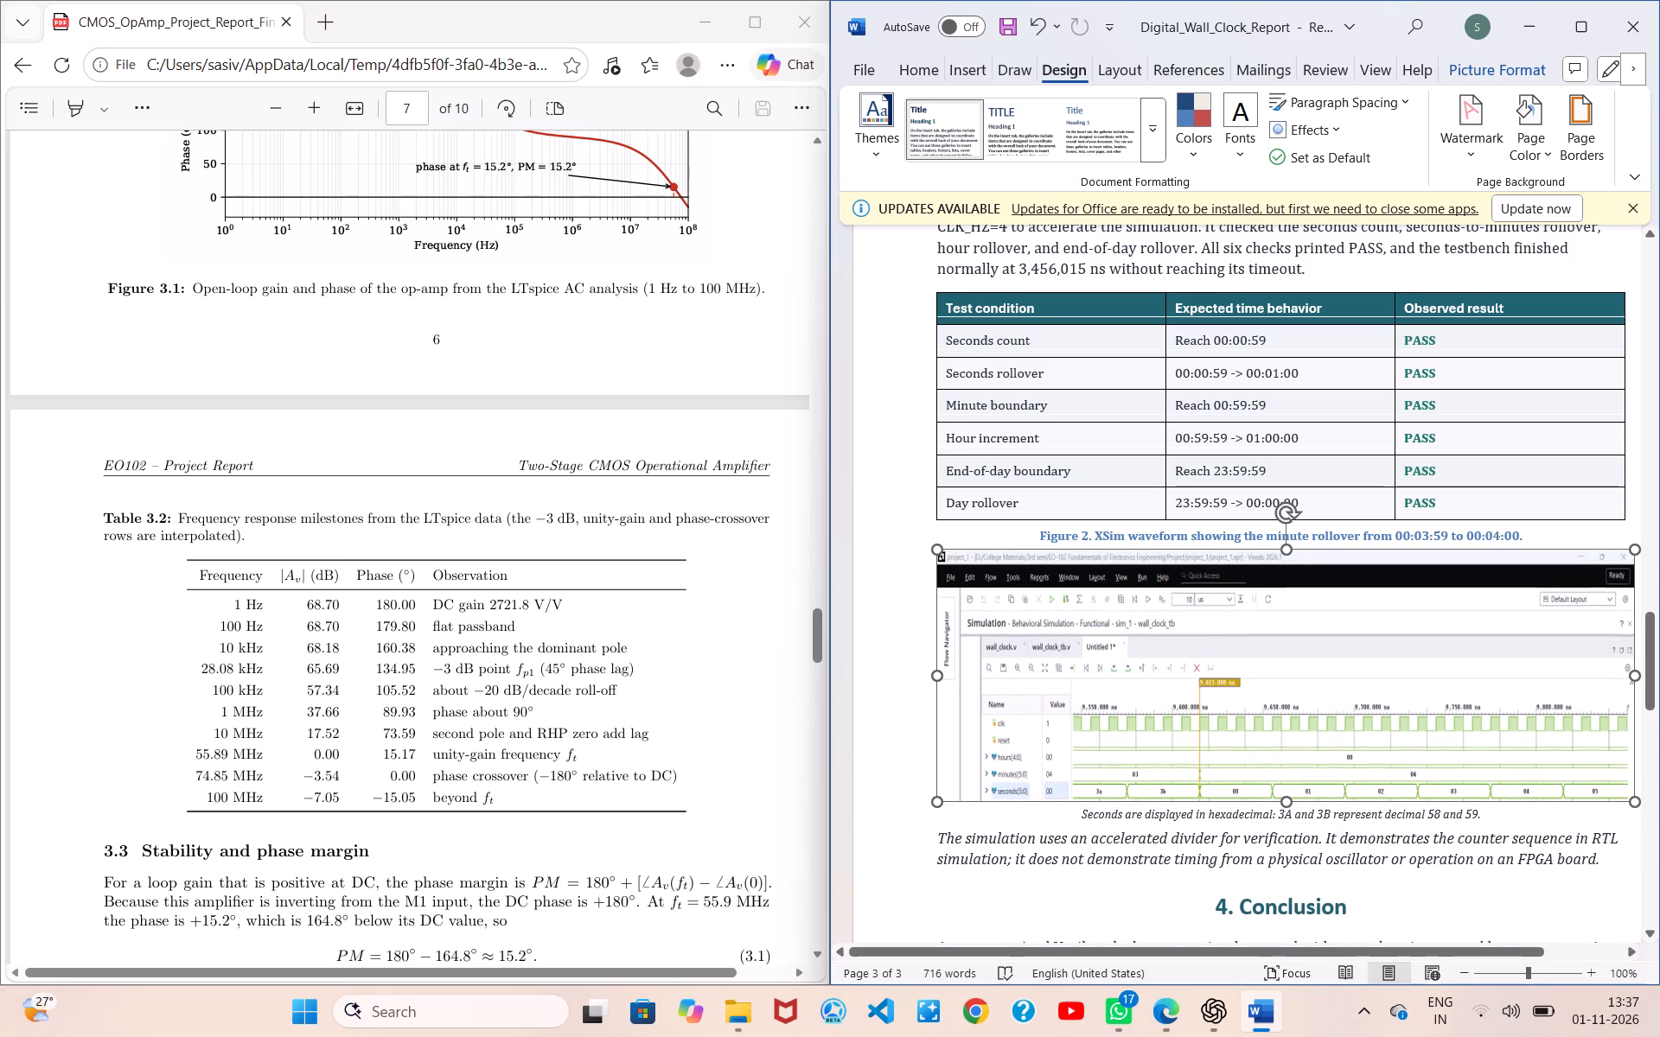
left_click_drag(1299, 808, 1299, 805)
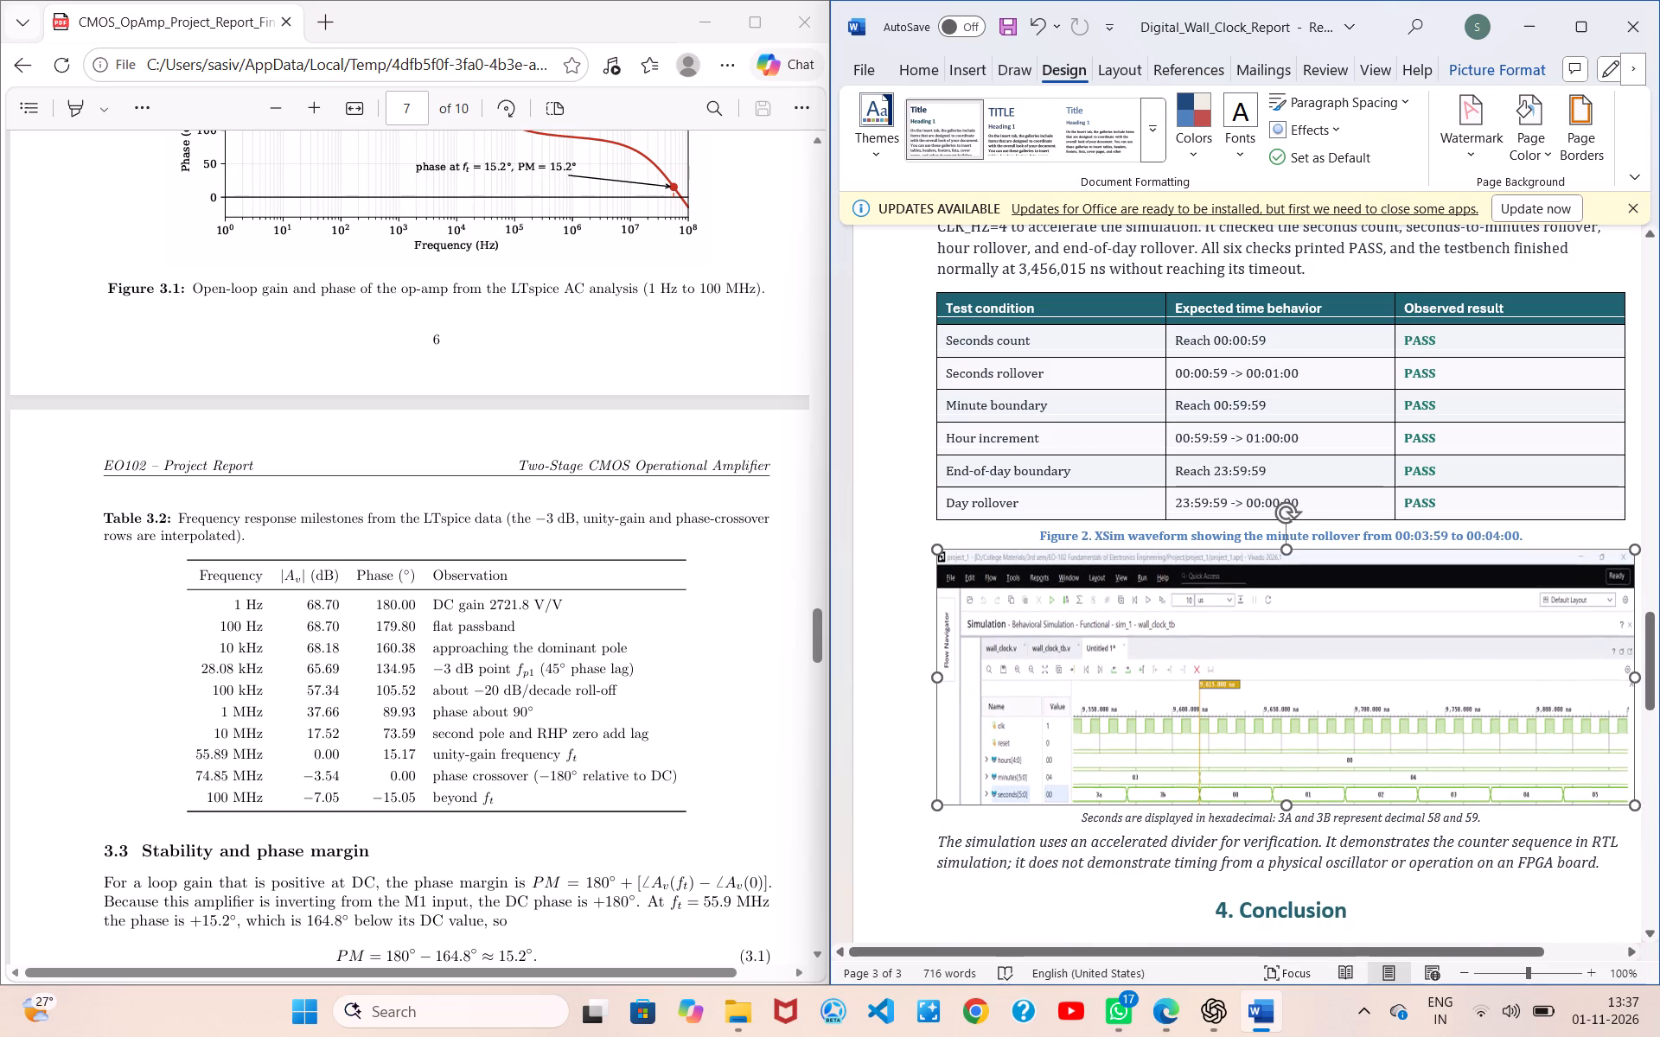
left_click_drag(1299, 805, 1298, 805)
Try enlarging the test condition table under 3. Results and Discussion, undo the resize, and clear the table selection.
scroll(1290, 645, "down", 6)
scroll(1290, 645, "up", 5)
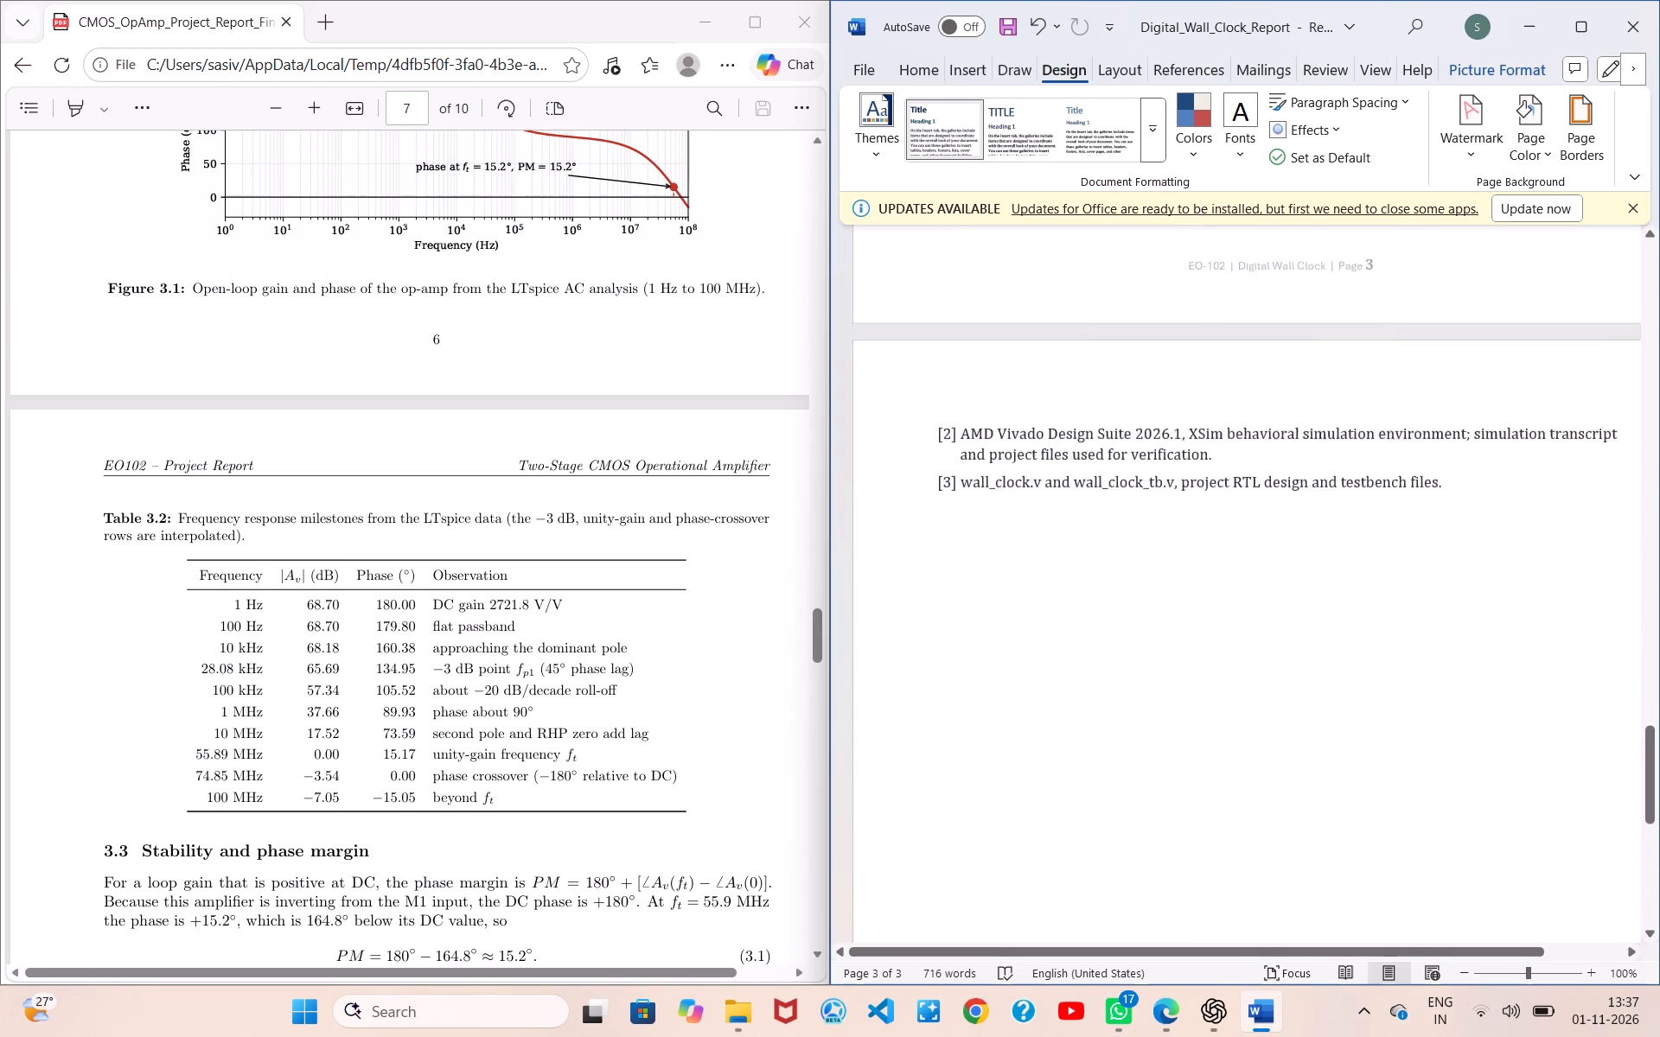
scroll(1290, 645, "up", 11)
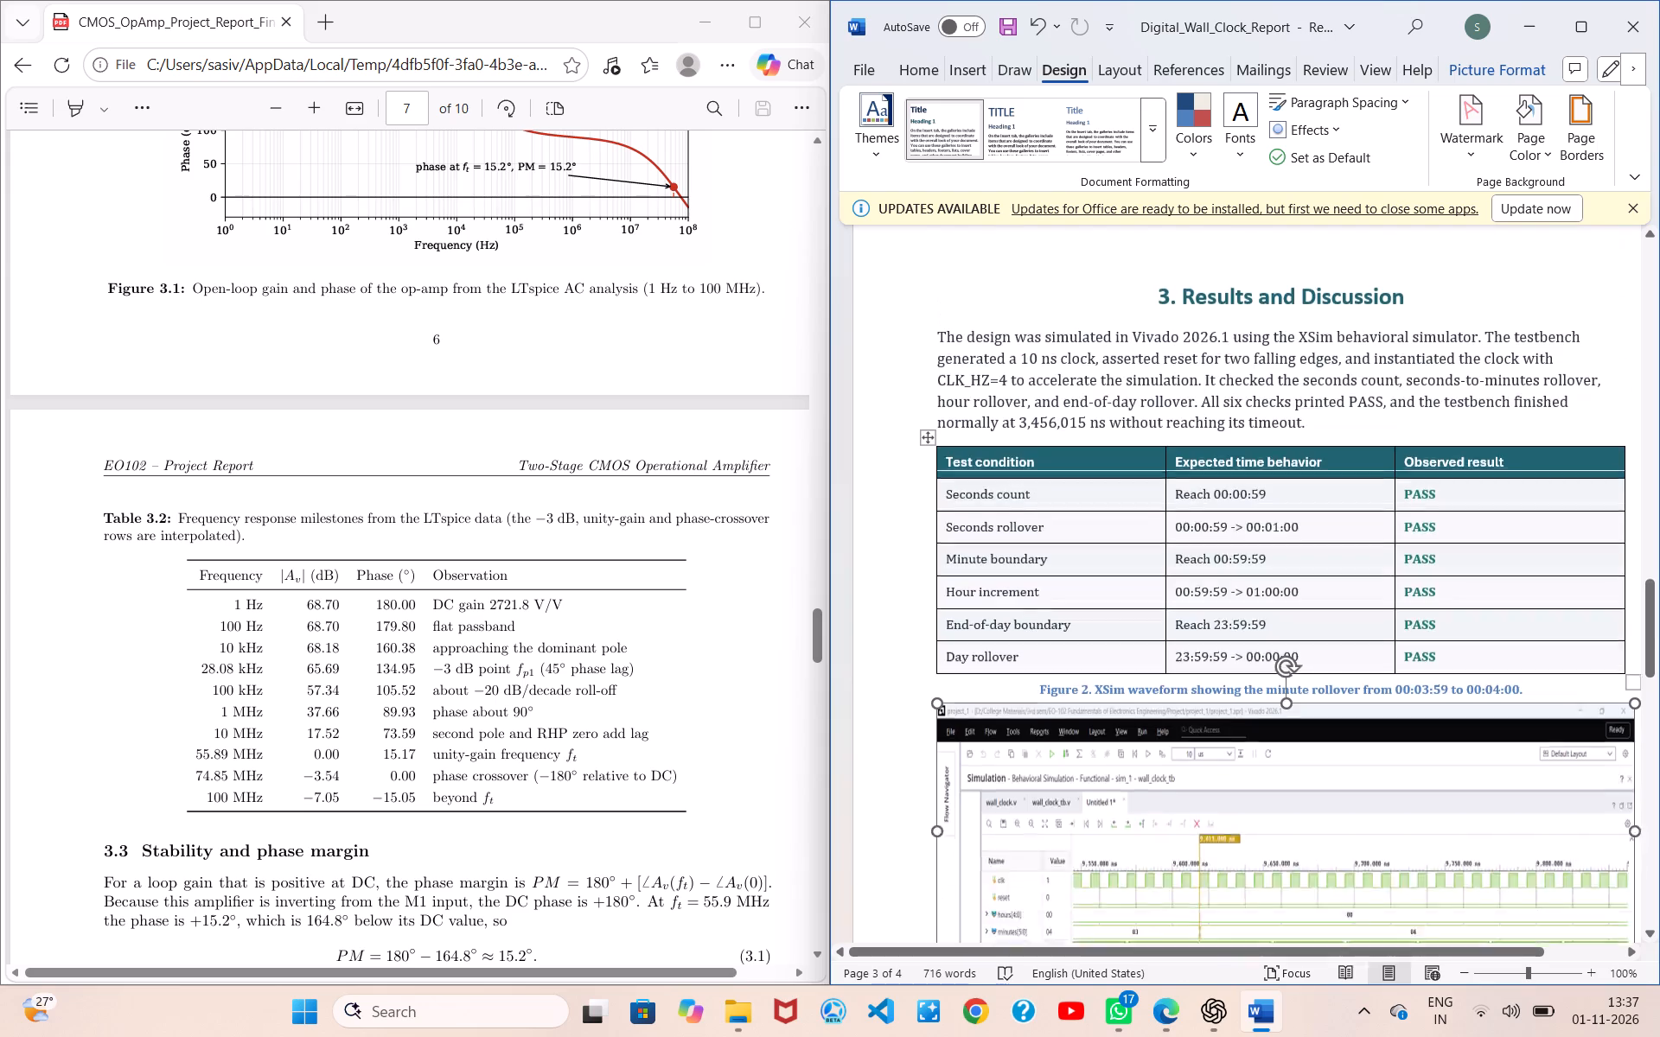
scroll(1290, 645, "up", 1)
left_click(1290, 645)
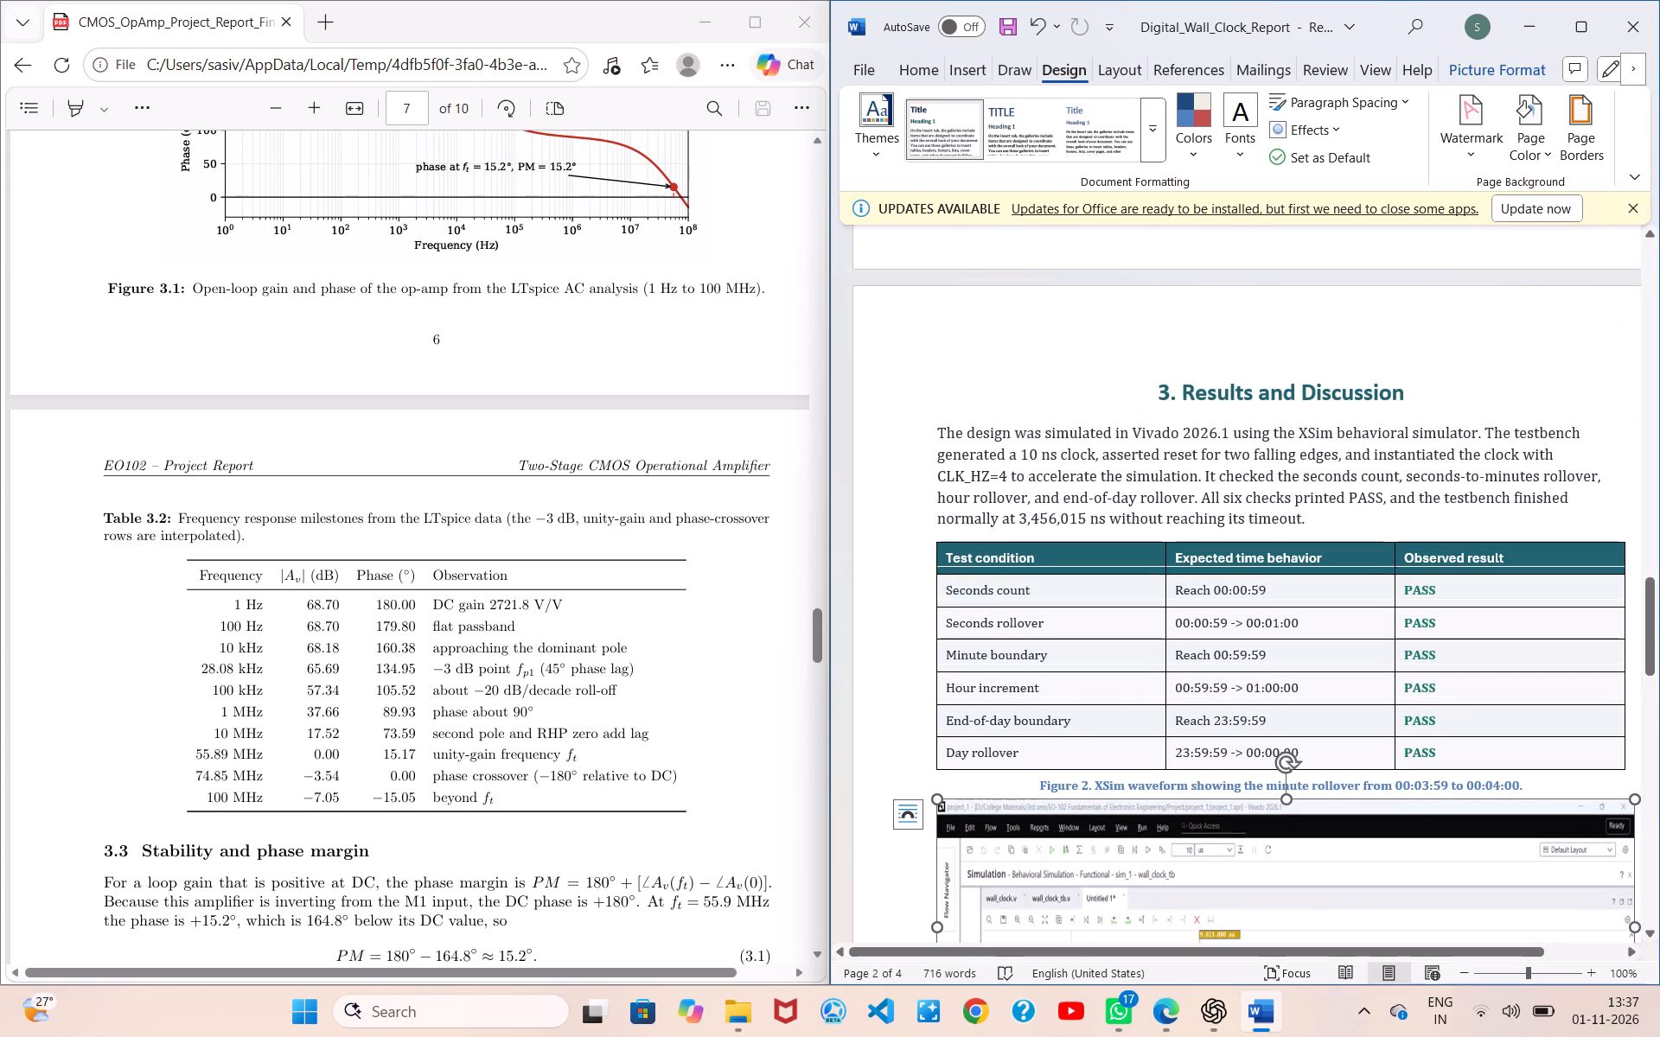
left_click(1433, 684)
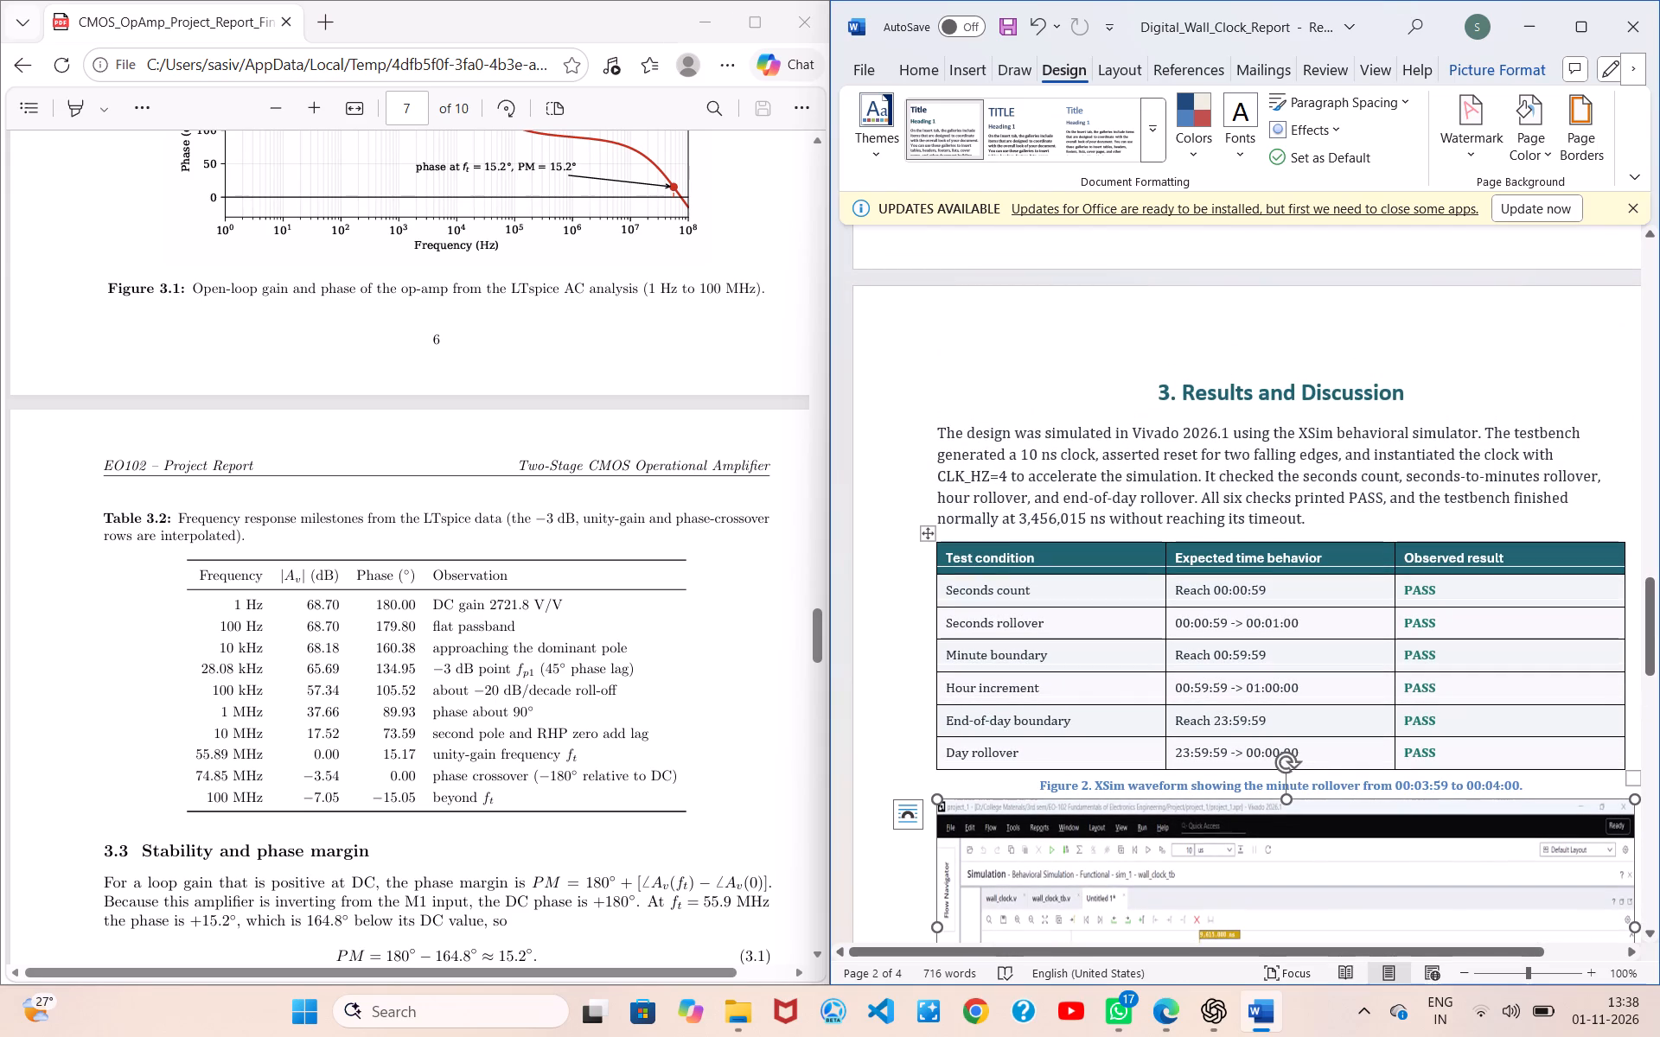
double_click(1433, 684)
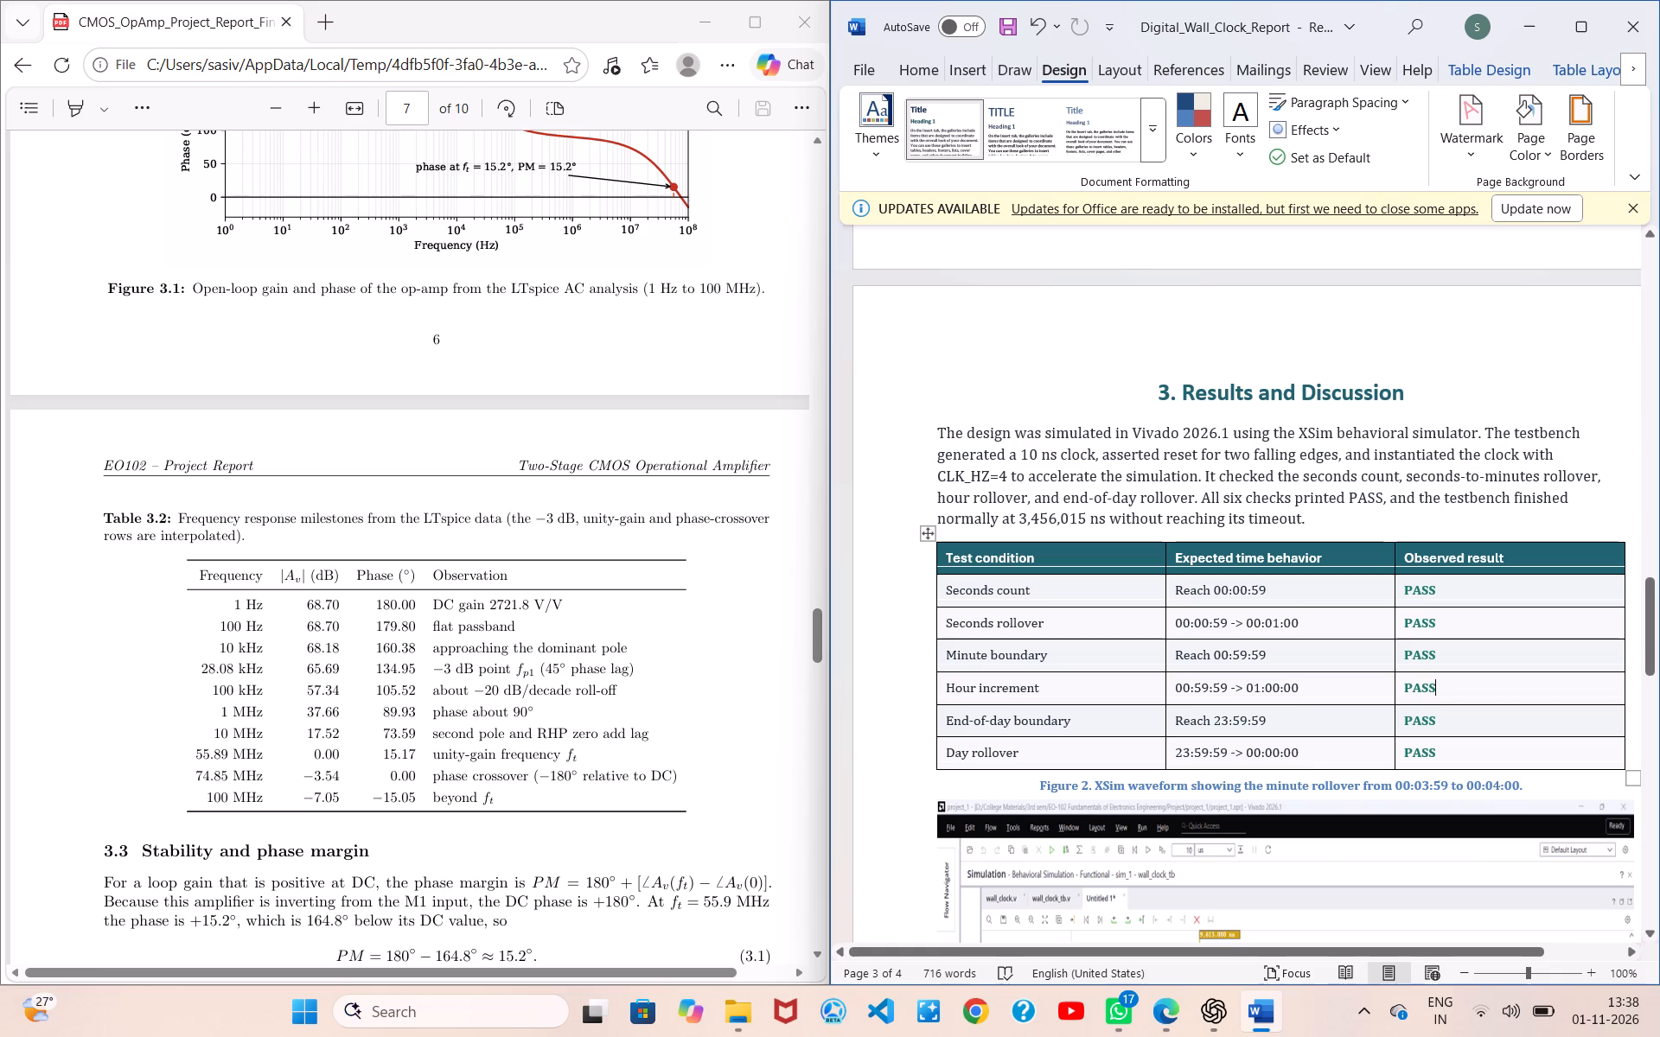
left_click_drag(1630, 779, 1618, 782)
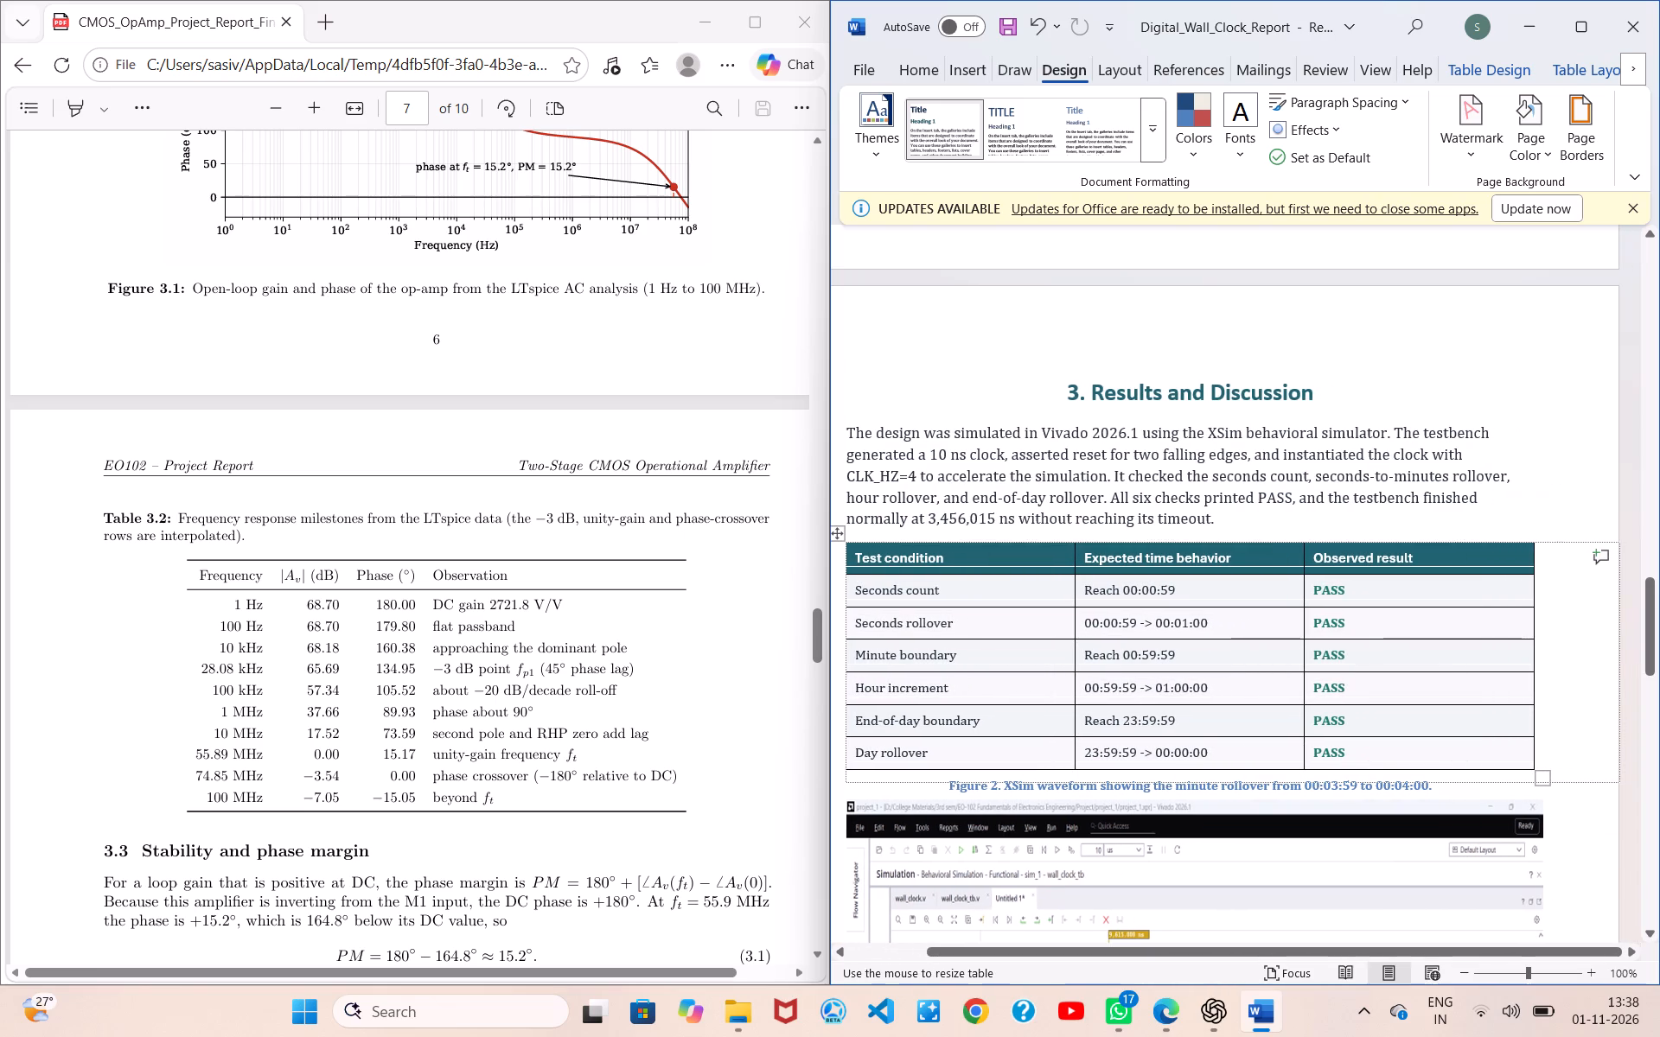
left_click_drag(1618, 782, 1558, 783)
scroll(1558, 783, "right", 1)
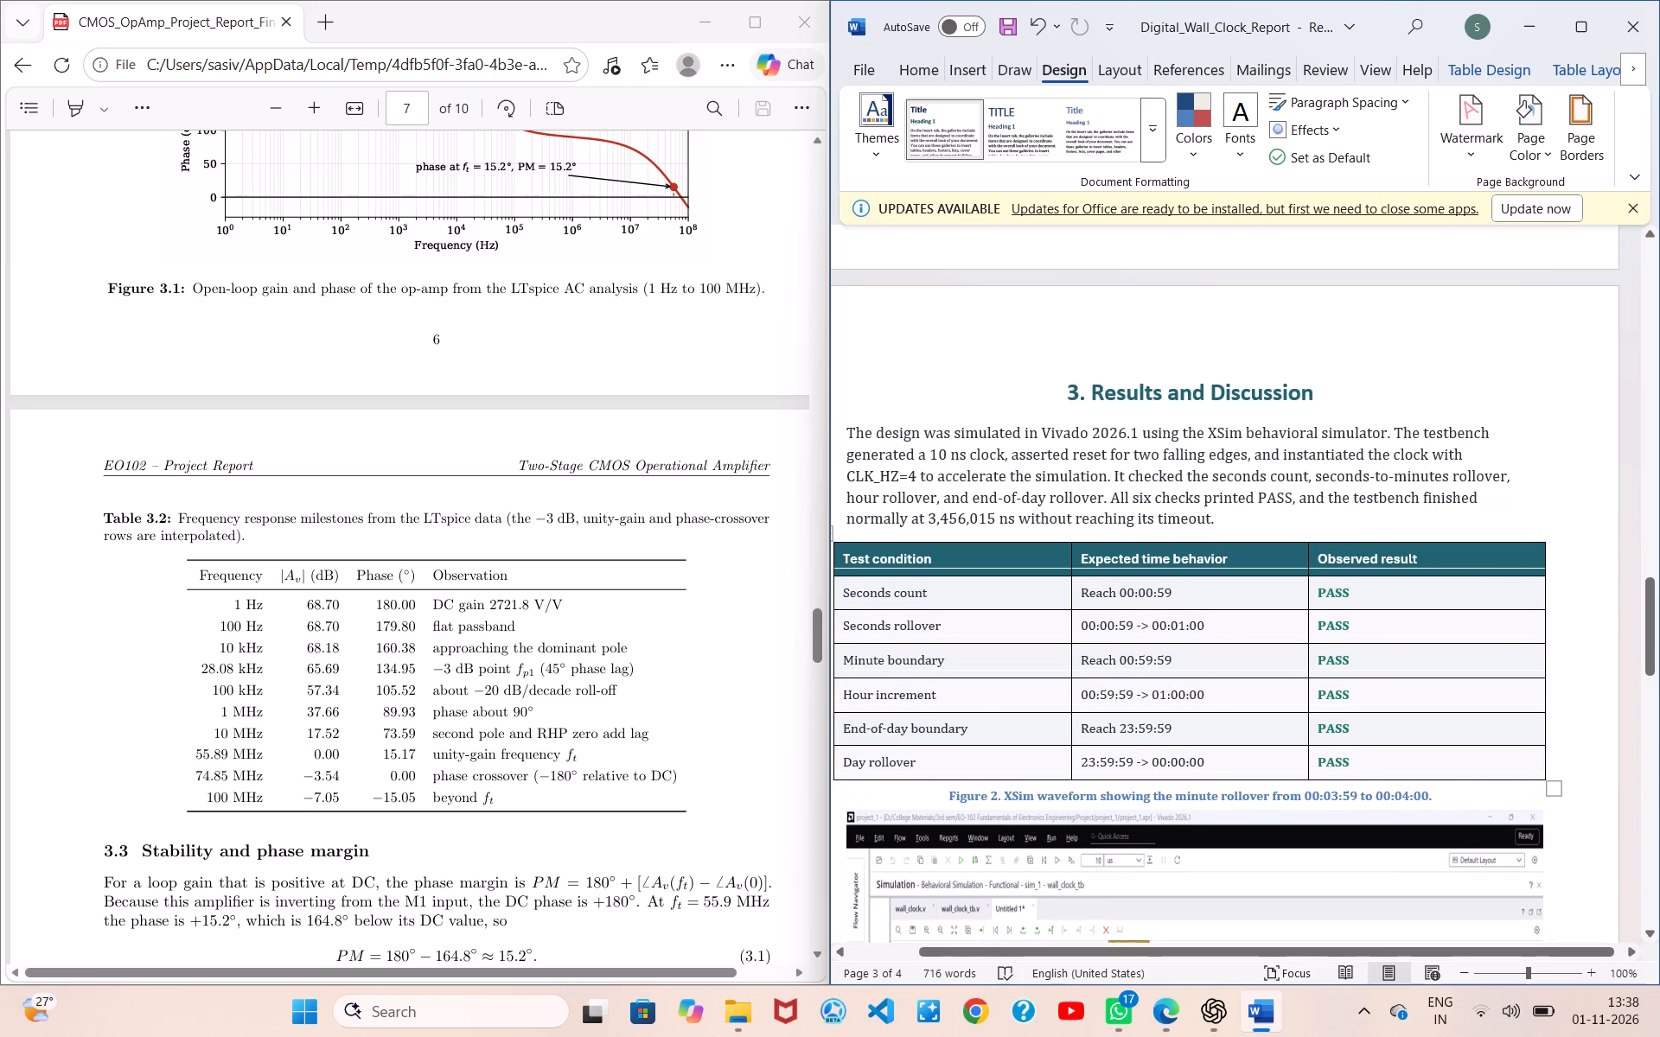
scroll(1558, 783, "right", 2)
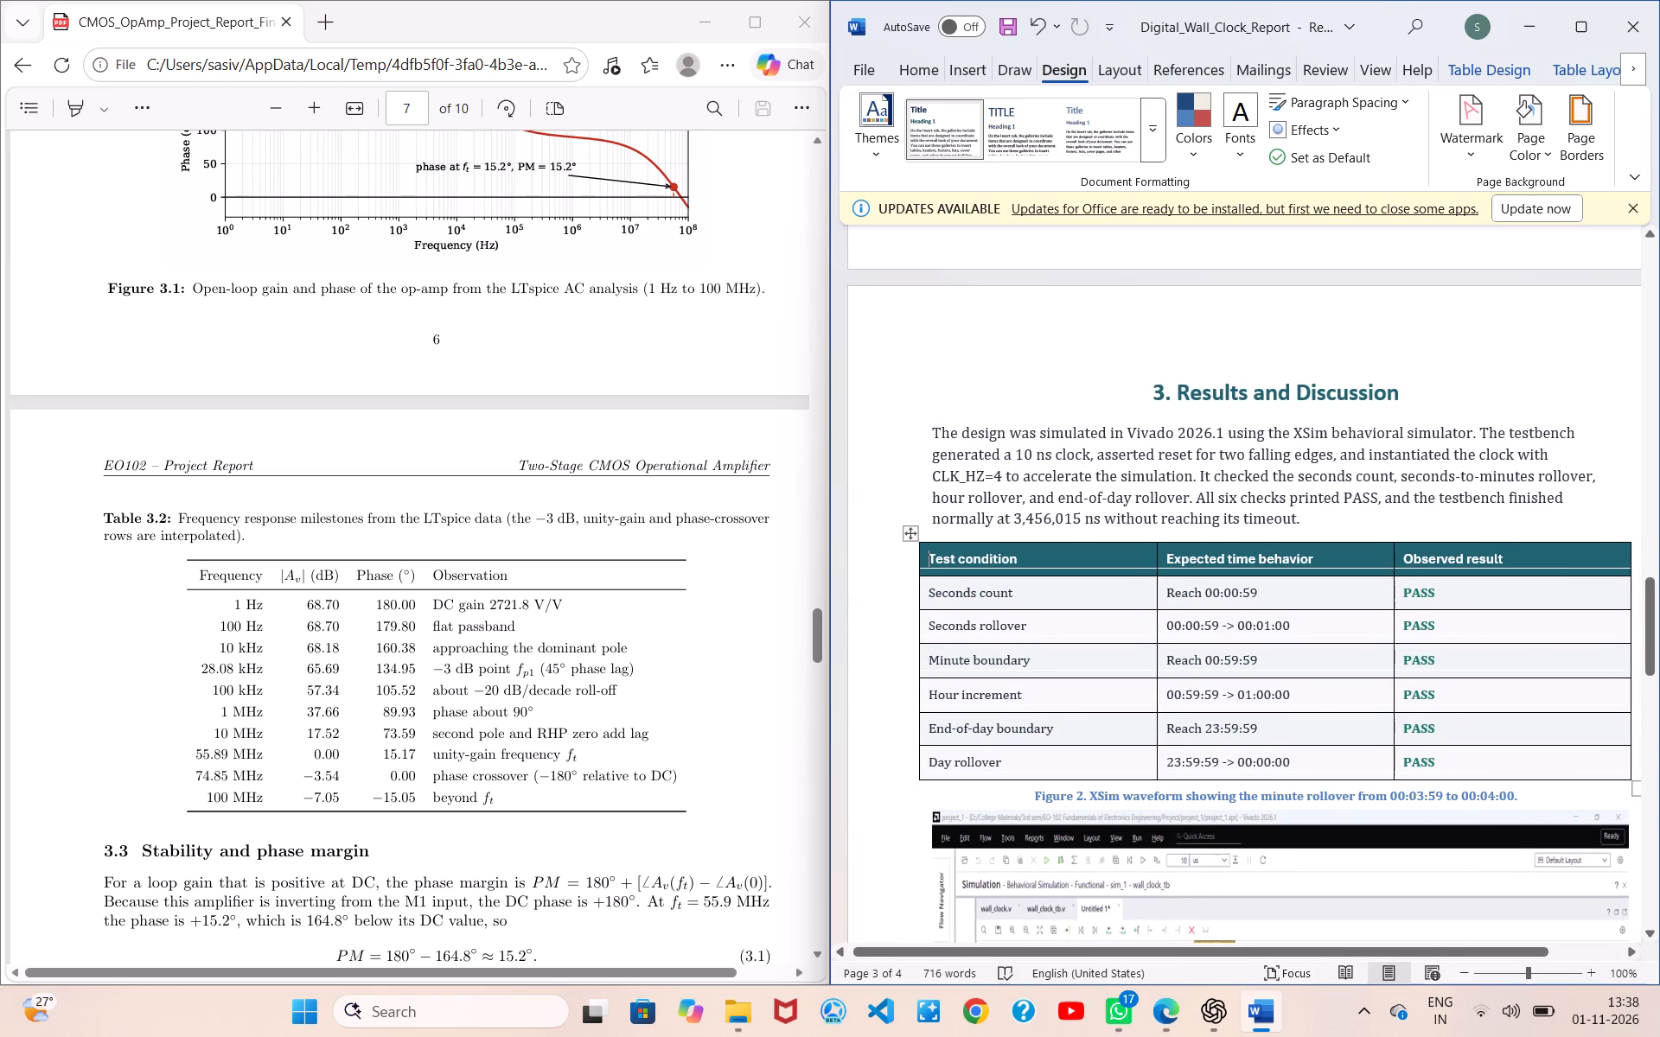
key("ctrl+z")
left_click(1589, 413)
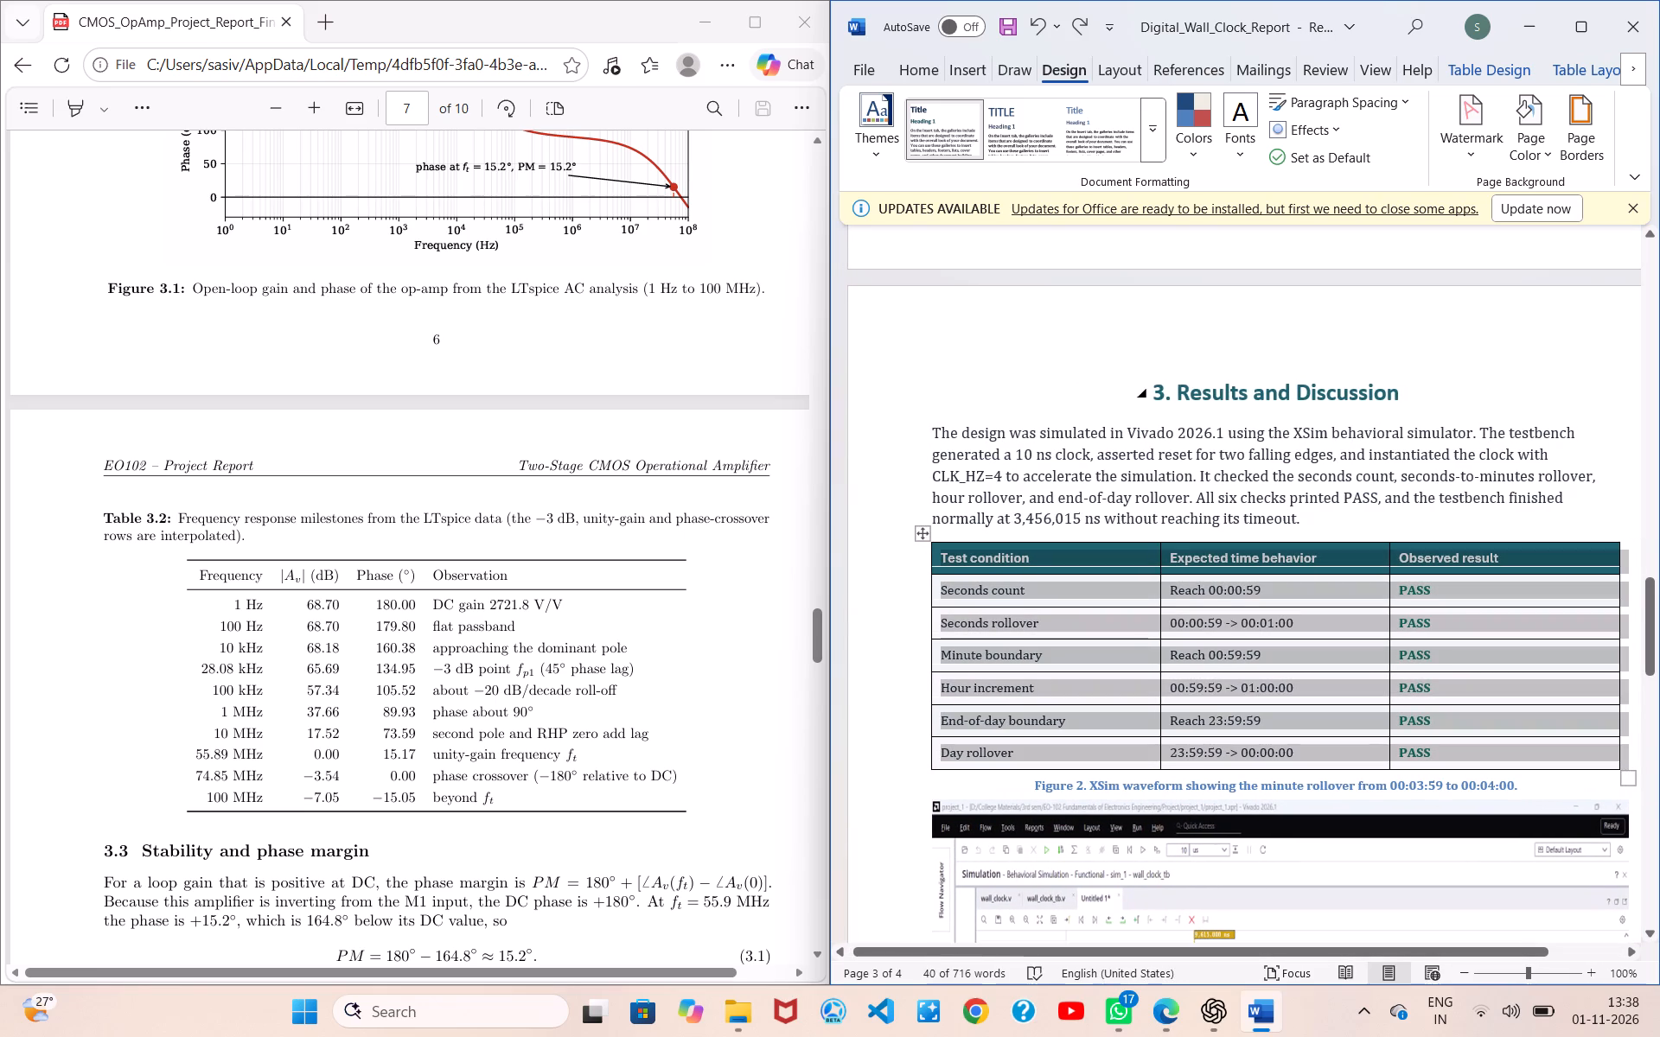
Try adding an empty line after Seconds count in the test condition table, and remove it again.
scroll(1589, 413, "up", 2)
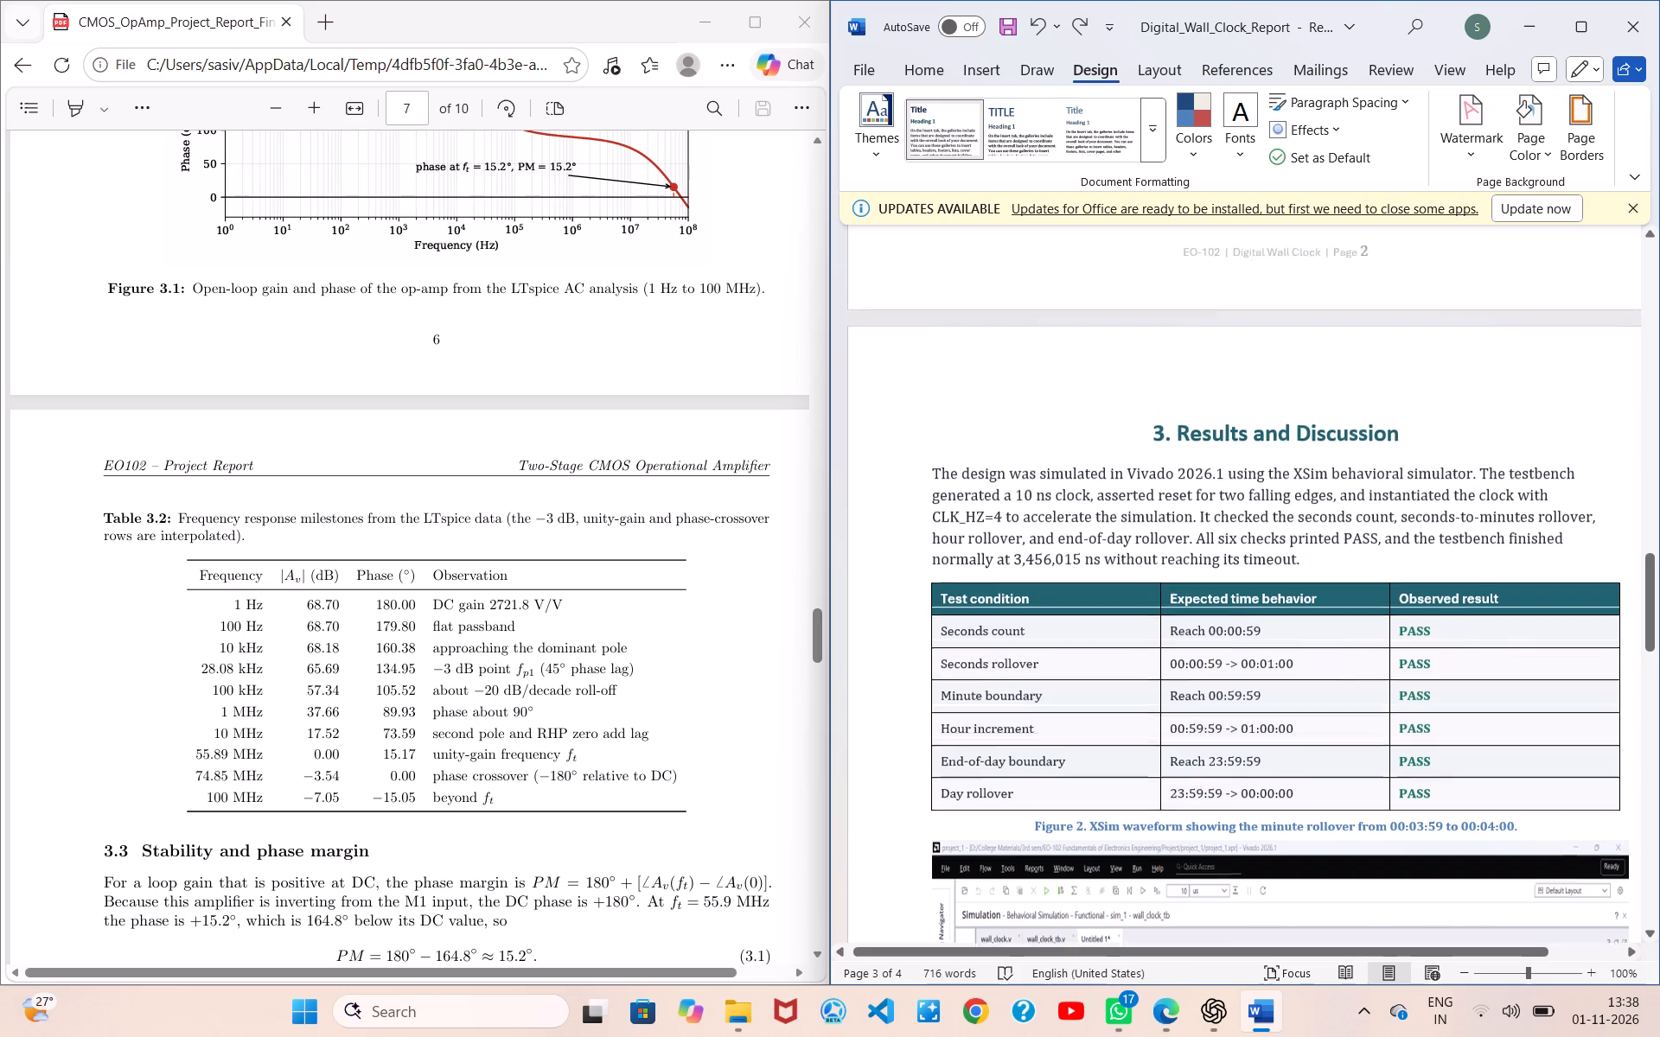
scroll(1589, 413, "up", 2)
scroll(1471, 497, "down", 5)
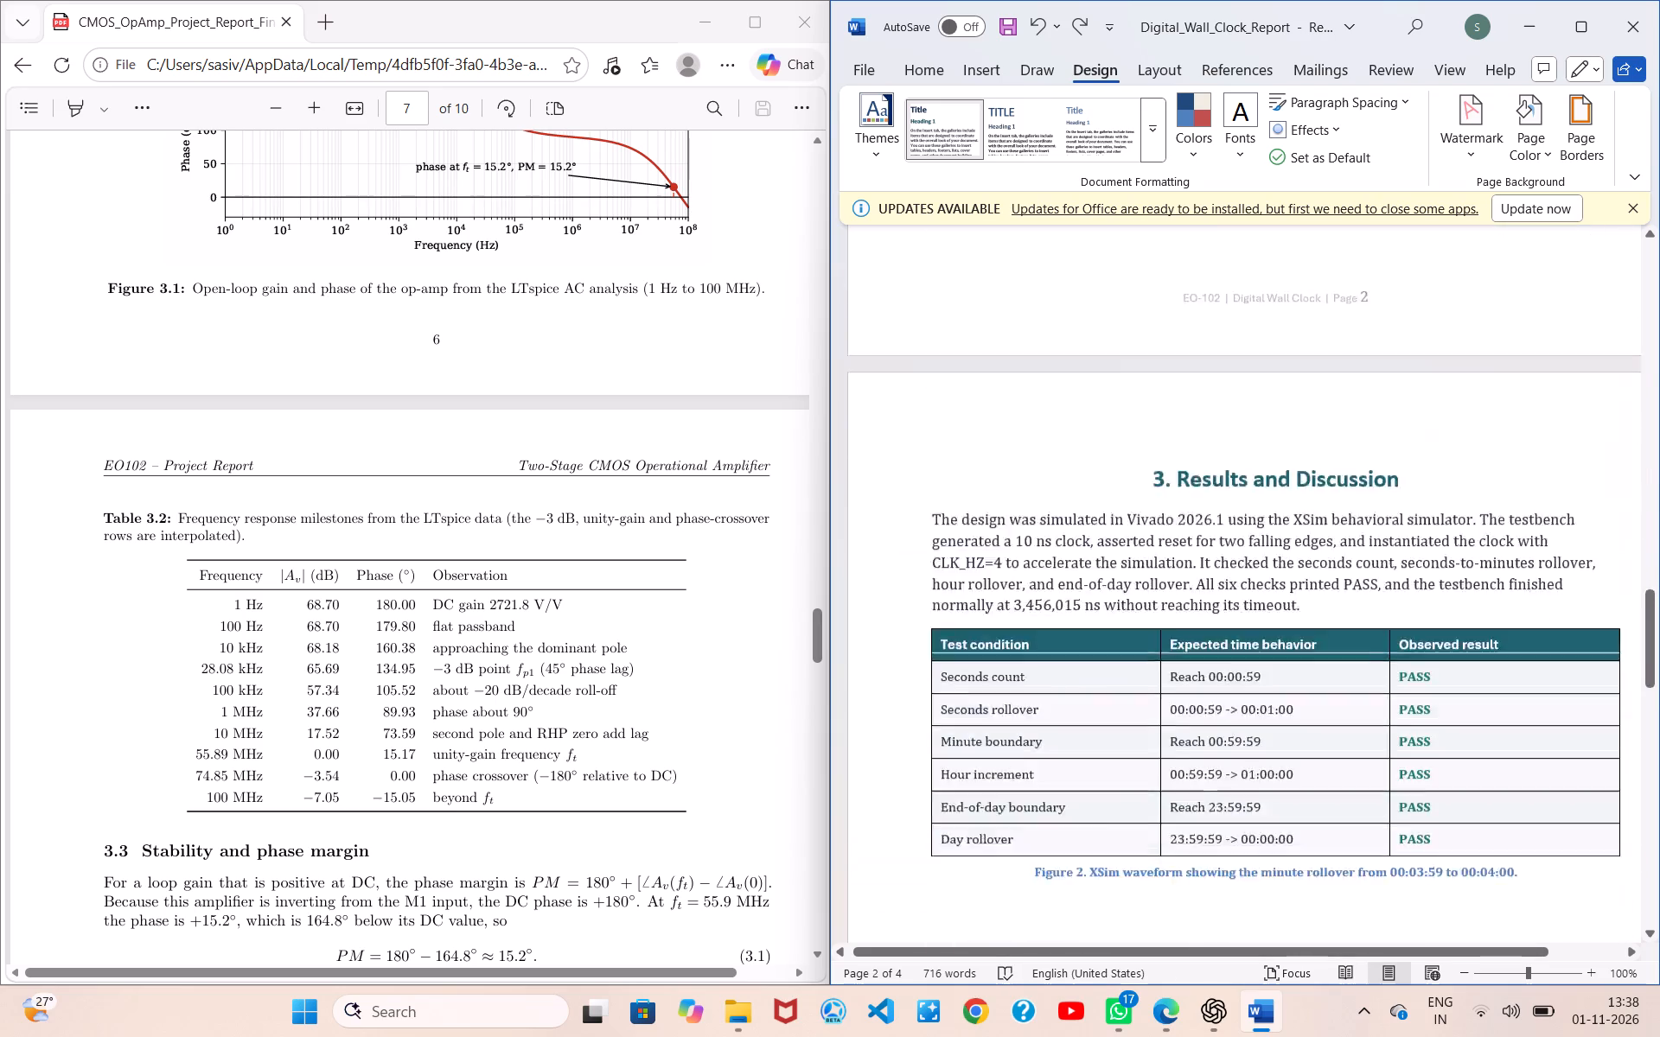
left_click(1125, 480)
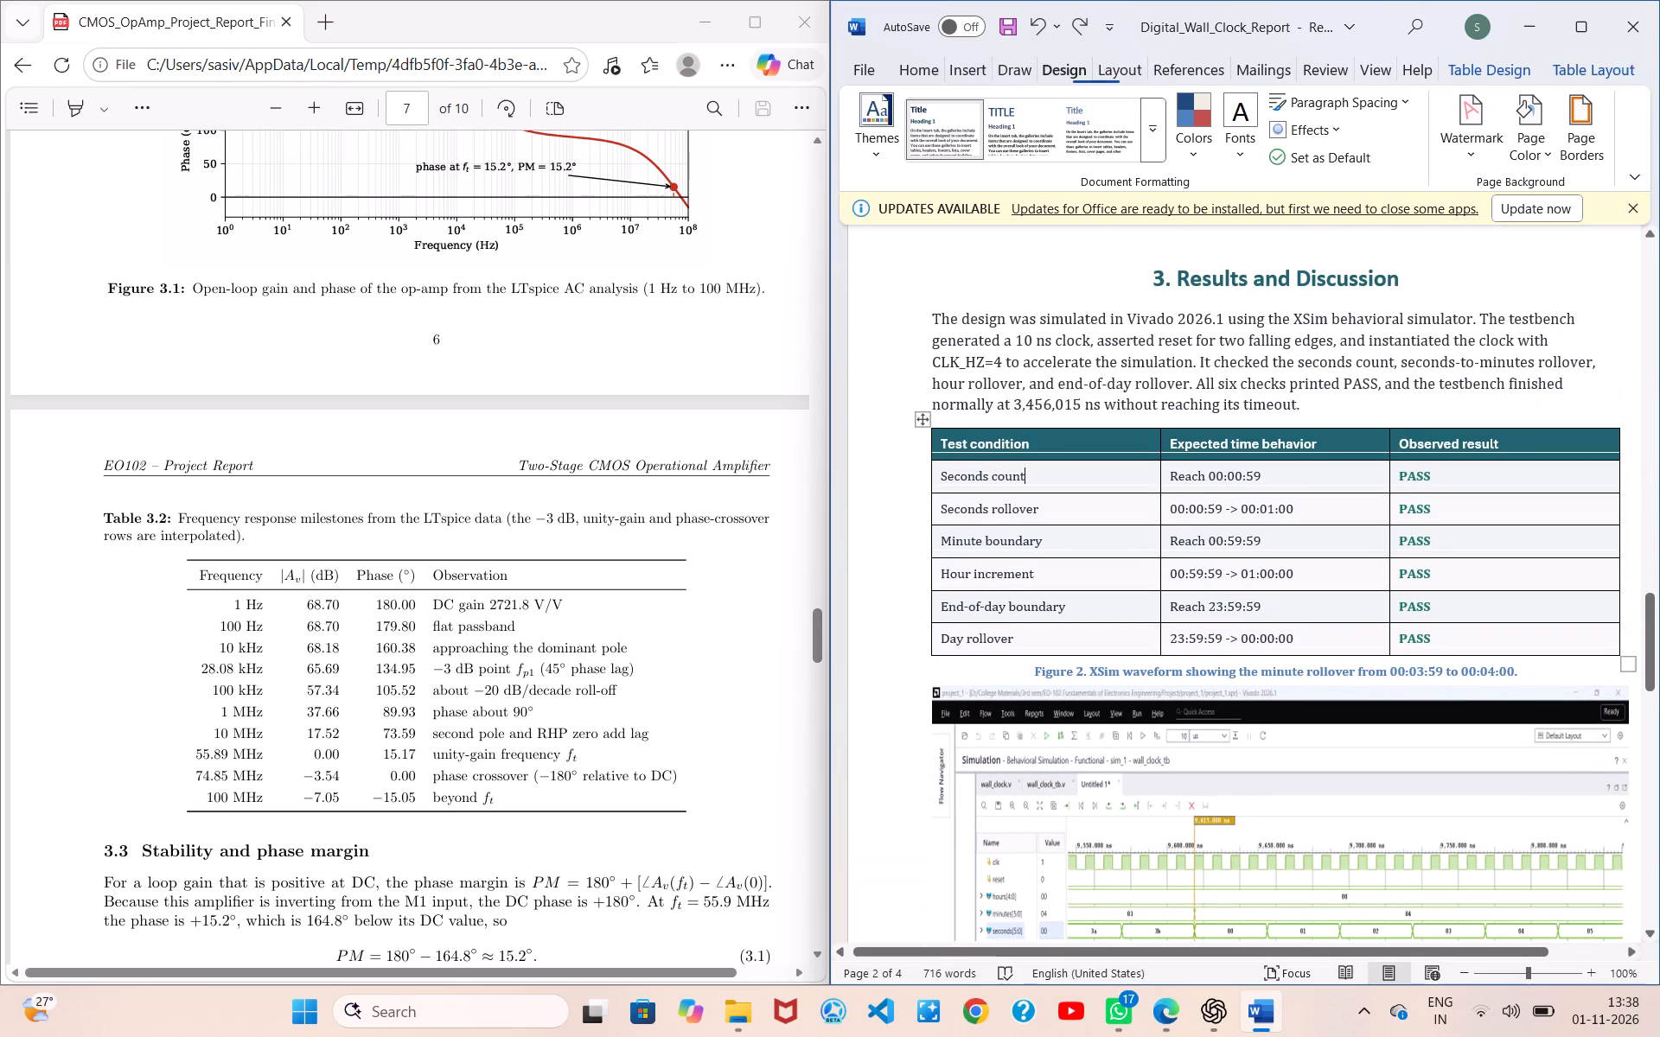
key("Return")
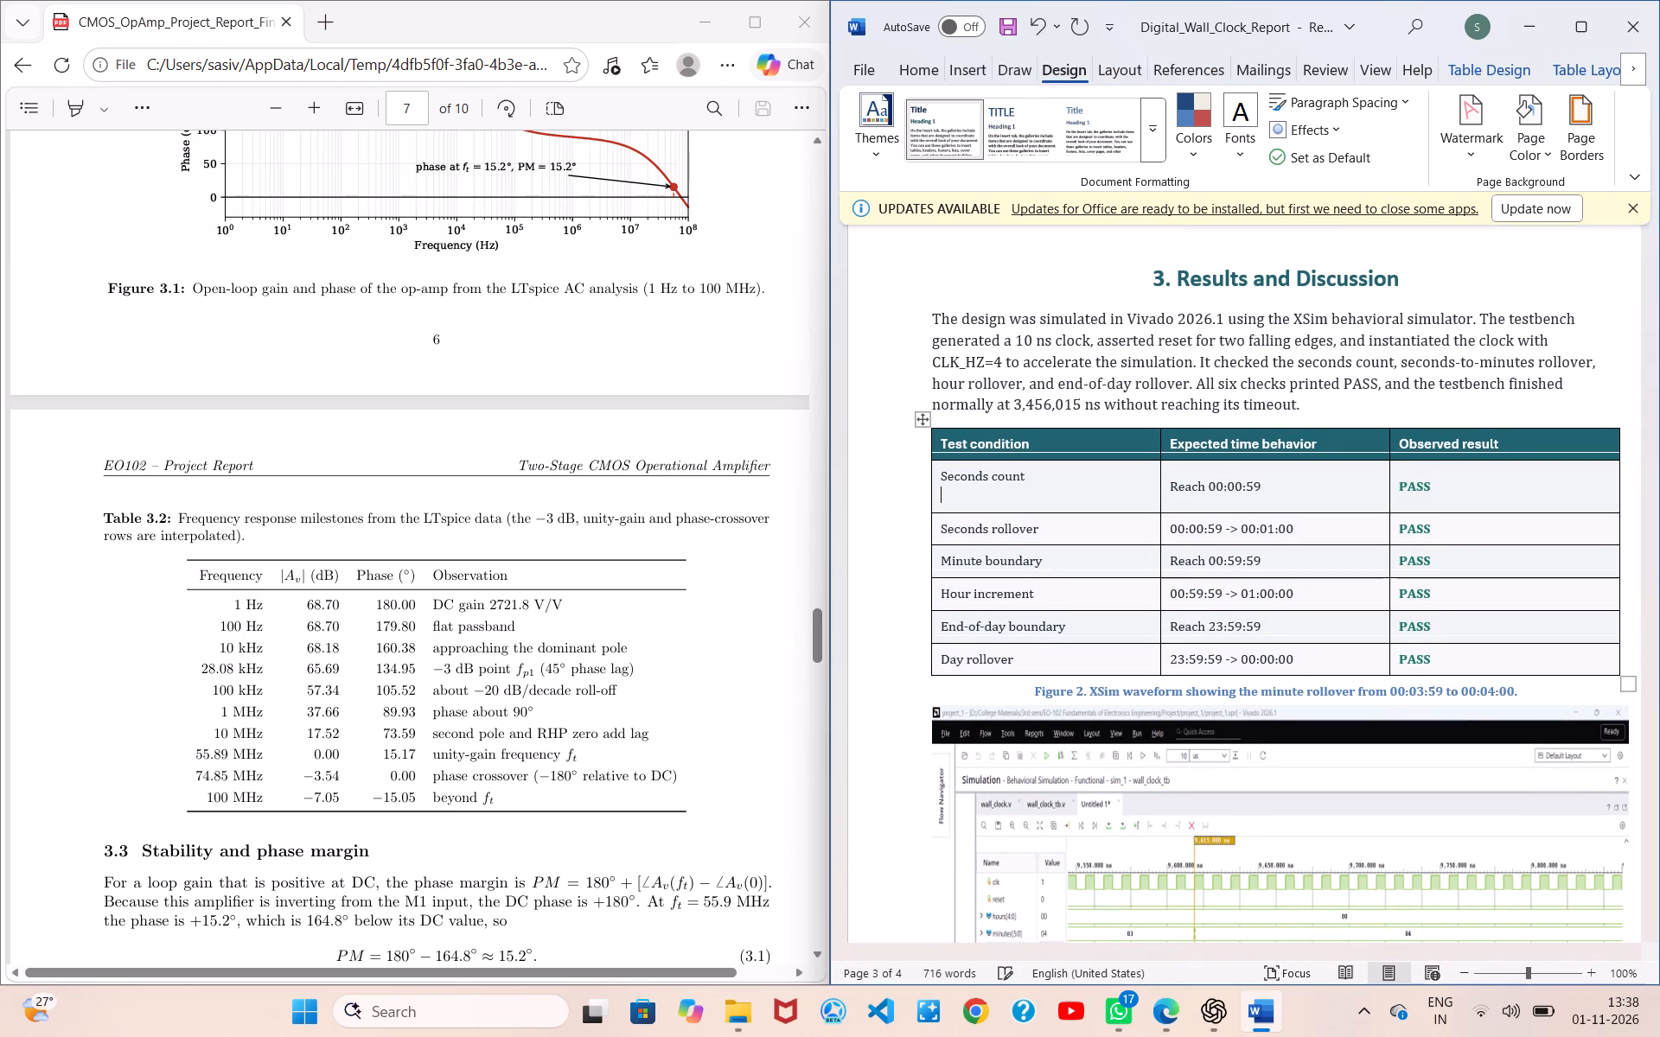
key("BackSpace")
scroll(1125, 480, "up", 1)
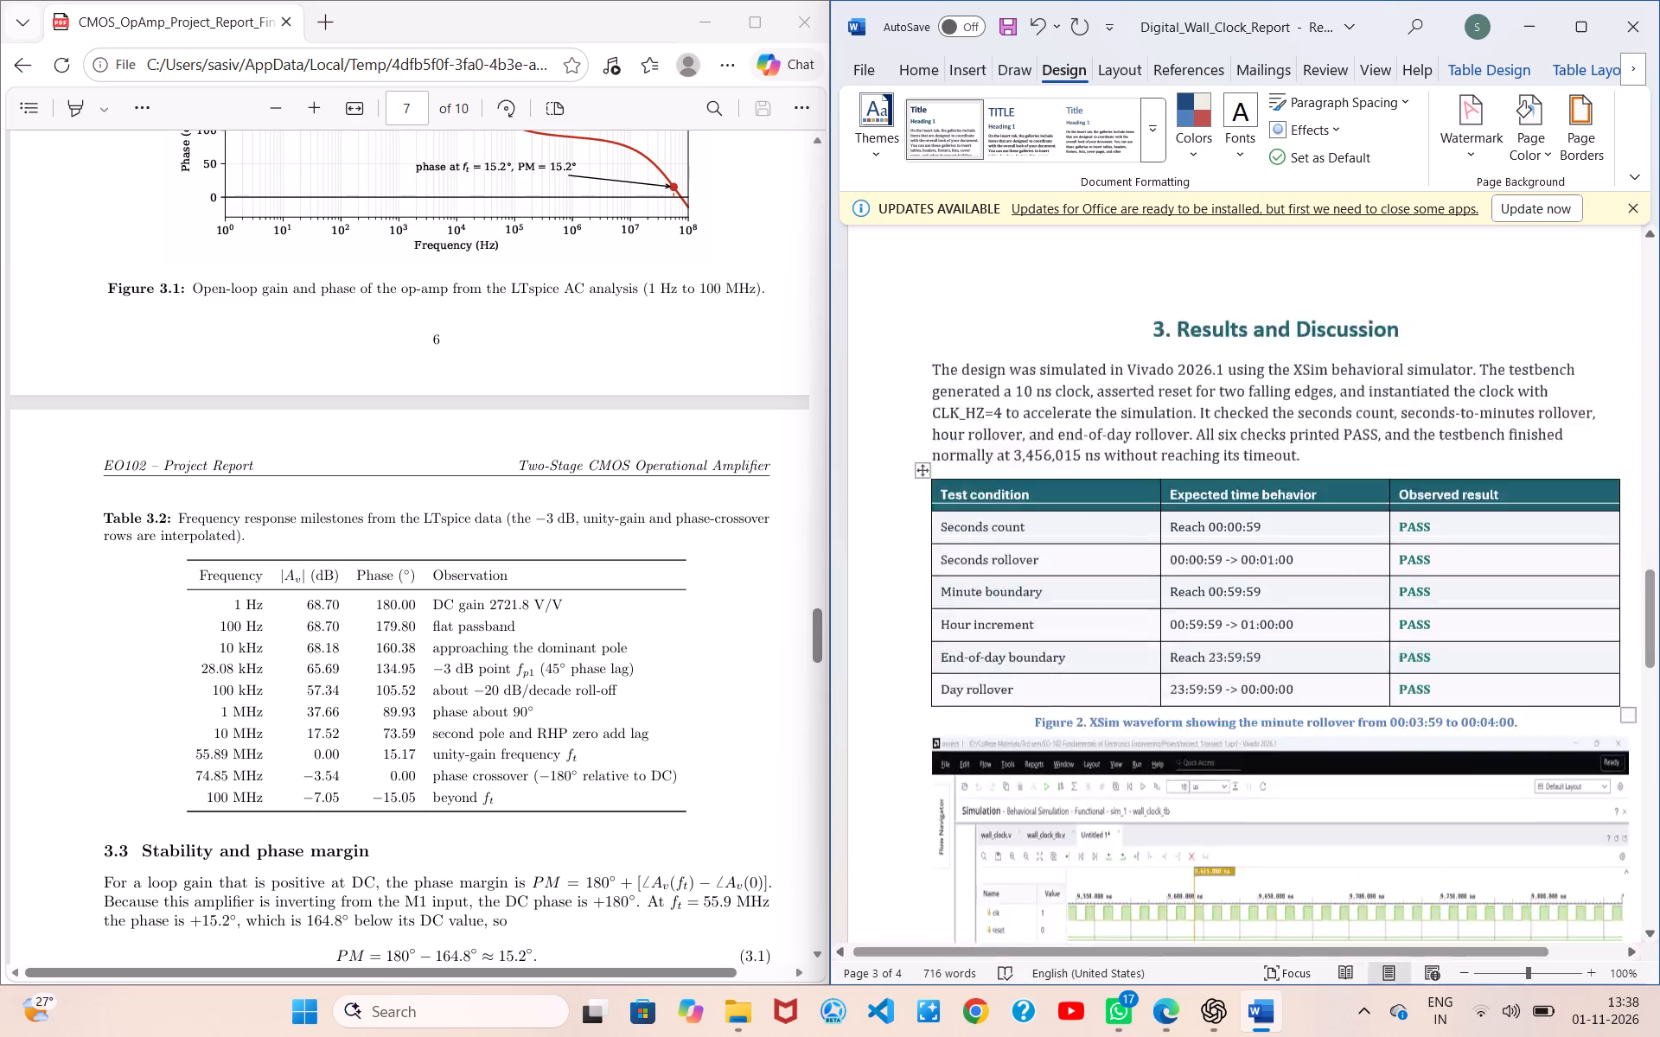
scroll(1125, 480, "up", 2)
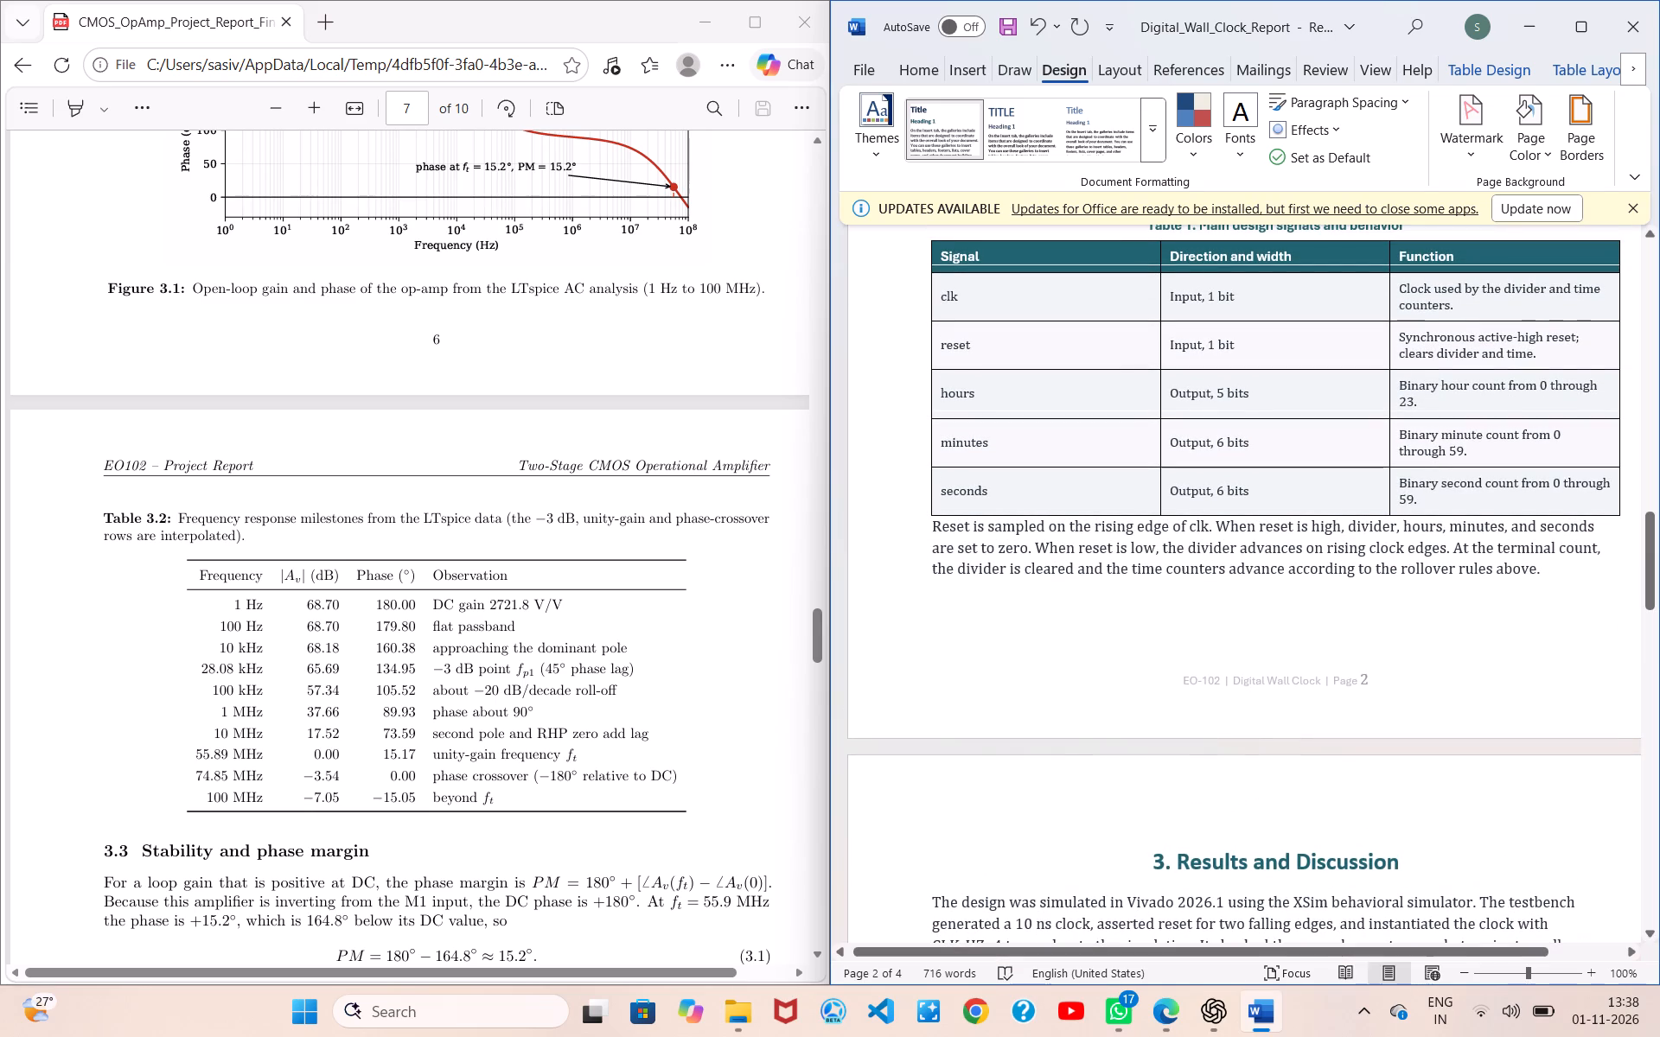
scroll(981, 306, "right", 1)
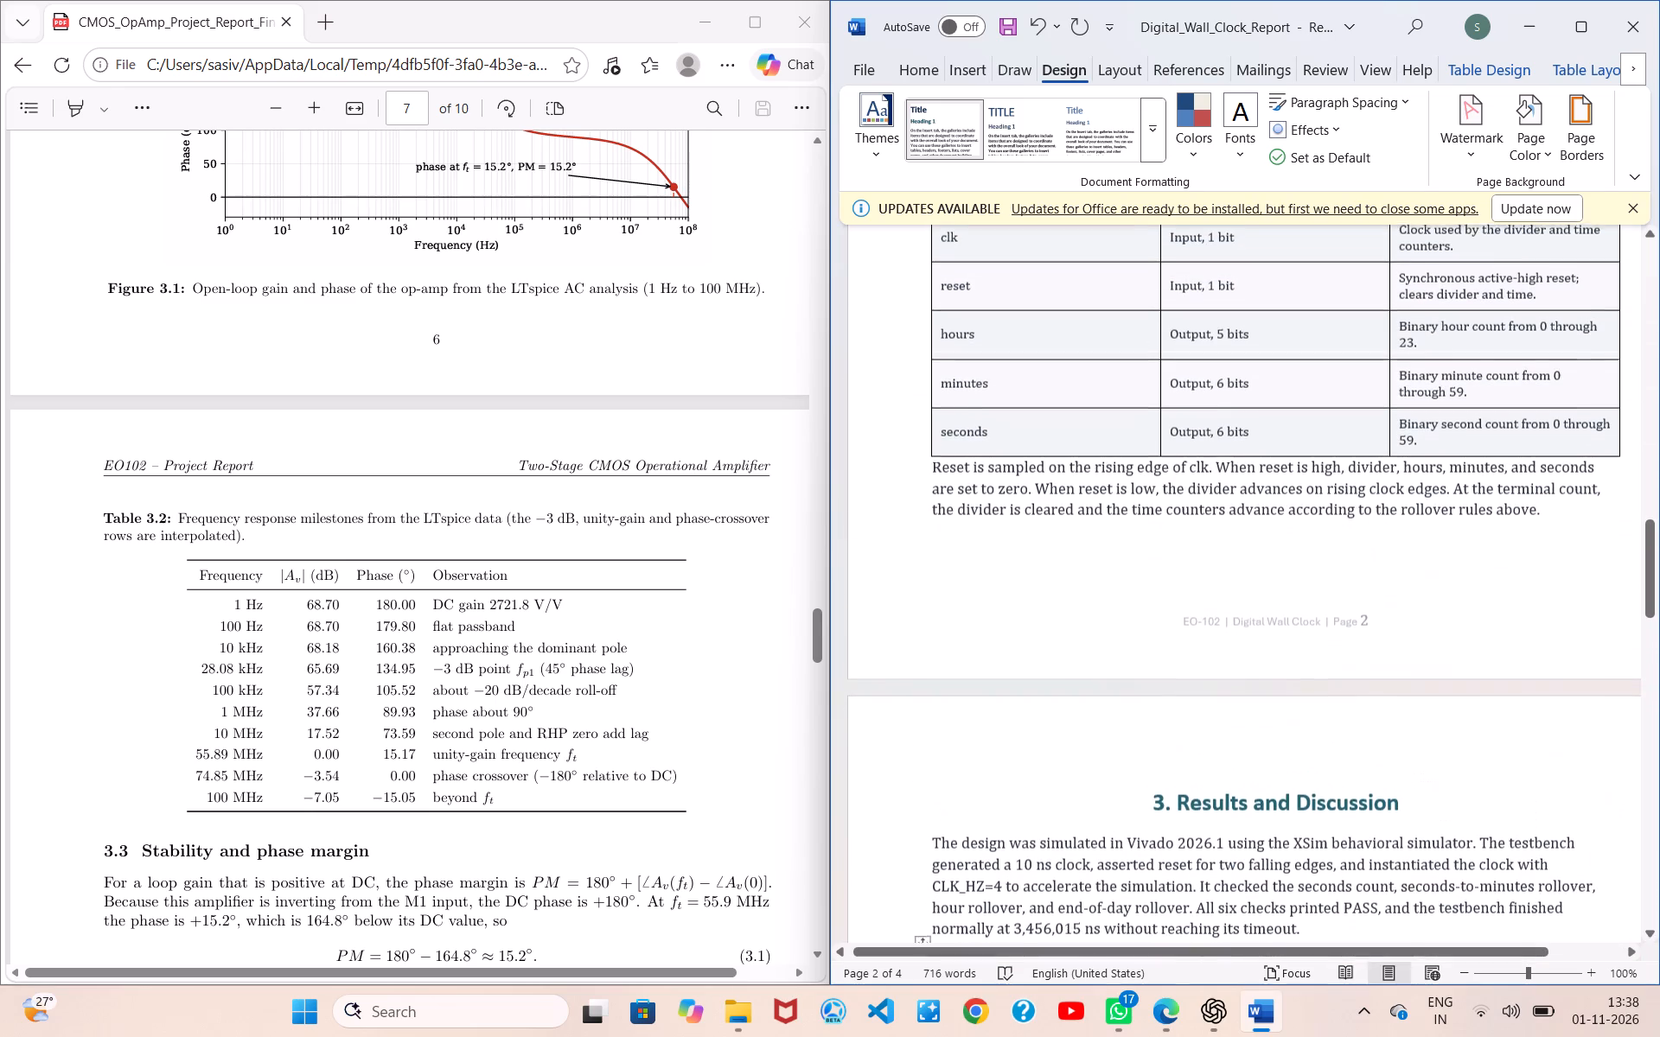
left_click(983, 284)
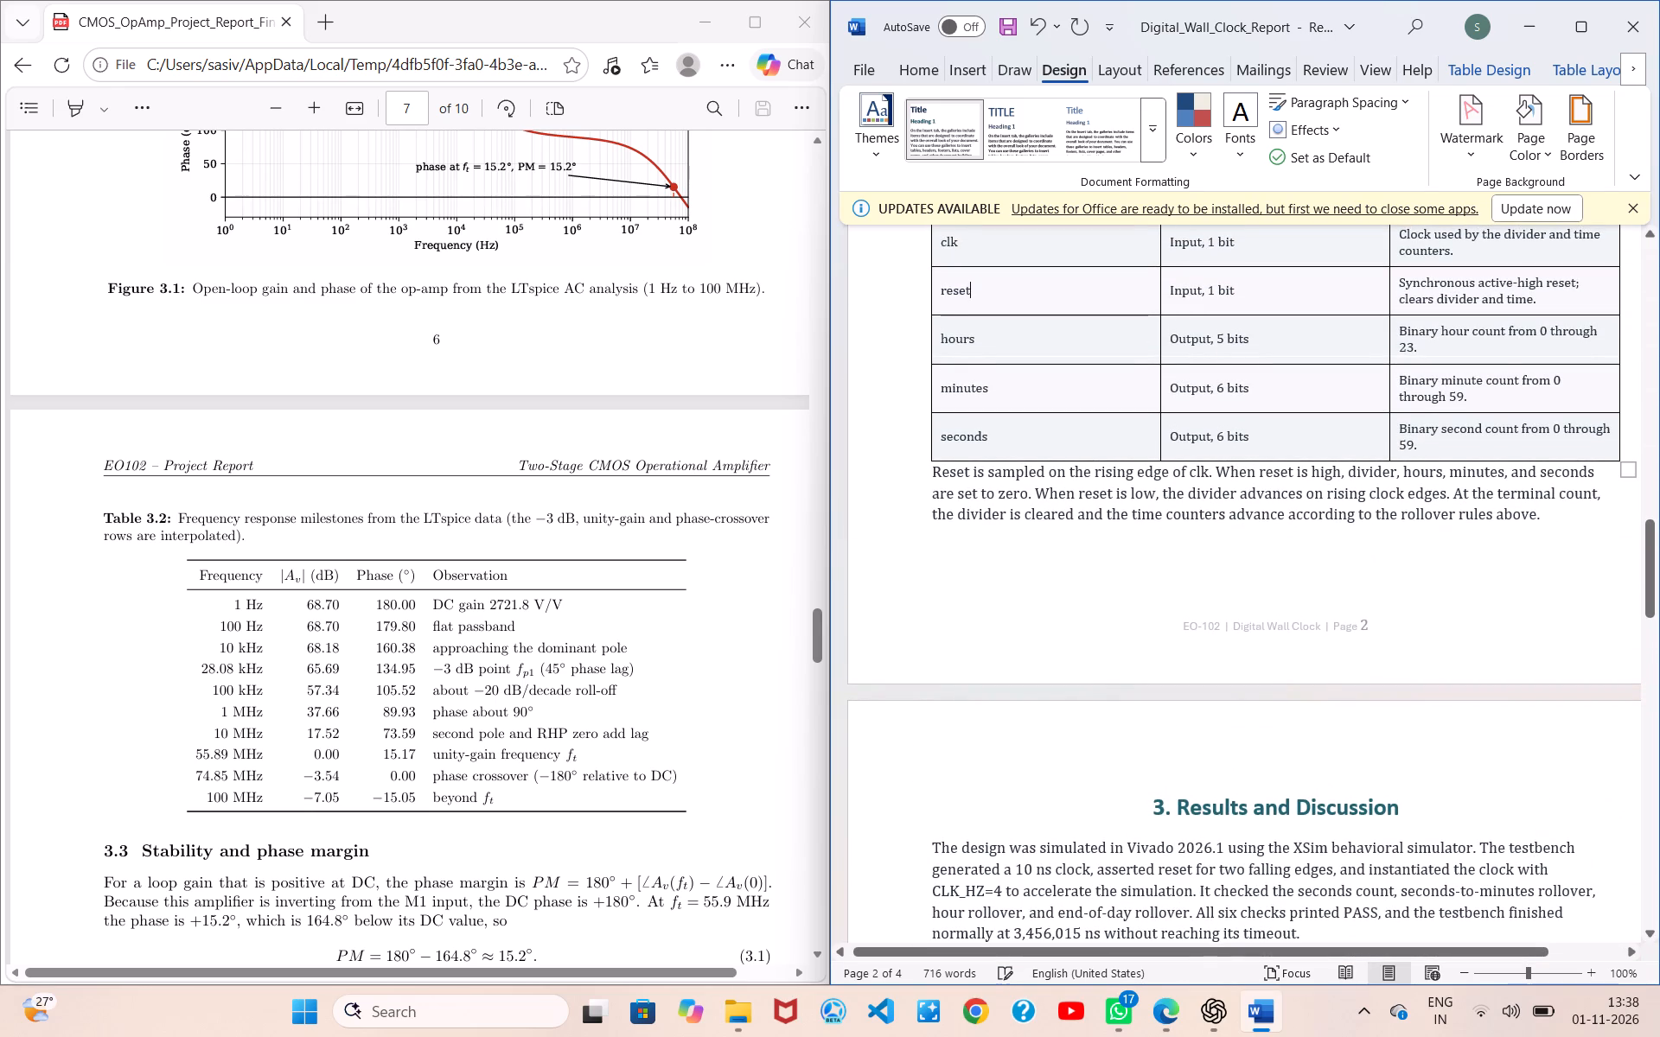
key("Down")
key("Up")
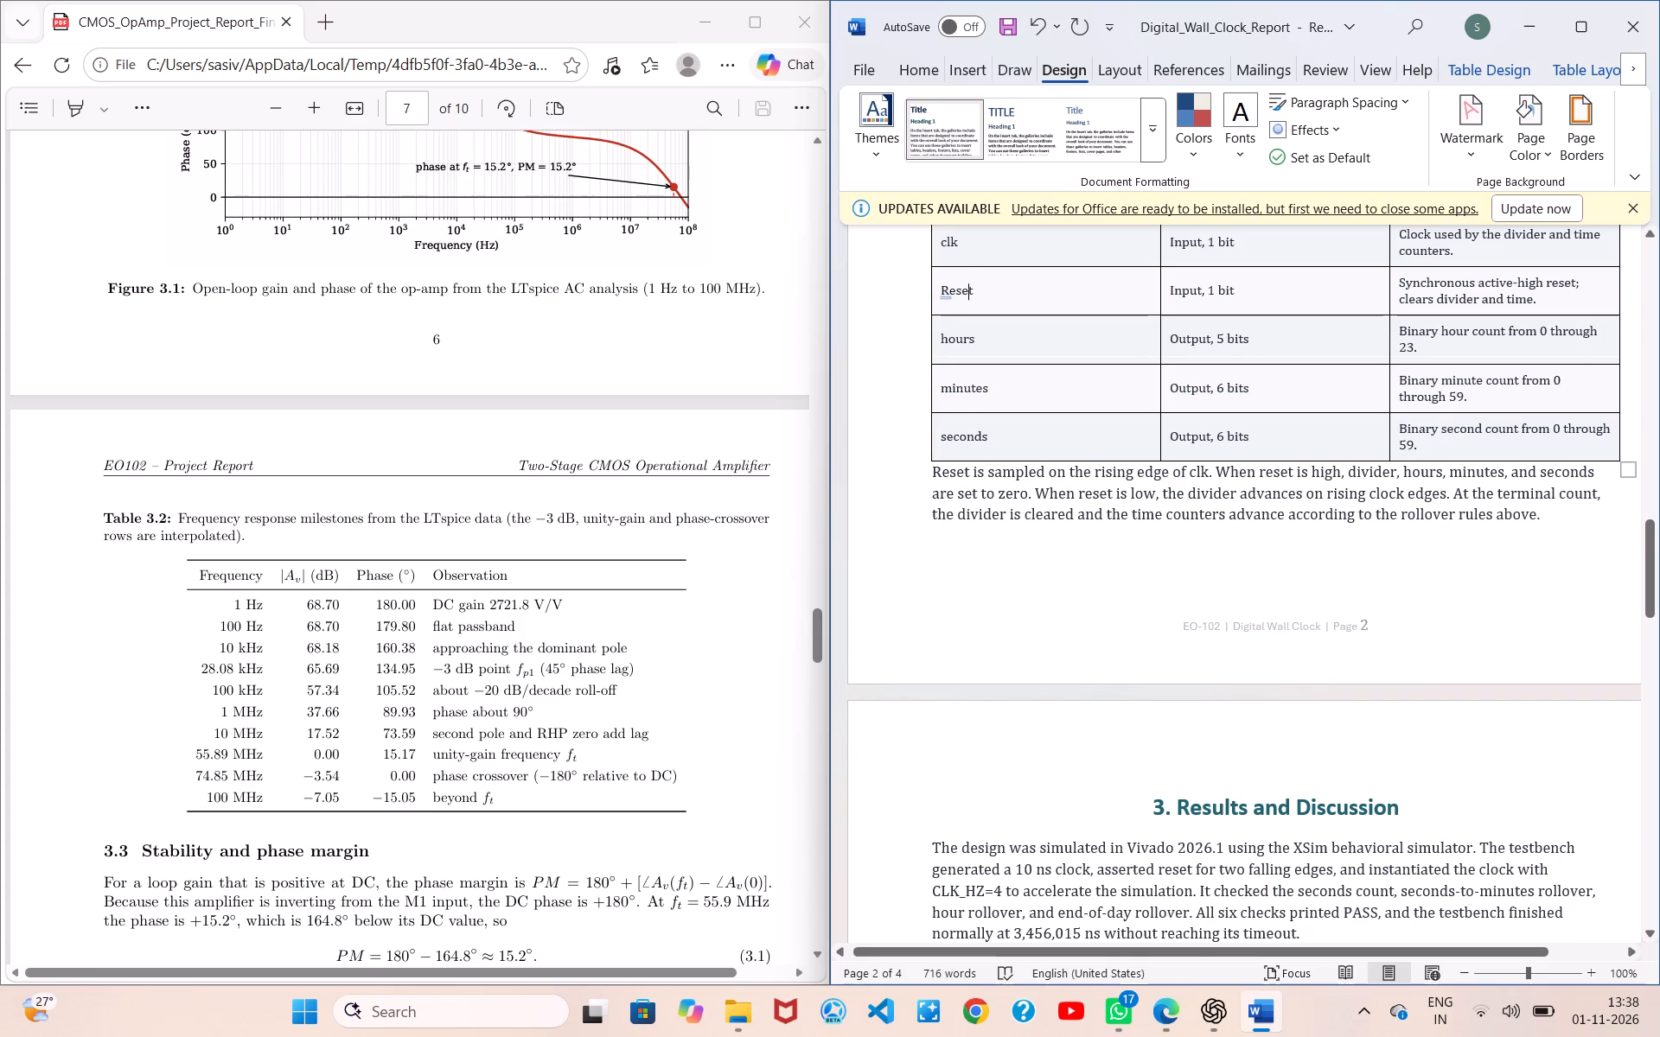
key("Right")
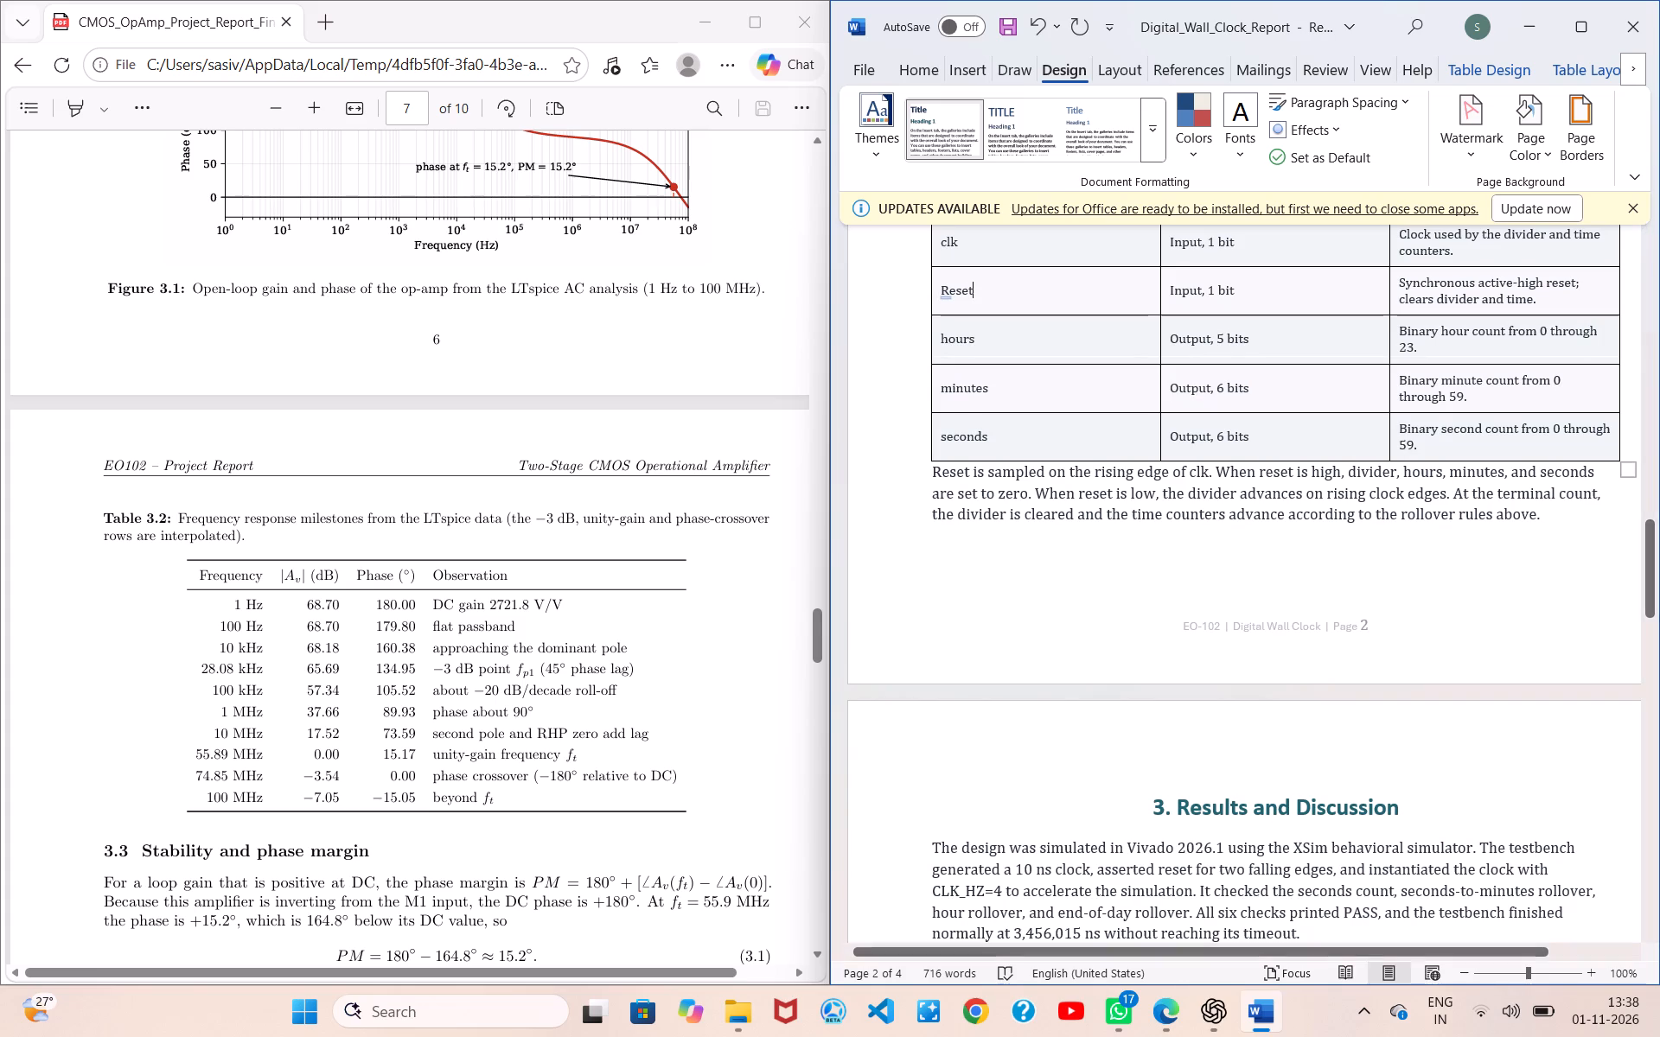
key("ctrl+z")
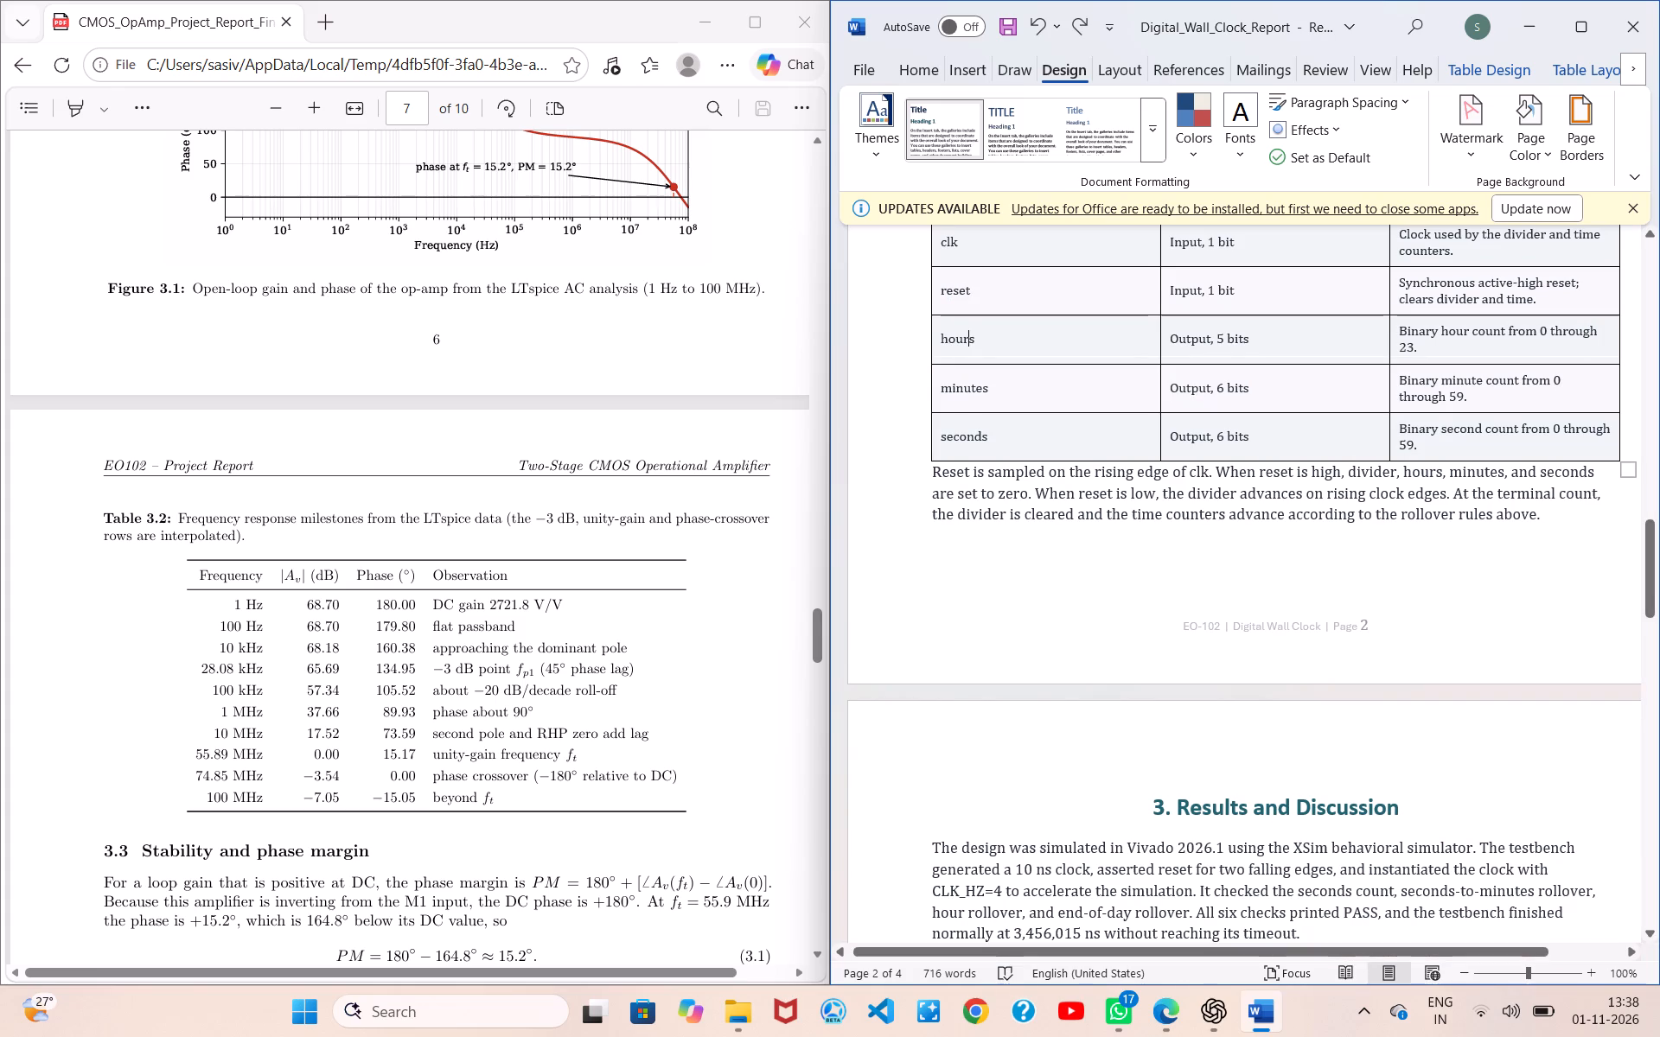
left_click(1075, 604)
Make all rows of the test condition table under 3. Results and Discussion taller, from the header through Day rollover, with roughly even heights.
scroll(1075, 604, "down", 3)
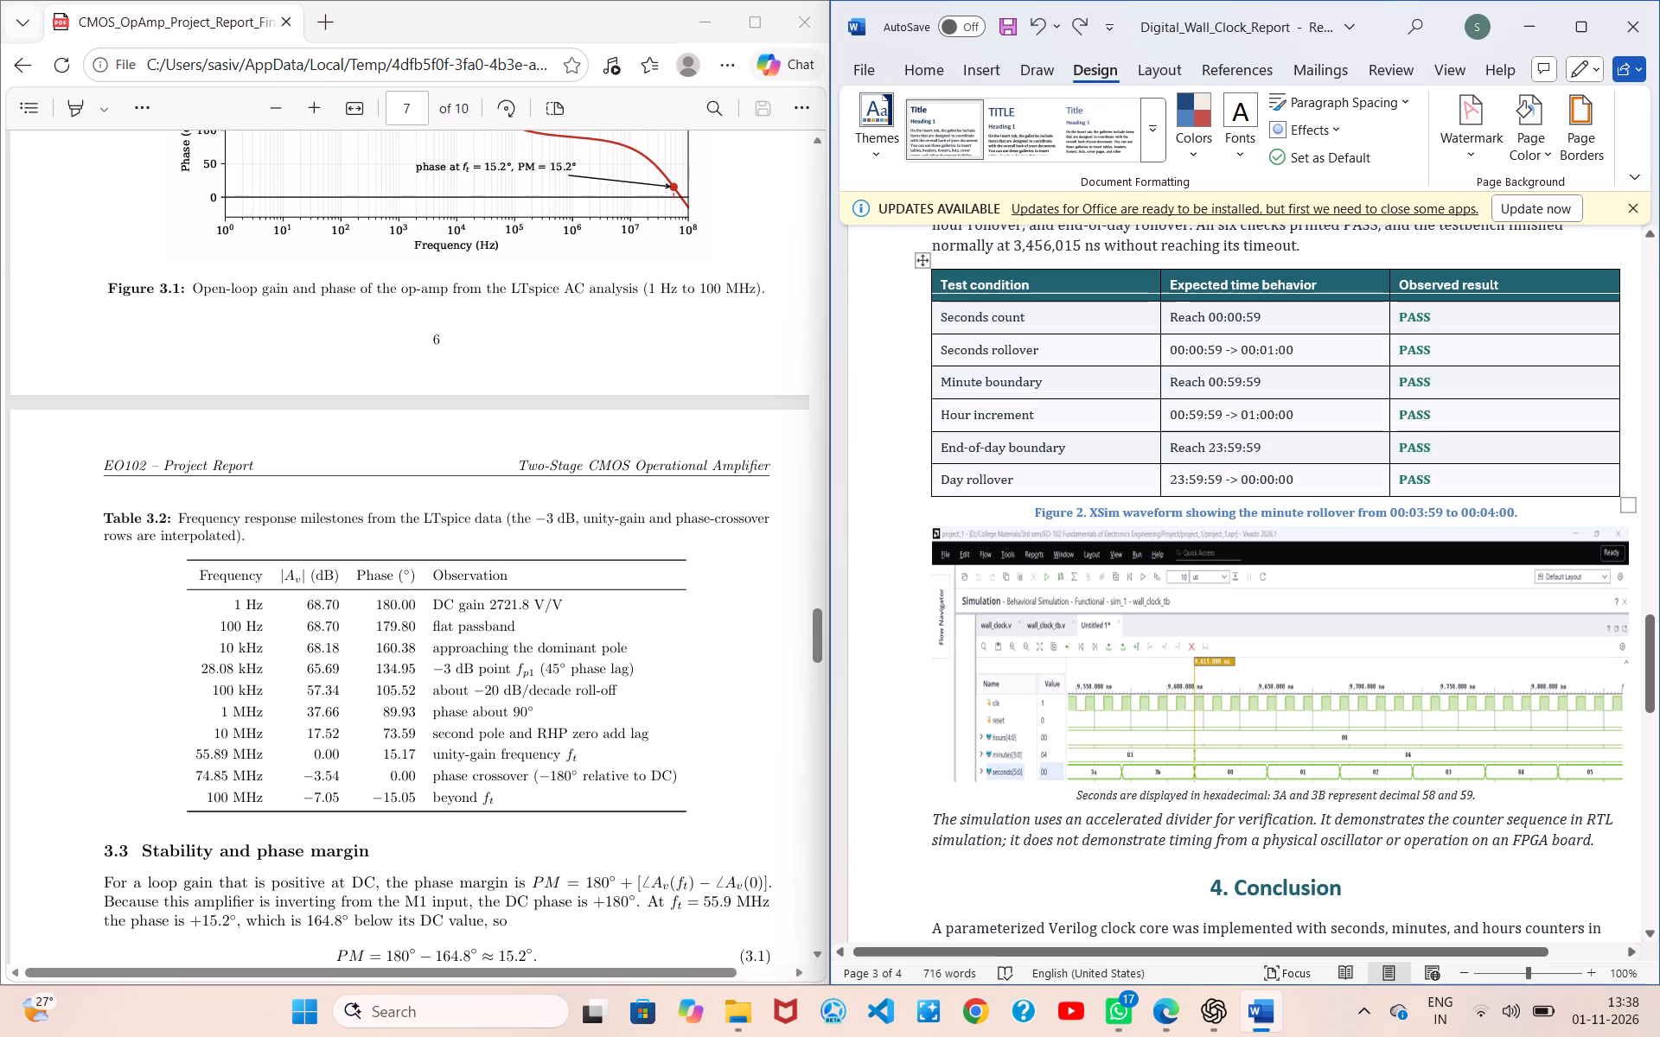
left_click_drag(1129, 494, 1129, 514)
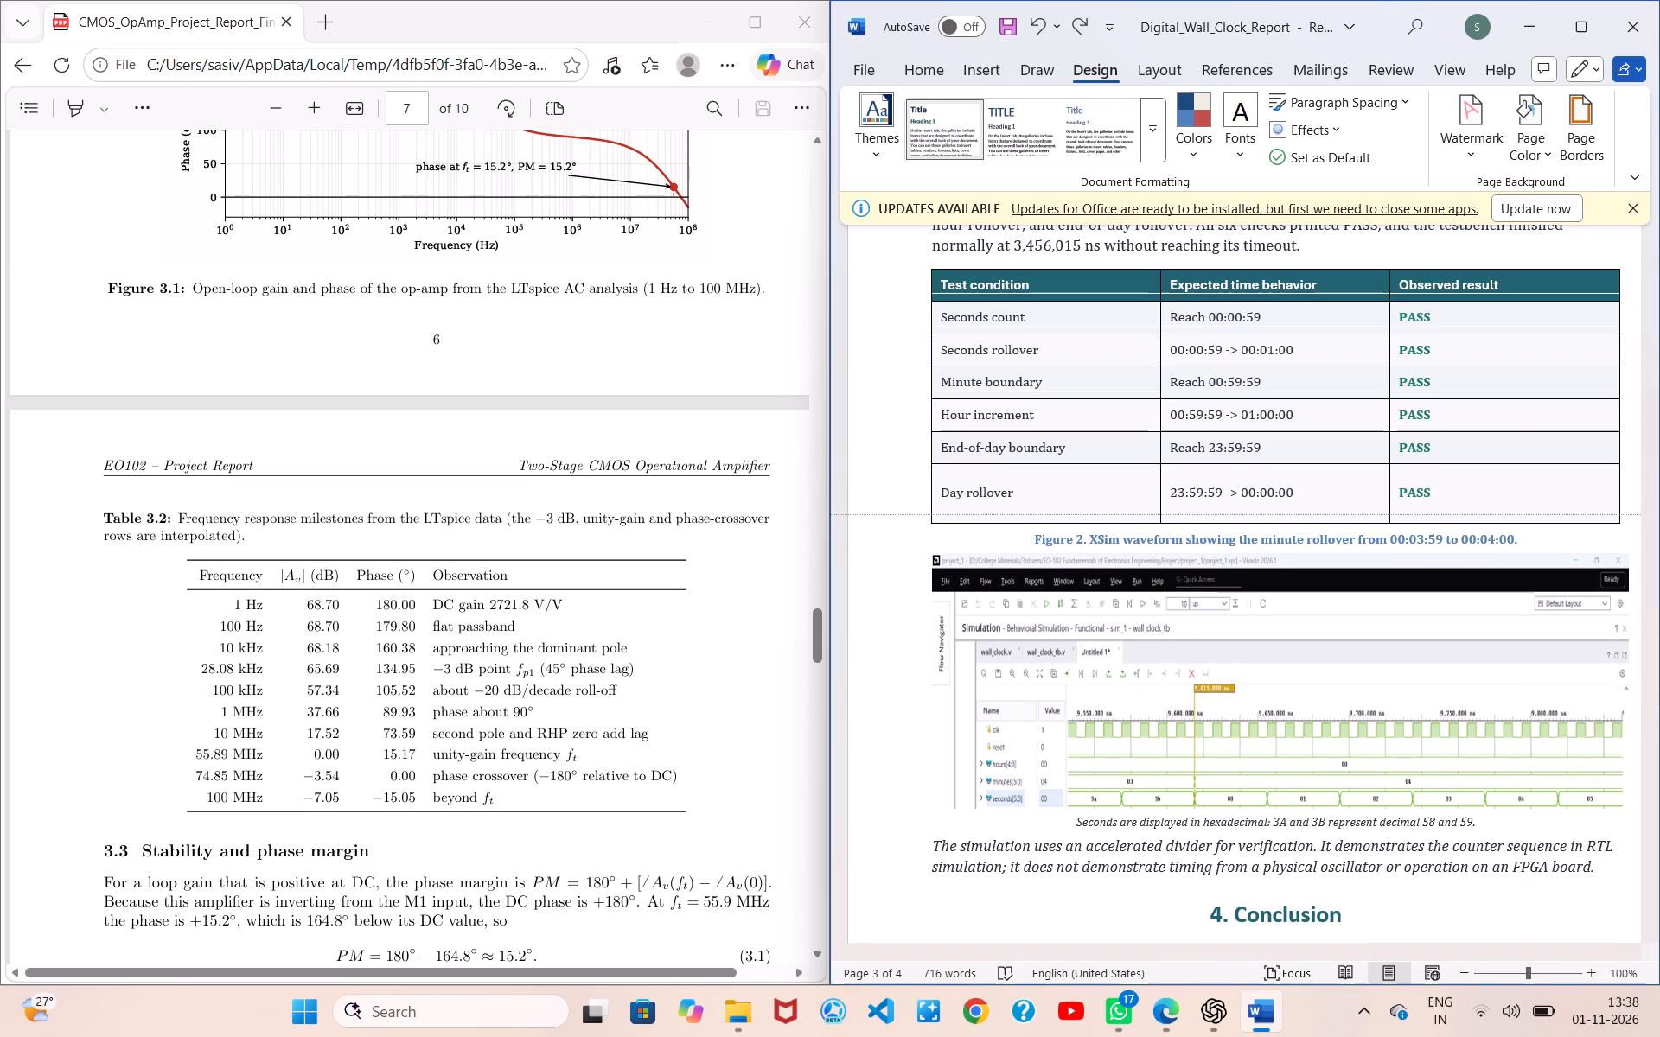
left_click_drag(1129, 514, 1129, 519)
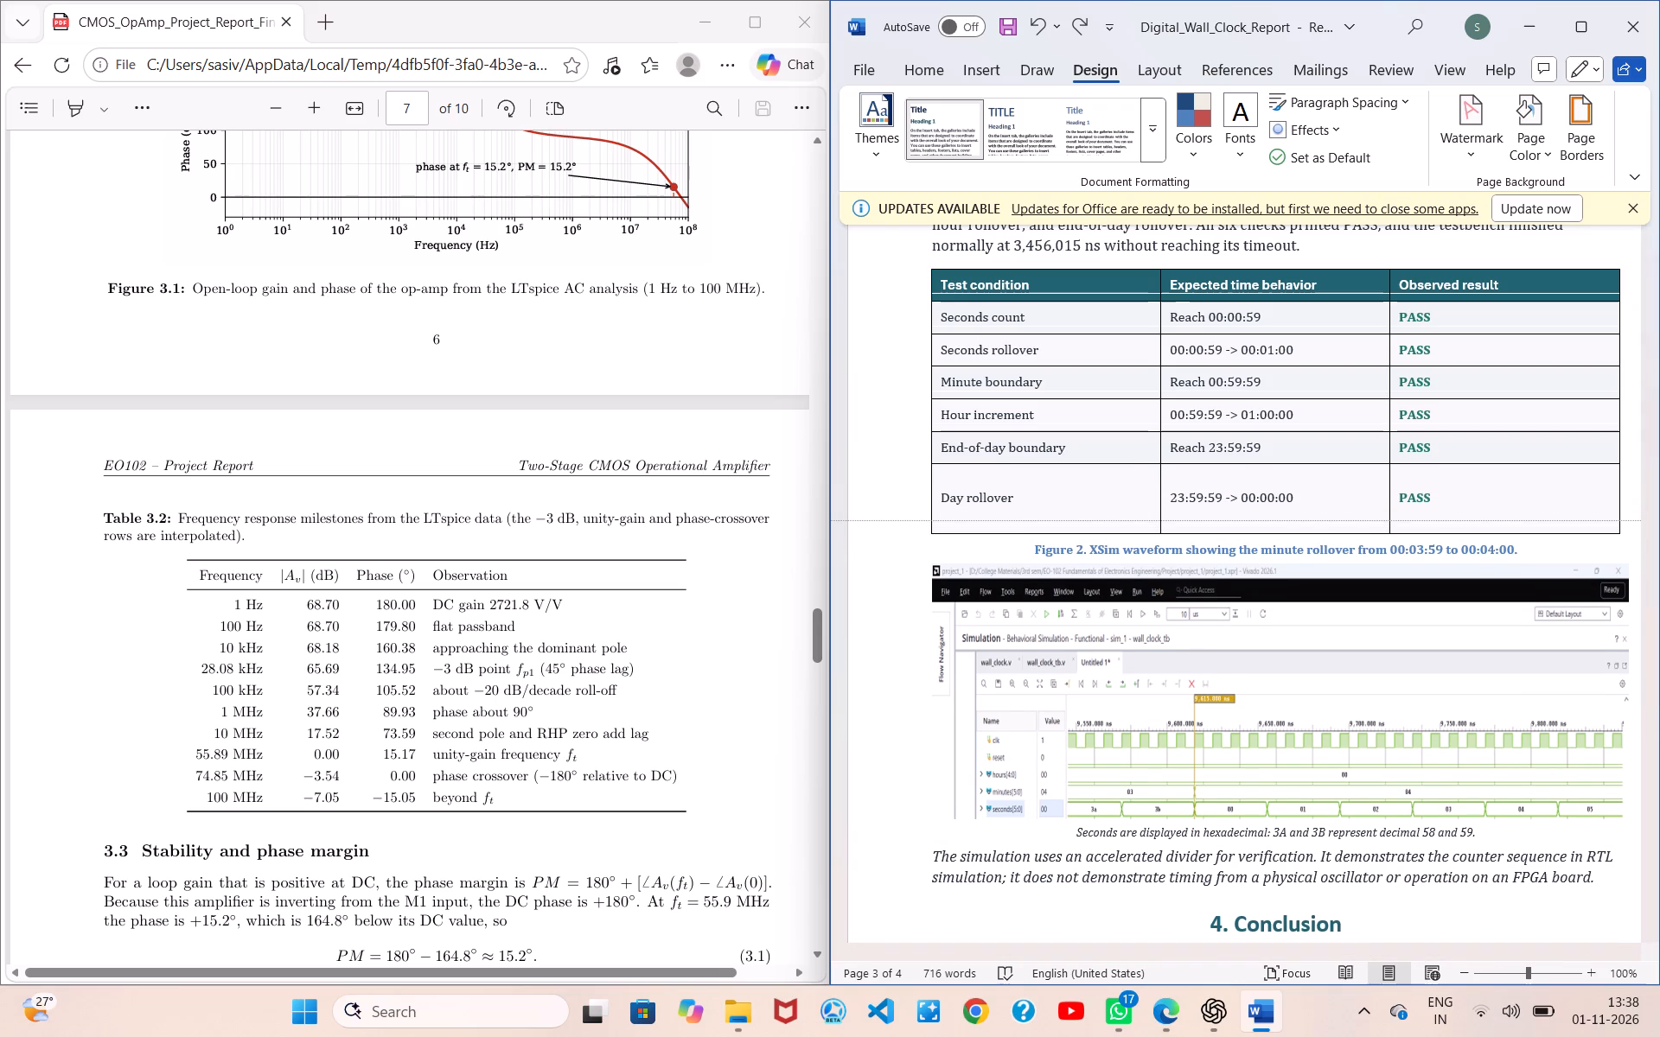
left_click_drag(1129, 519, 1129, 520)
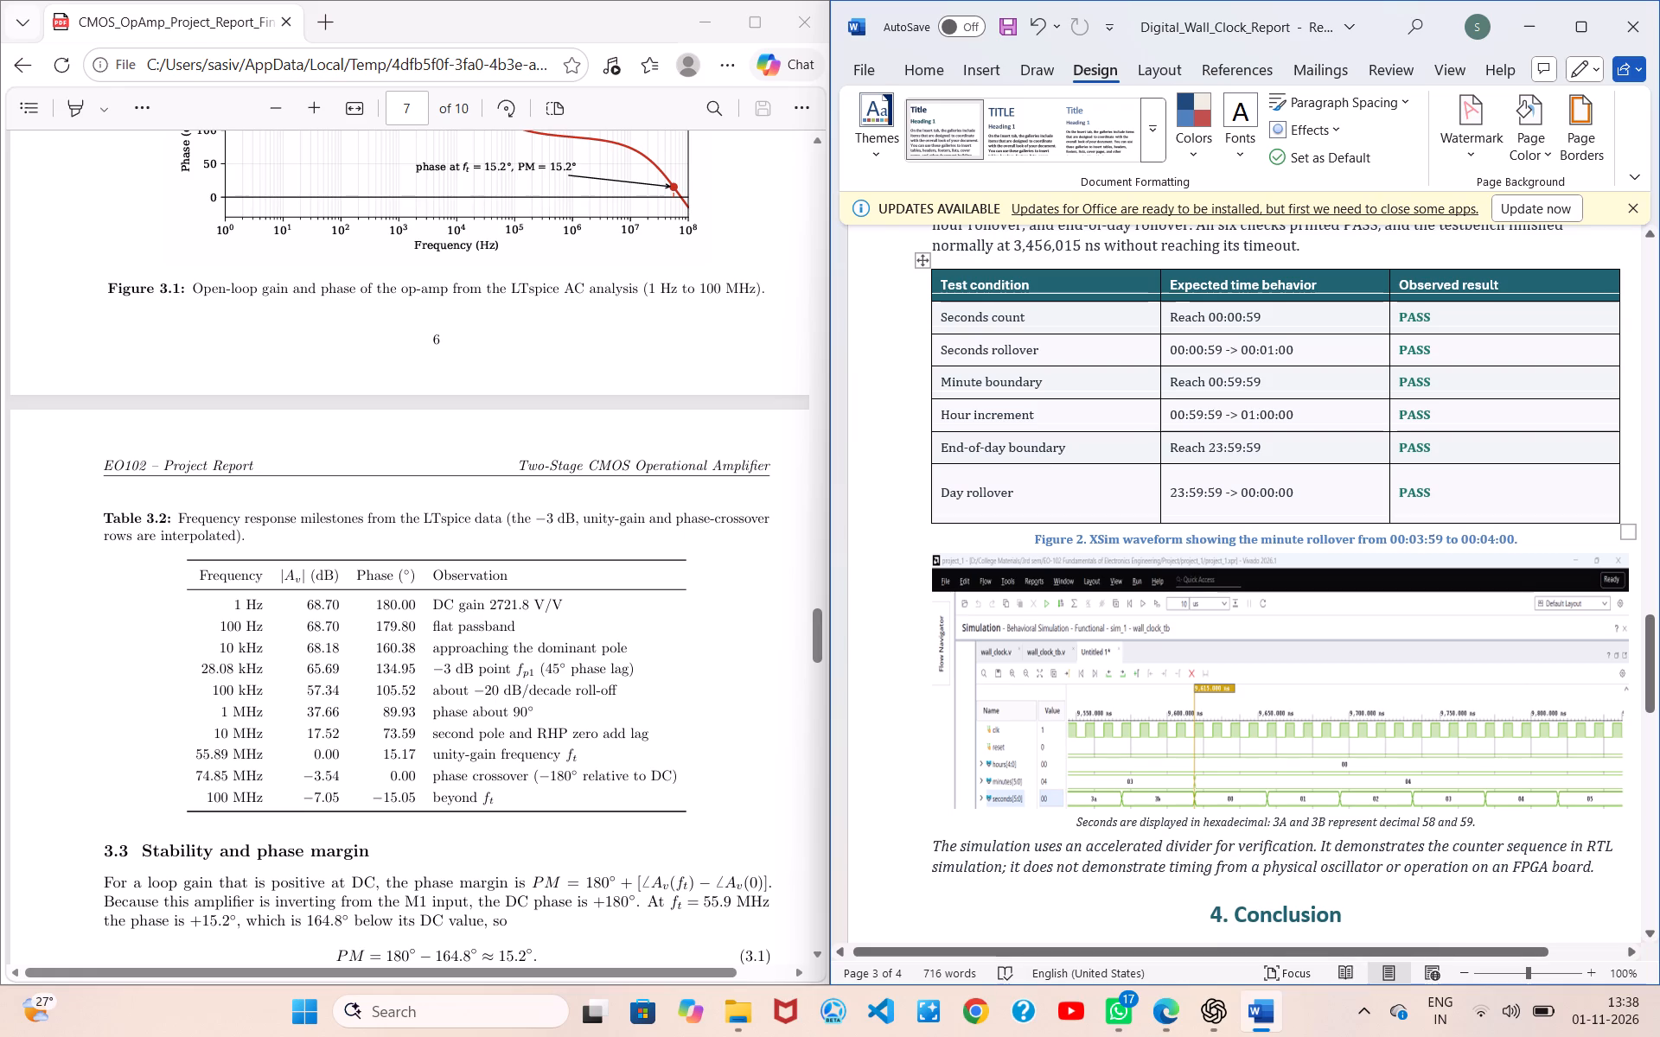
left_click_drag(1090, 301, 1091, 306)
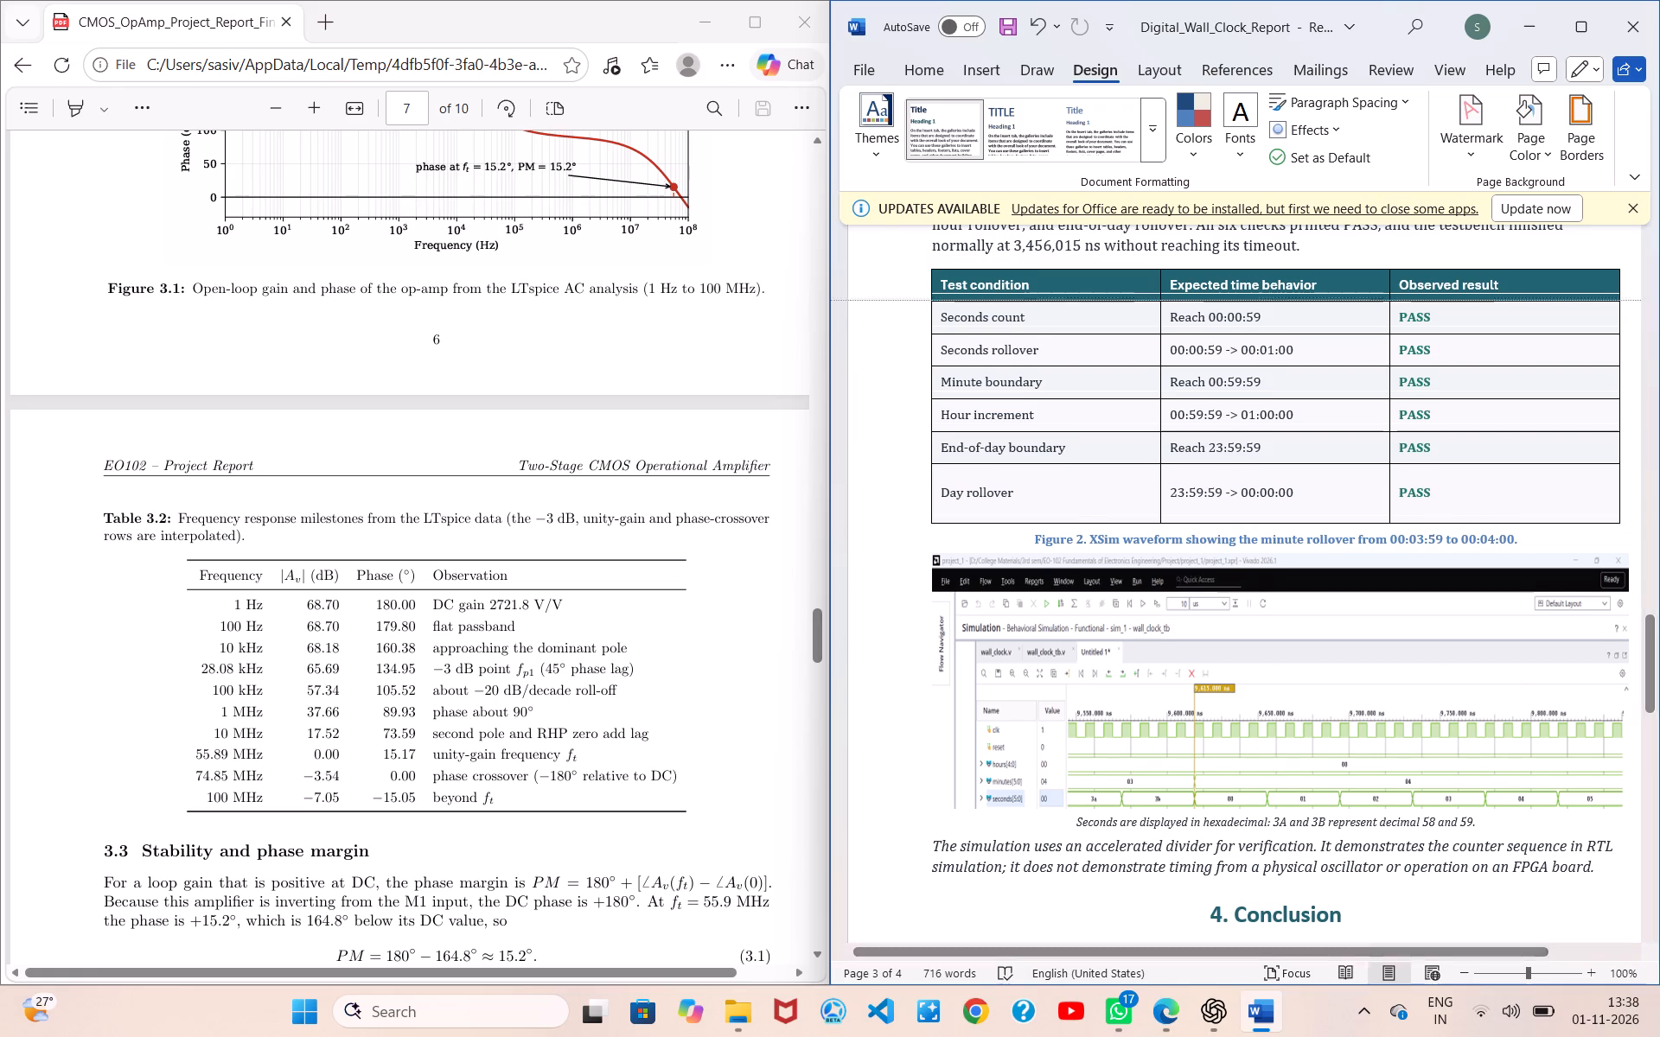
left_click_drag(1091, 306, 1093, 312)
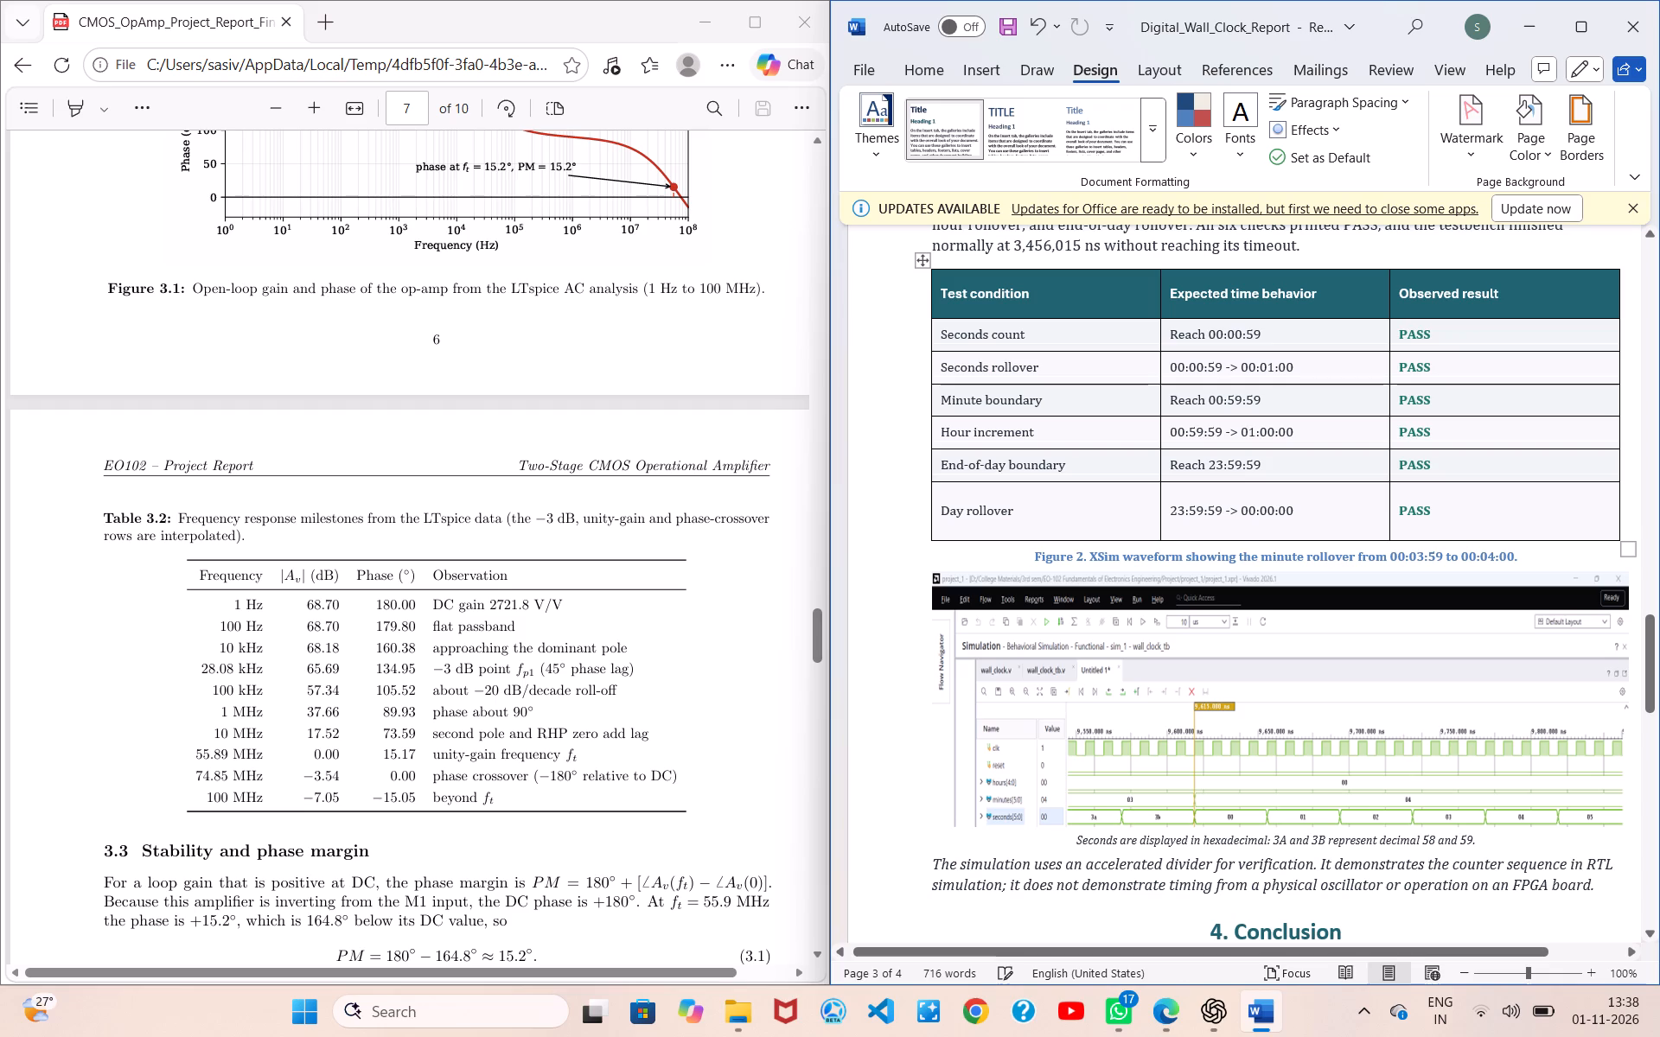
left_click(1104, 353)
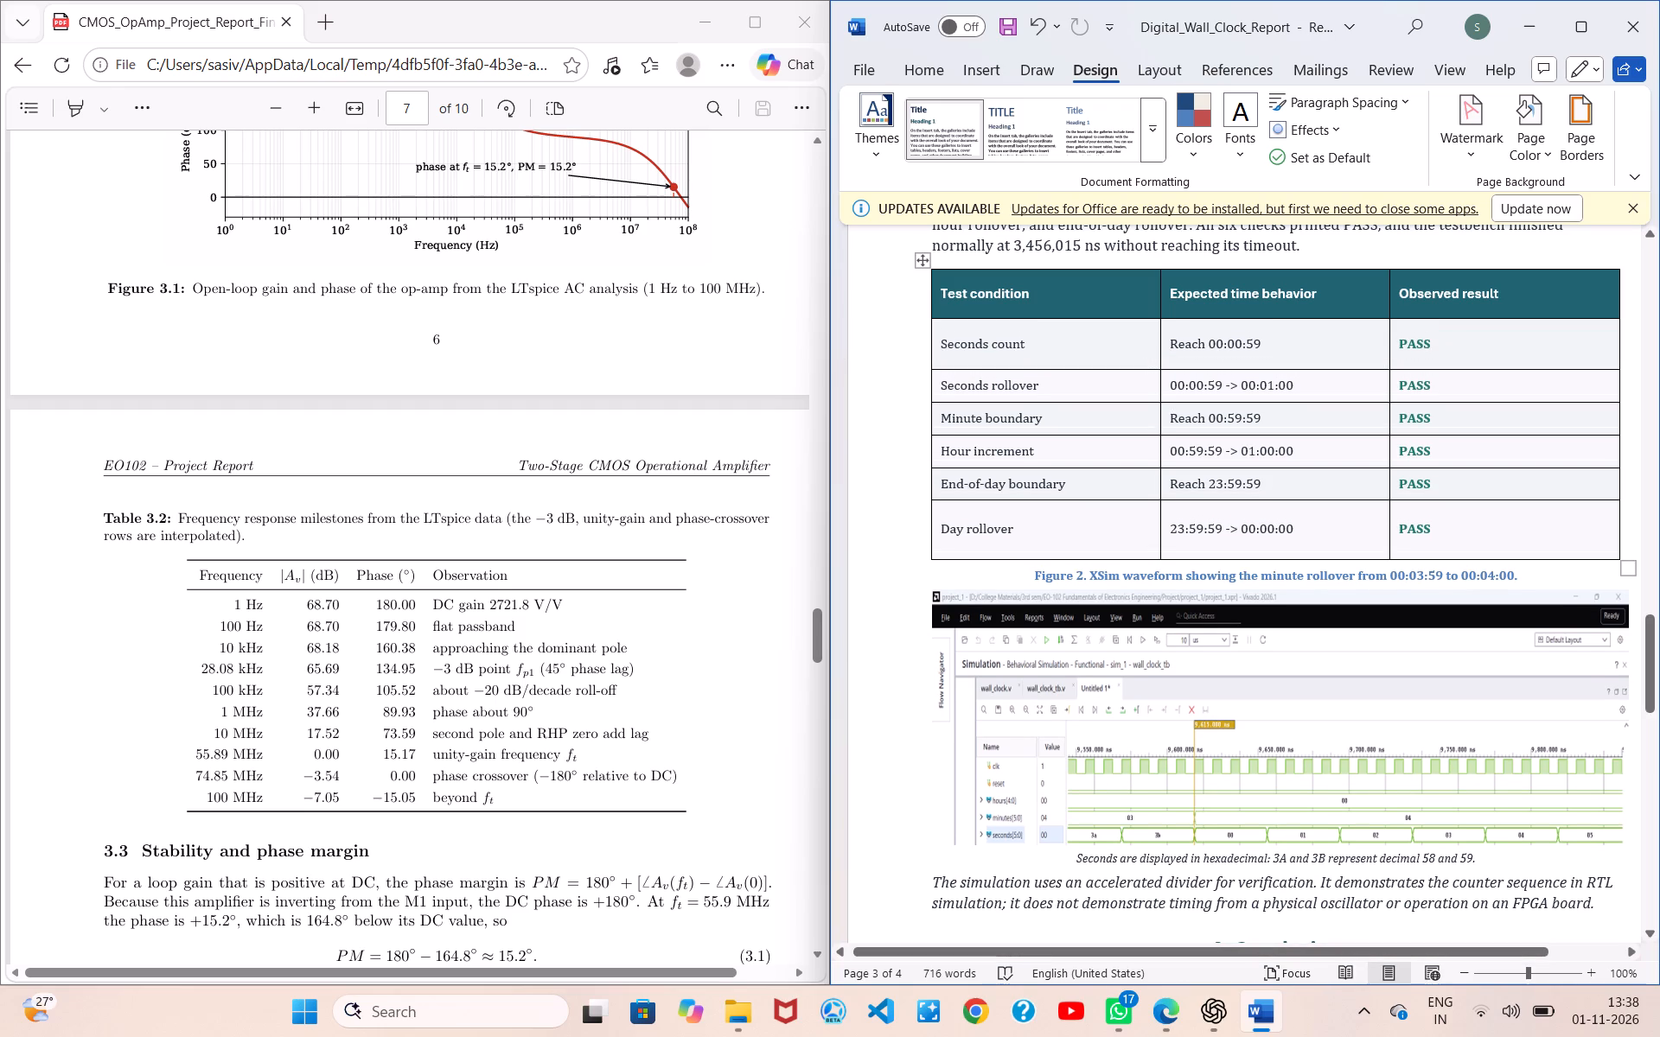
left_click_drag(1114, 404, 1114, 416)
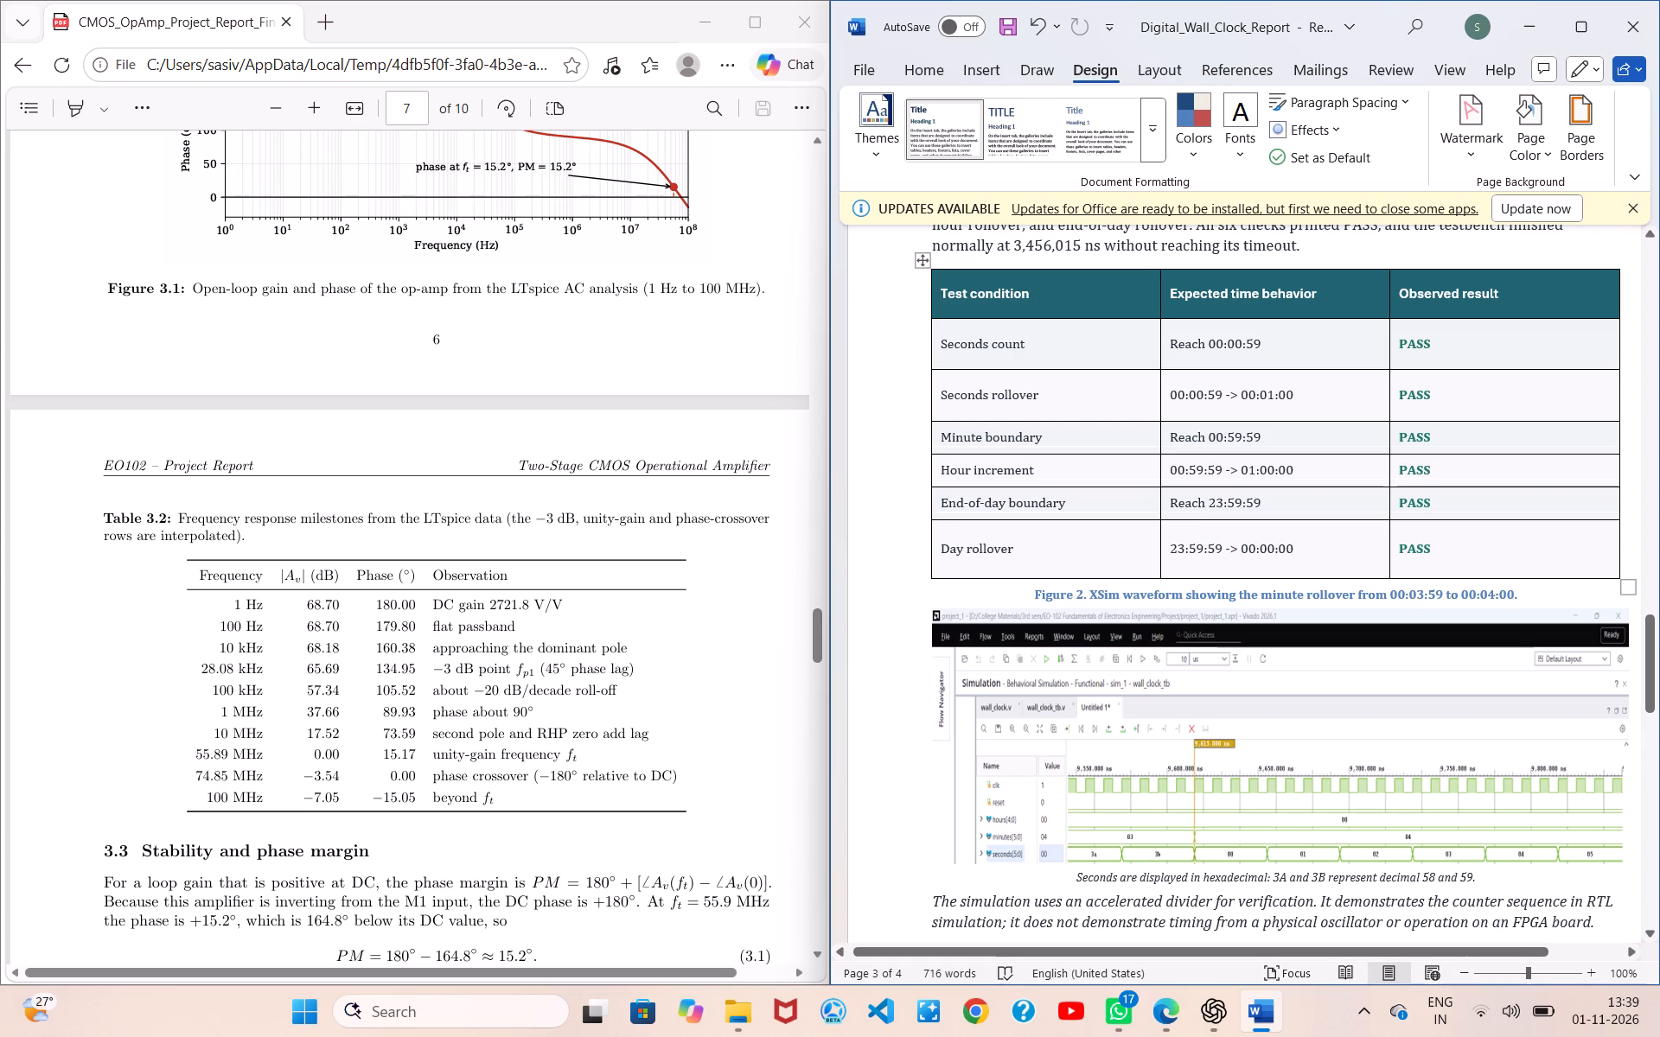
left_click(1112, 454)
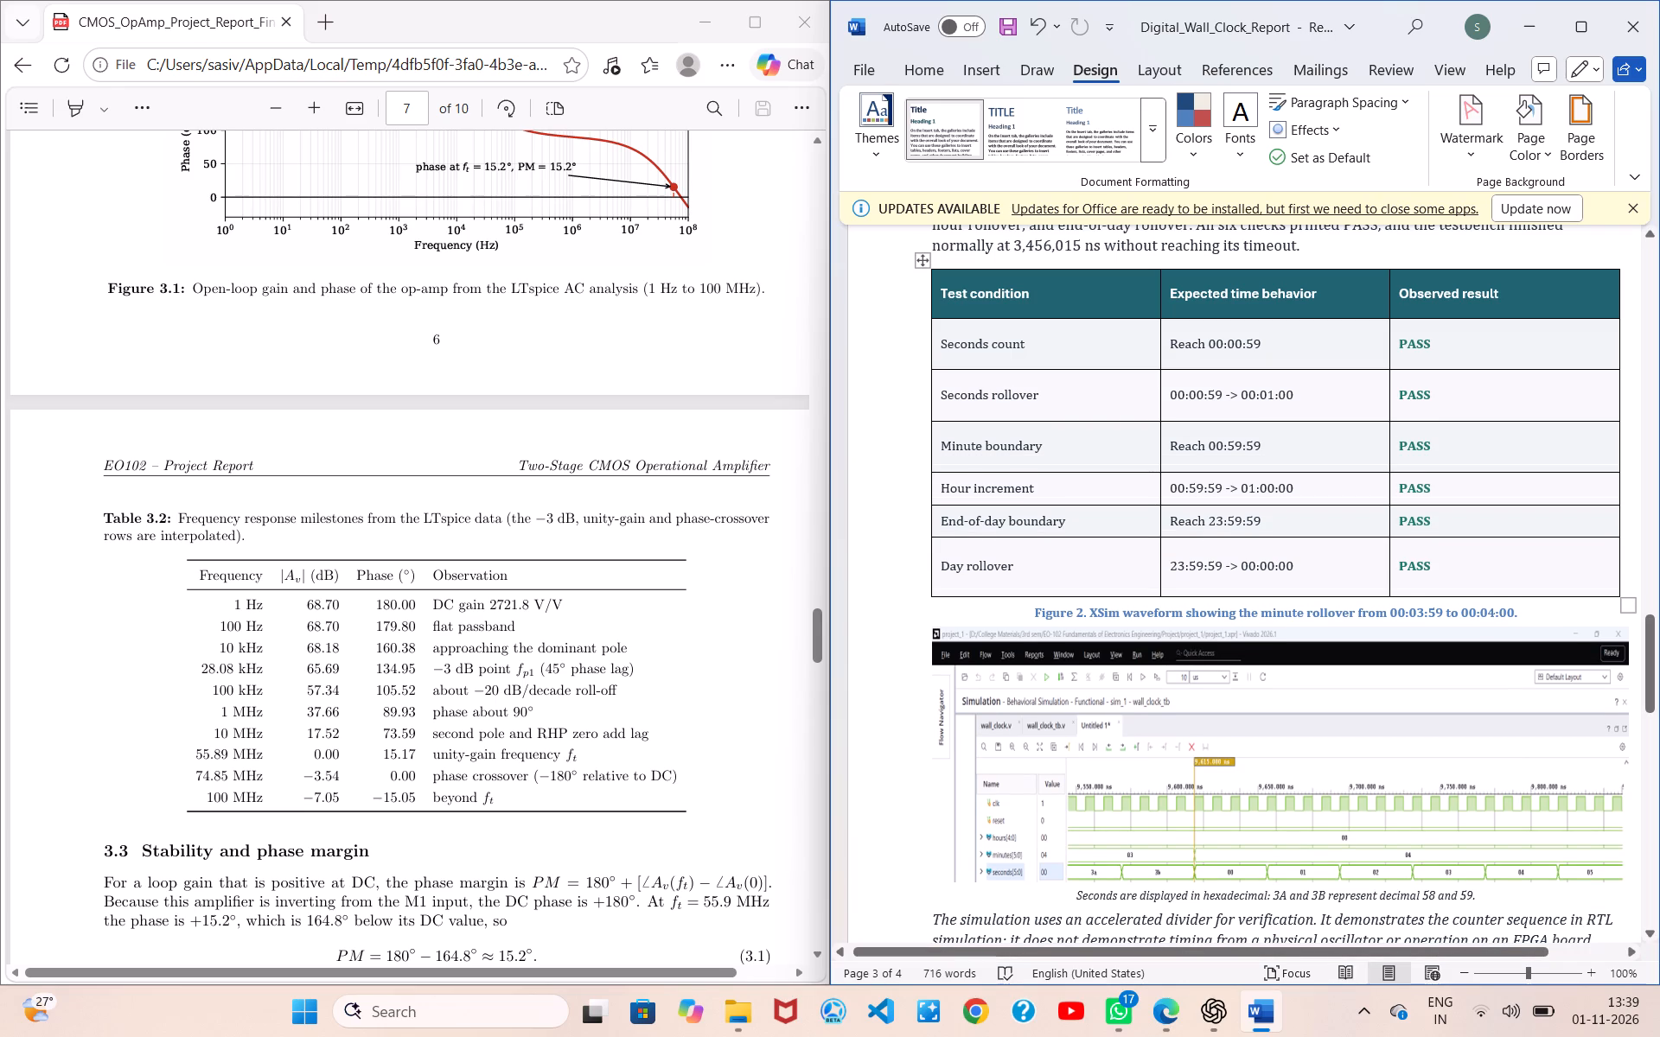
left_click_drag(1111, 506, 1112, 515)
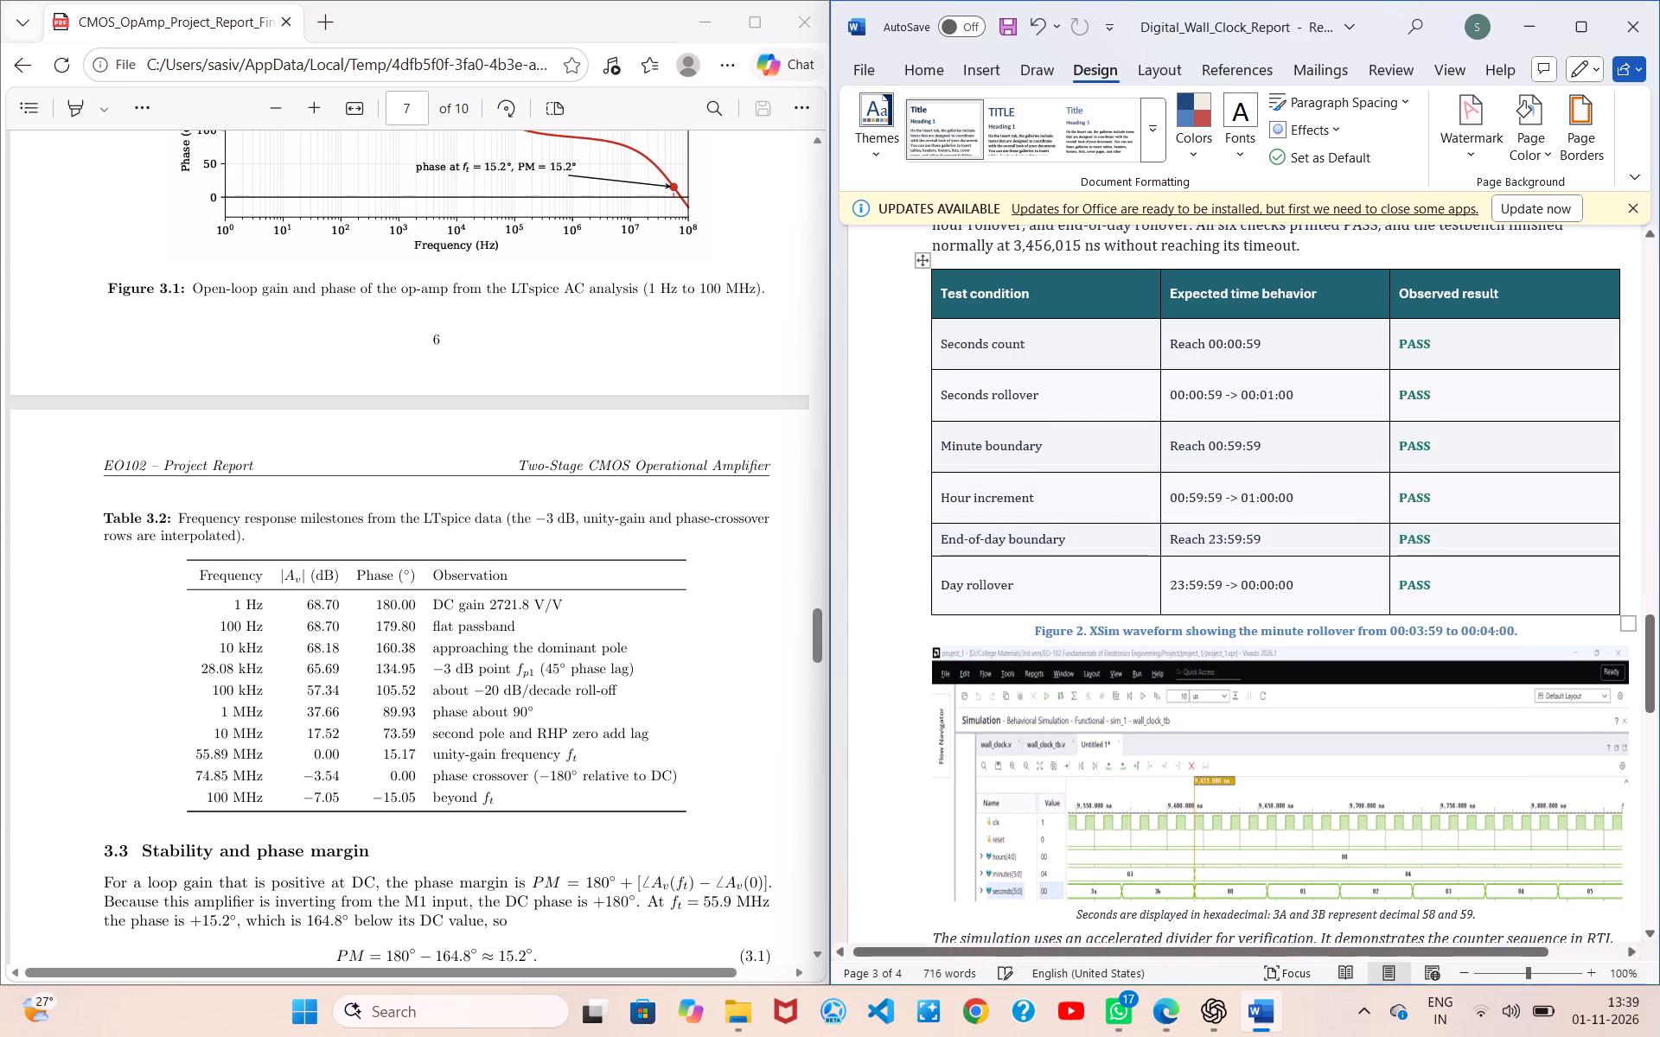
left_click_drag(1111, 557, 1111, 567)
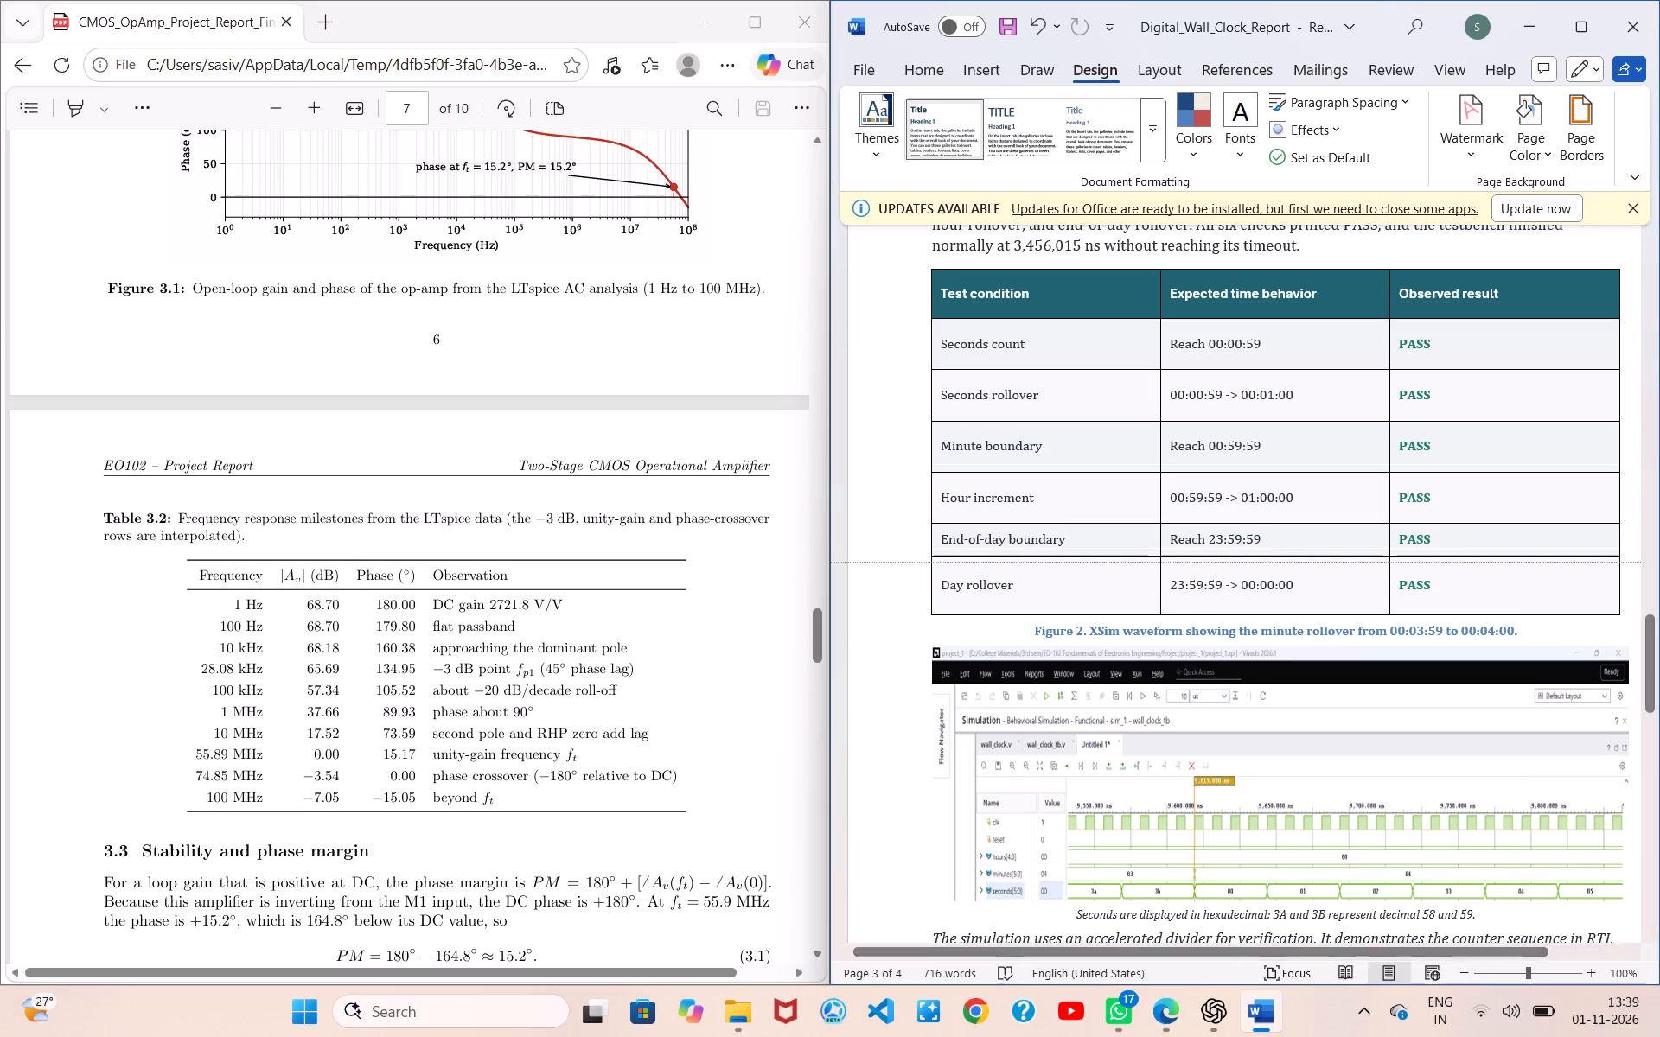
left_click_drag(1111, 567, 1111, 569)
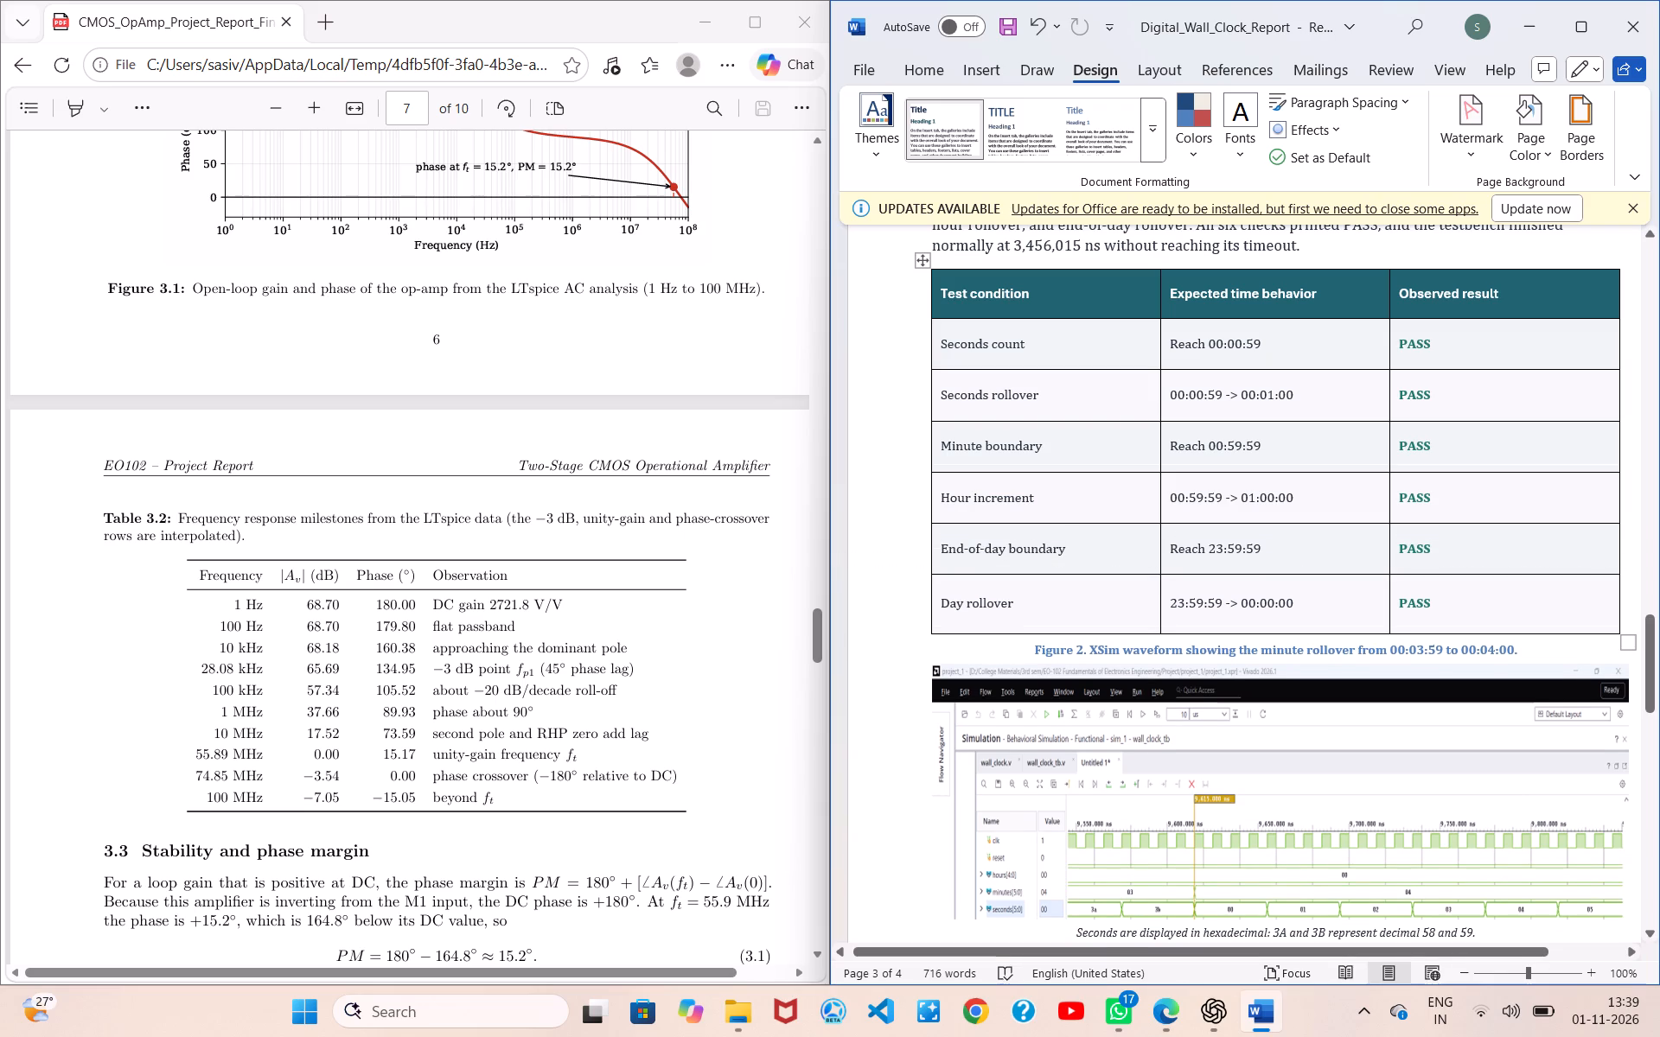
left_click_drag(1141, 631, 1141, 628)
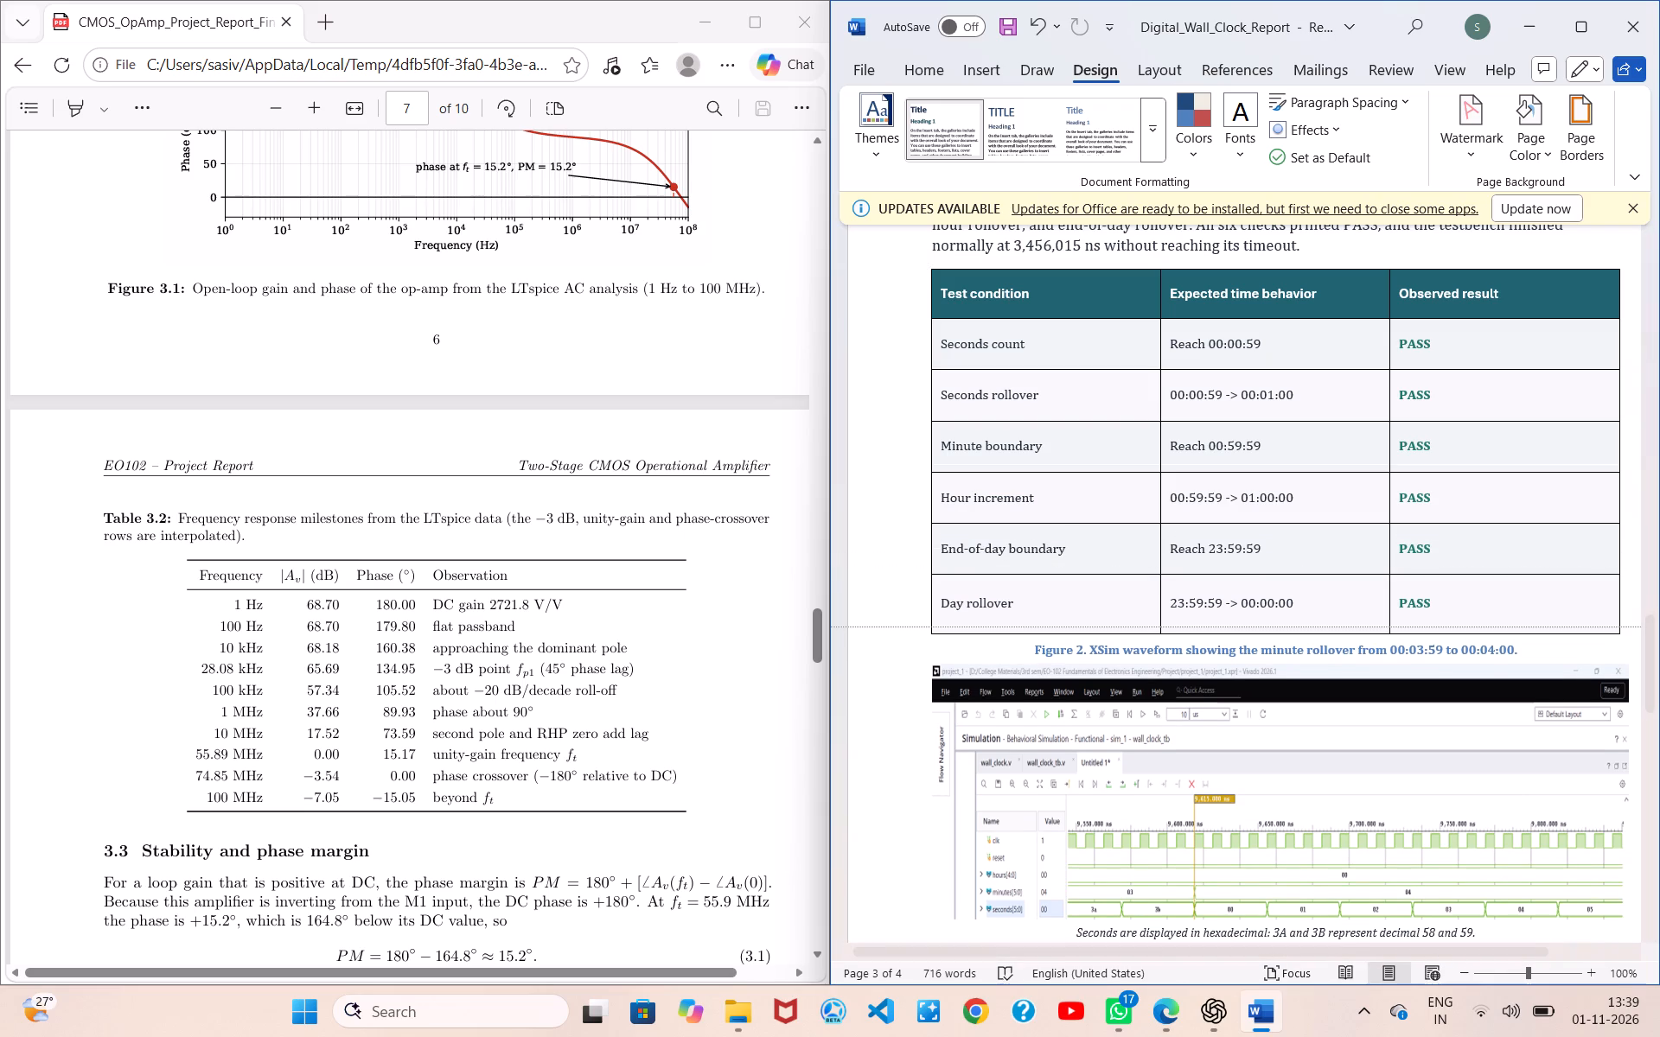
left_click_drag(1141, 628, 1140, 621)
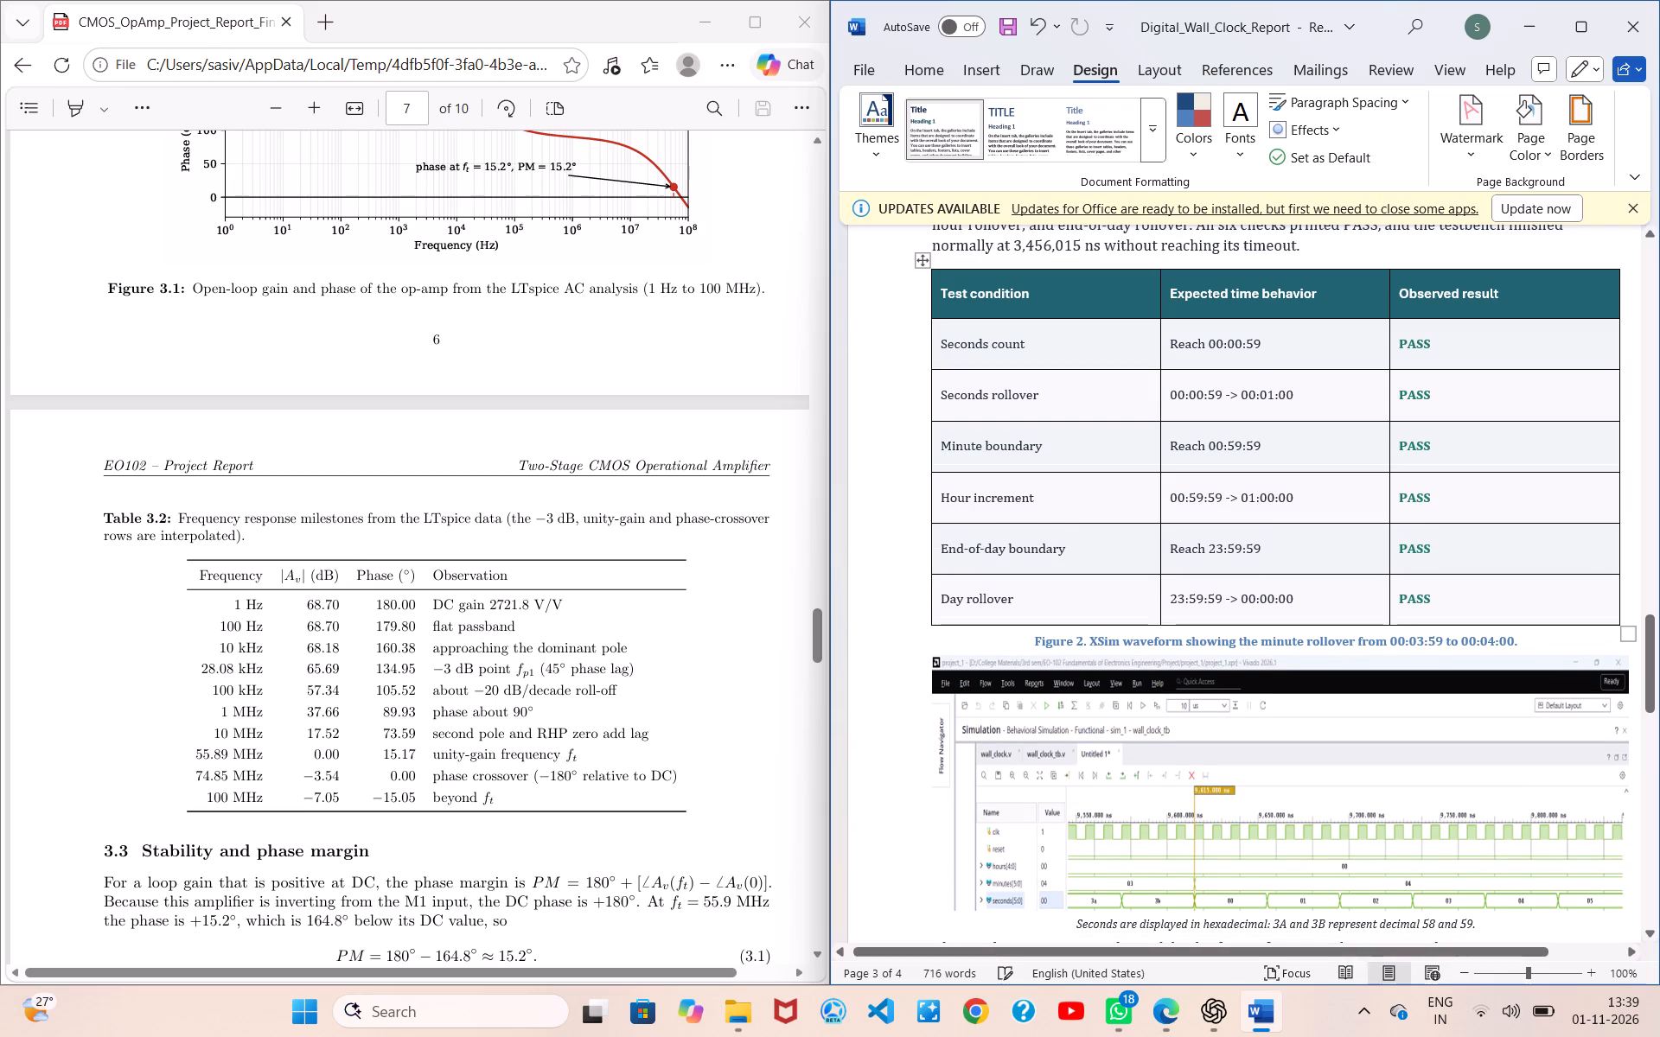
Increase the height of the header row in Table 1, Main design signals and behavior.
scroll(1026, 664, "down", 5)
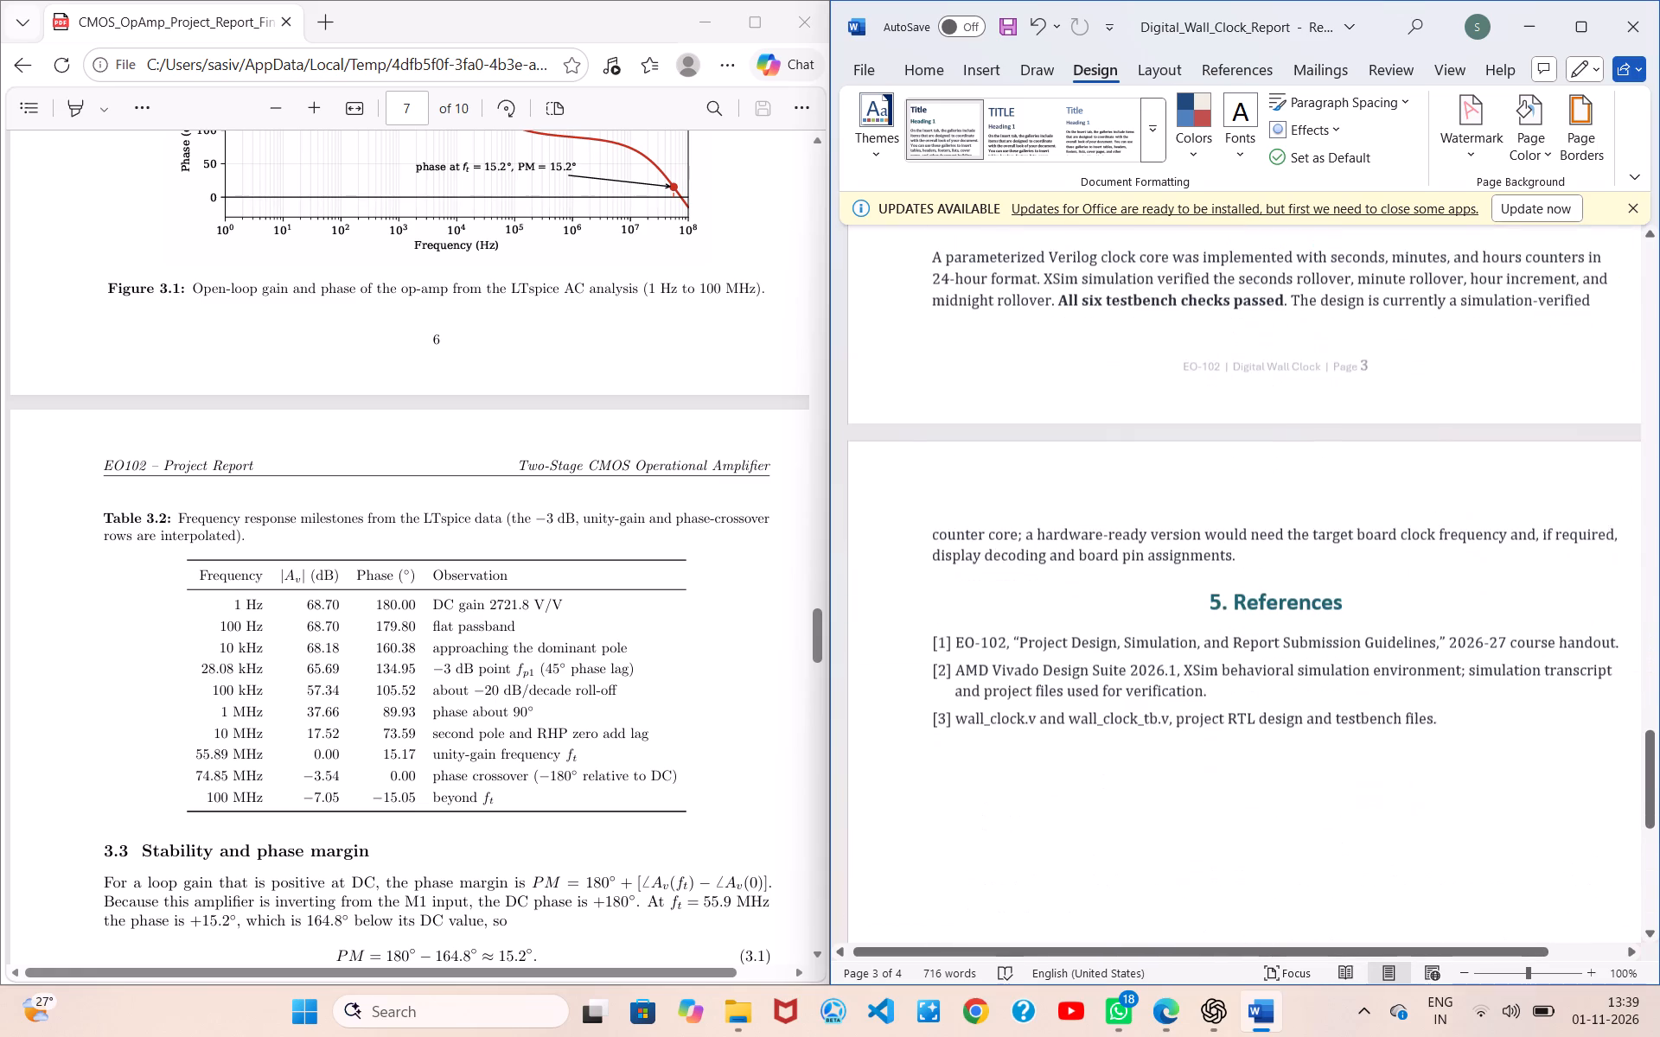
scroll(1026, 664, "up", 4)
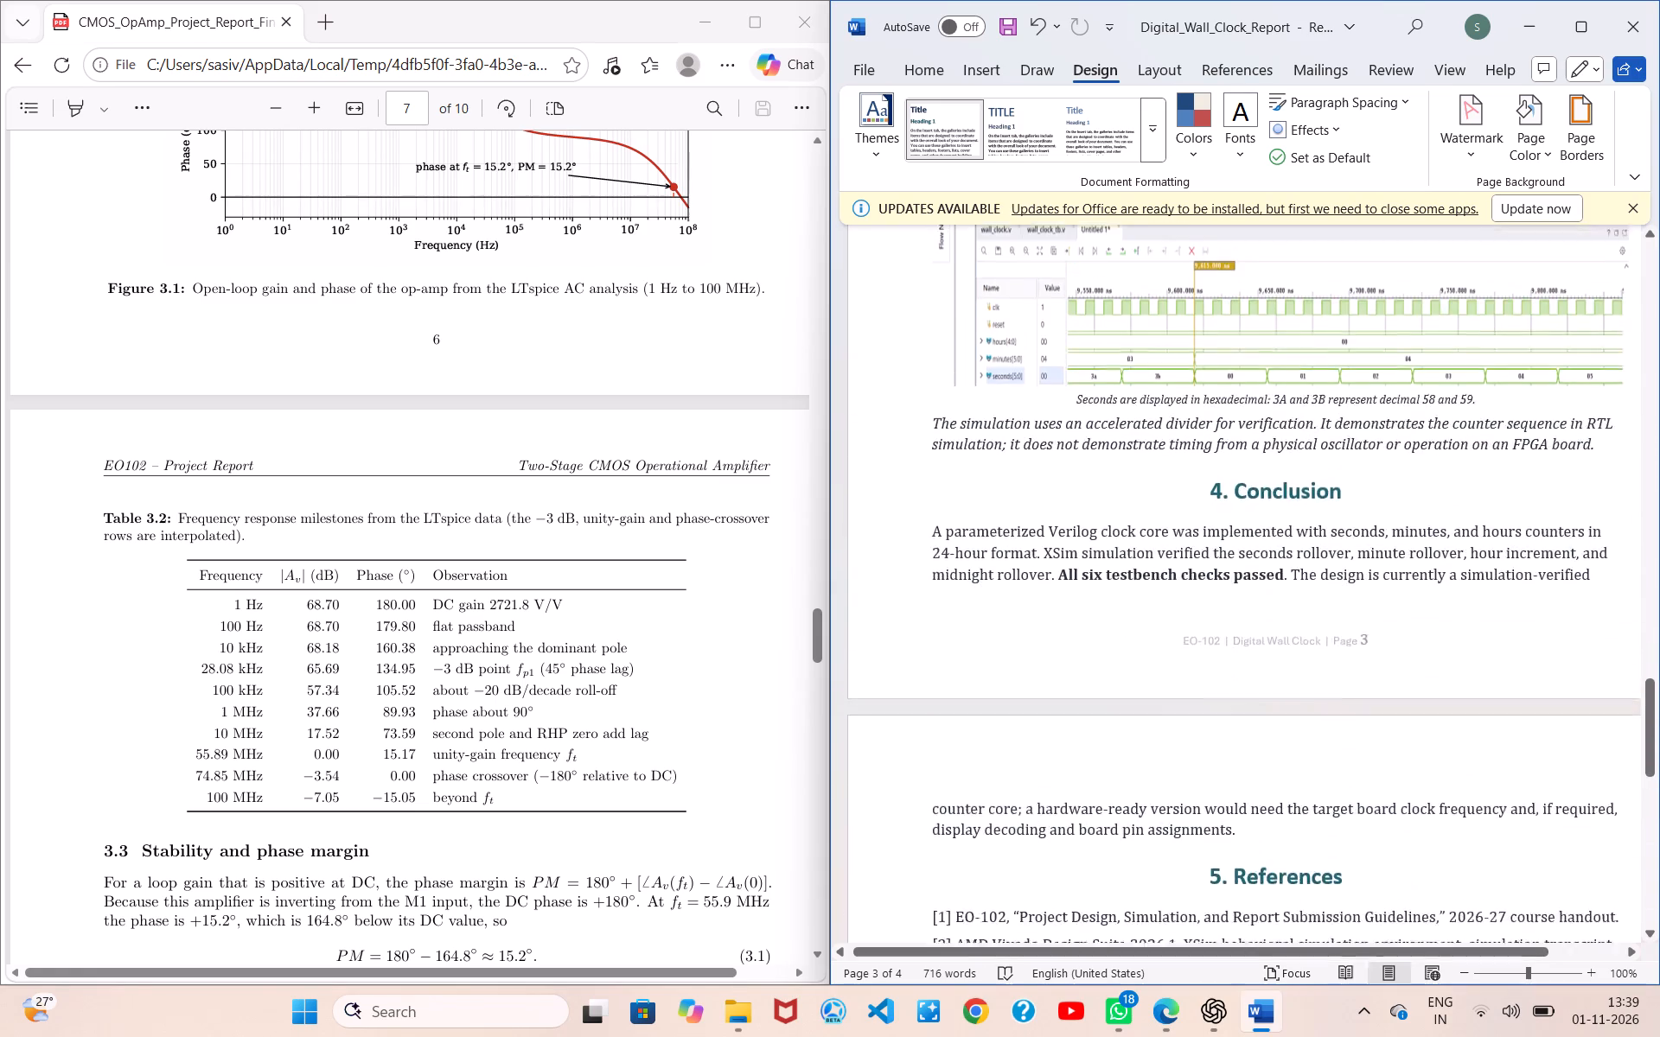
scroll(1026, 664, "up", 5)
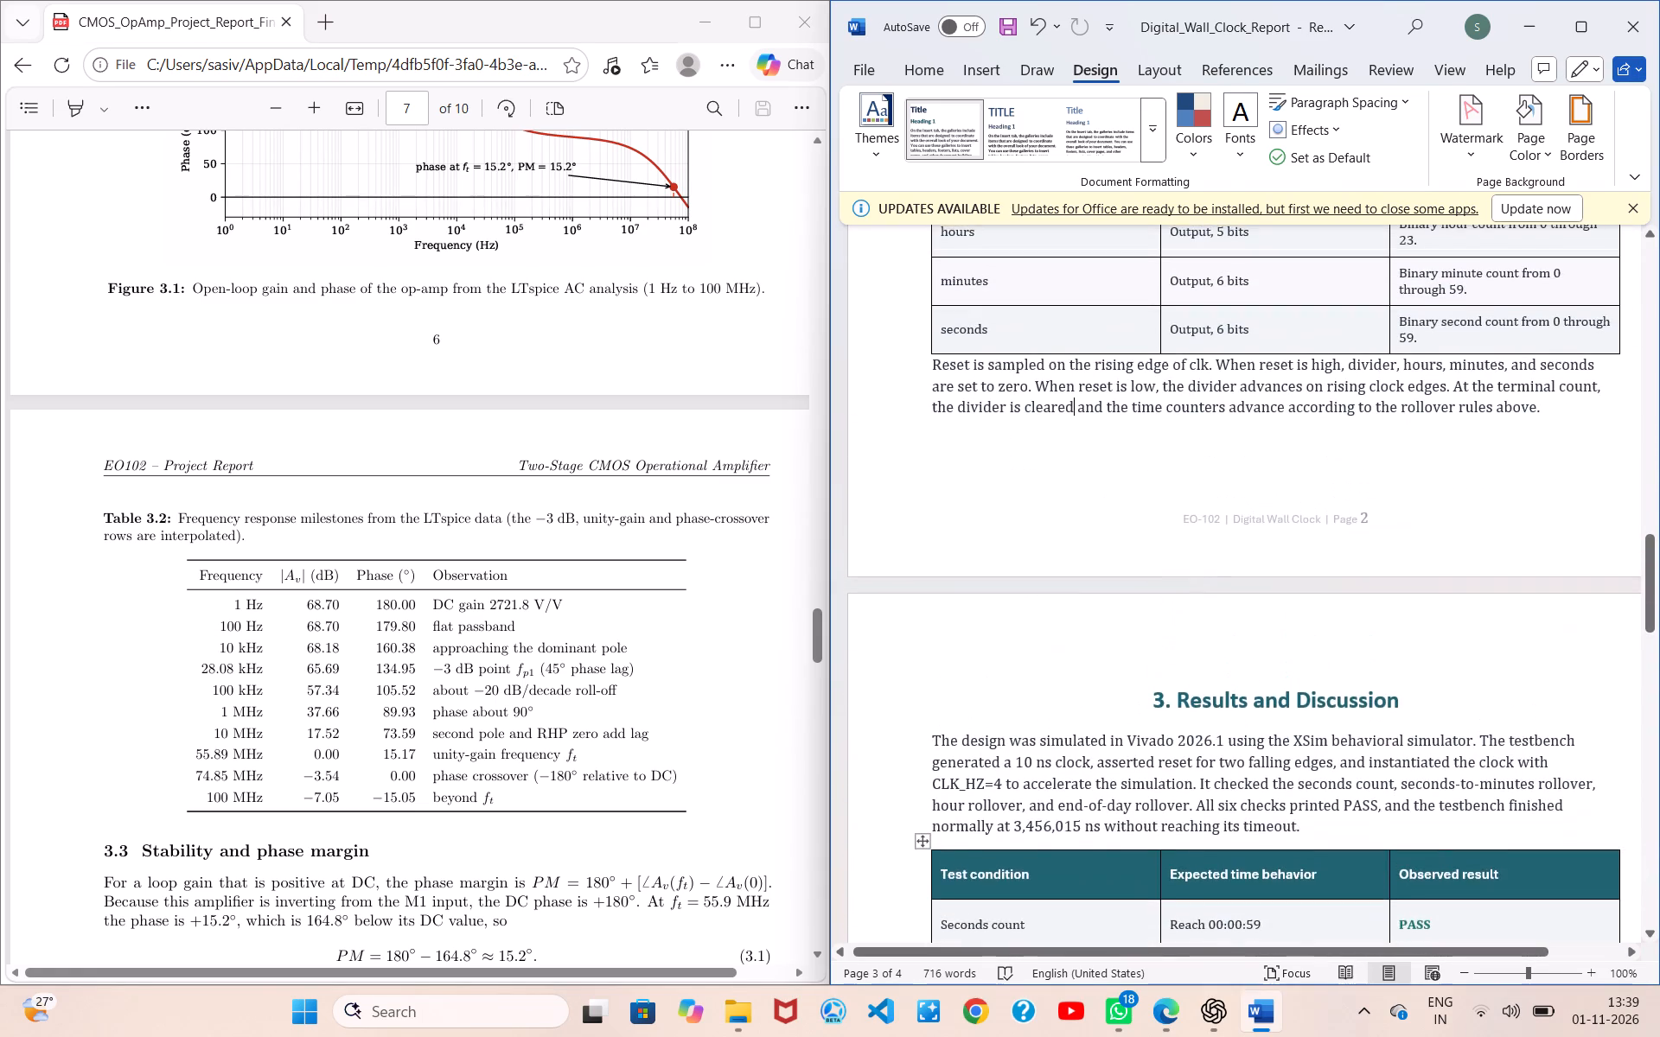
scroll(1026, 664, "up", 3)
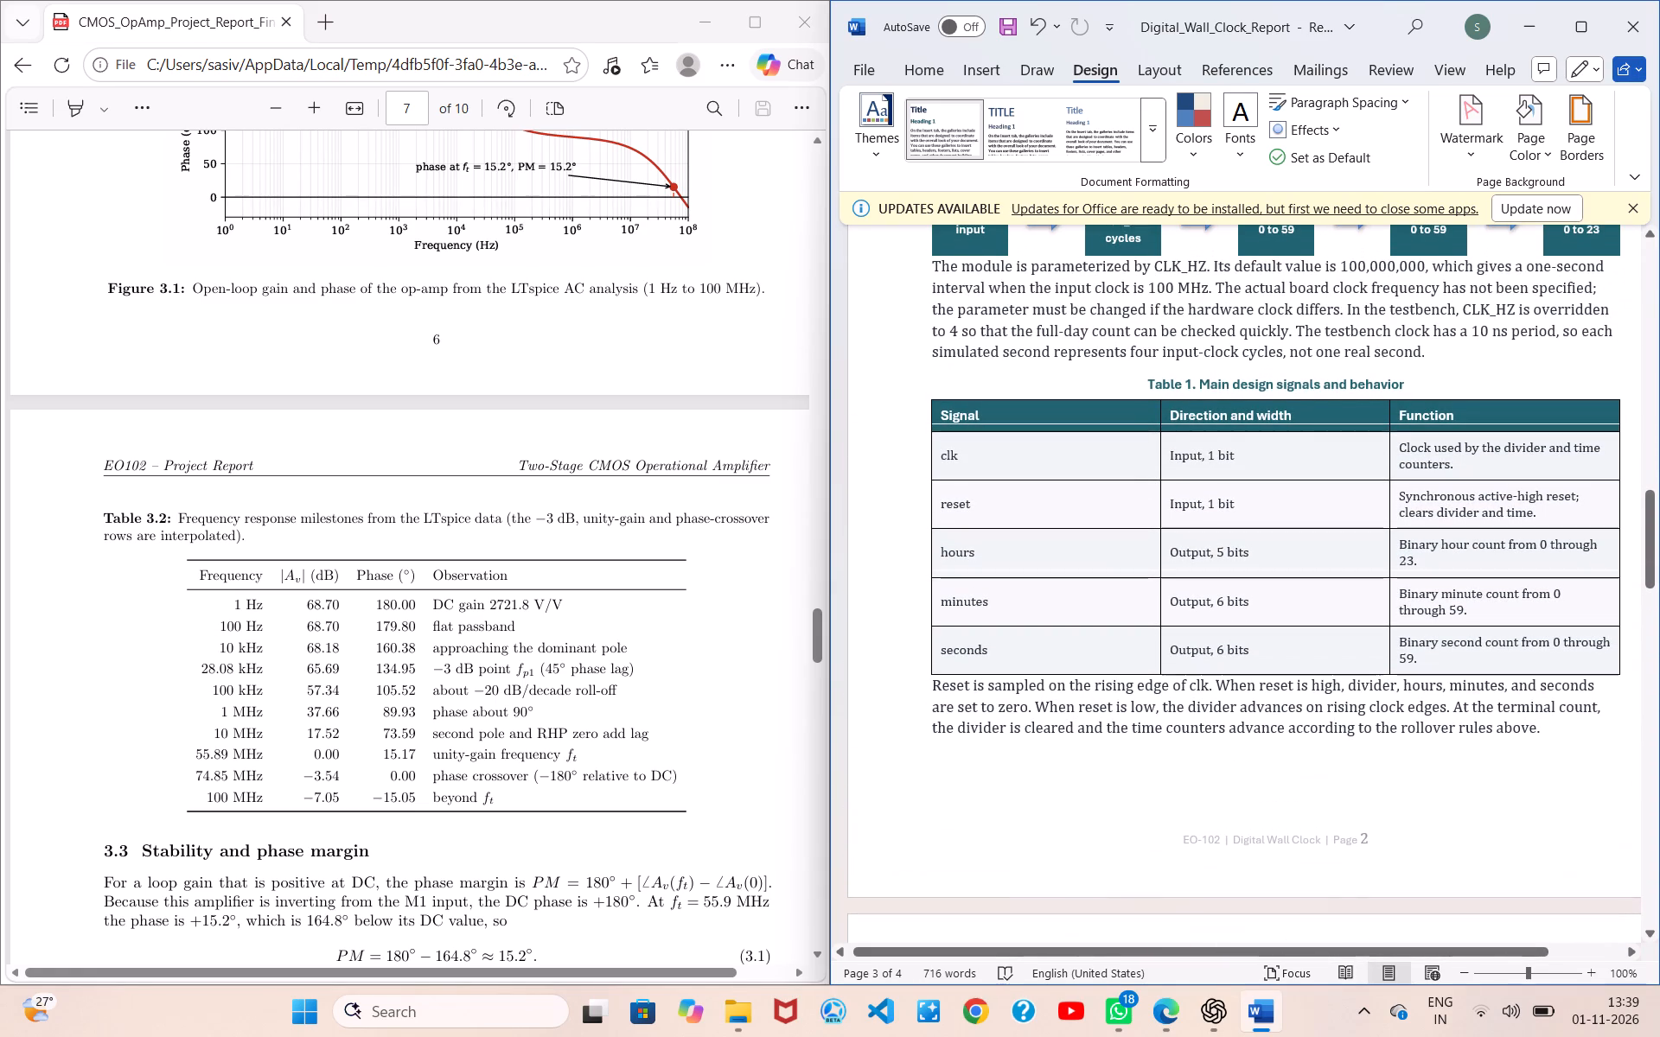
left_click_drag(1022, 432, 1021, 449)
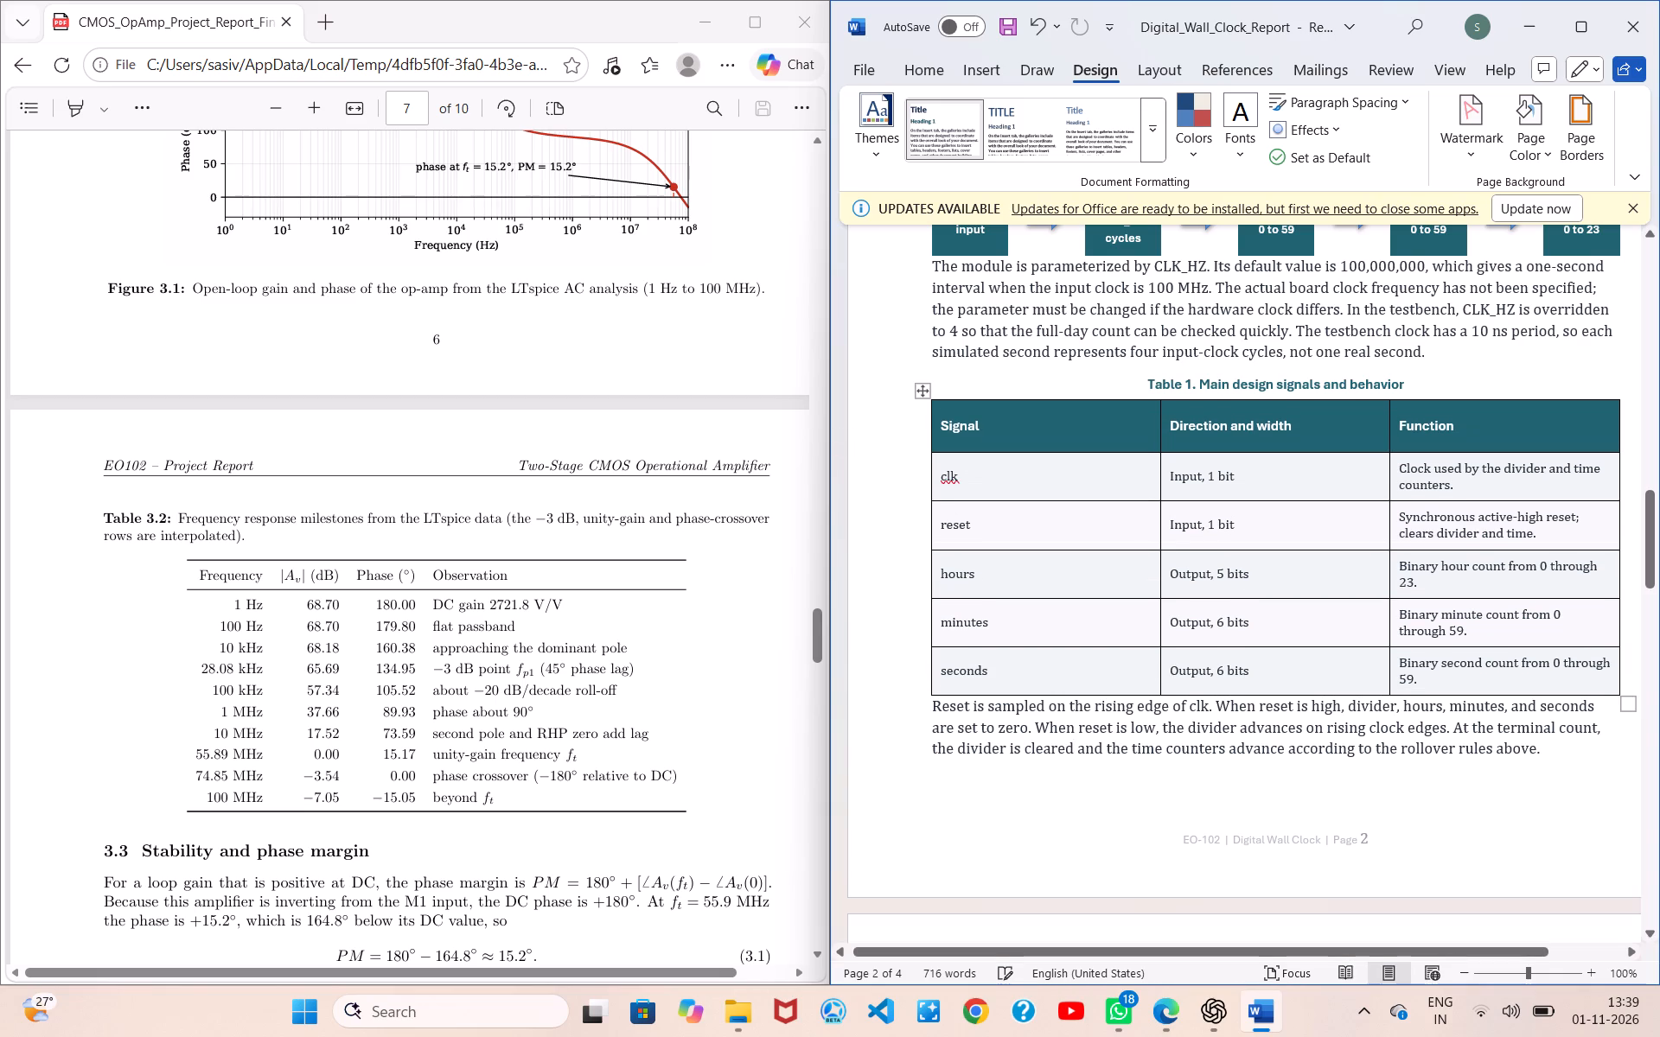
Review the wall clock report's page flow from the Introduction and Table 1 through Results and Discussion, Conclusion and References.
scroll(1063, 627, "down", 4)
scroll(1063, 627, "up", 3)
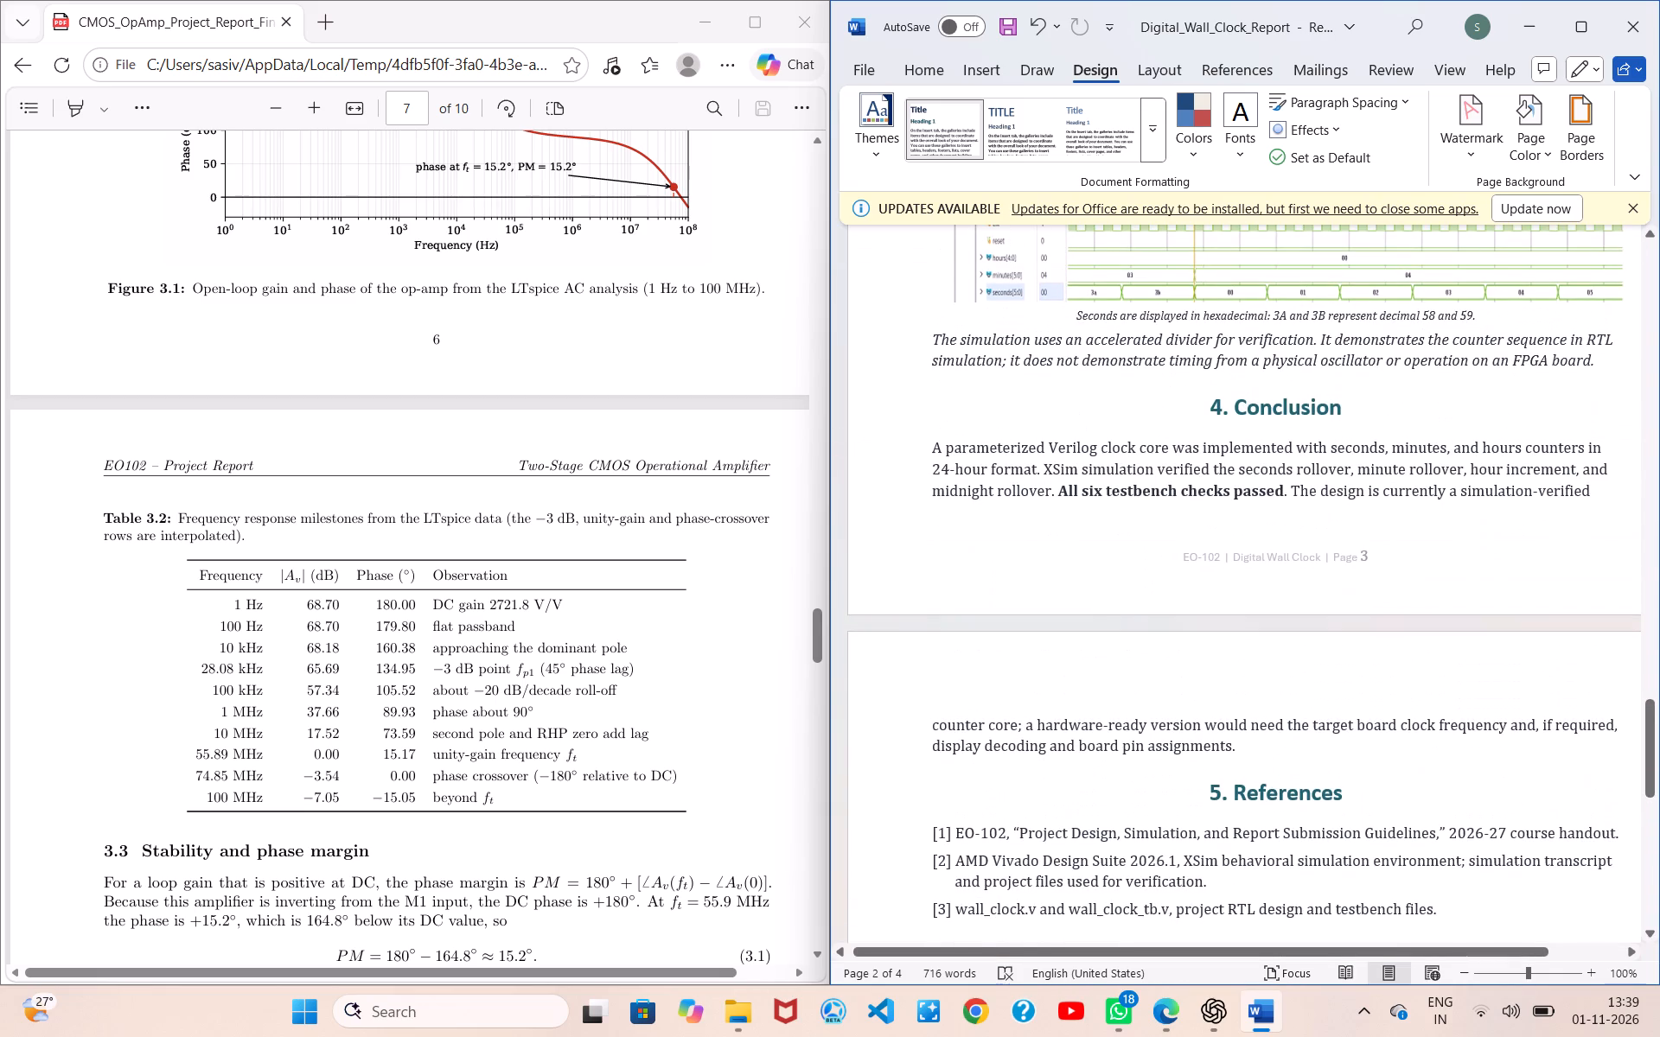
scroll(1063, 627, "up", 2)
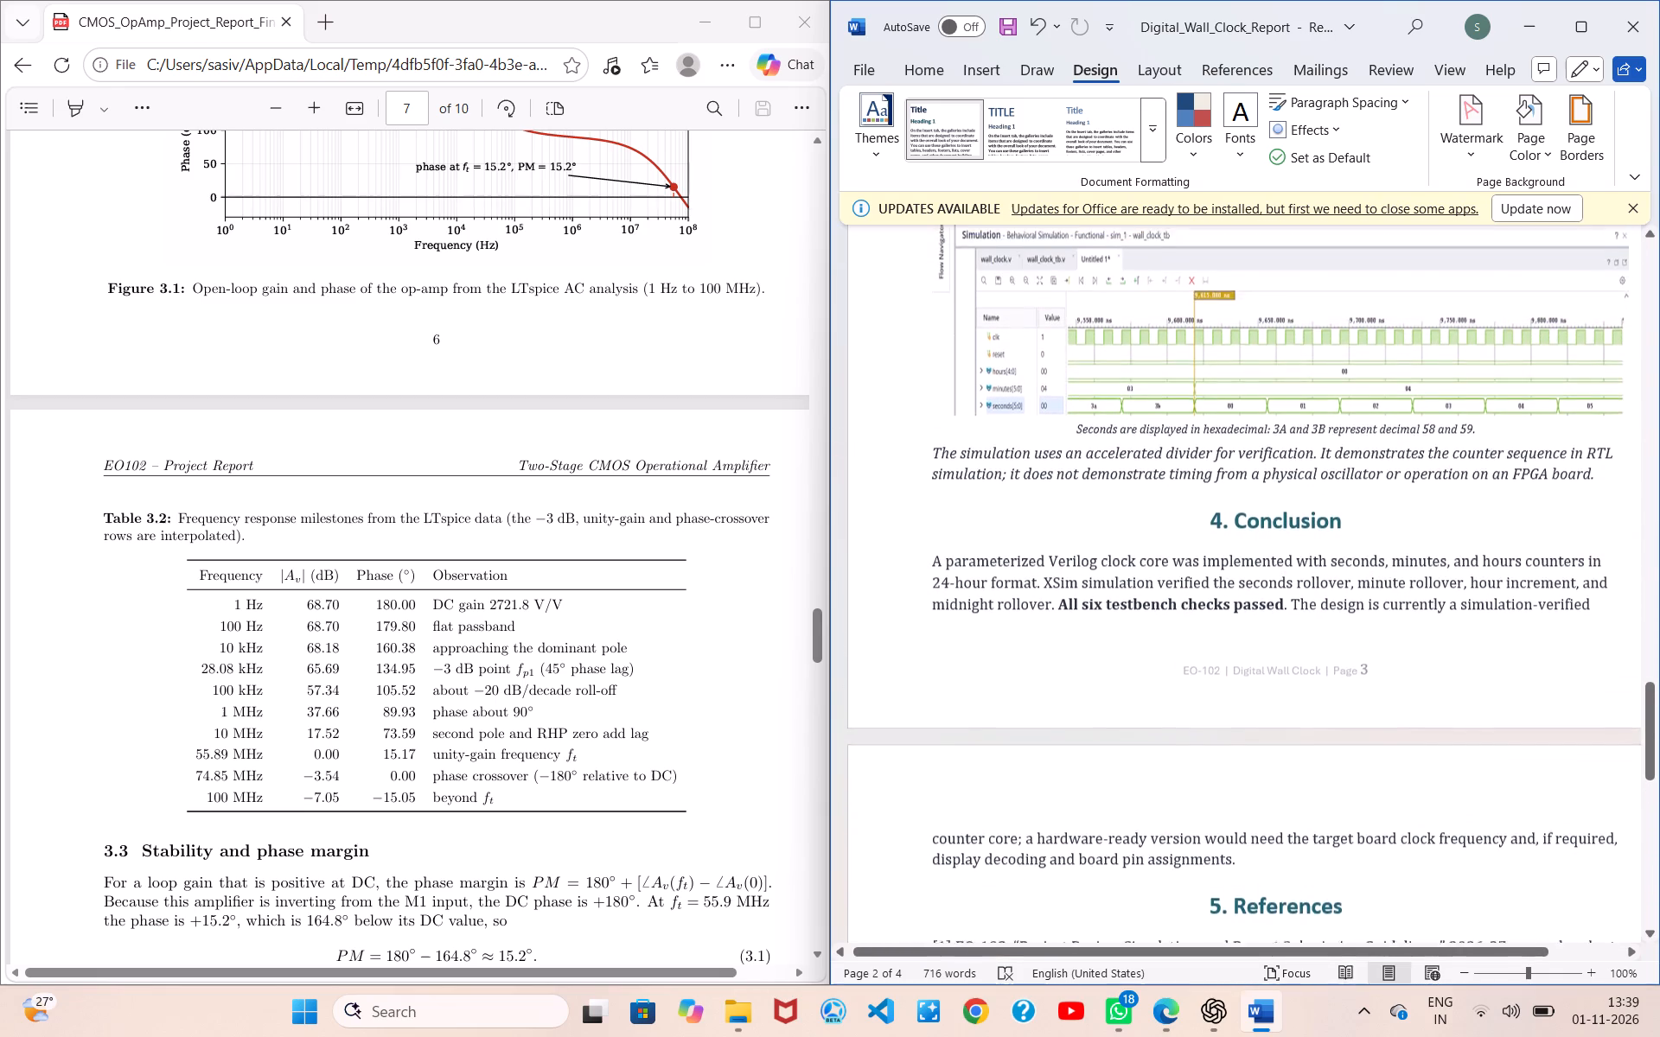
scroll(1063, 627, "up", 3)
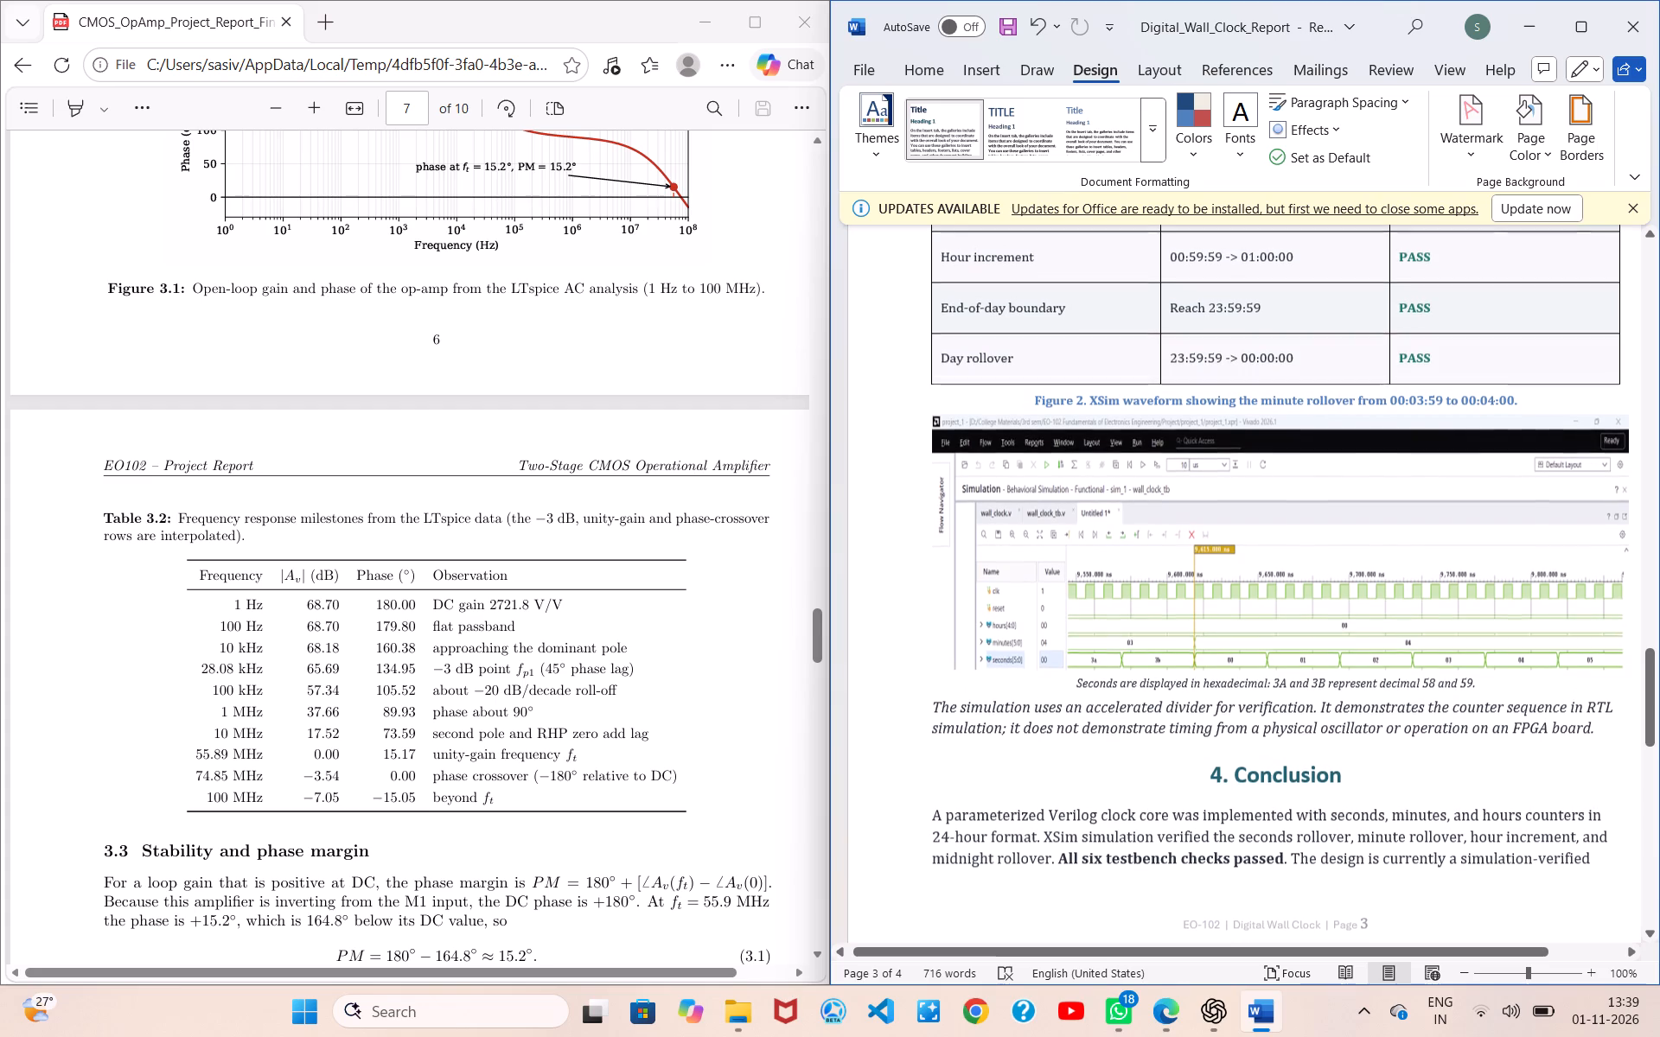
scroll(1063, 627, "down", 1)
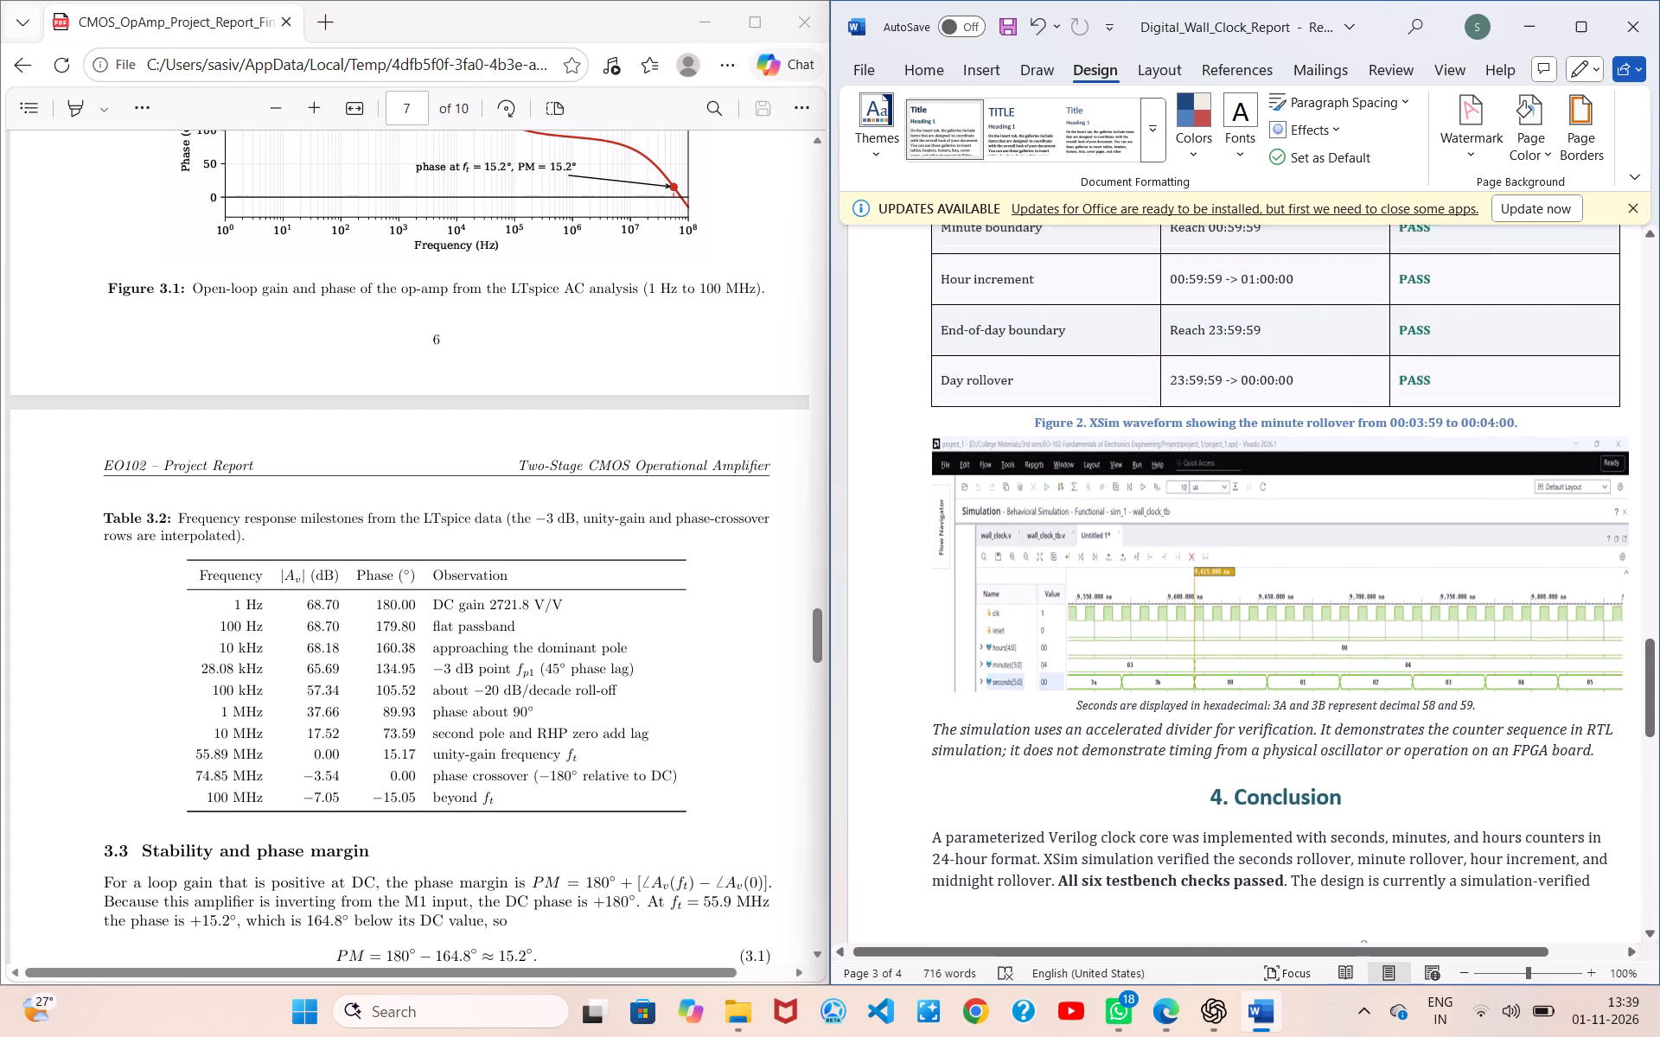
scroll(1063, 627, "down", 1)
scroll(1063, 627, "up", 1)
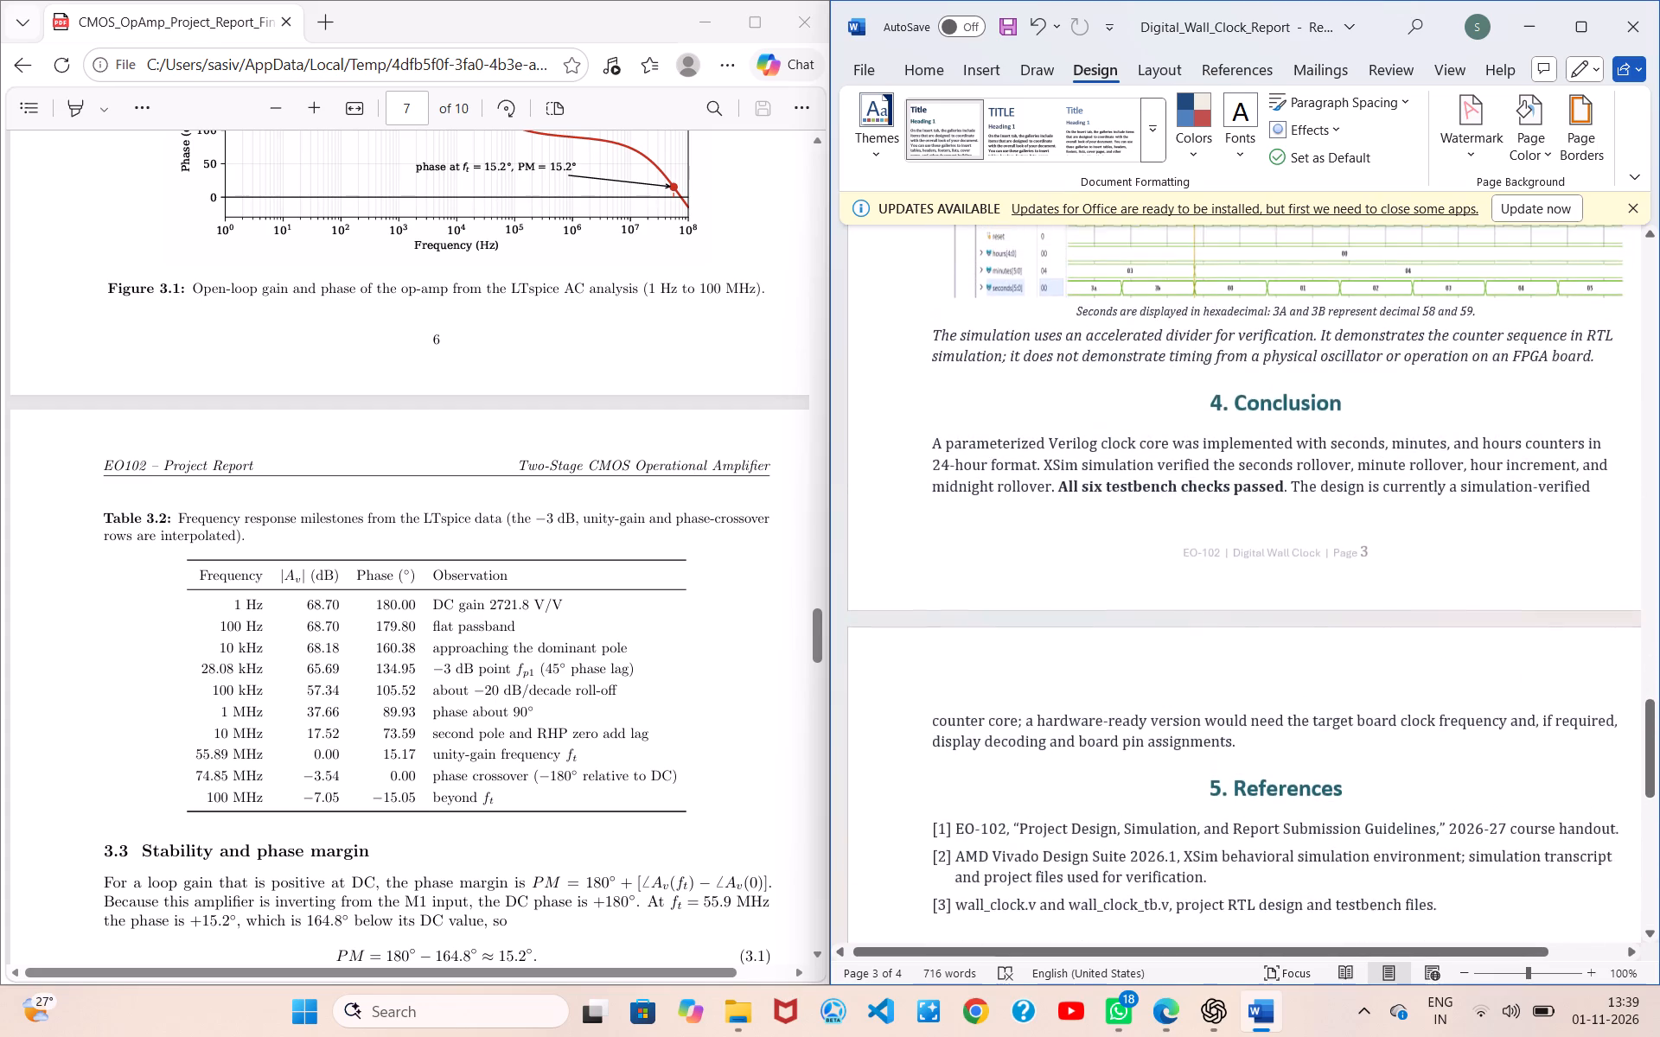
scroll(1063, 627, "up", 6)
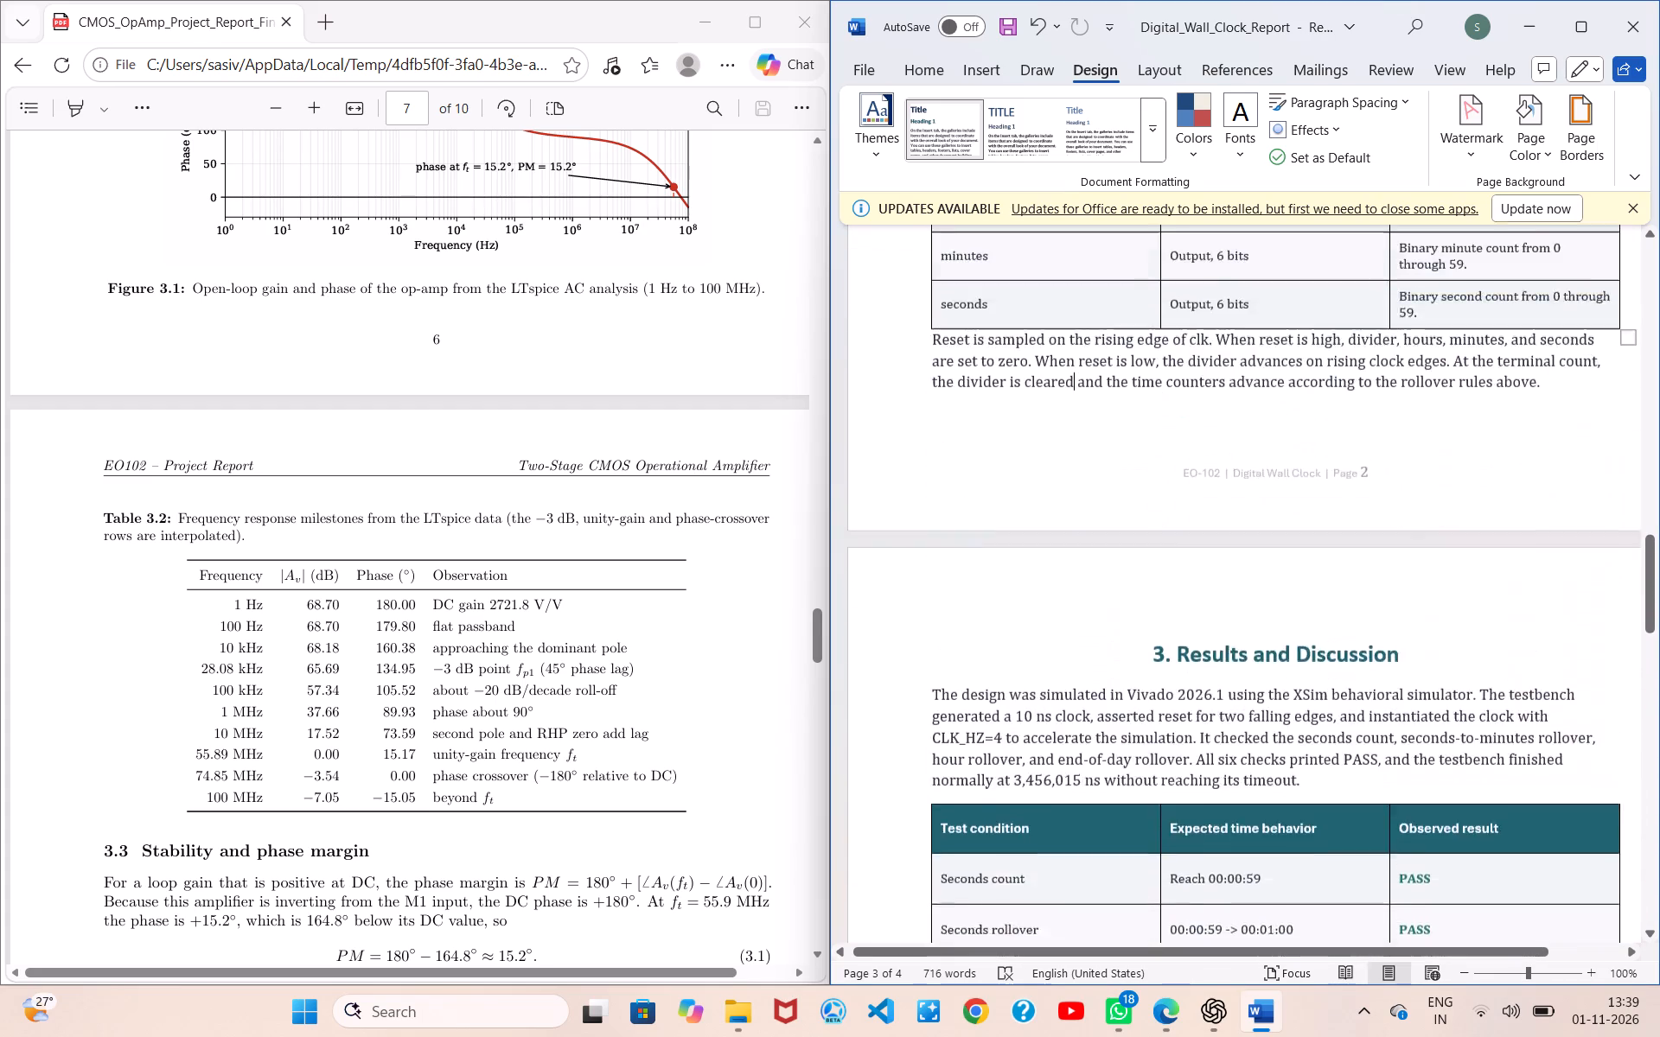
scroll(1063, 627, "up", 2)
scroll(1063, 627, "down", 1)
scroll(1063, 627, "up", 1)
scroll(1063, 627, "down", 2)
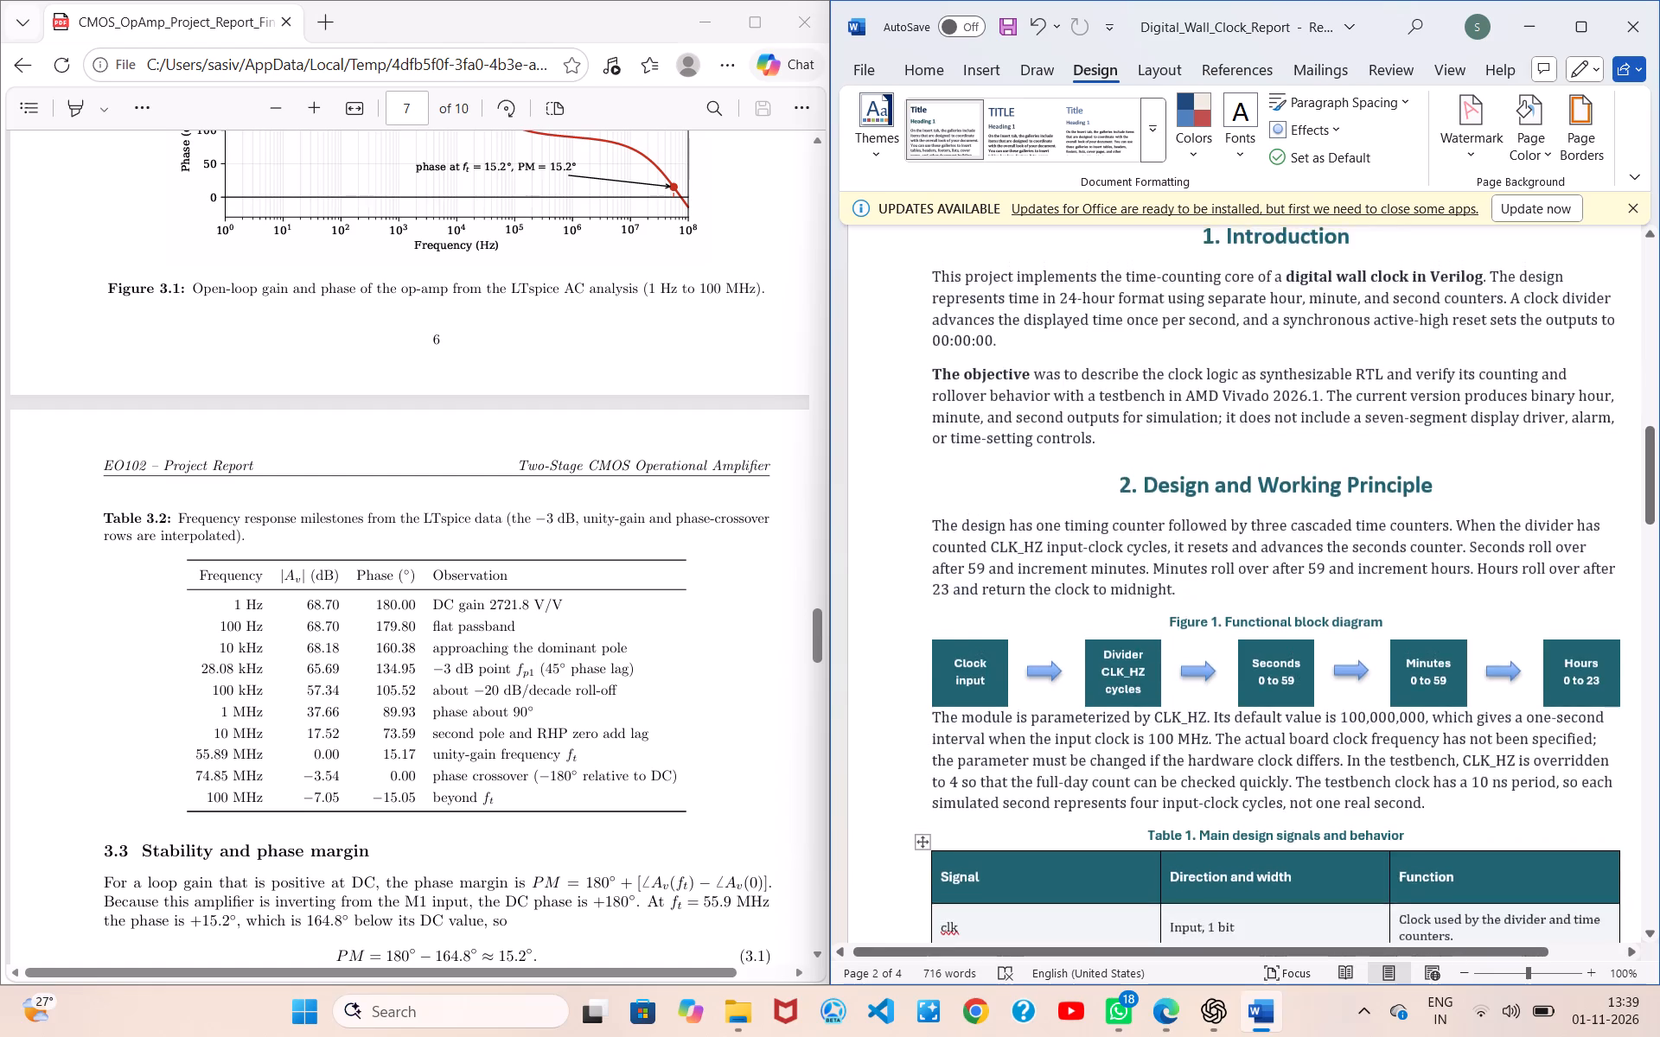
scroll(1063, 627, "down", 1)
scroll(1063, 627, "up", 6)
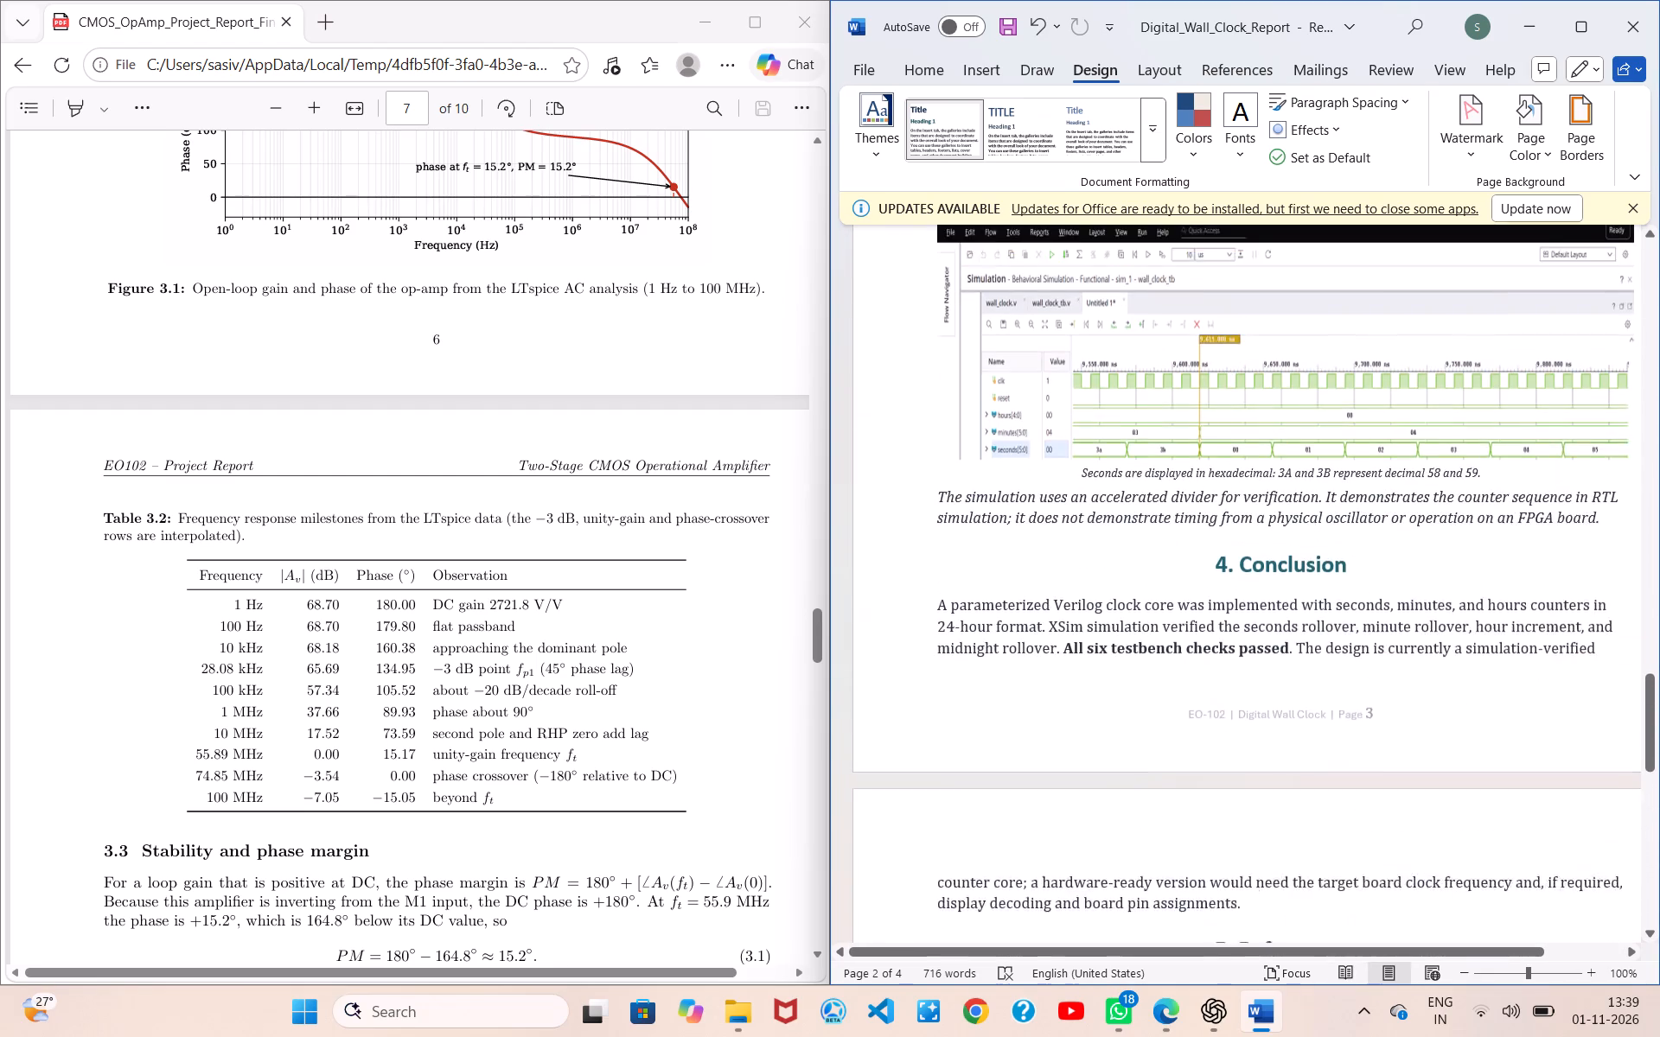
Insert two empty lines after the italic simulation note ending in "FPGA board." to push the 4. Conclusion section onto the next page.
scroll(1063, 627, "up", 1)
left_click(1599, 540)
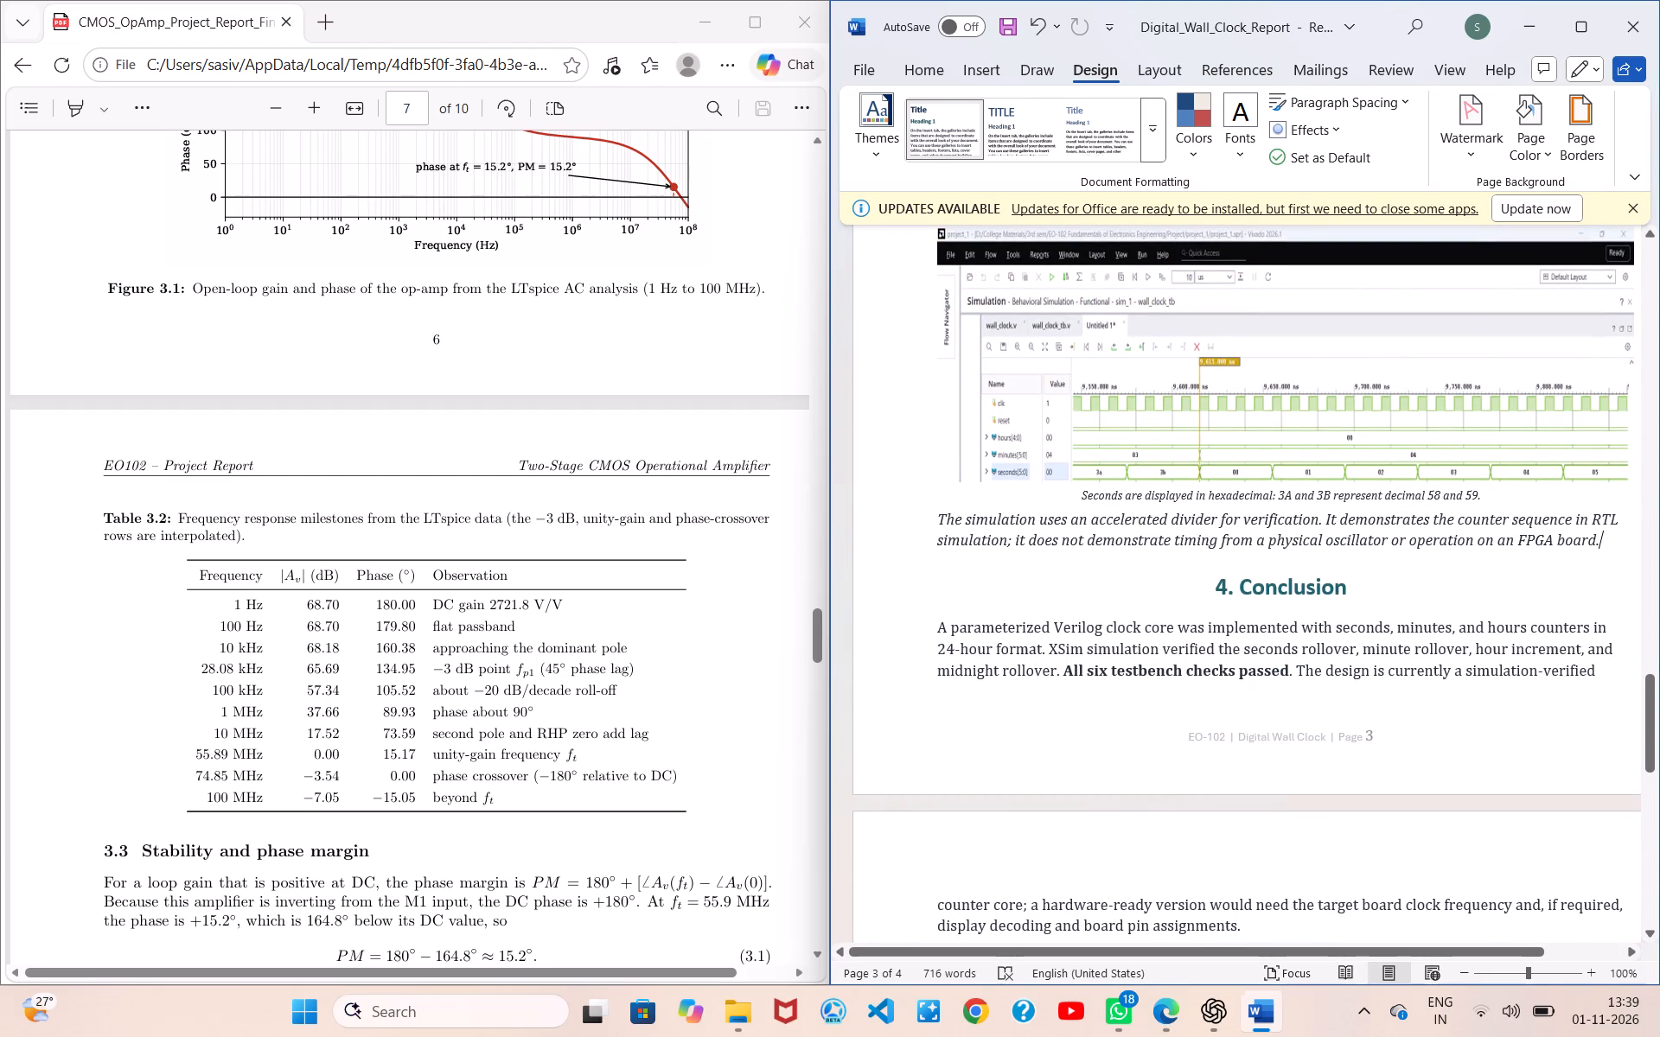
key("Return")
key("Return")
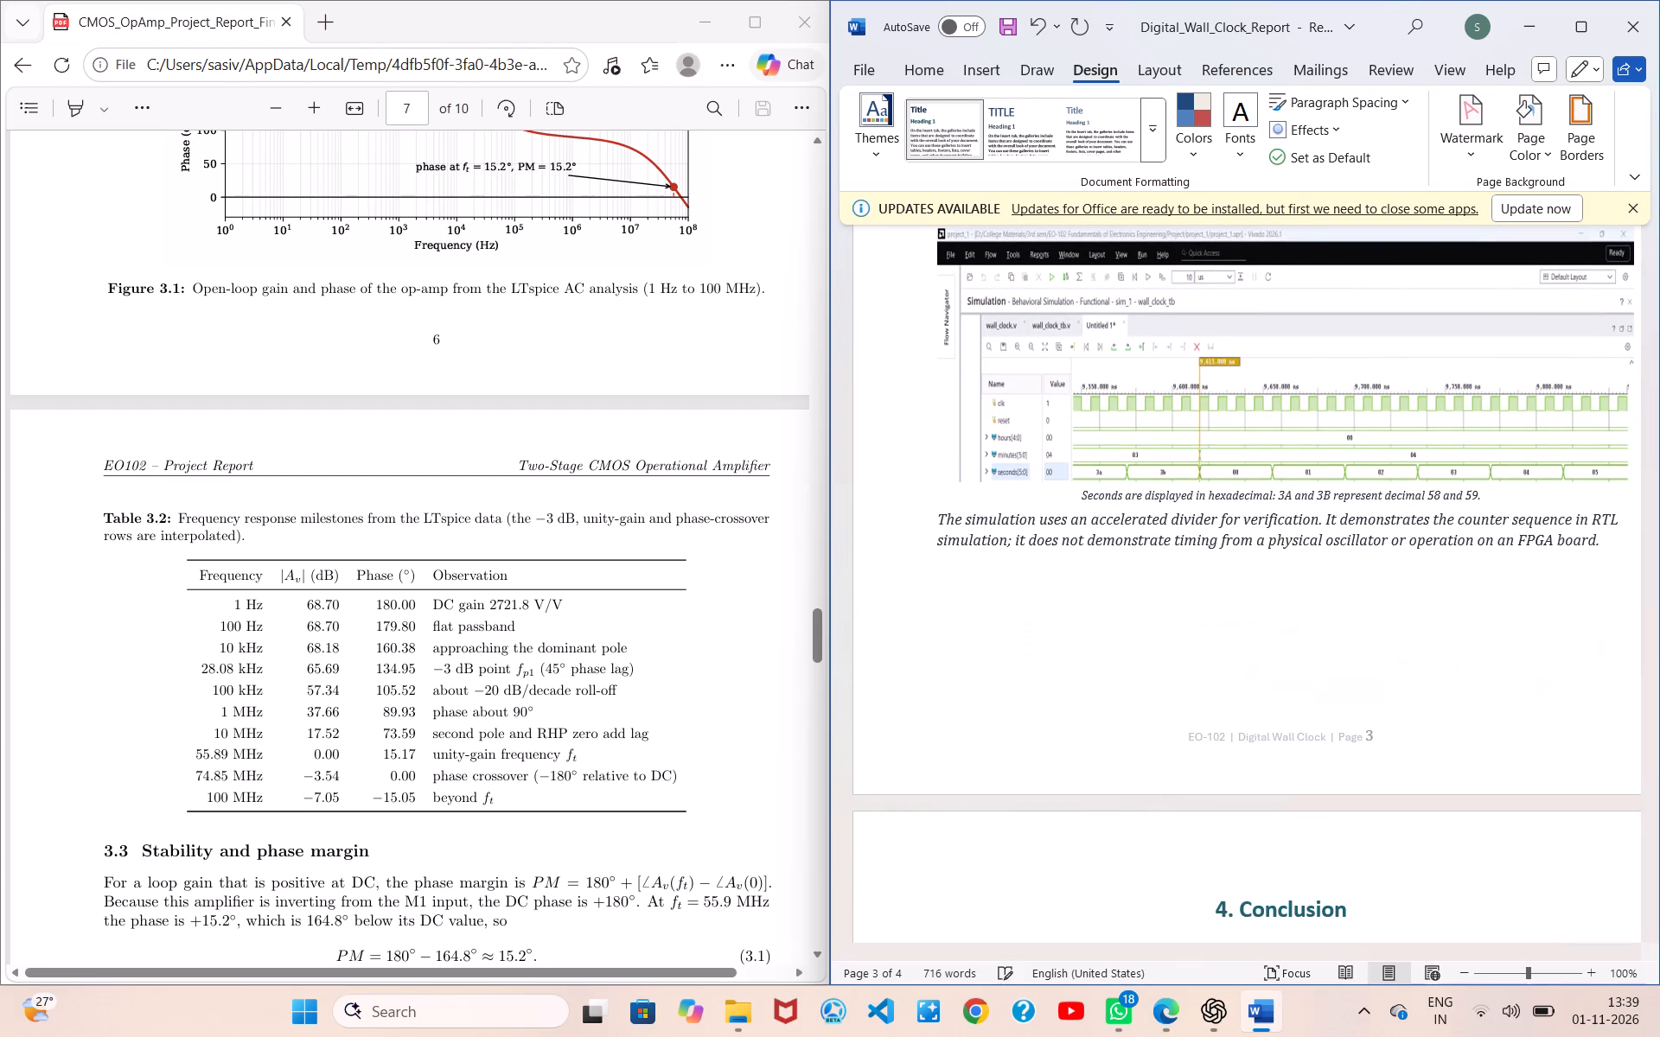
Review the wall clock report's page flow from the Introduction and Table 1 through Results and Discussion, Conclusion and References.
scroll(1599, 540, "down", 2)
left_click(1529, 614)
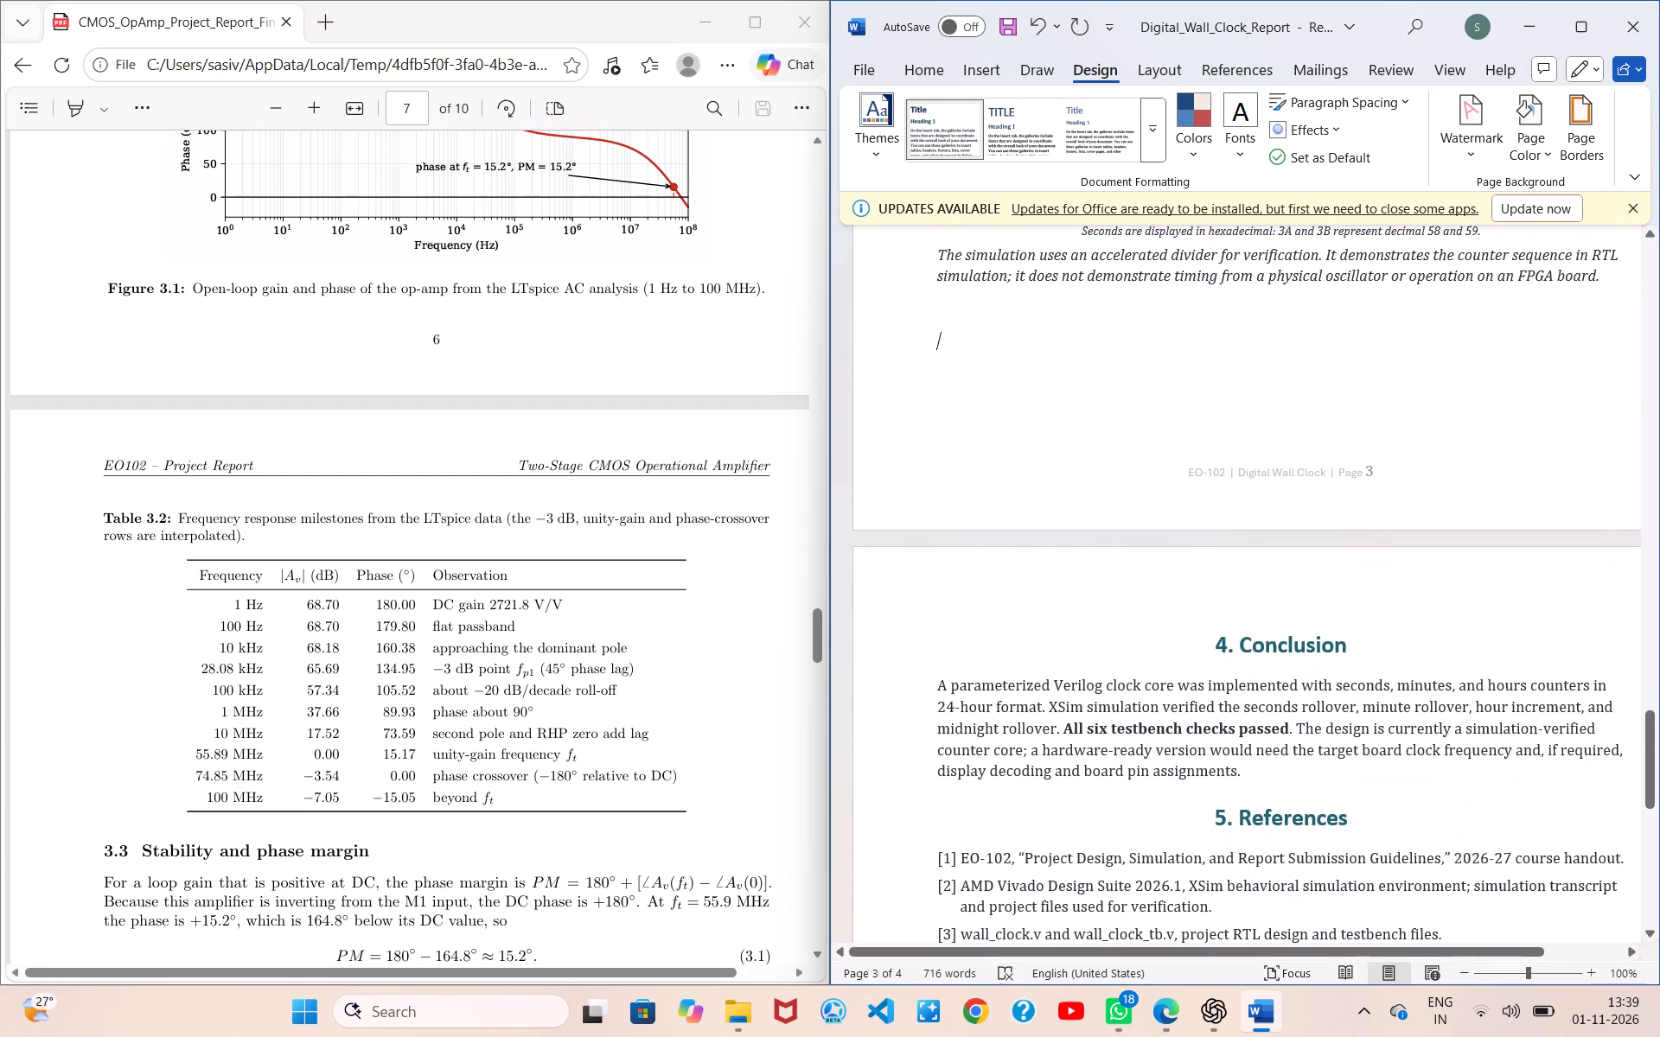
scroll(1529, 614, "down", 5)
scroll(1529, 614, "up", 1)
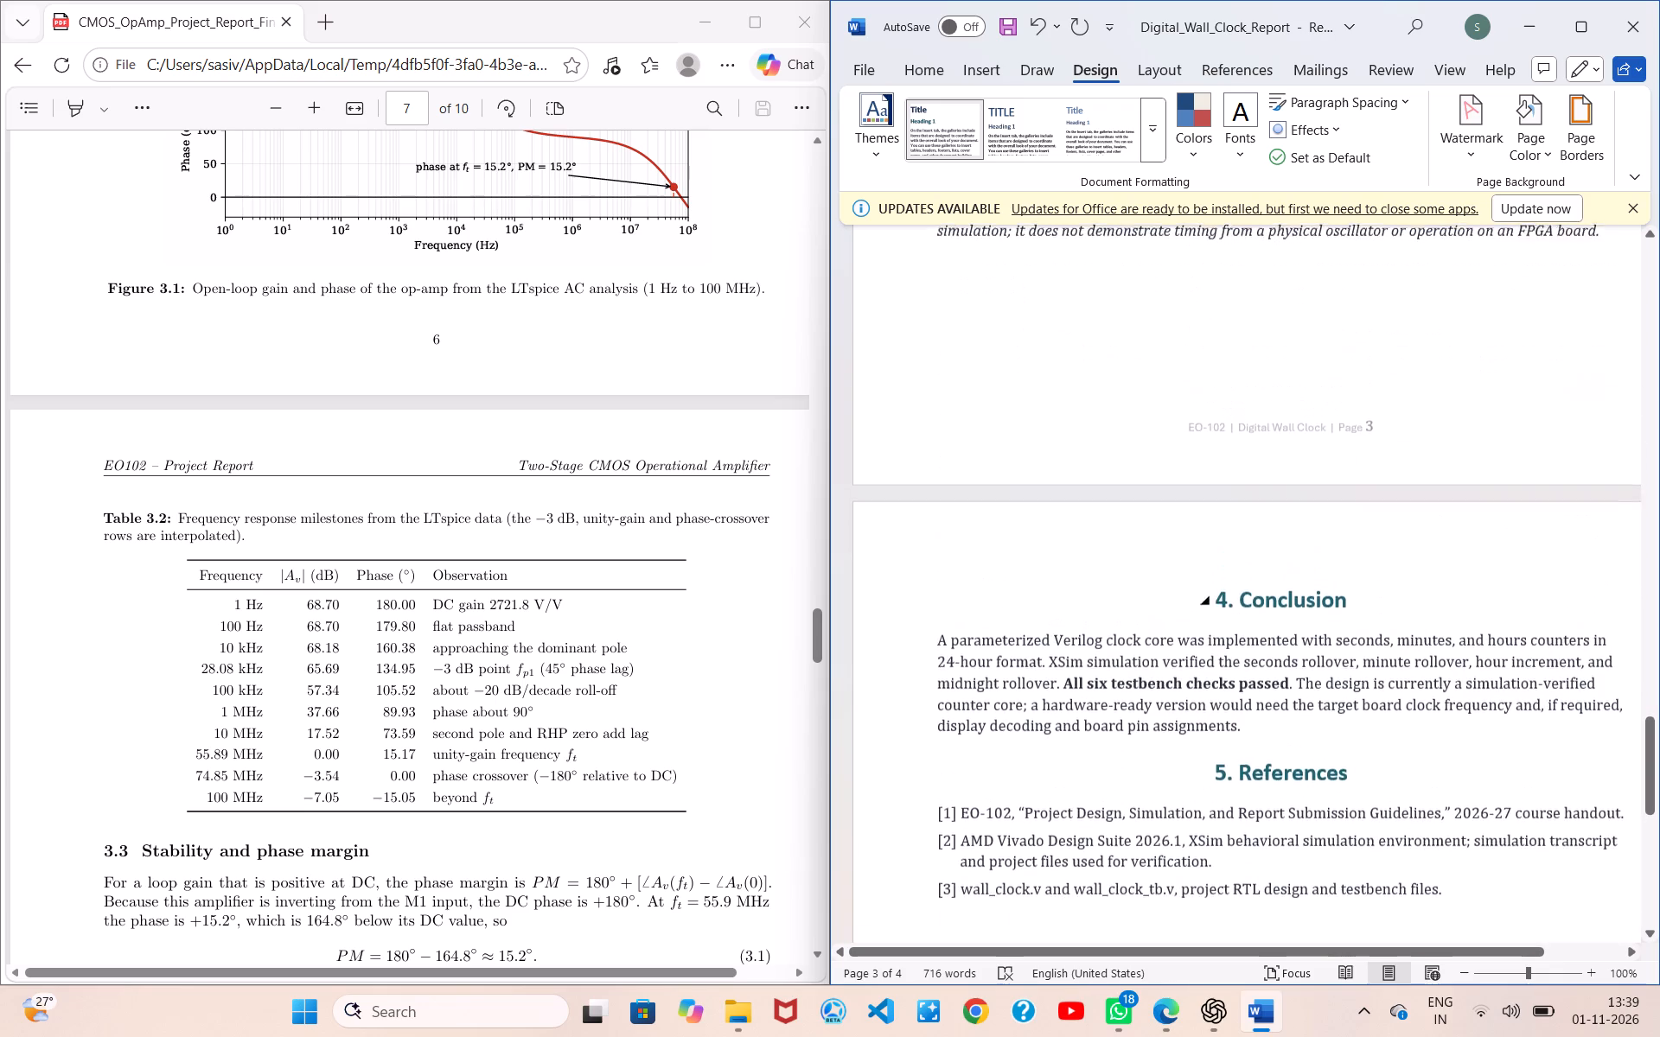
scroll(1529, 614, "up", 11)
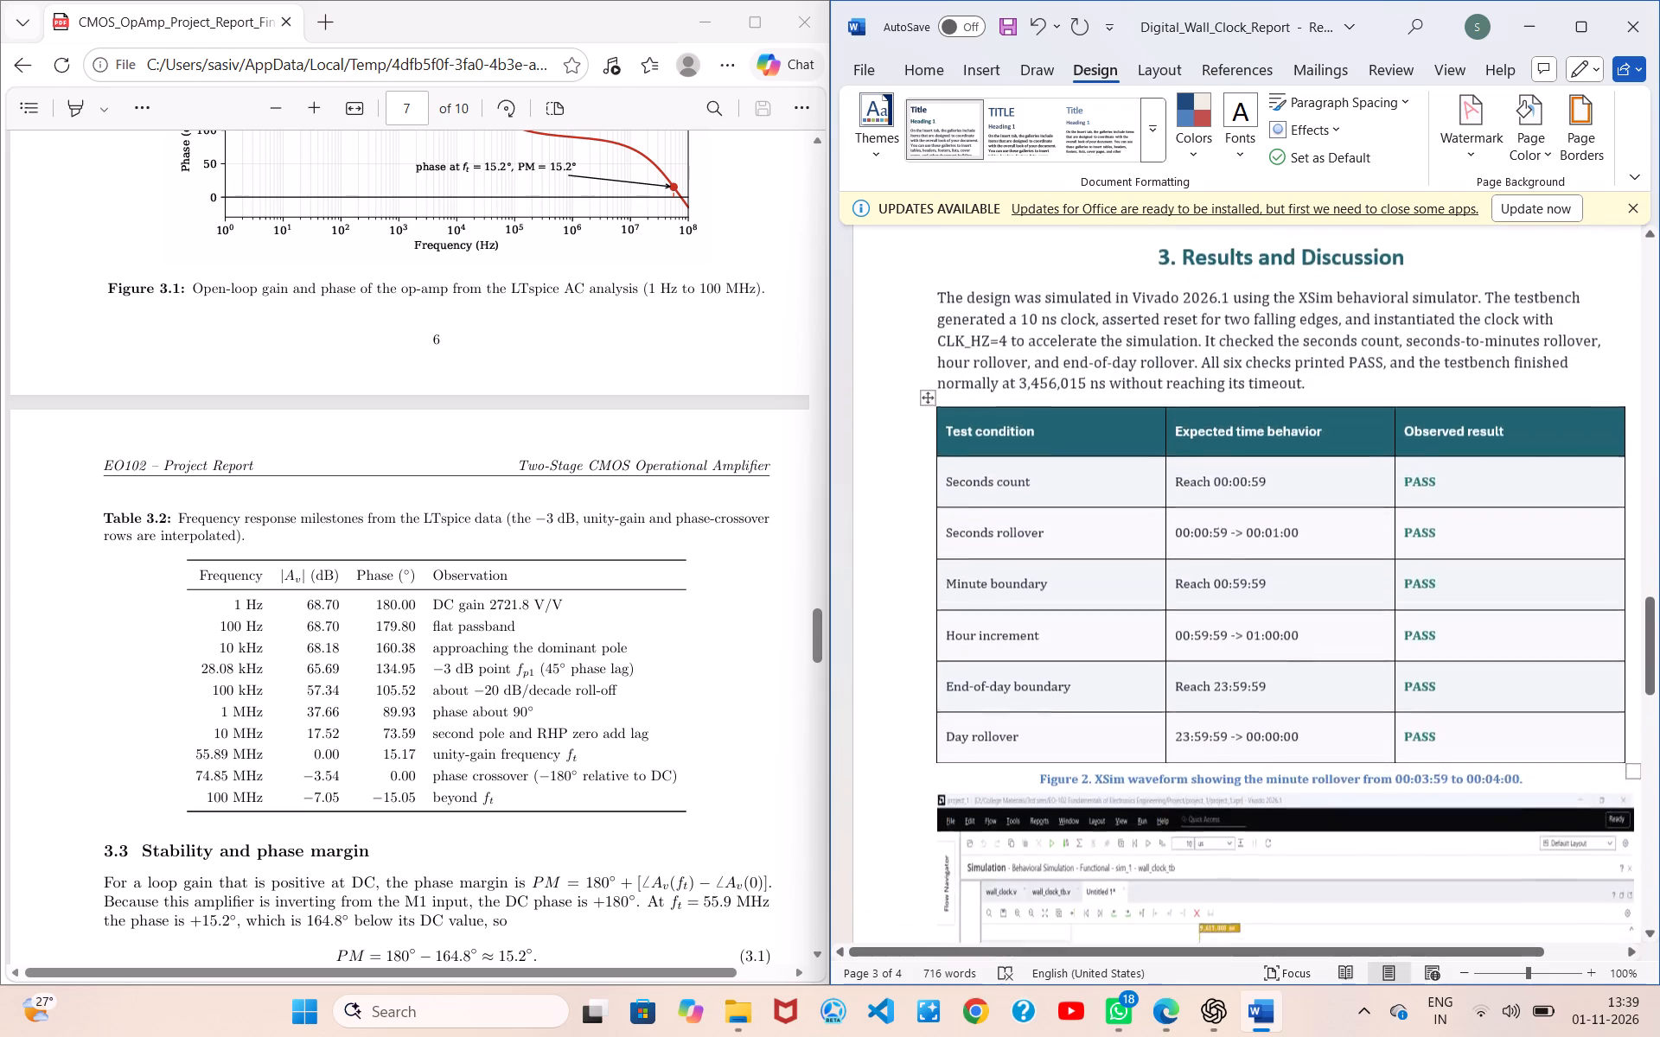
scroll(1529, 614, "up", 1)
scroll(1529, 614, "down", 2)
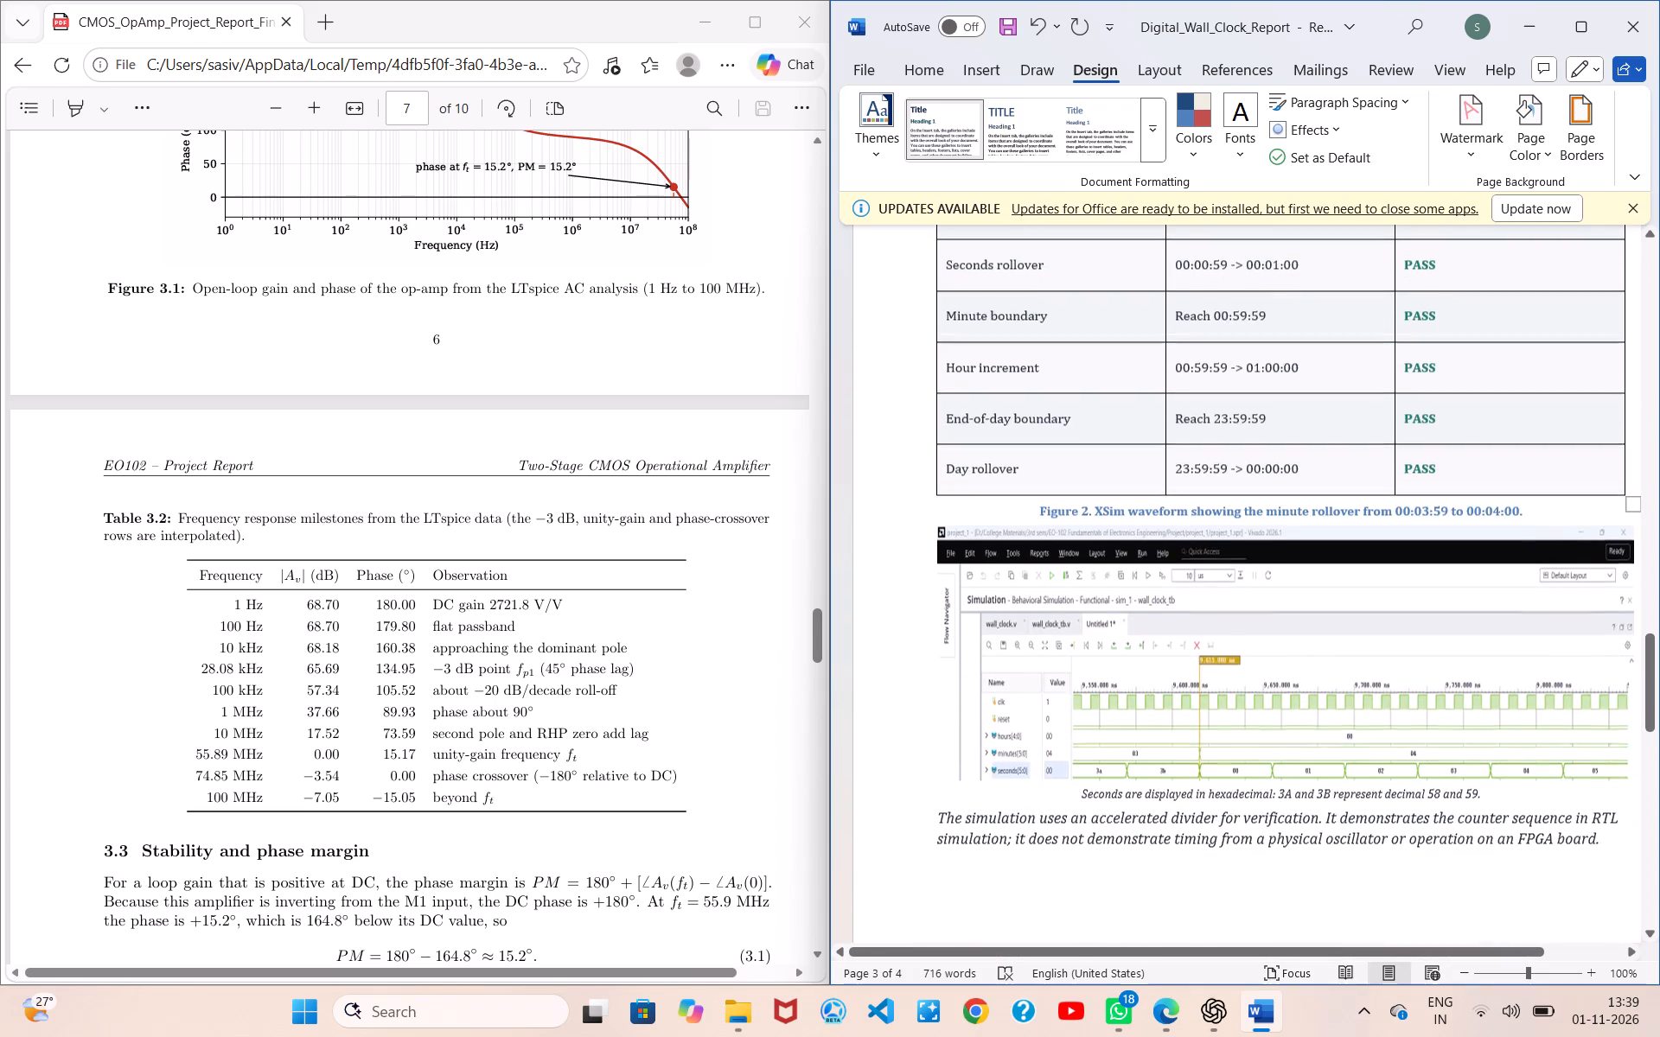
scroll(1529, 614, "down", 2)
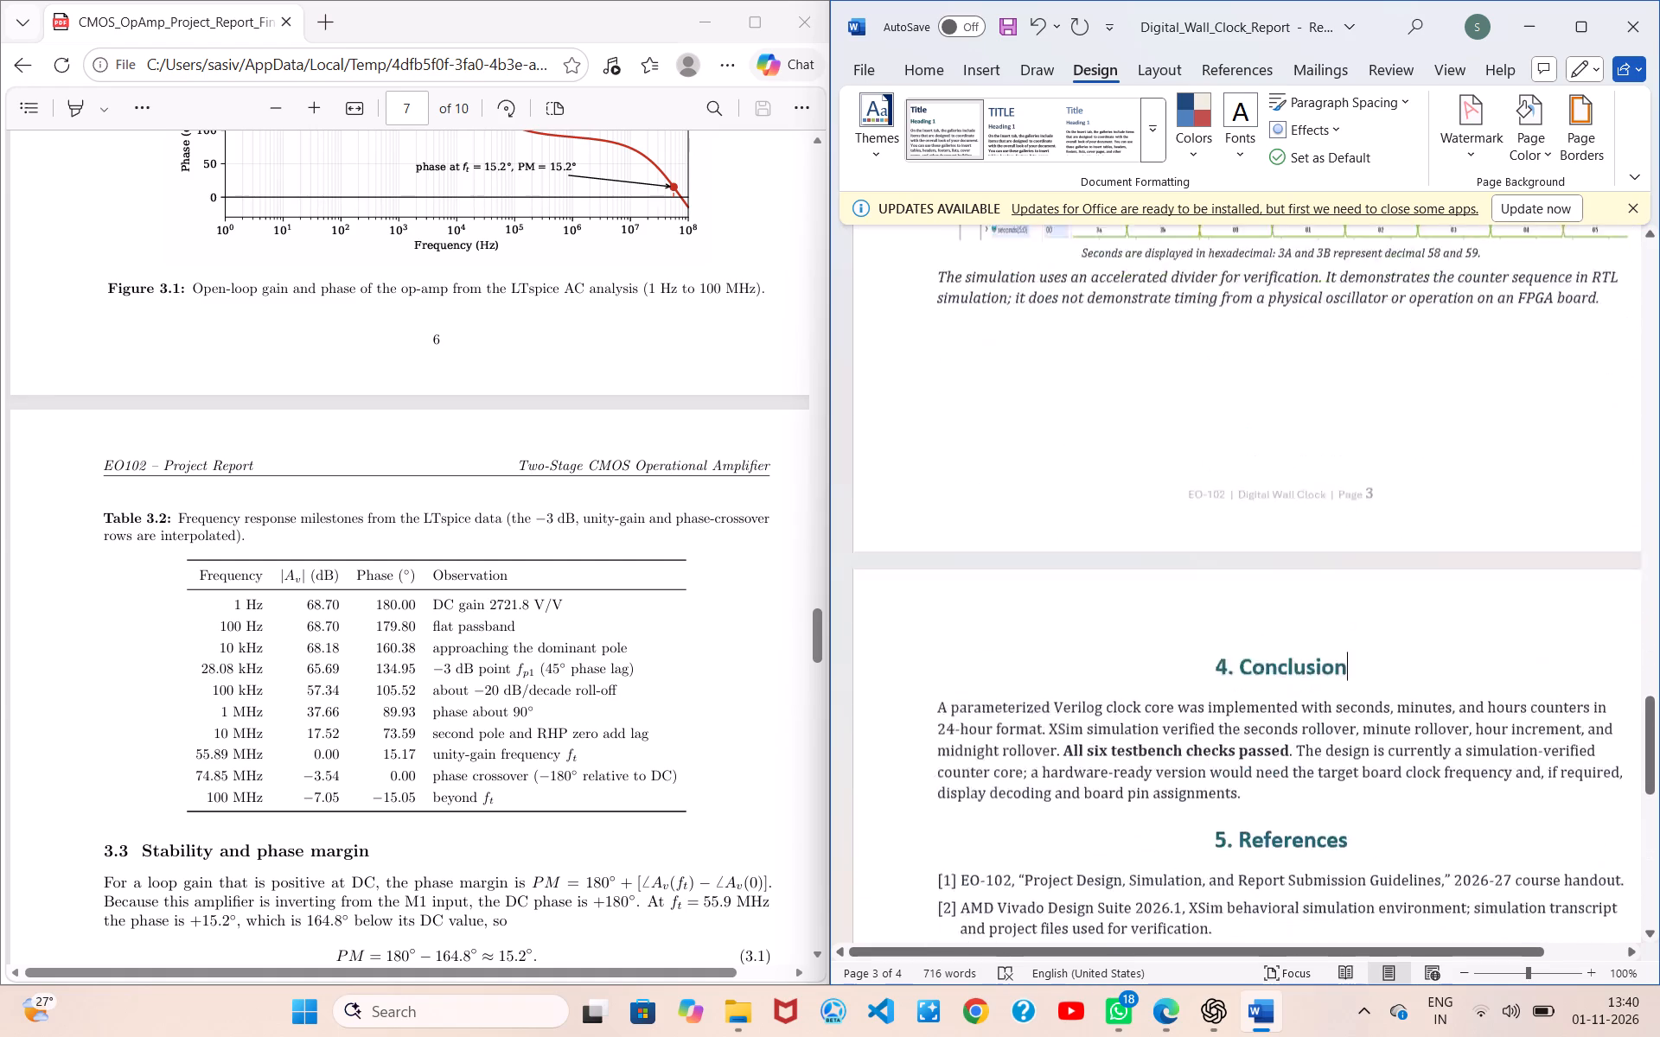
scroll(1529, 614, "up", 6)
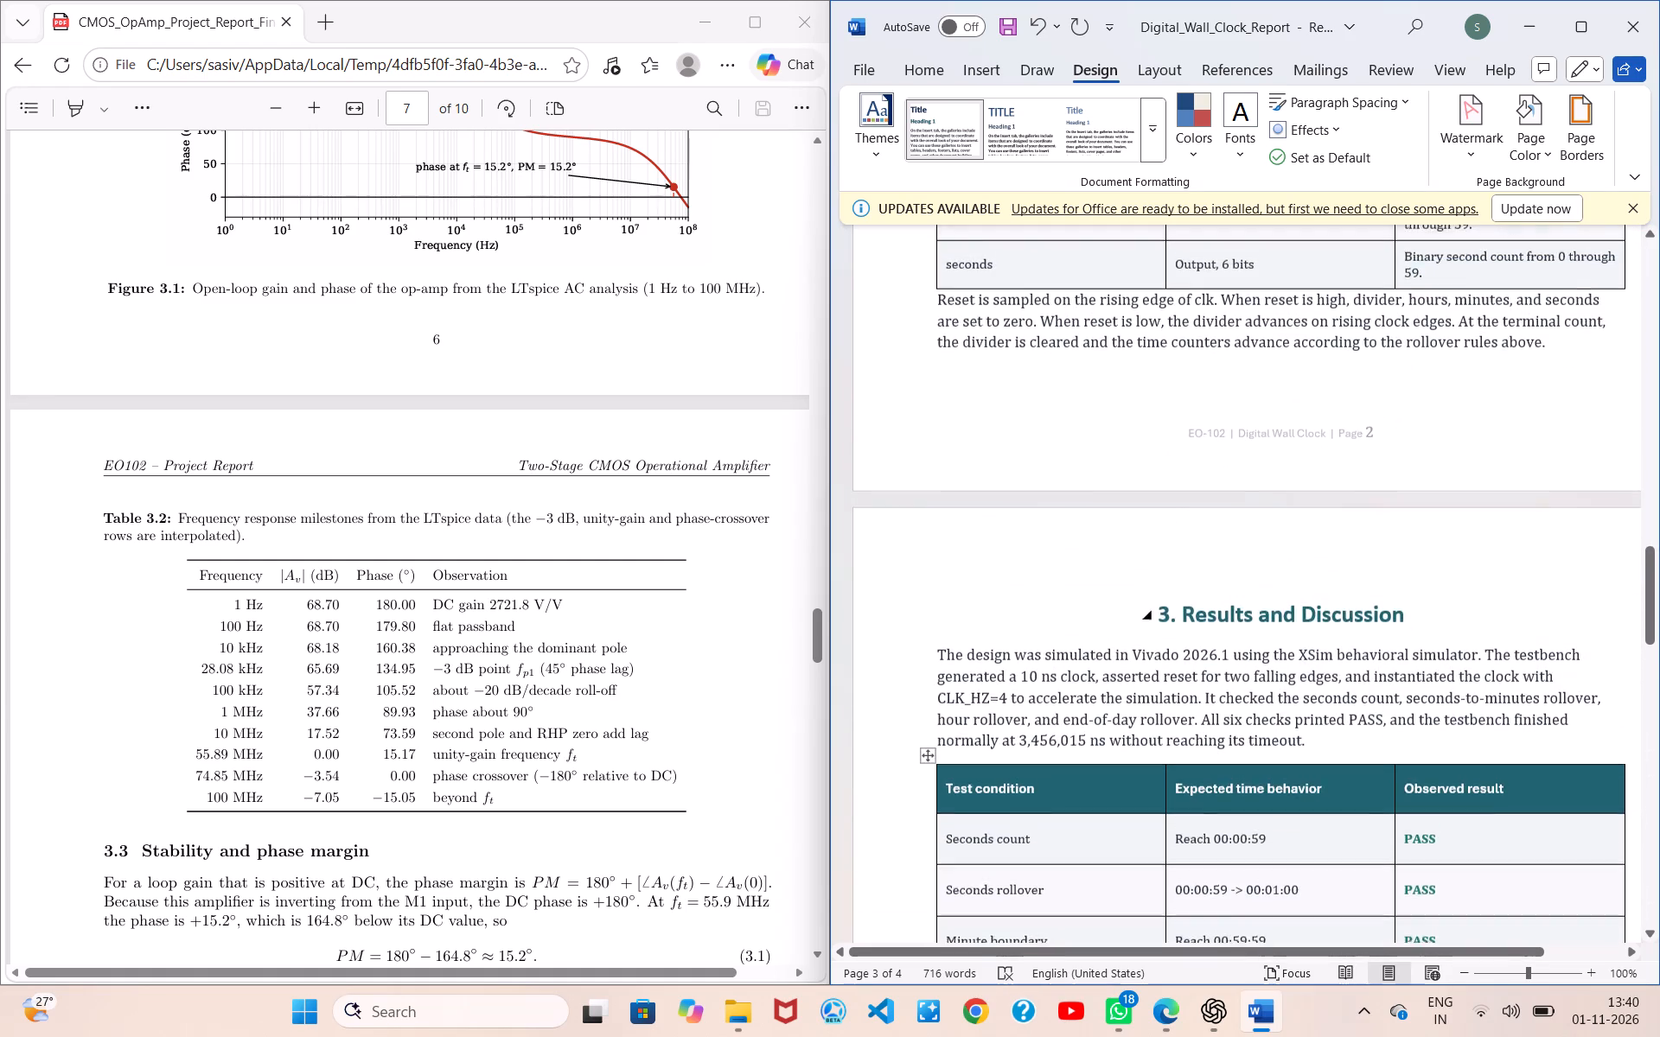
scroll(1529, 614, "right", 1)
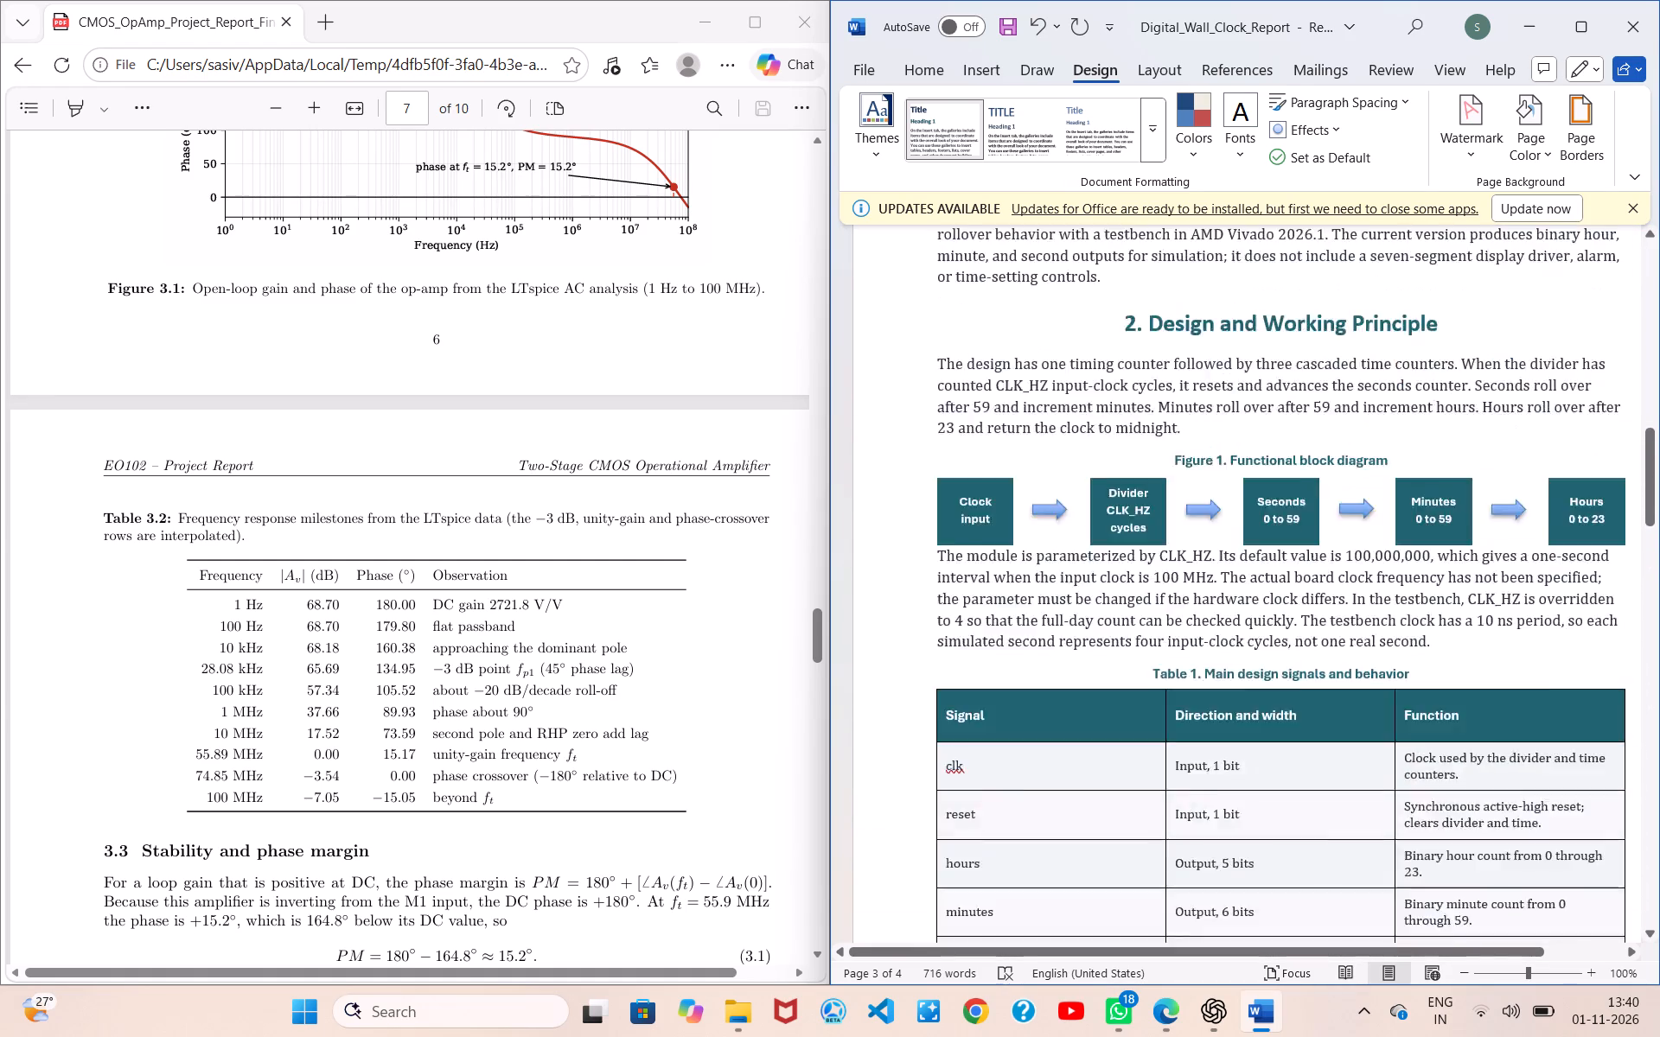
scroll(1529, 614, "right", 3)
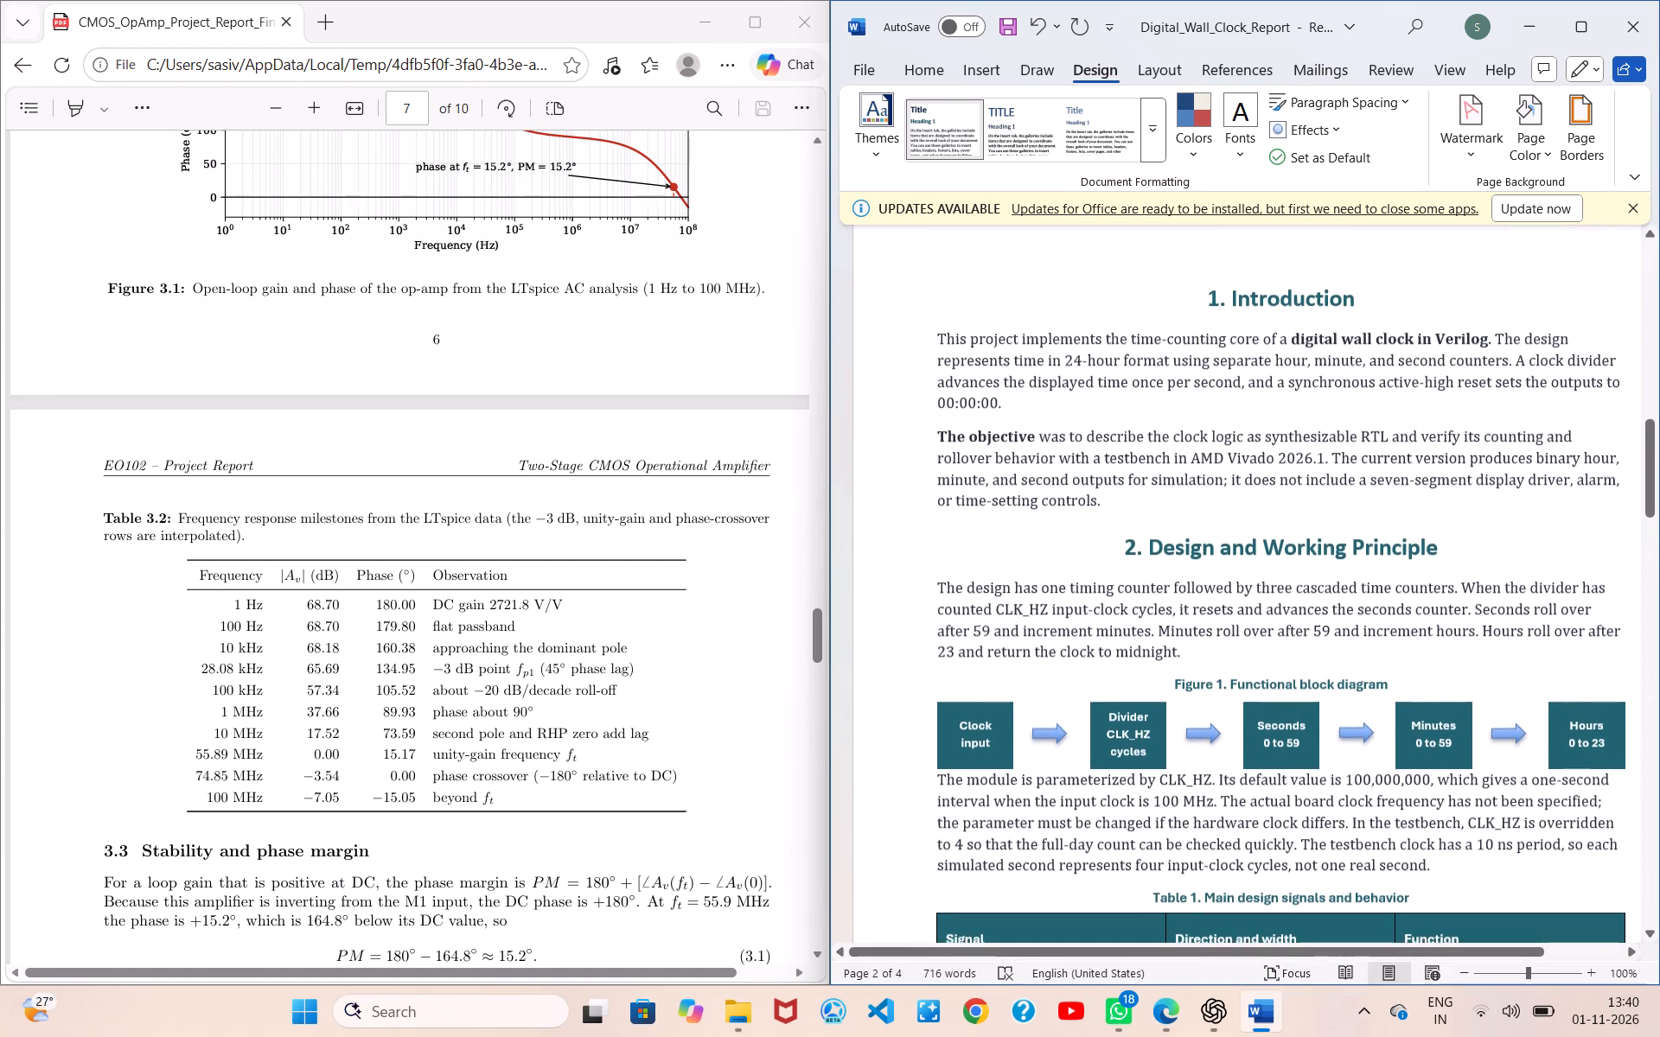
scroll(1529, 614, "right", 2)
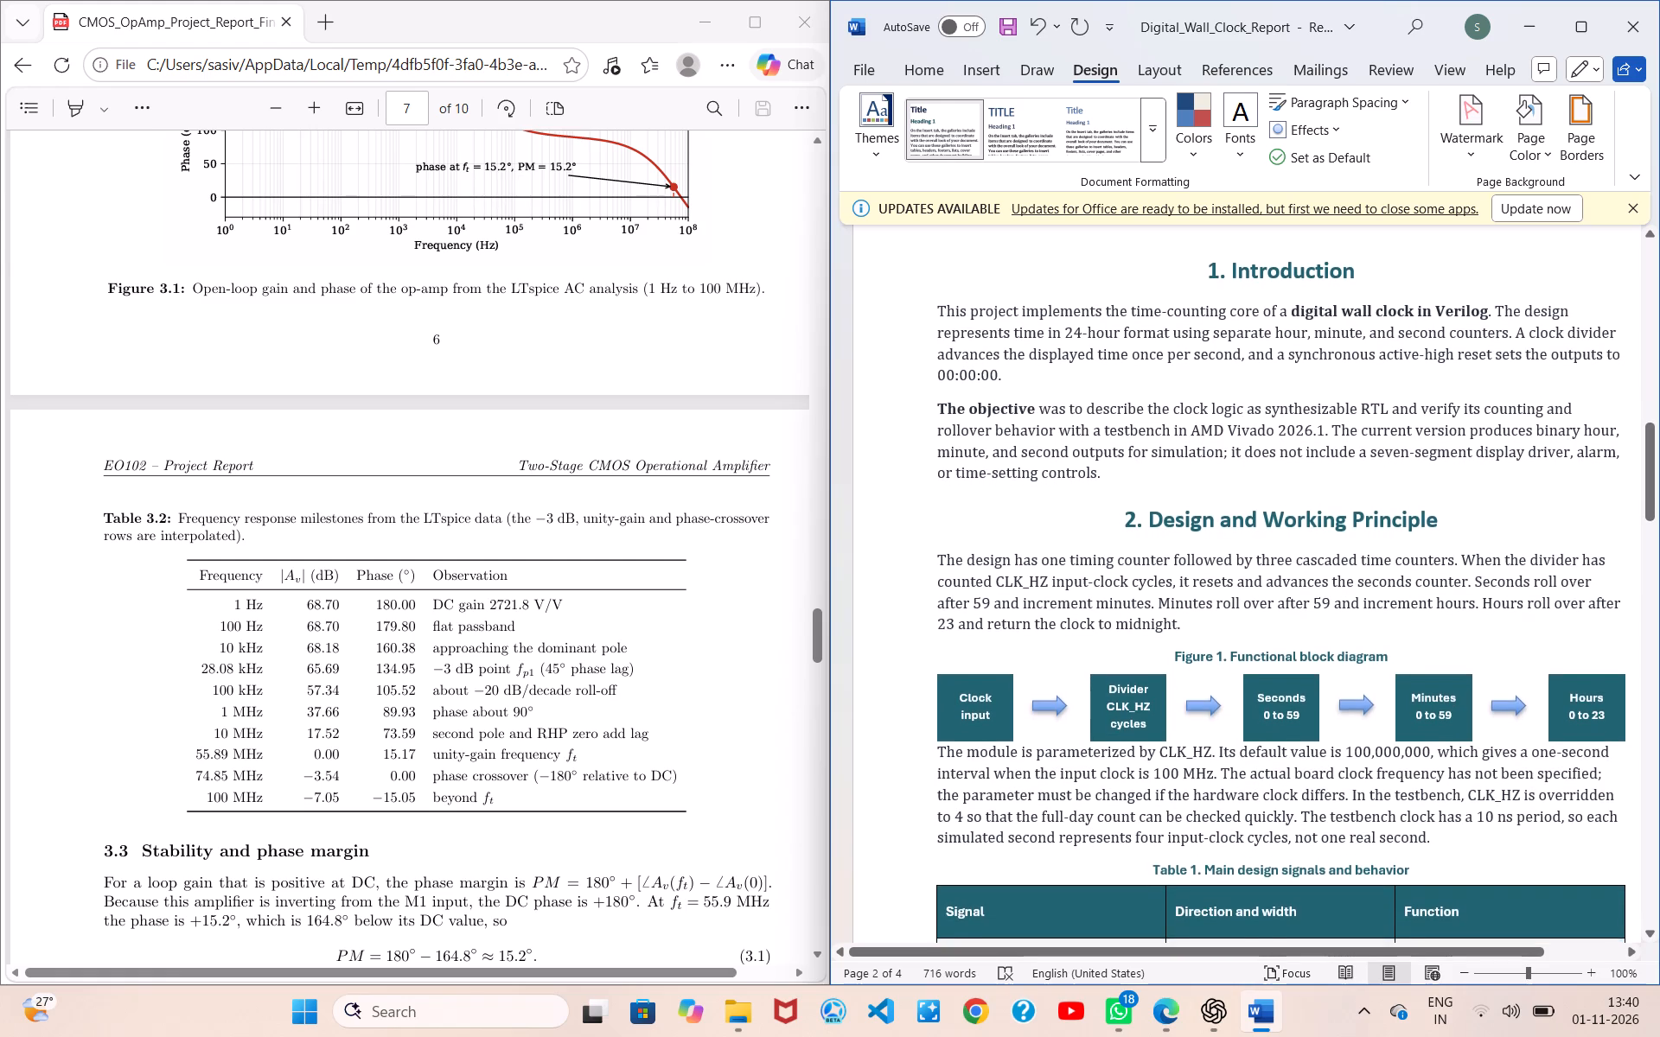
scroll(1529, 614, "right", 1)
scroll(1529, 614, "down", 1)
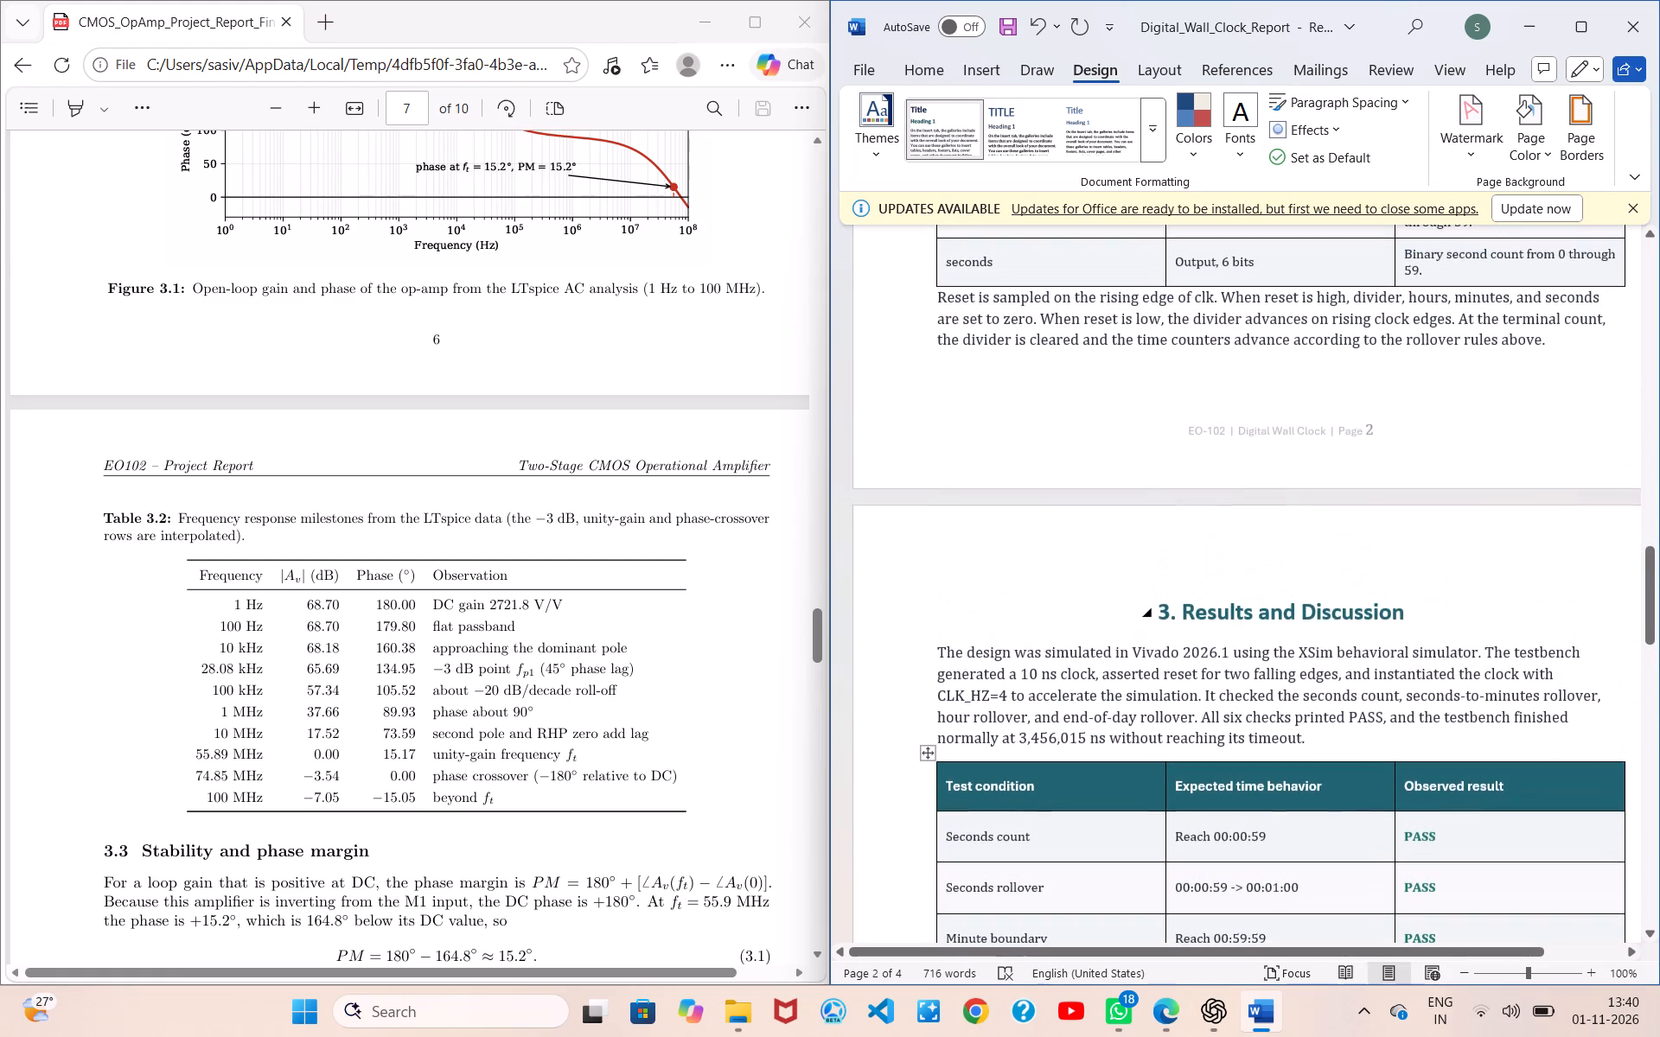
scroll(1529, 614, "right", 1)
scroll(1529, 614, "up", 2)
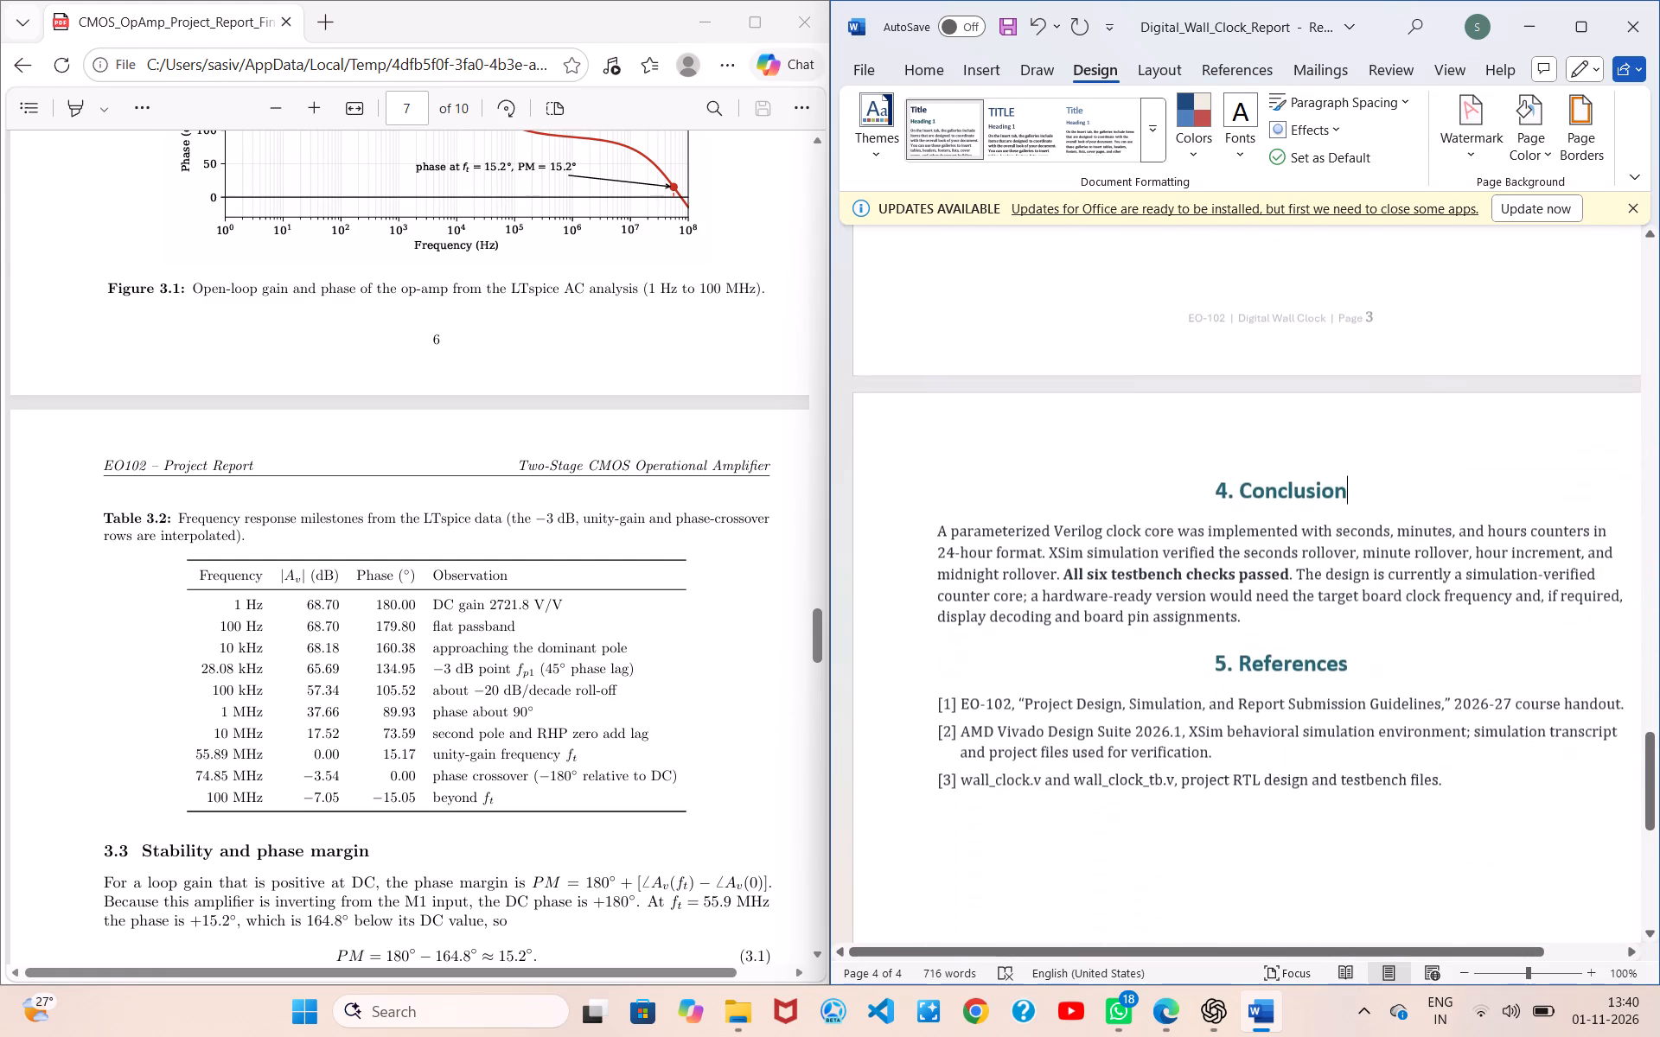
scroll(1529, 614, "up", 3)
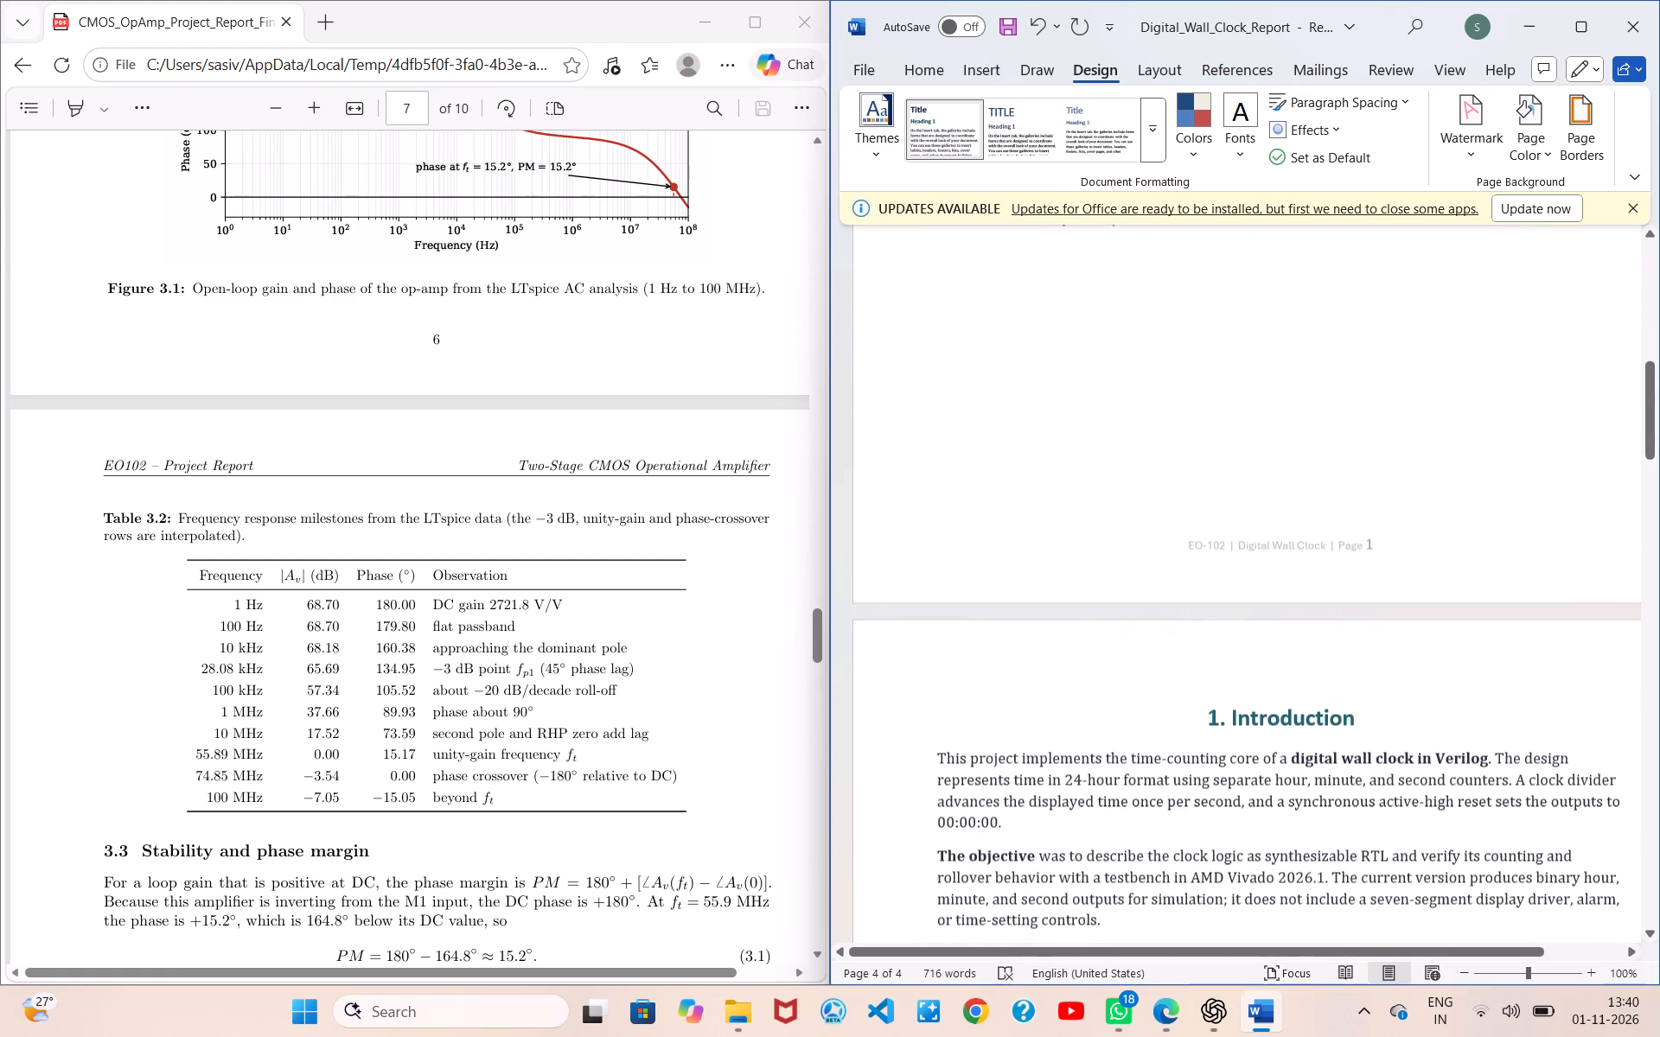
scroll(1529, 614, "up", 1)
Apply the built-in Relaxed paragraph spacing to the report, with the text from the 1. Introduction heading through the References selected.
left_click(1331, 773)
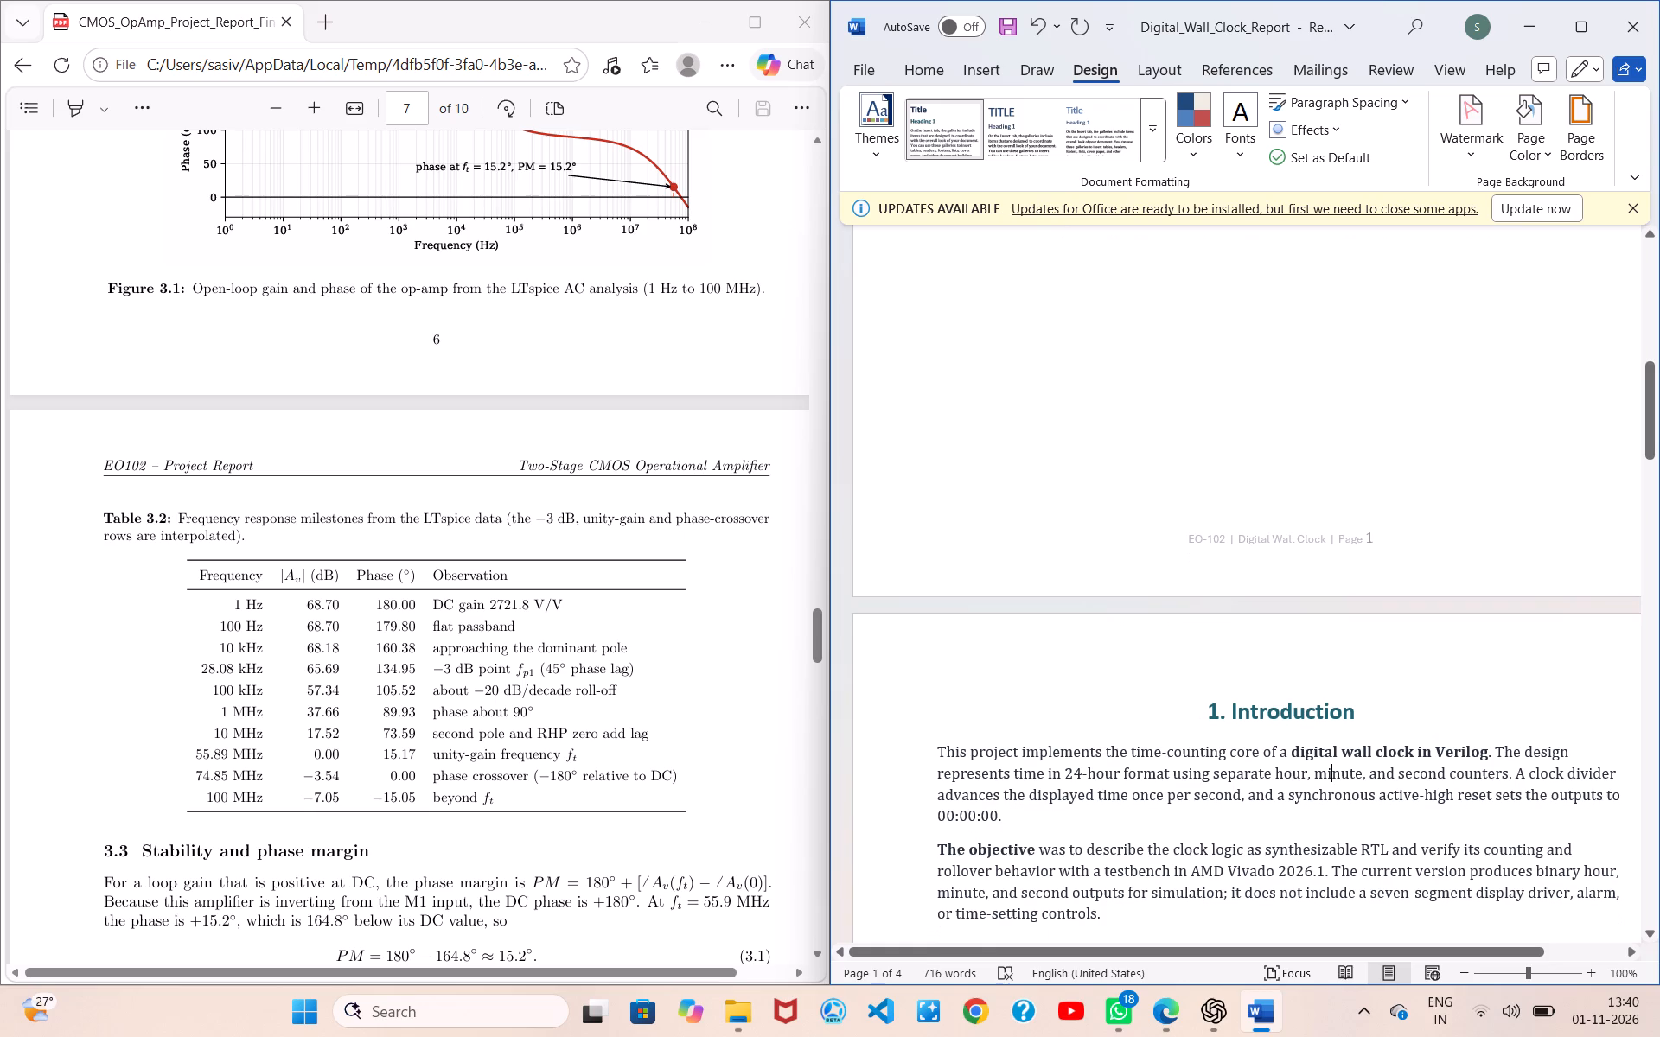
left_click(1209, 709)
left_click_drag(1209, 709, 1350, 1034)
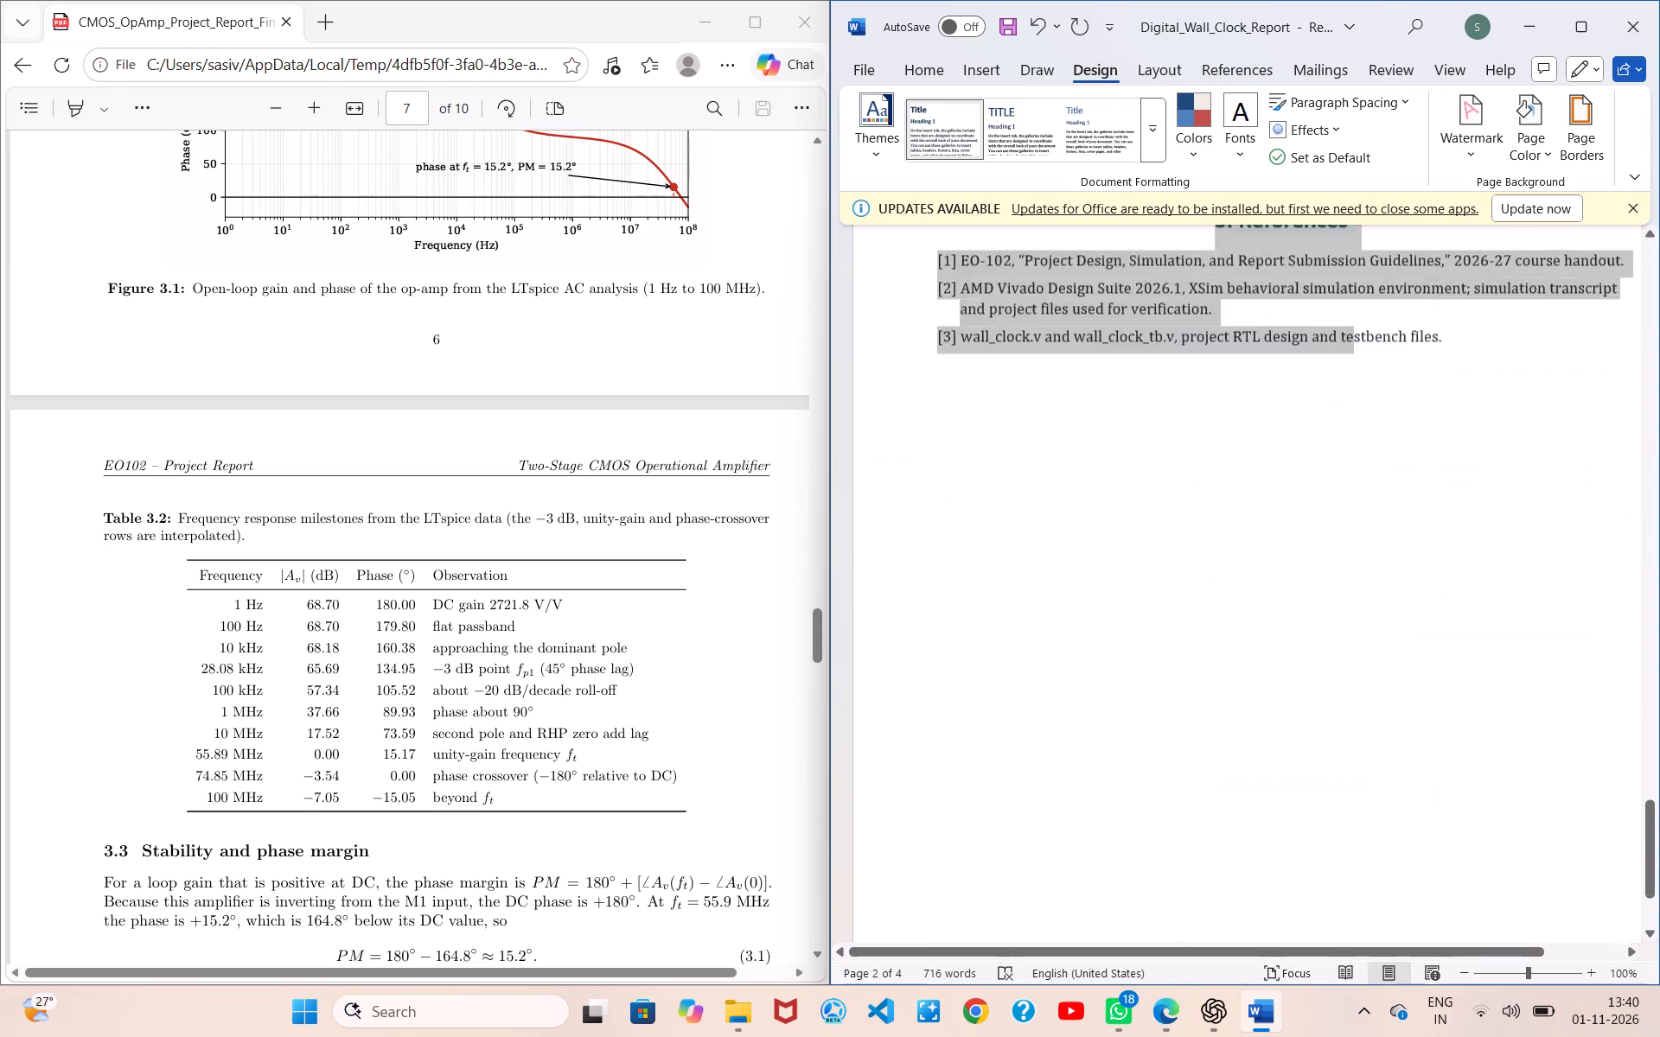
left_click_drag(1350, 1034, 1283, 728)
scroll(1173, 598, "up", 6)
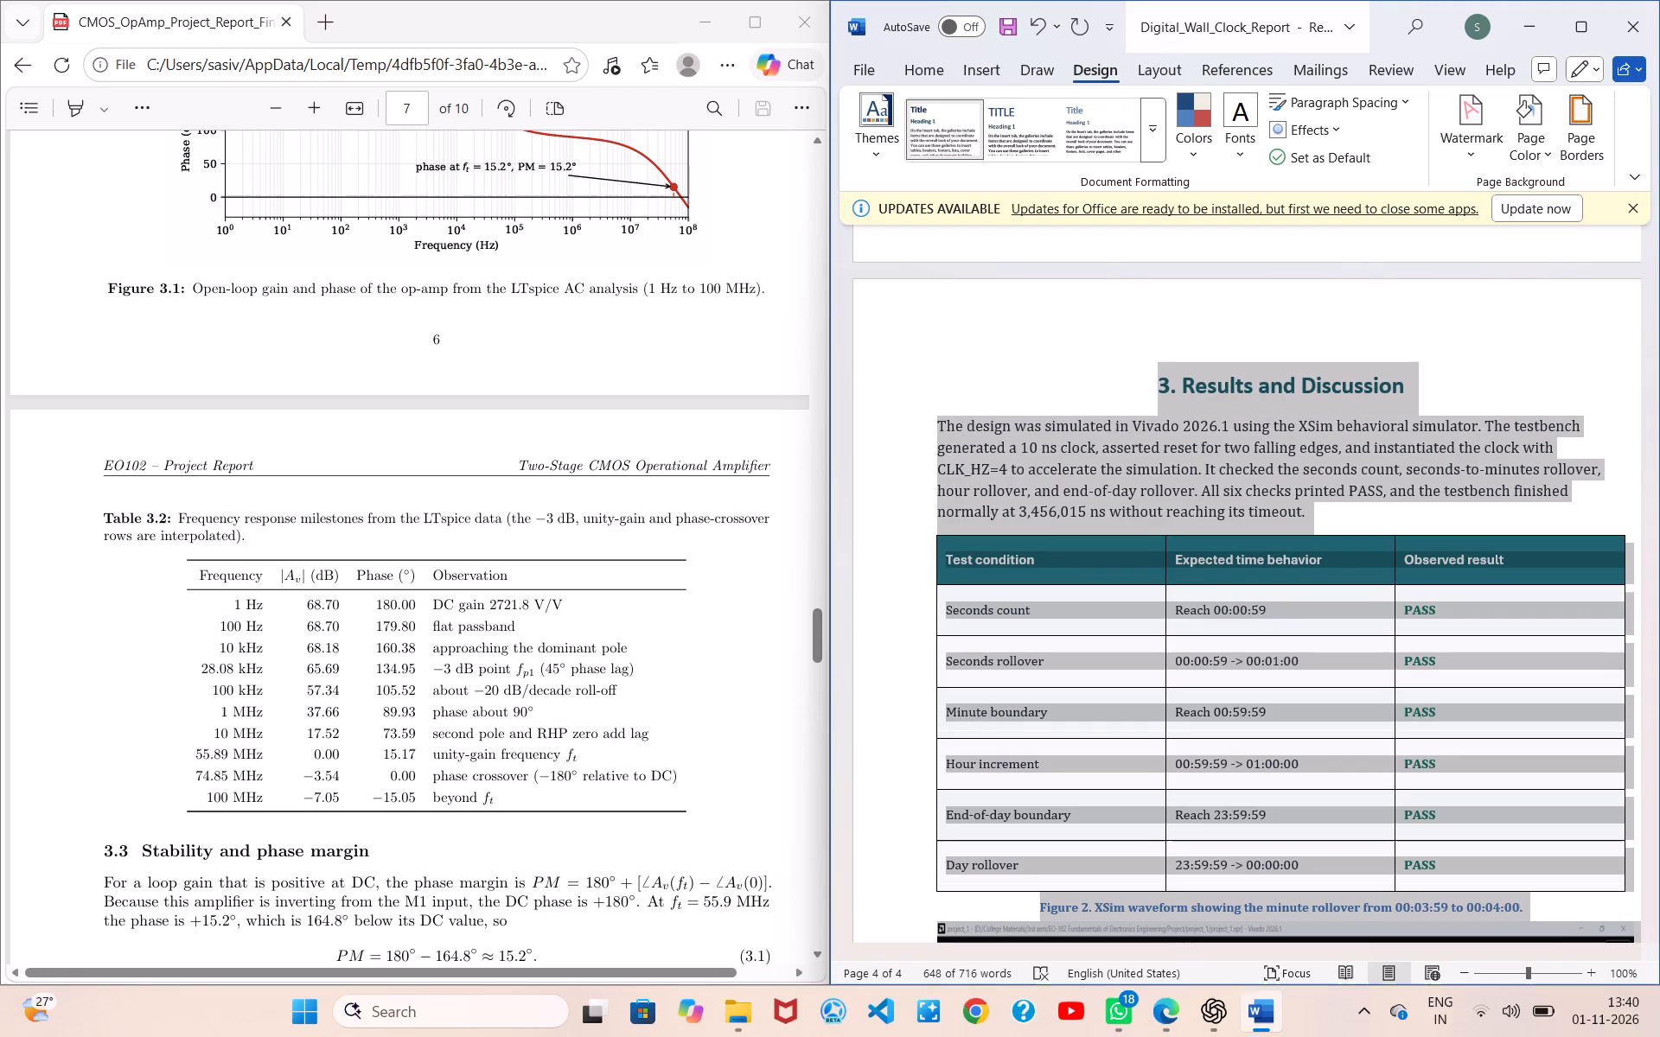
left_click(1388, 99)
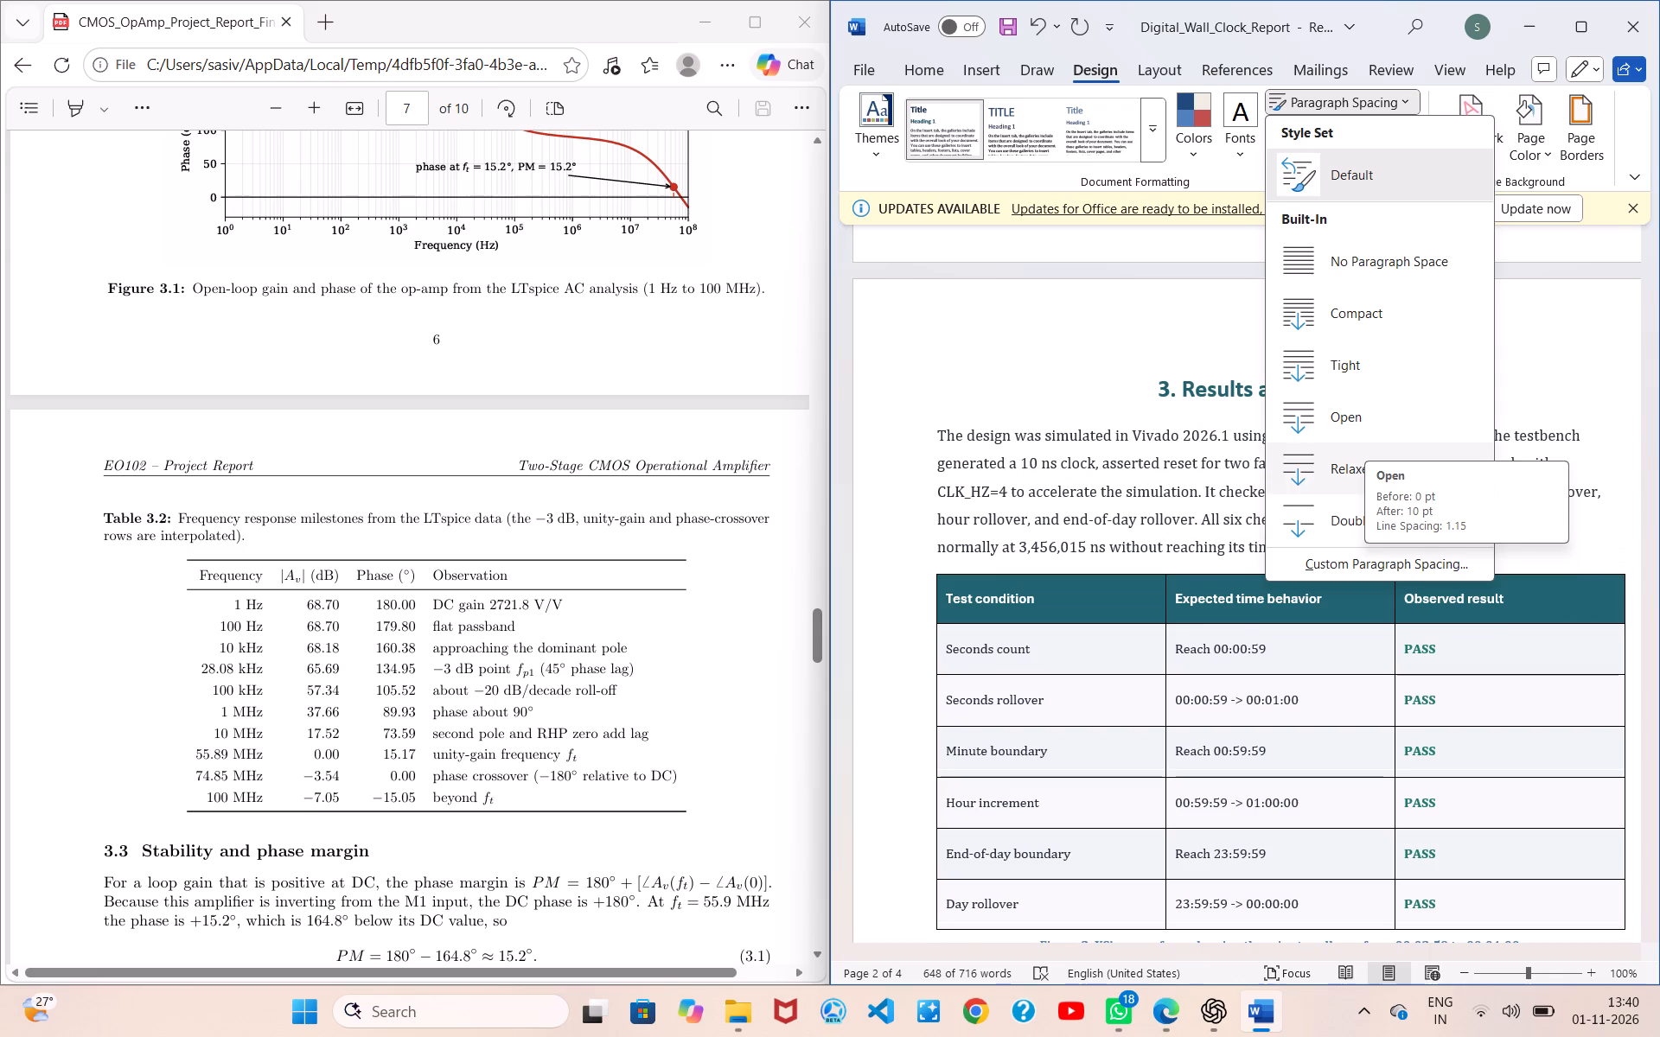
left_click(1363, 454)
left_click(1523, 325)
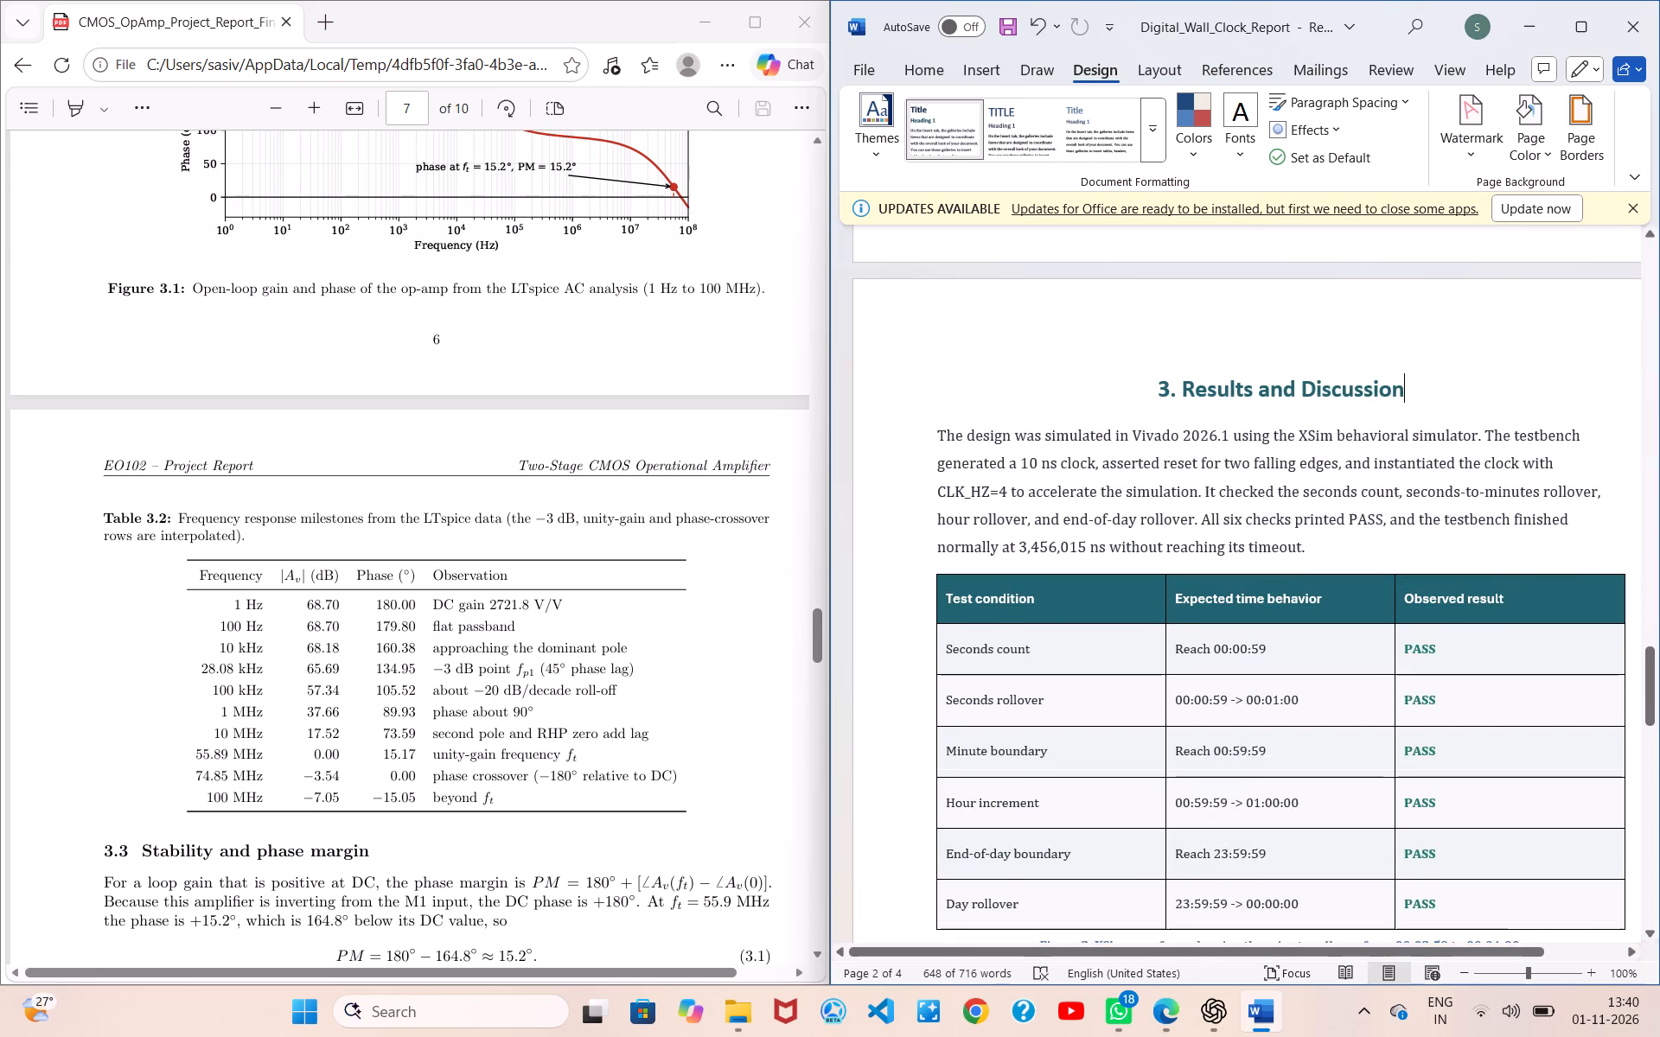
Examine how the new paragraph spacing affects the report's pages, tables, figures and section starts from the Introduction to the Conclusion.
scroll(1523, 325, "up", 8)
scroll(1523, 325, "down", 2)
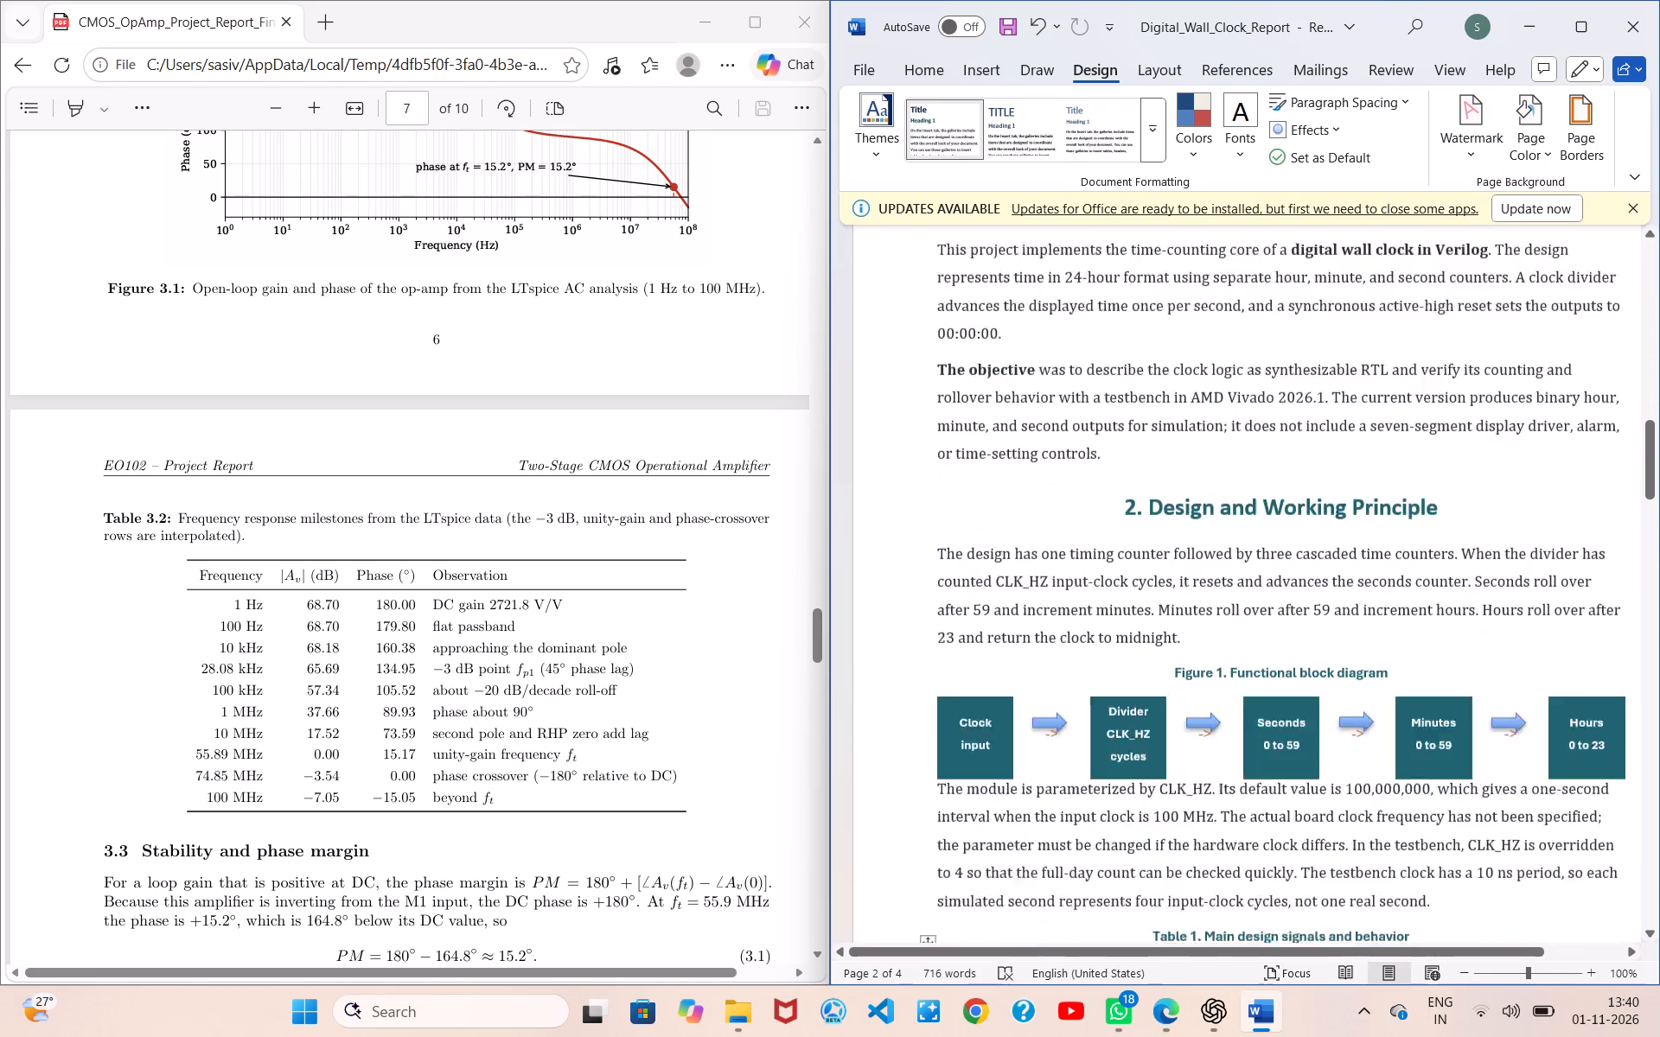
scroll(1523, 325, "down", 8)
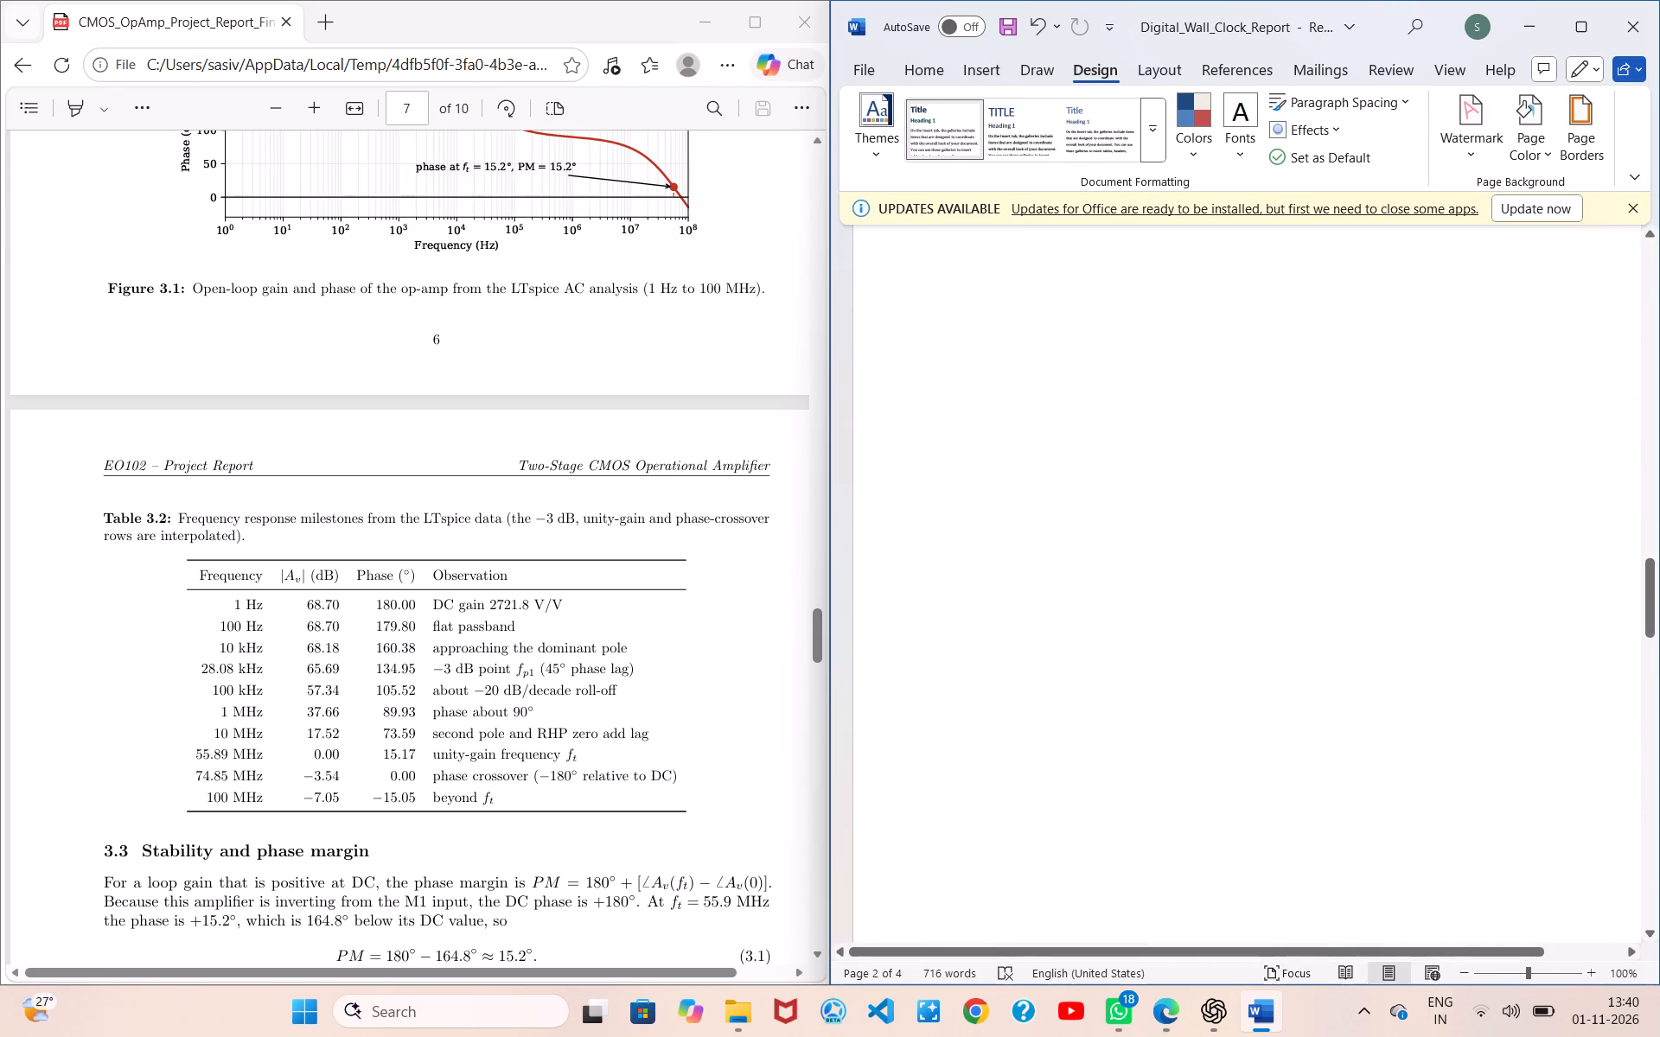
scroll(1523, 325, "down", 4)
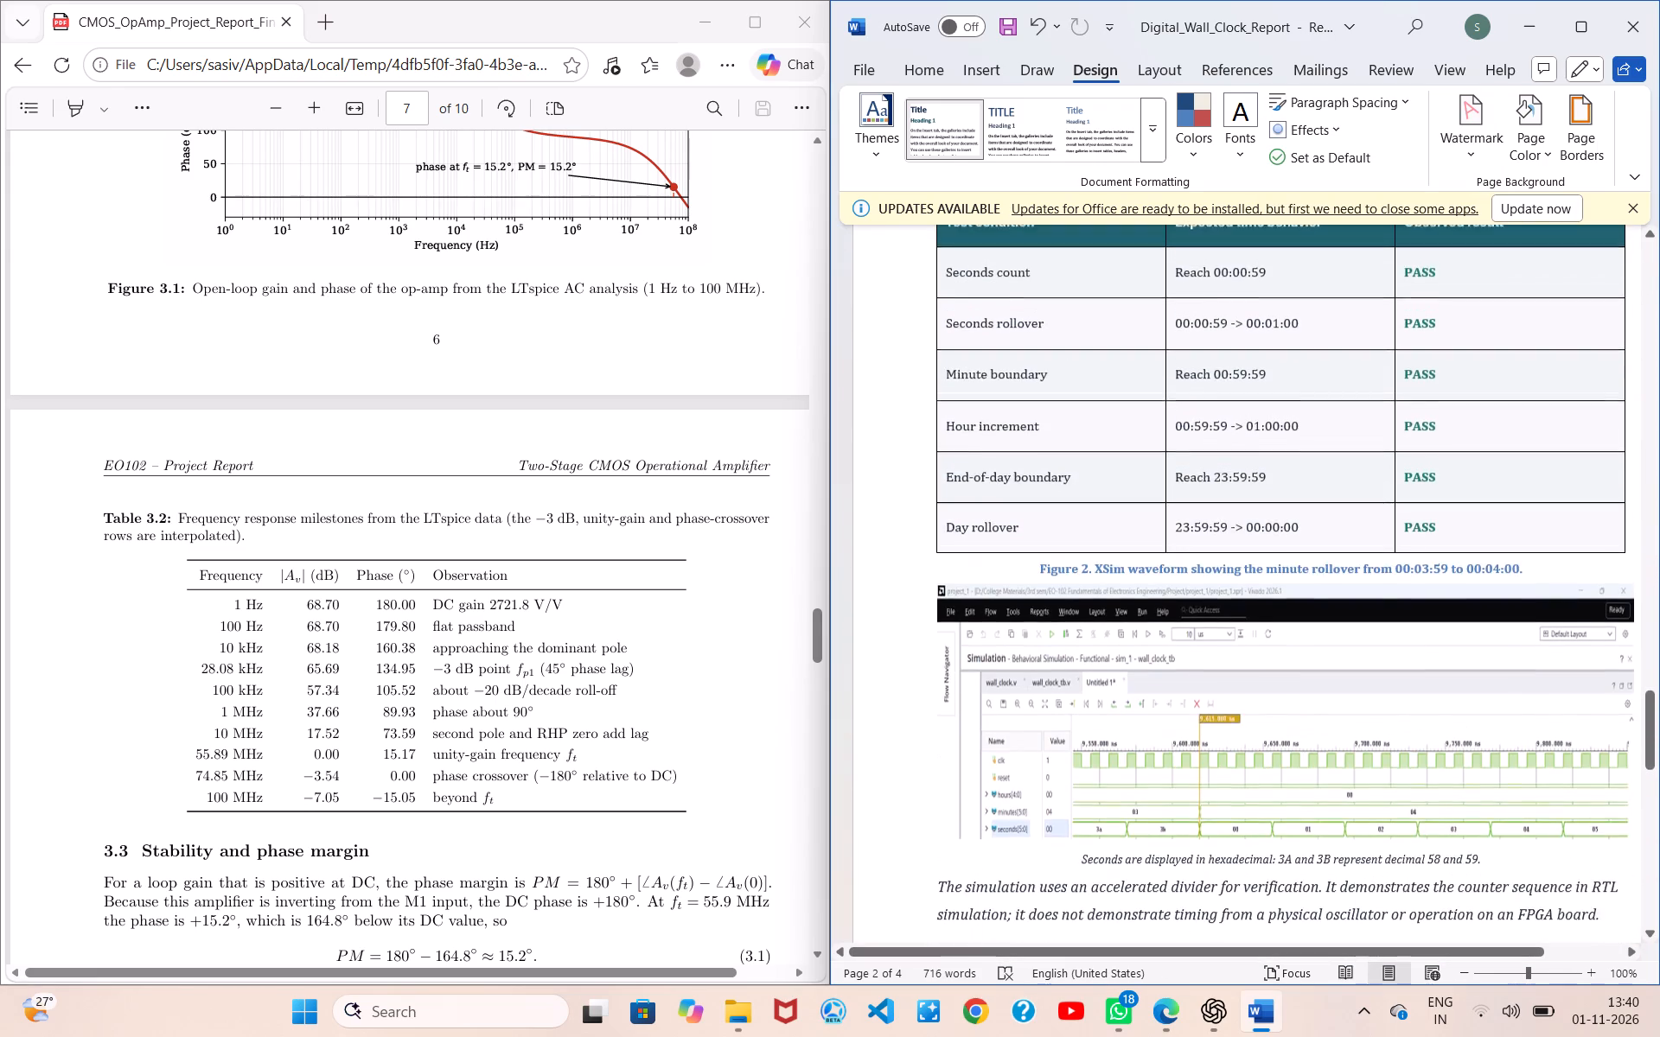
scroll(1523, 325, "up", 2)
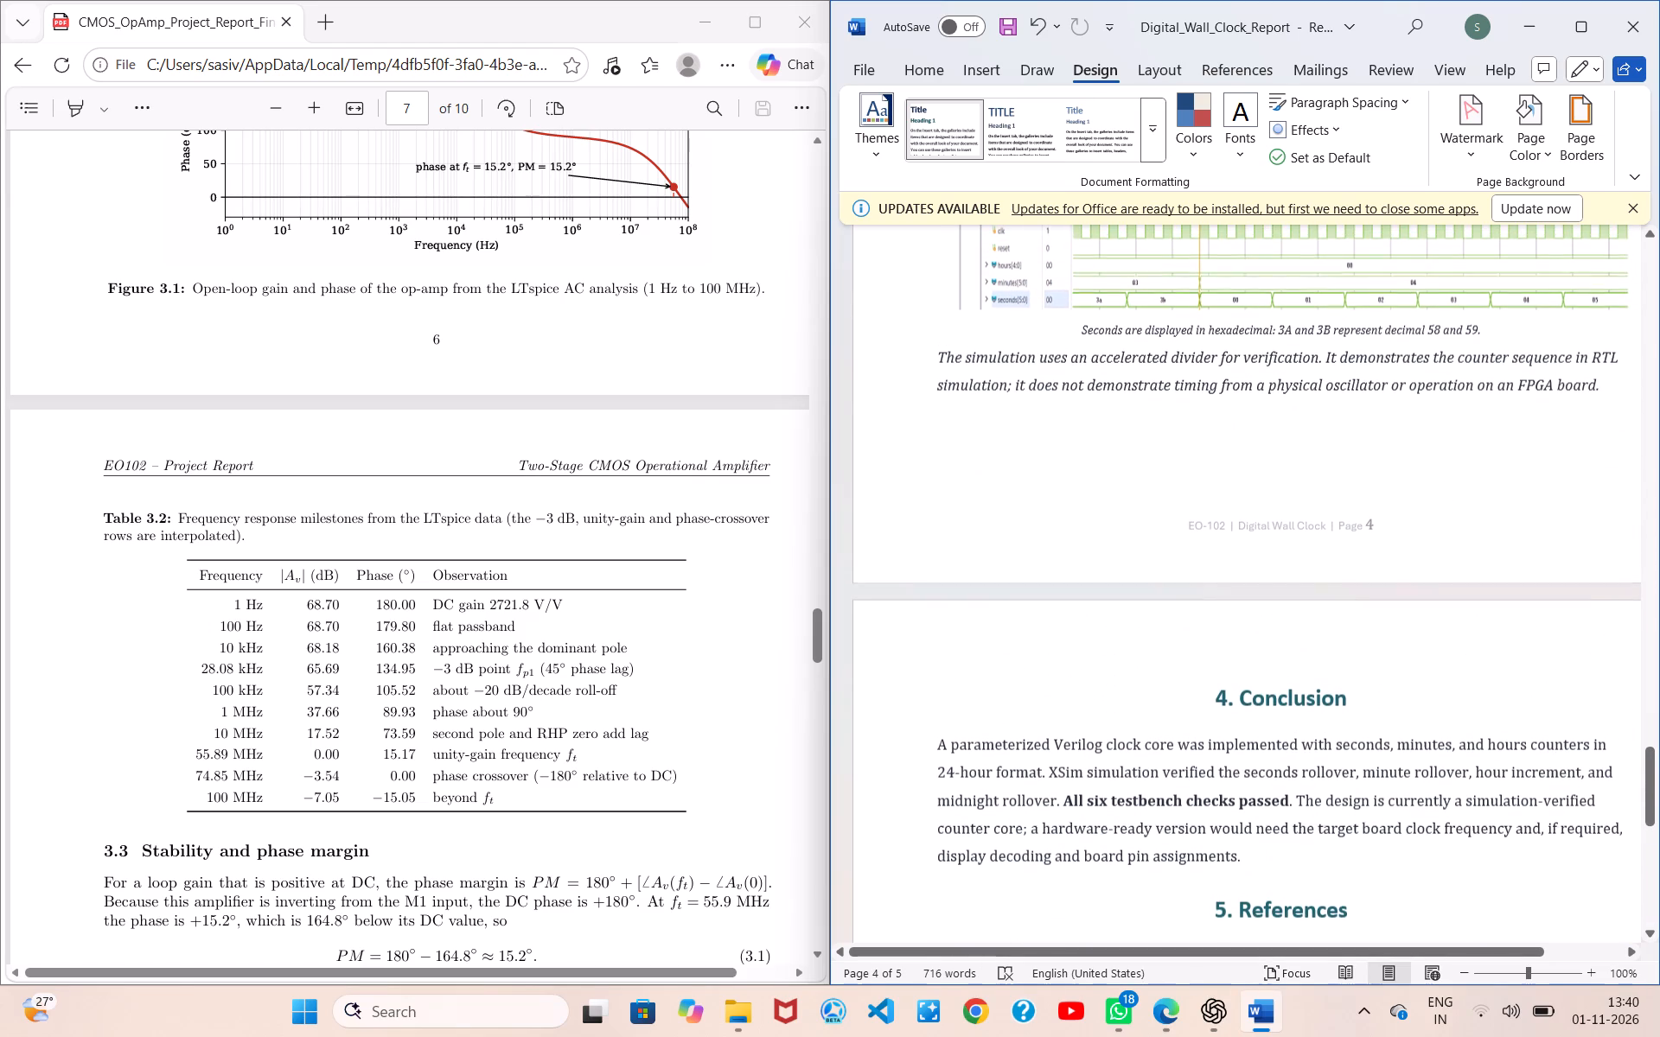
scroll(1523, 325, "up", 1)
scroll(1523, 325, "down", 5)
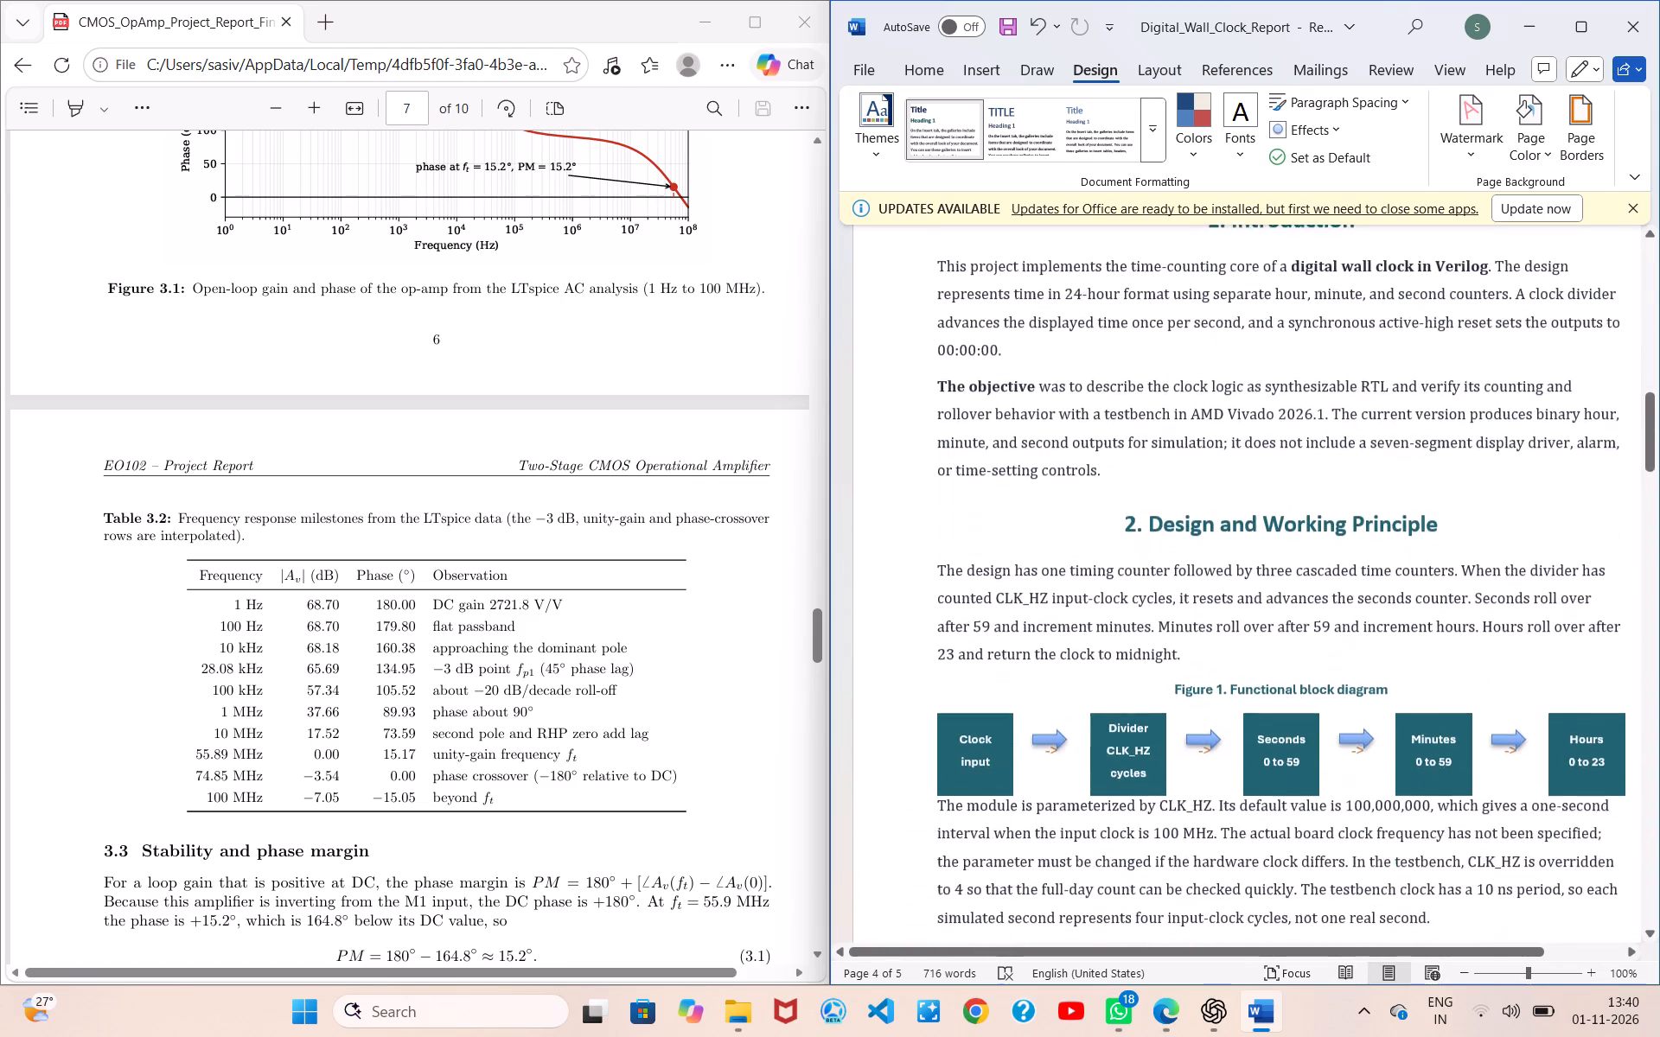
Insert 18 empty lines after the objective paragraph ending in "time-setting controls." to push 2. Design and Working Principle onto the next page.
scroll(1523, 325, "up", 1)
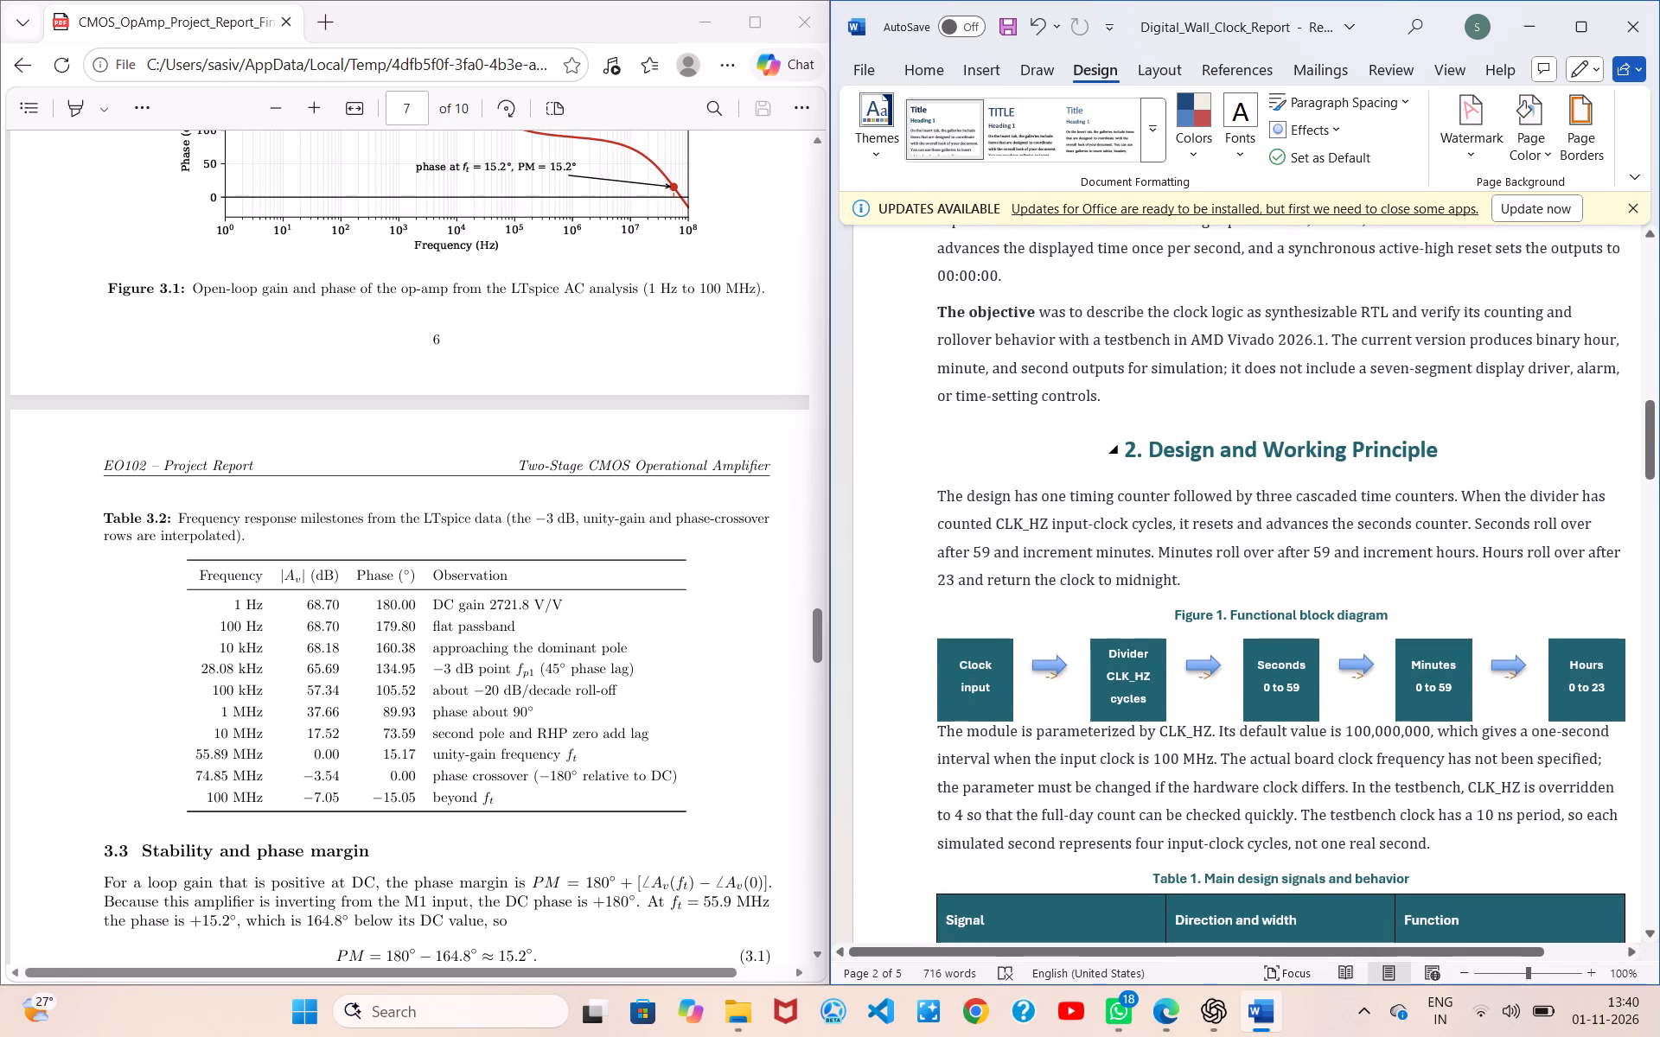
left_click(1226, 408)
key("Return")
key("Return")
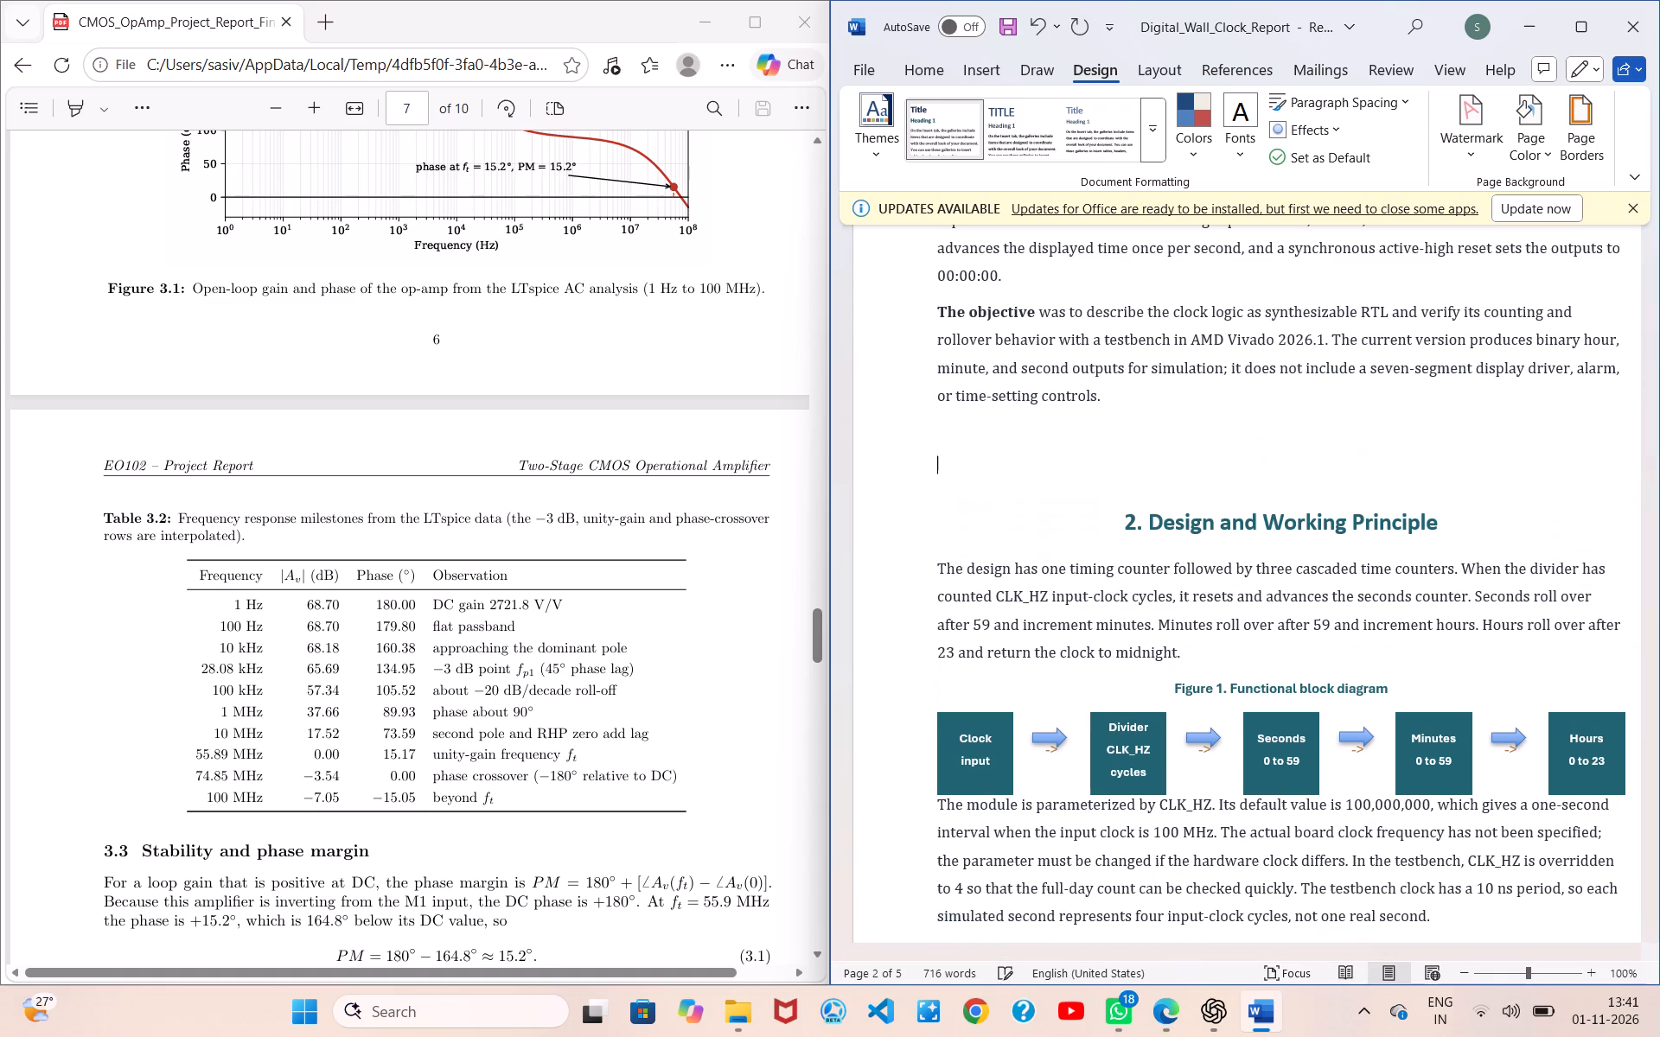
key("Return")
key("Return")
key("Return")
key("Return")
key("Return")
key("Return")
key("Return")
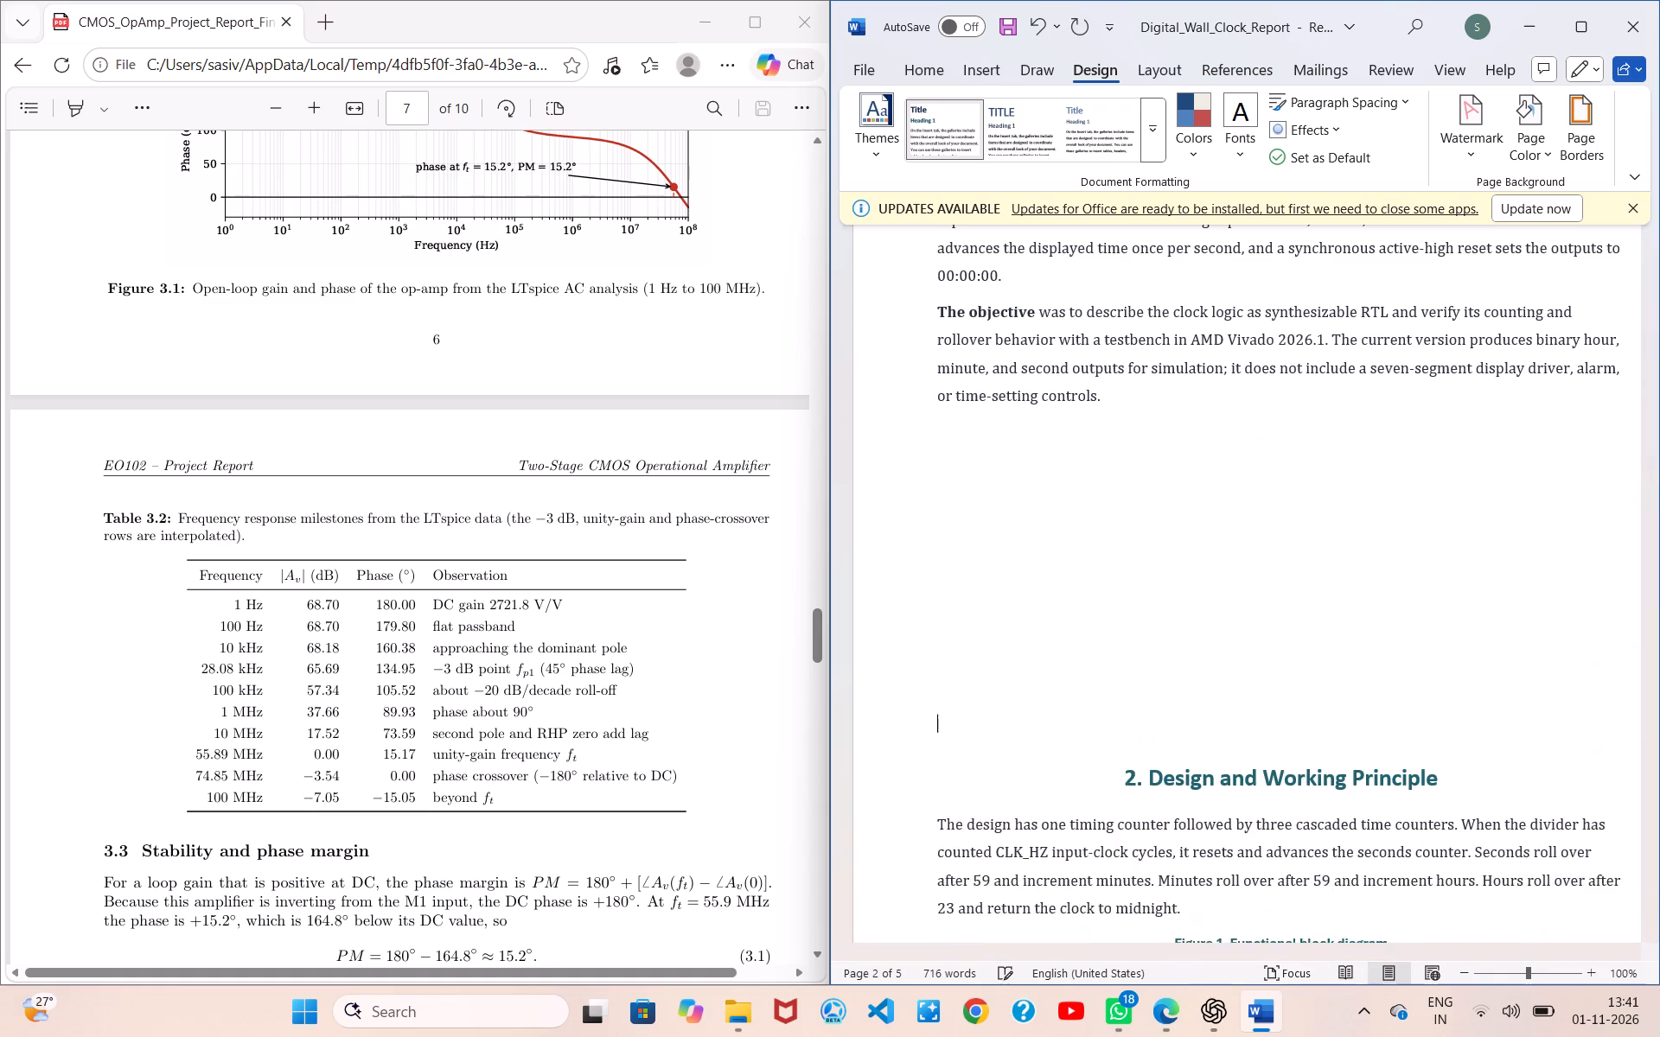
key("Return")
key("Return")
key("Return")
key("Return")
scroll(1226, 408, "down", 2)
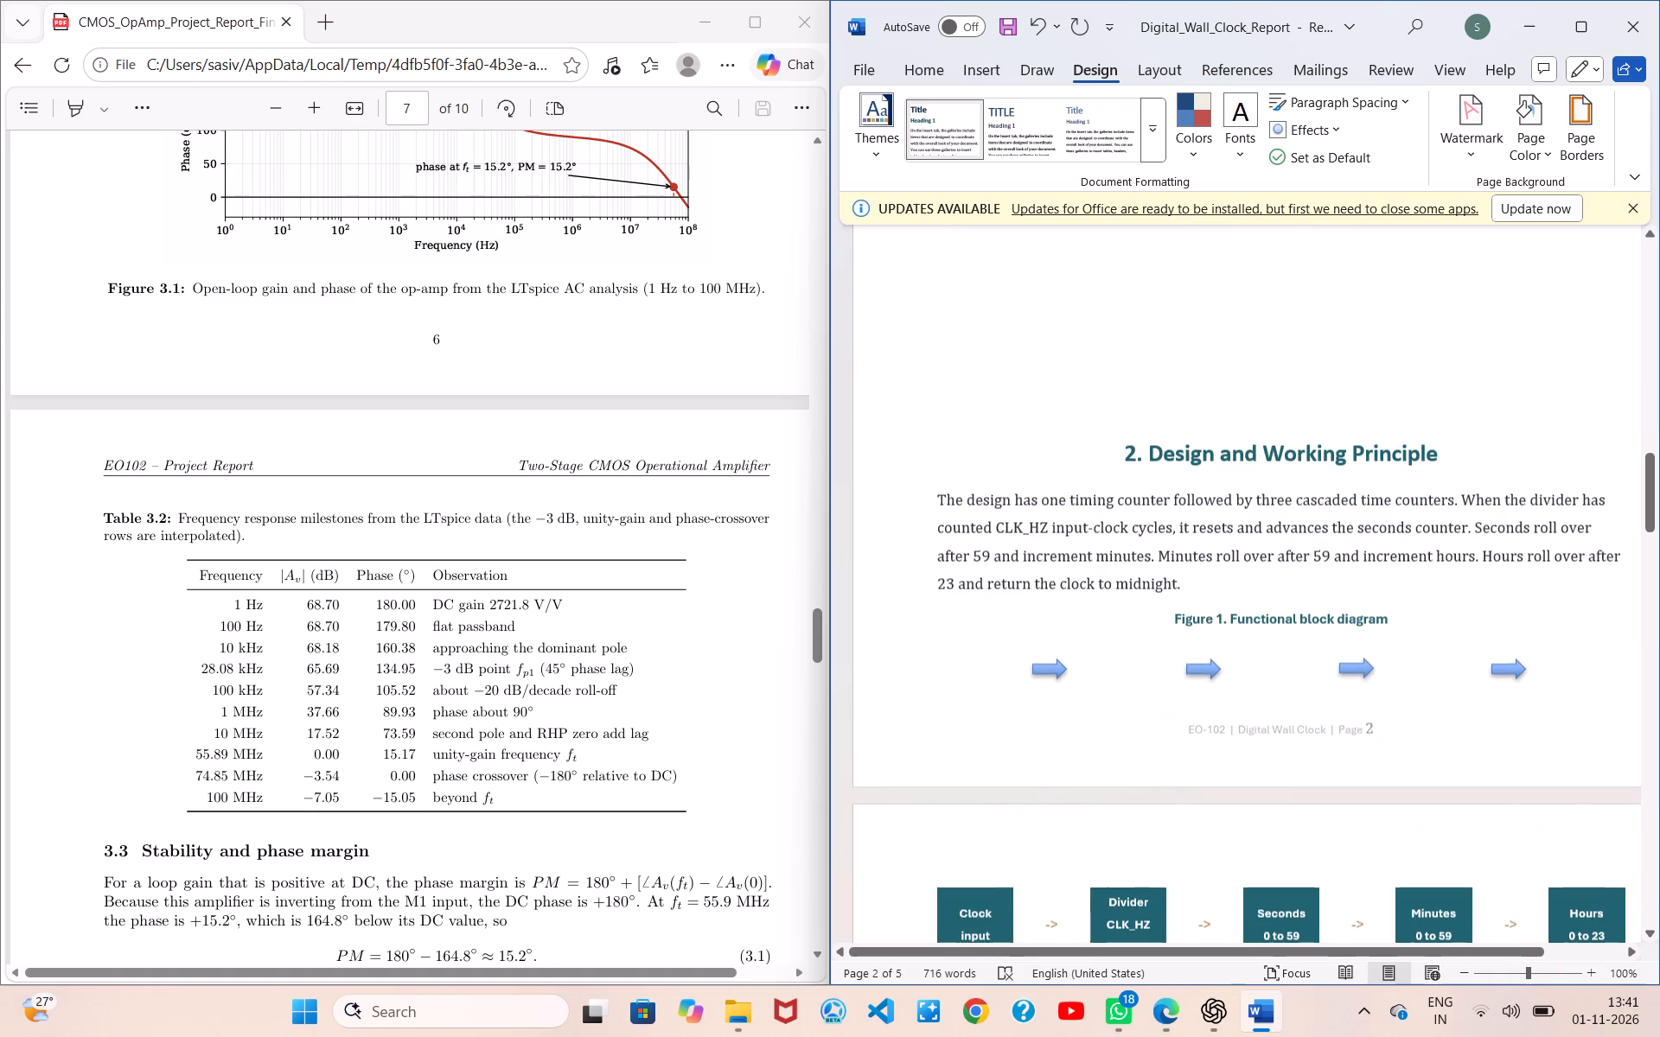
key("Return")
key("Return")
key("Return")
key("Return")
key("Return")
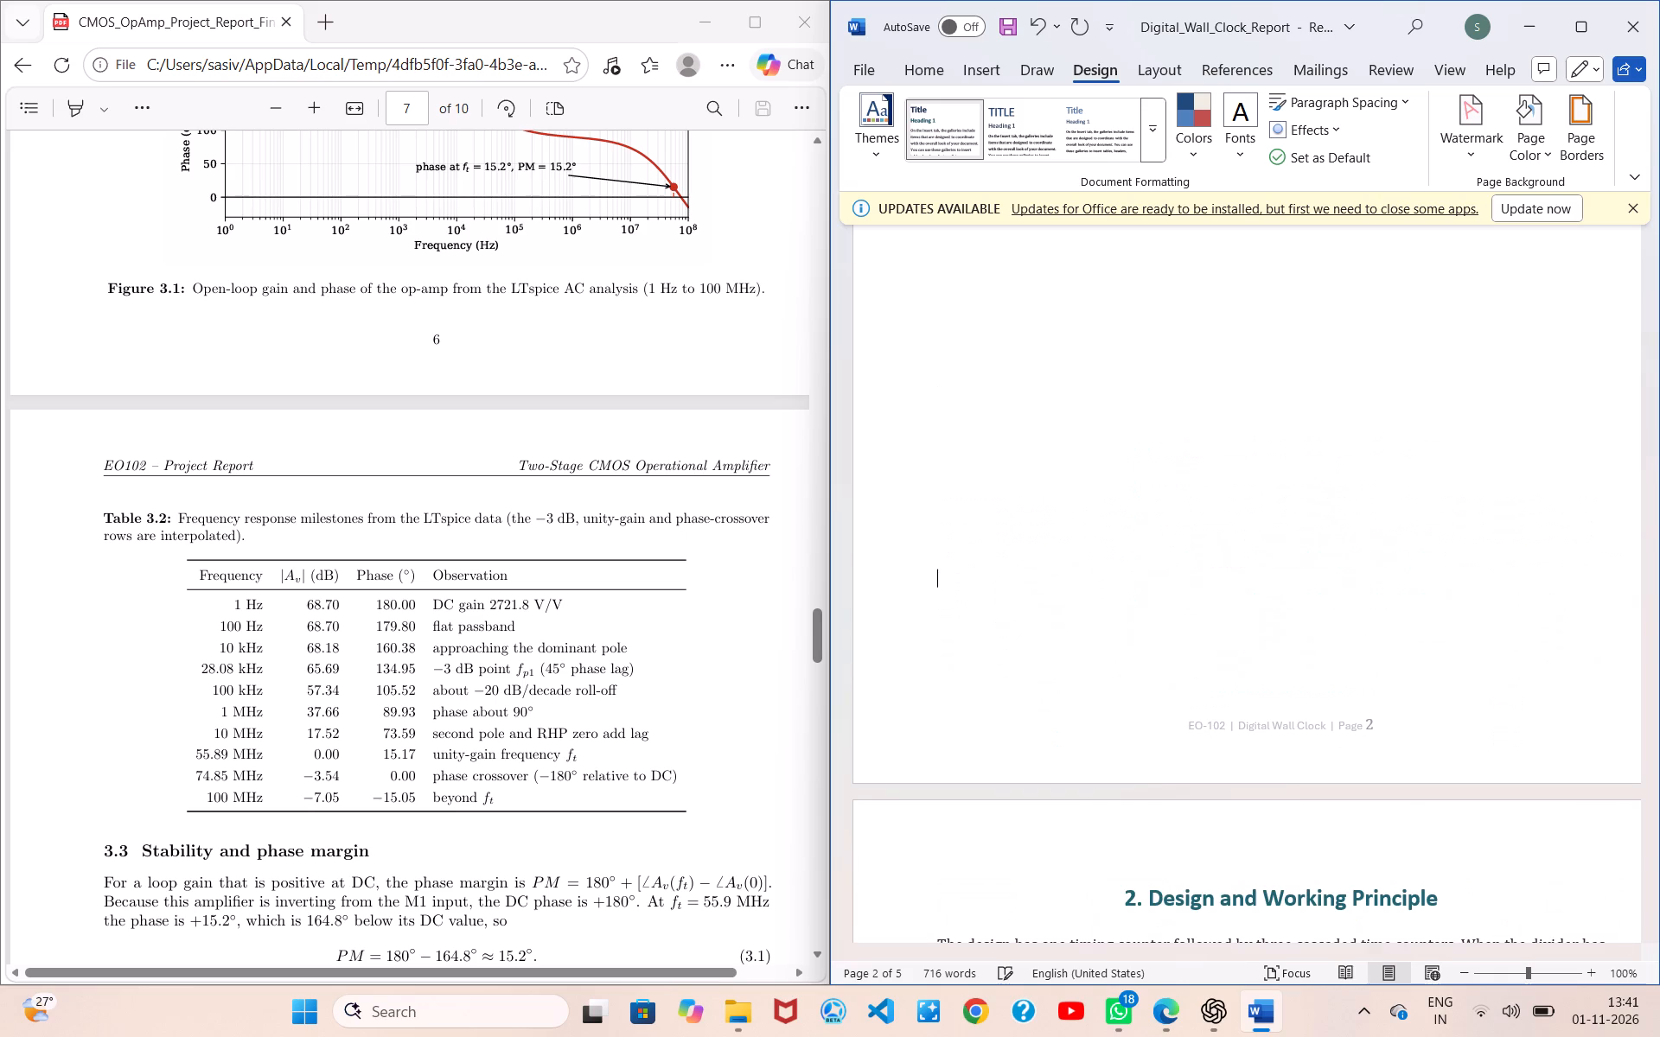
Review the report's page layout from Design and Working Principle to the last page, and then its cover page.
scroll(1226, 408, "down", 7)
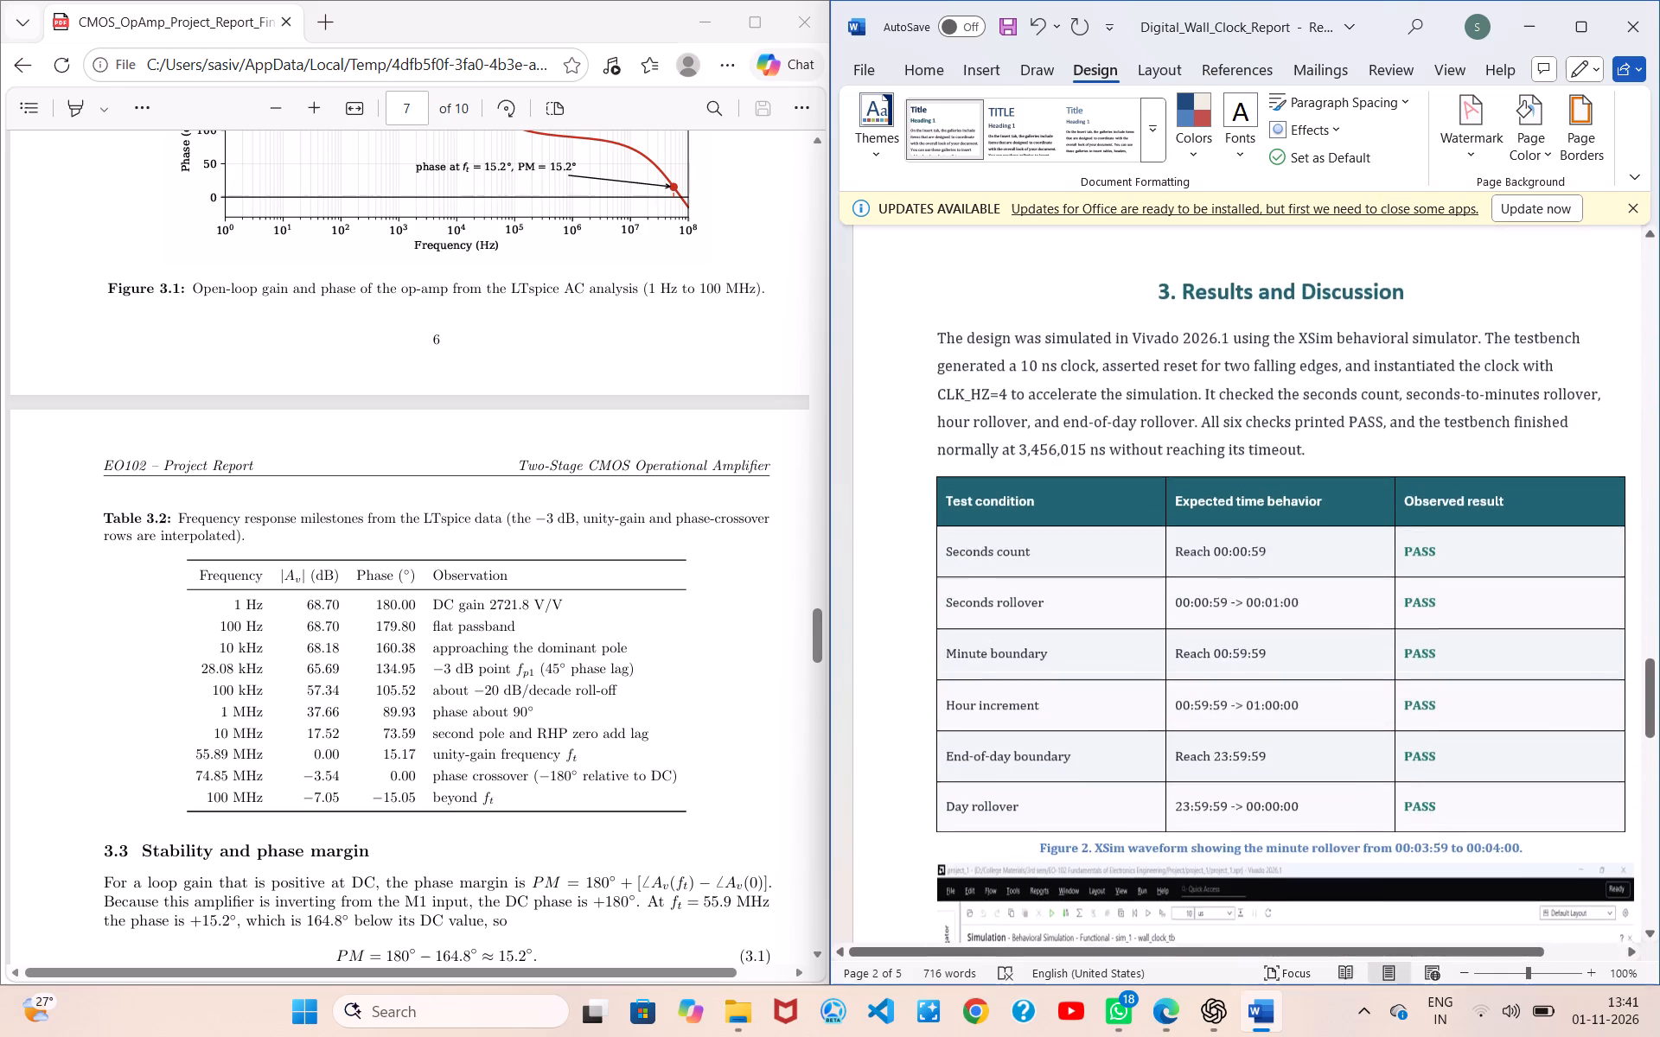
scroll(1226, 408, "right", 1)
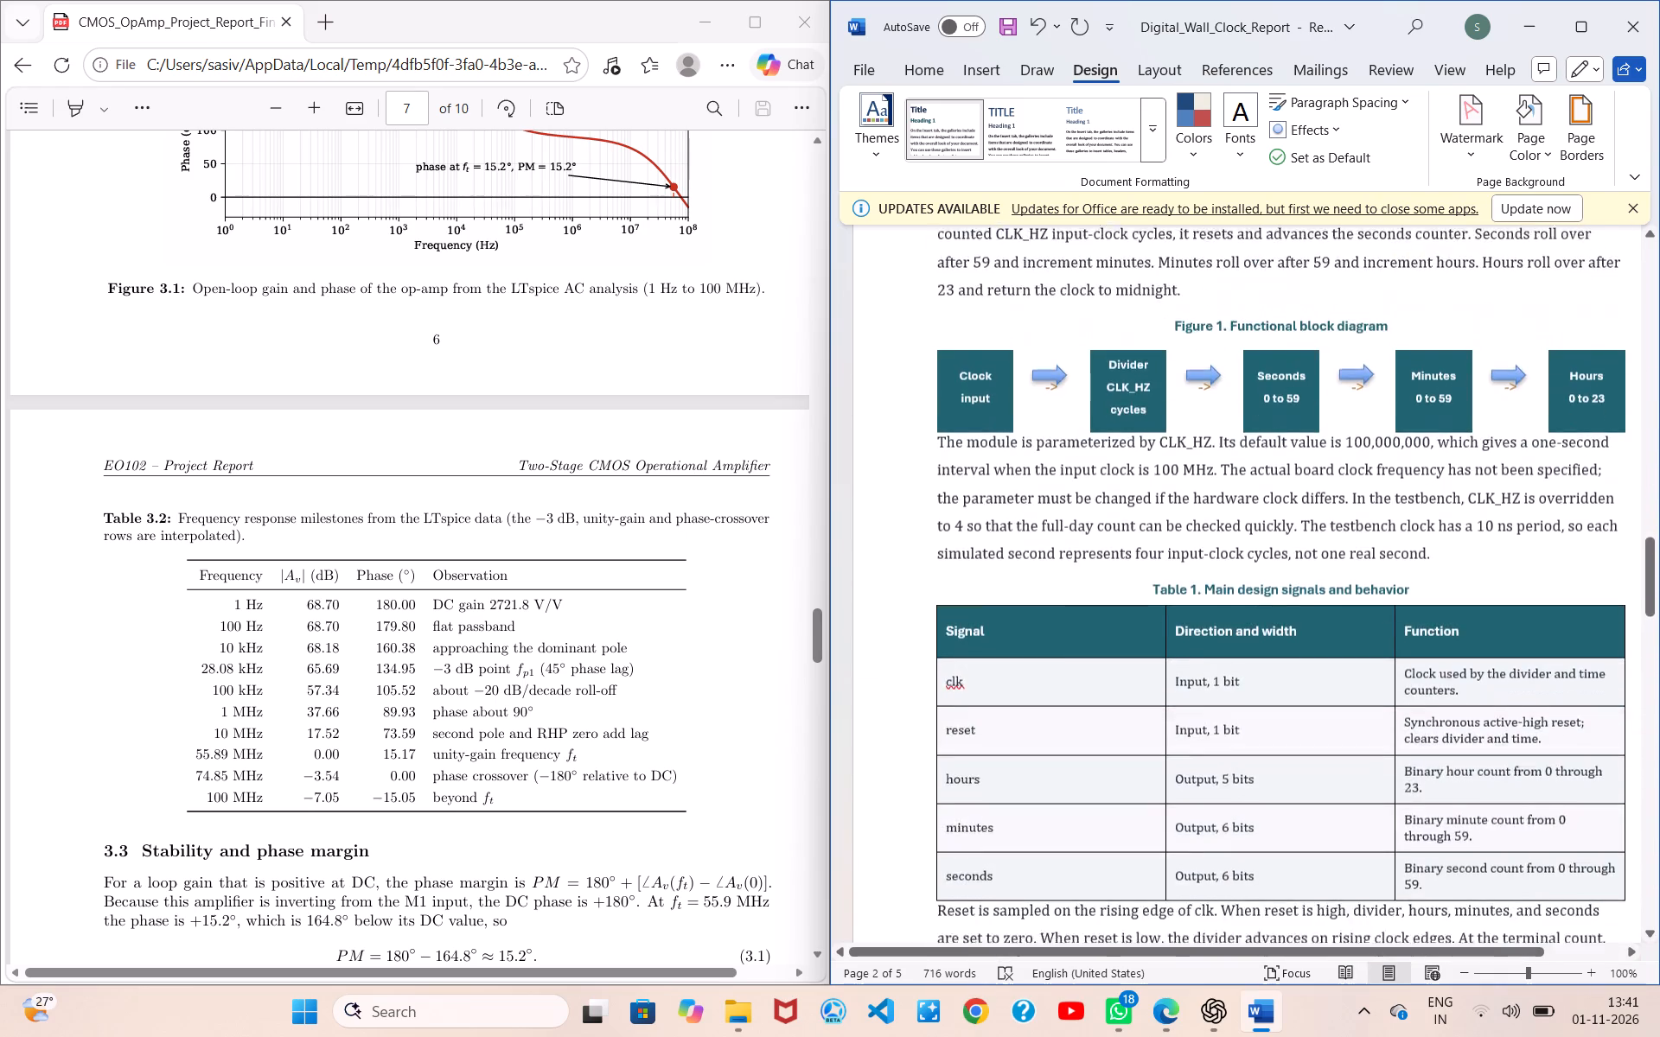
scroll(1226, 408, "right", 1)
scroll(1226, 408, "down", 3)
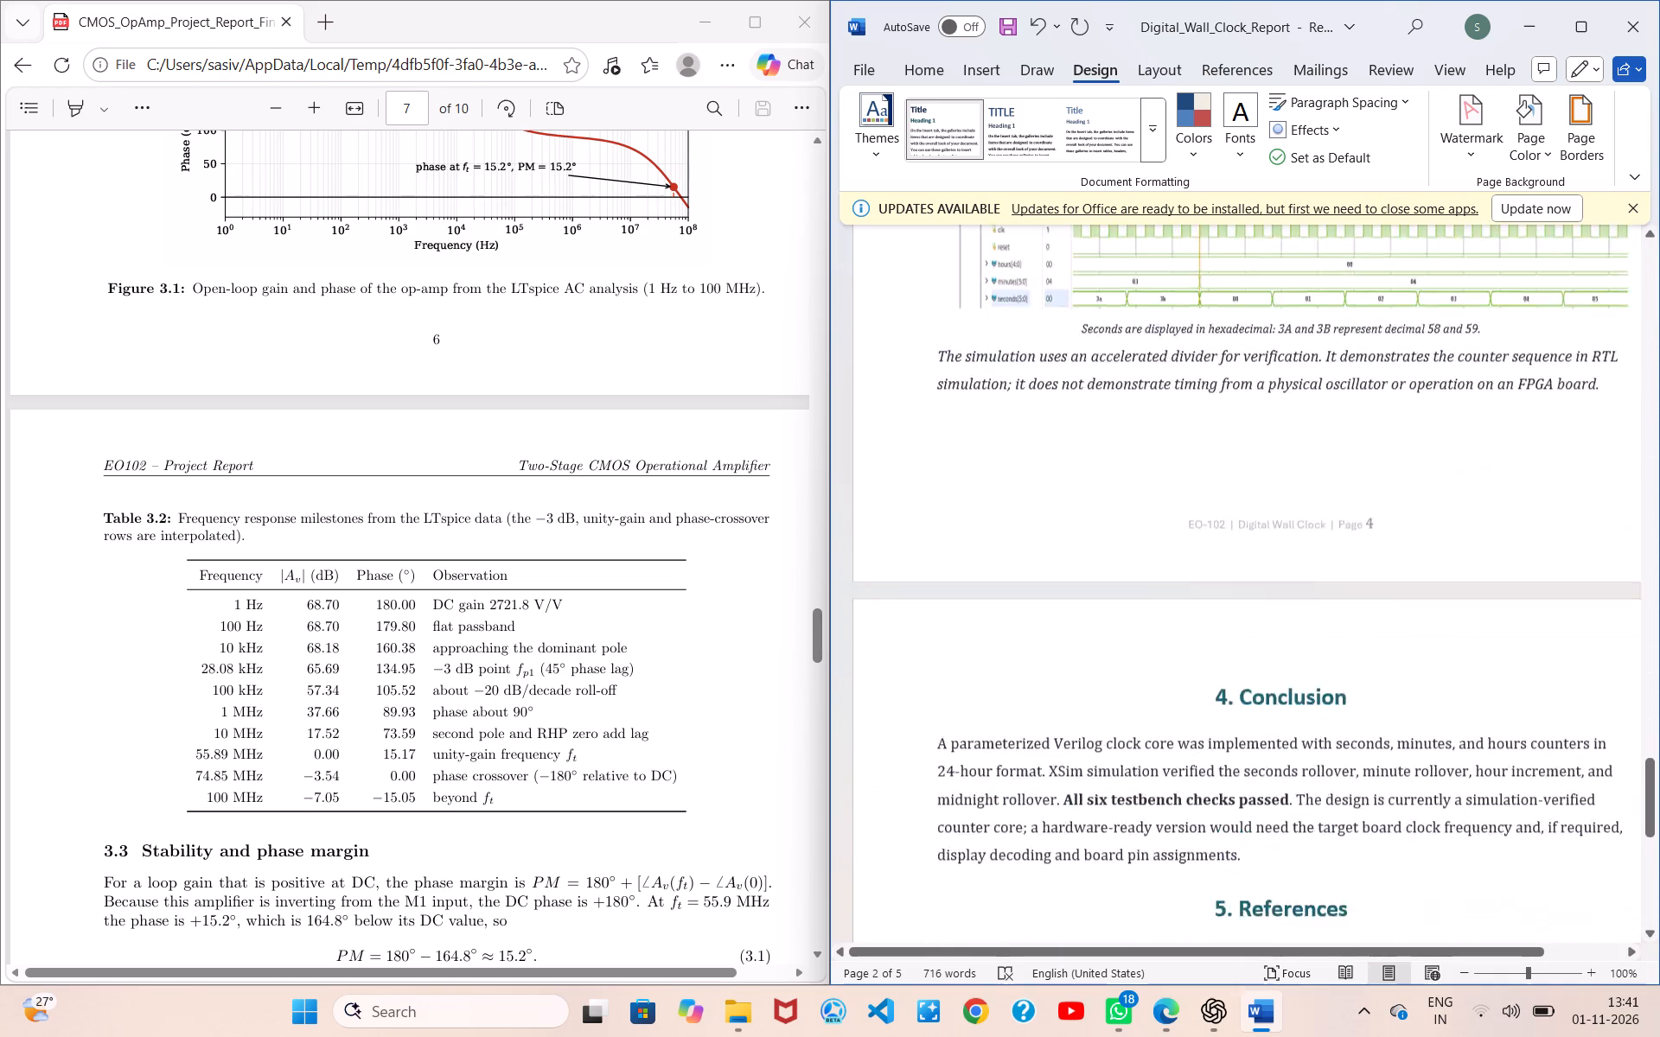
scroll(1226, 408, "down", 1)
scroll(1226, 408, "up", 1)
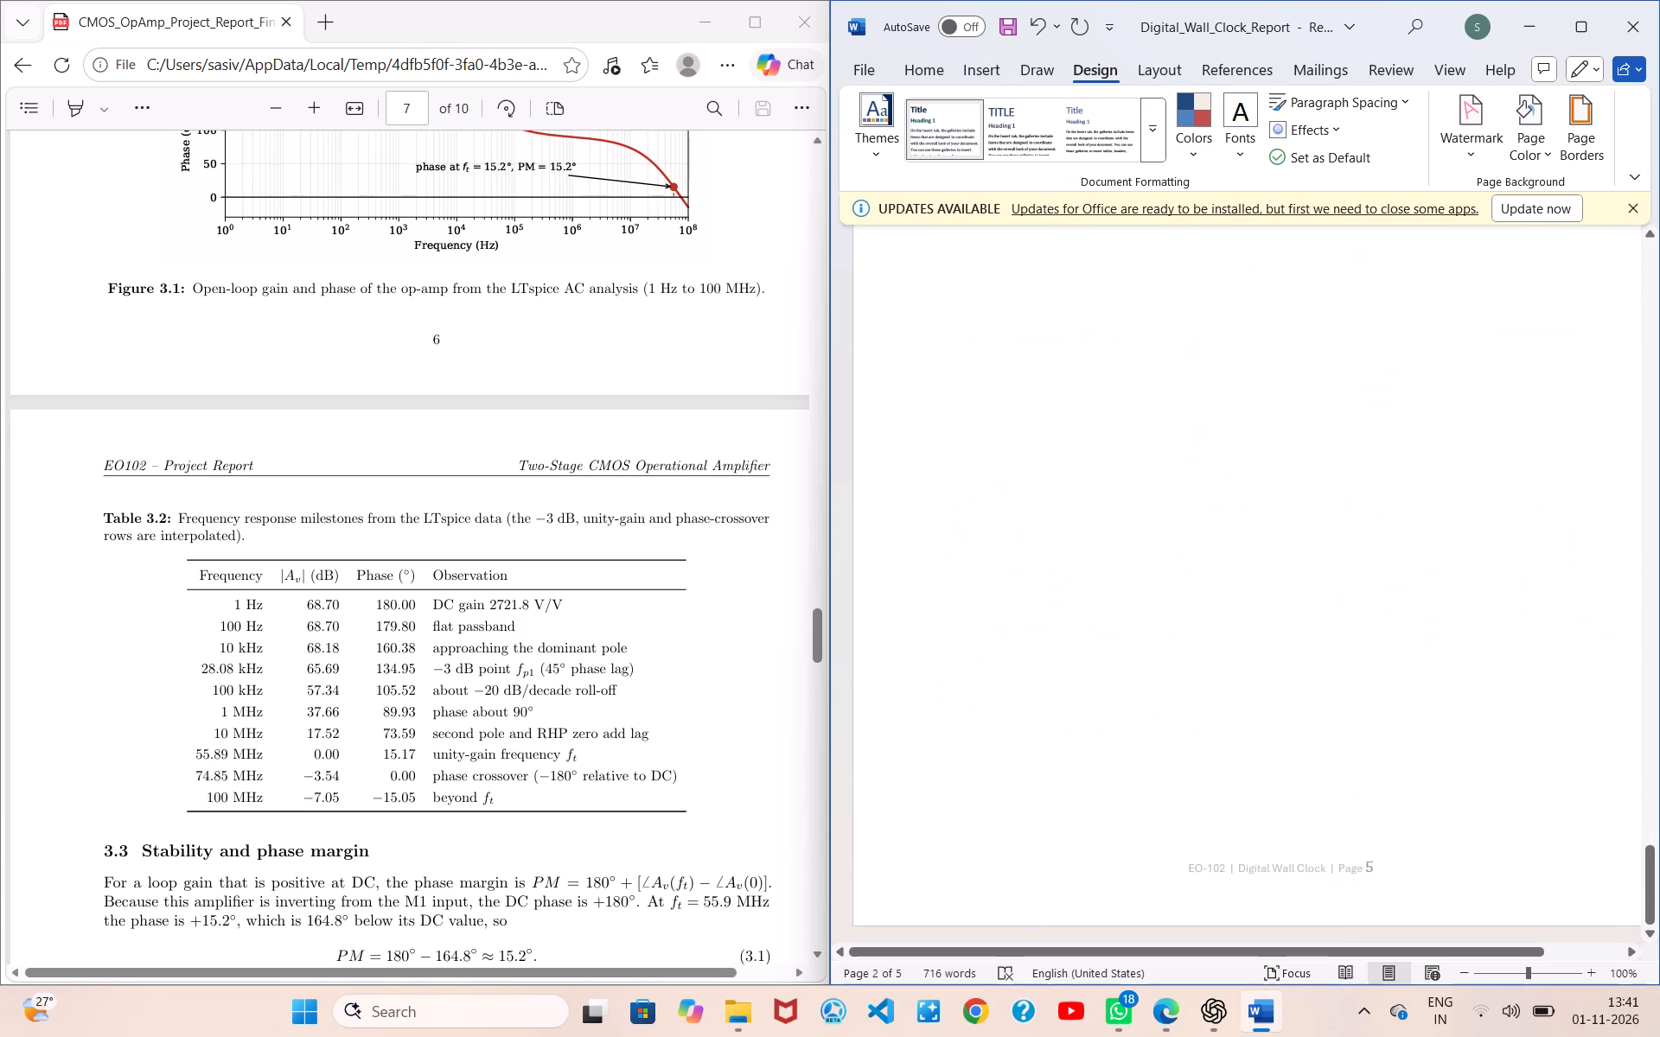
scroll(1226, 408, "up", 11)
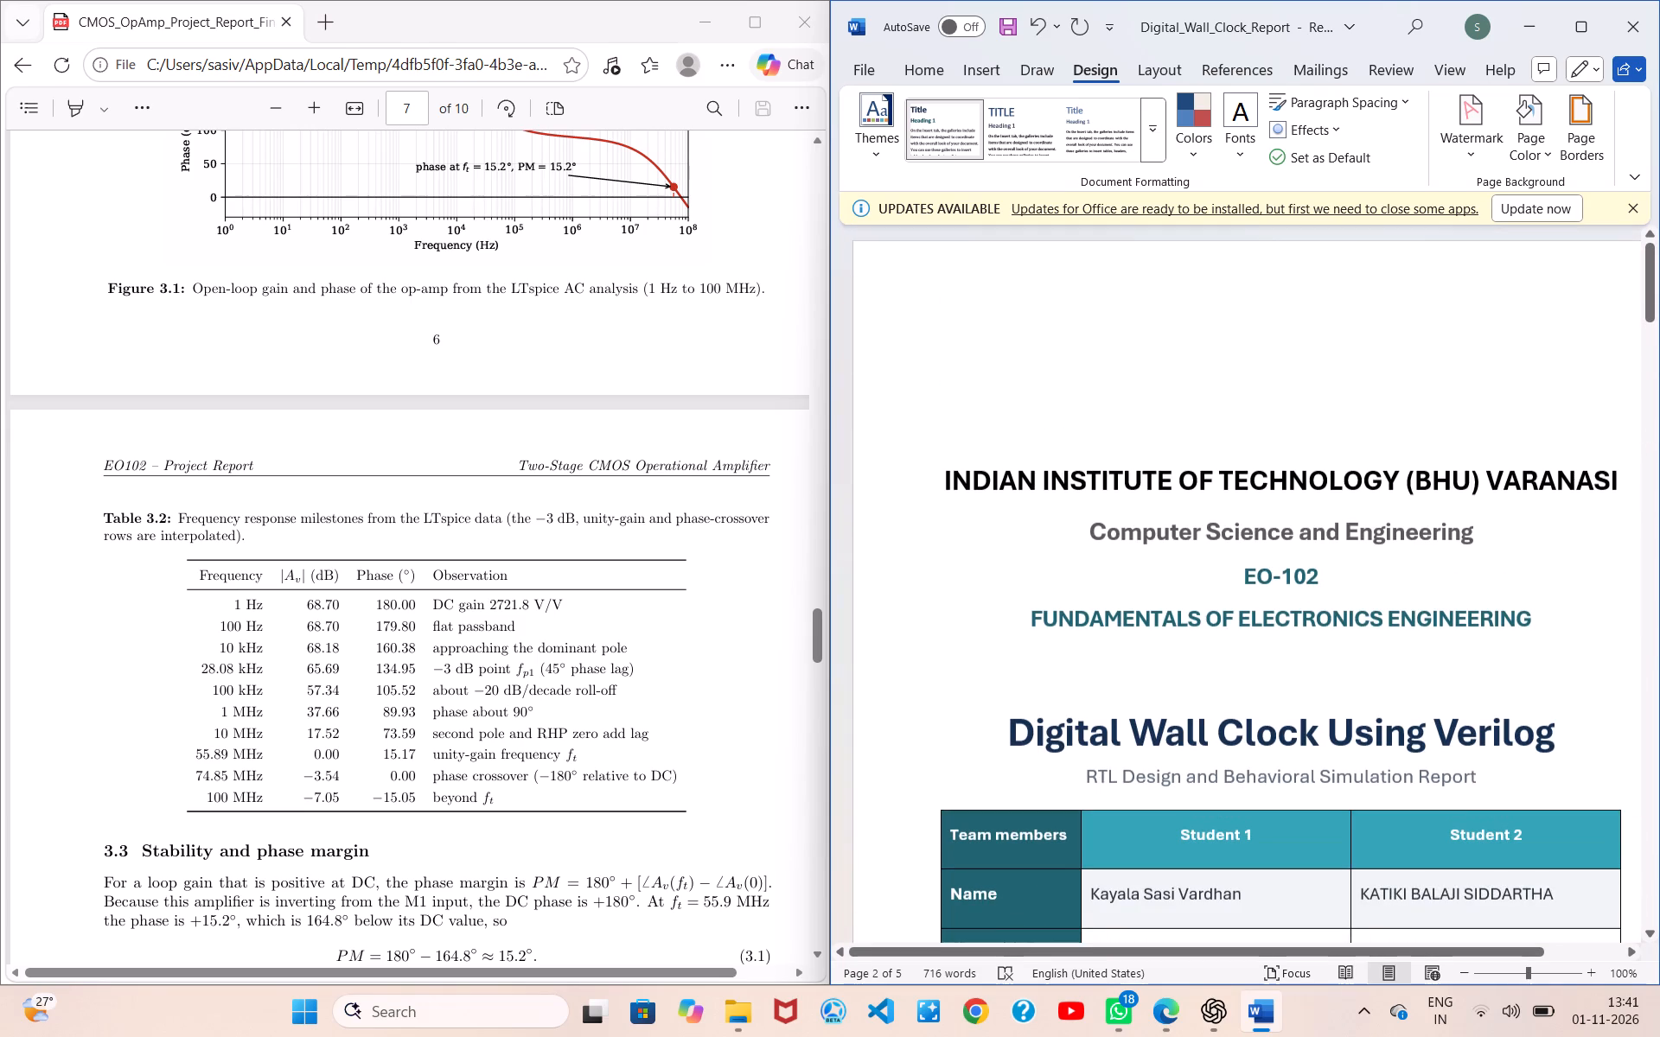
scroll(1226, 408, "up", 4)
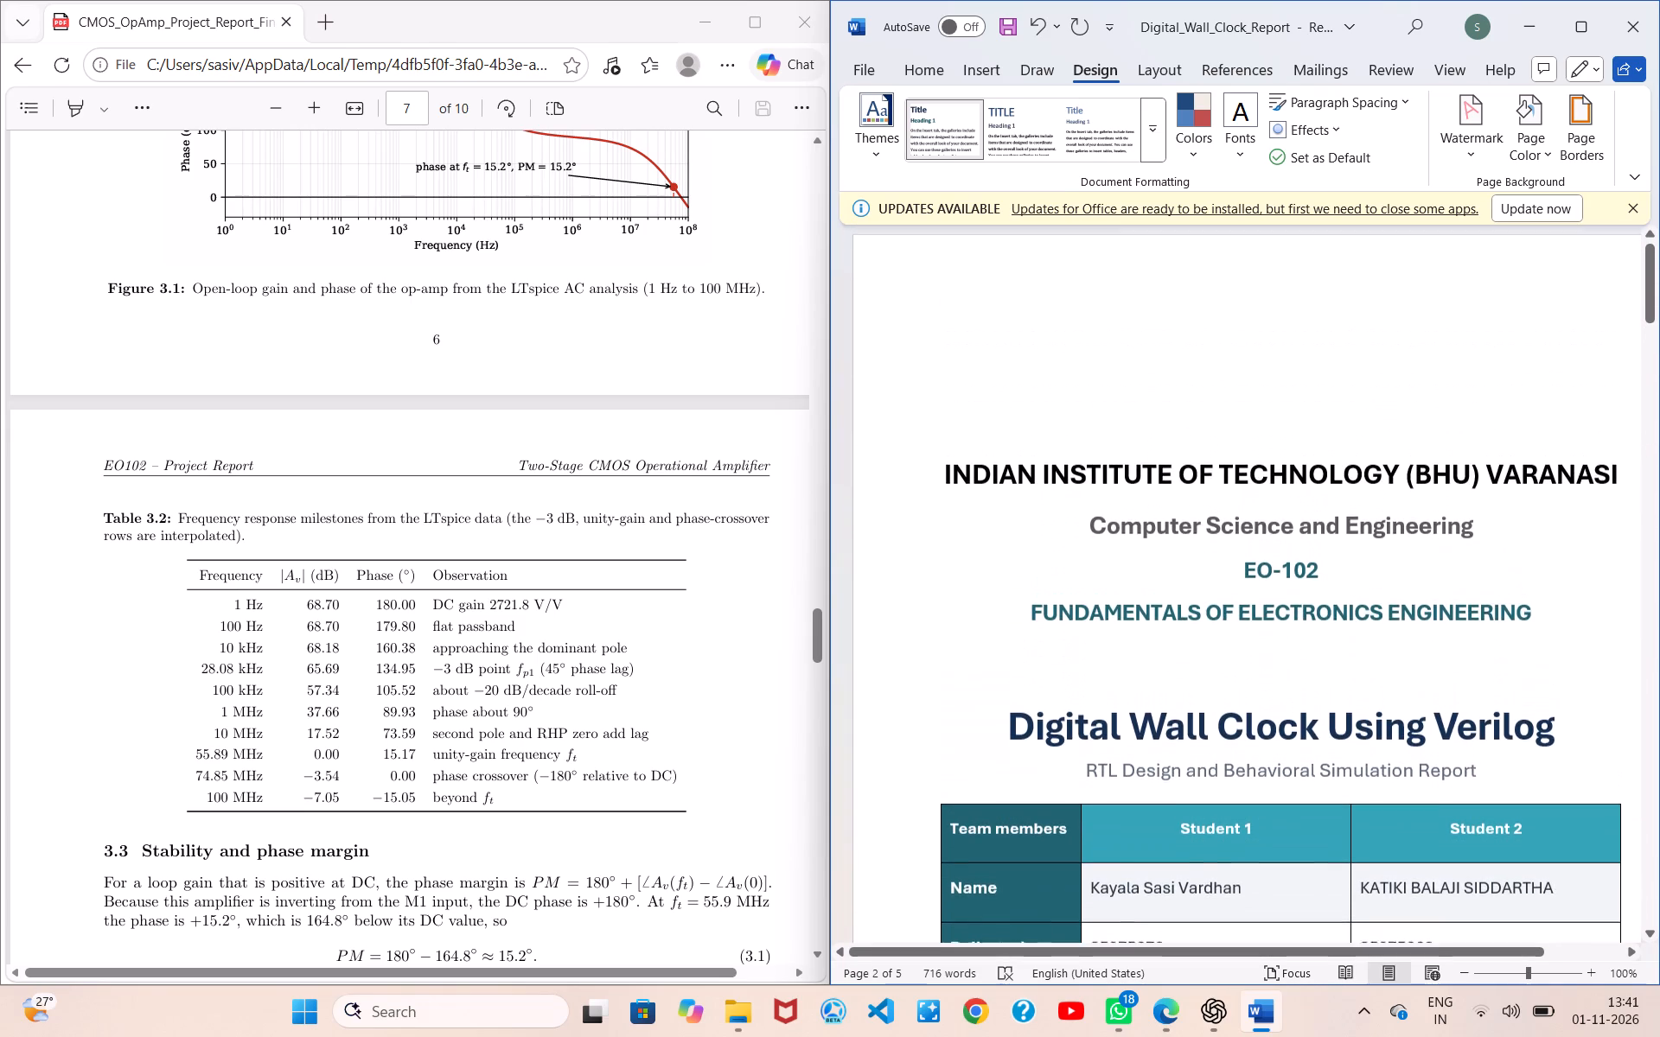
scroll(1226, 408, "up", 1)
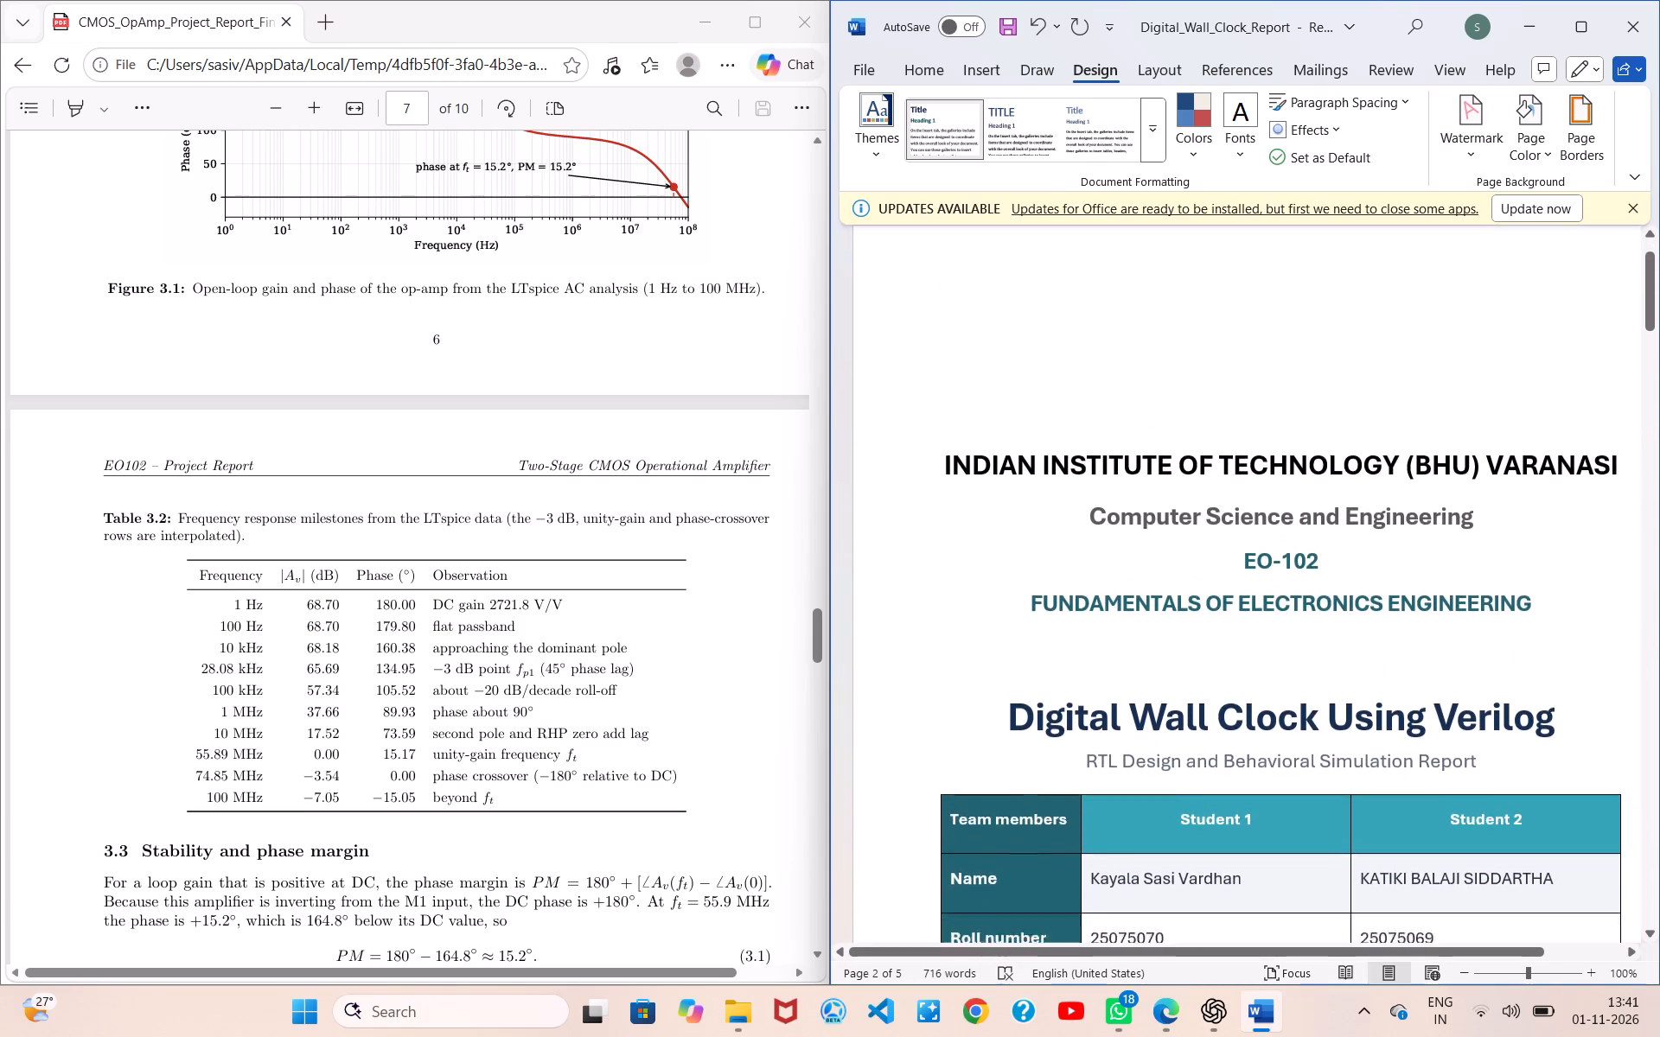
Review the report's cover page and Introduction page alongside the AC frequency response page of the CMOS op-amp report.
scroll(1226, 408, "down", 1)
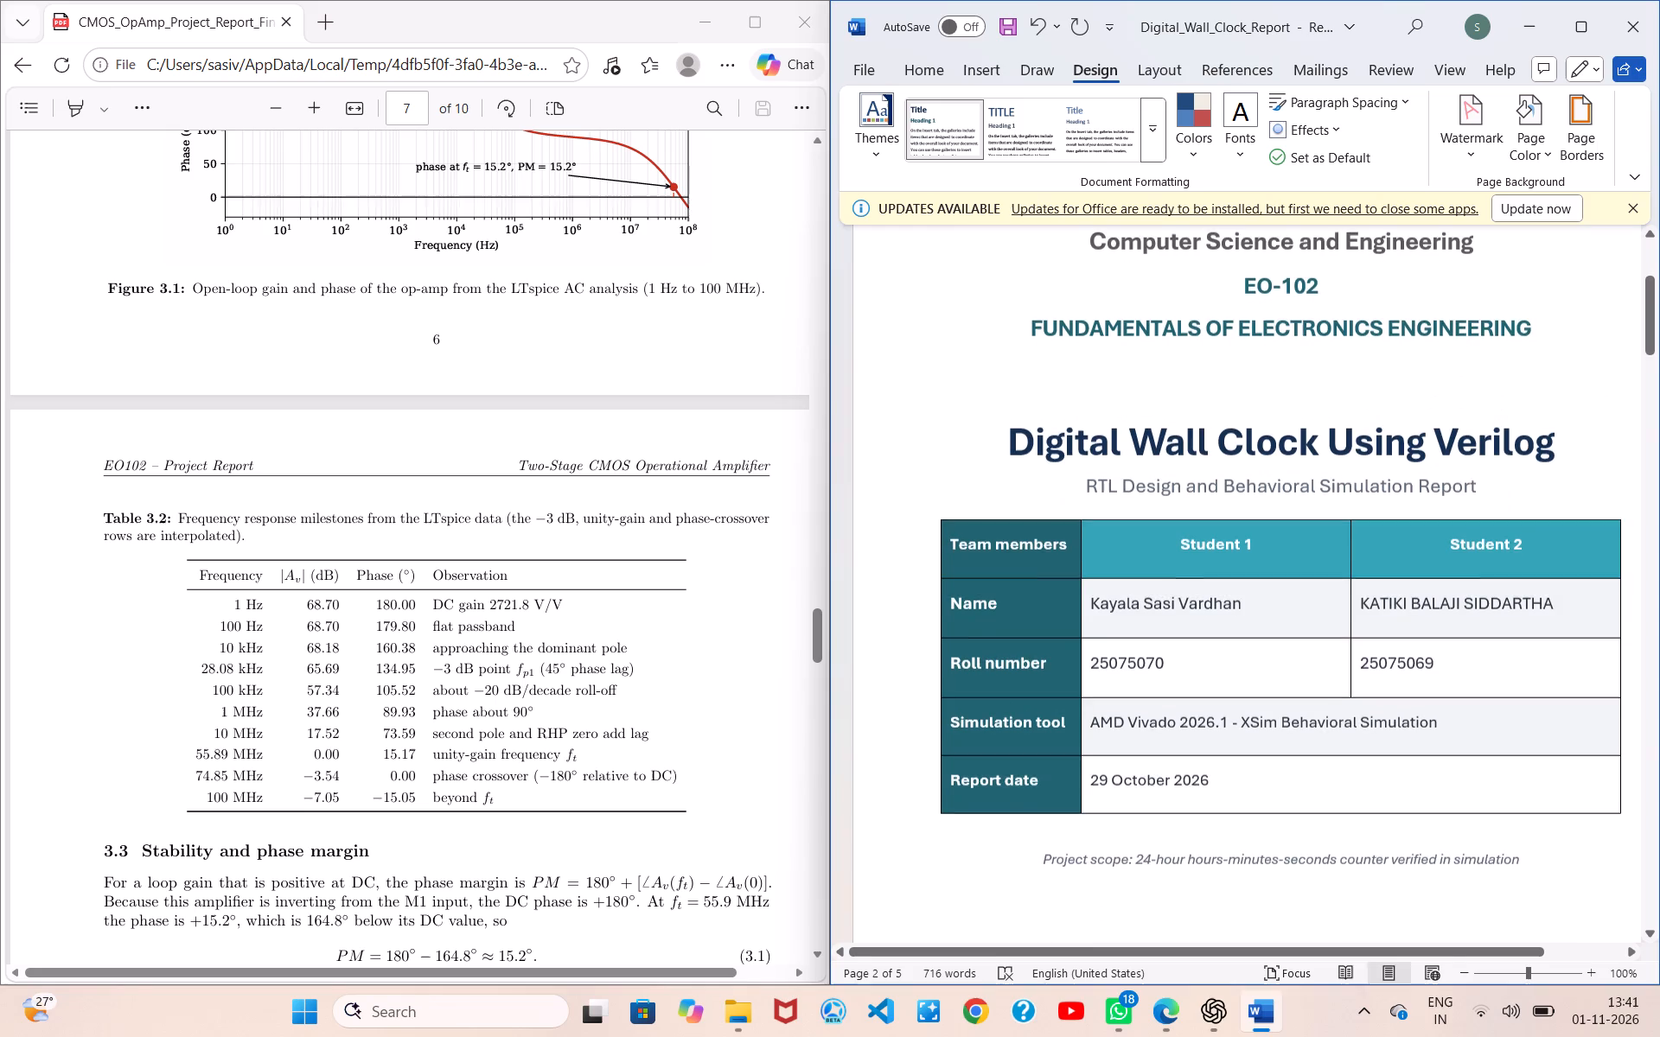
scroll(1226, 408, "down", 1)
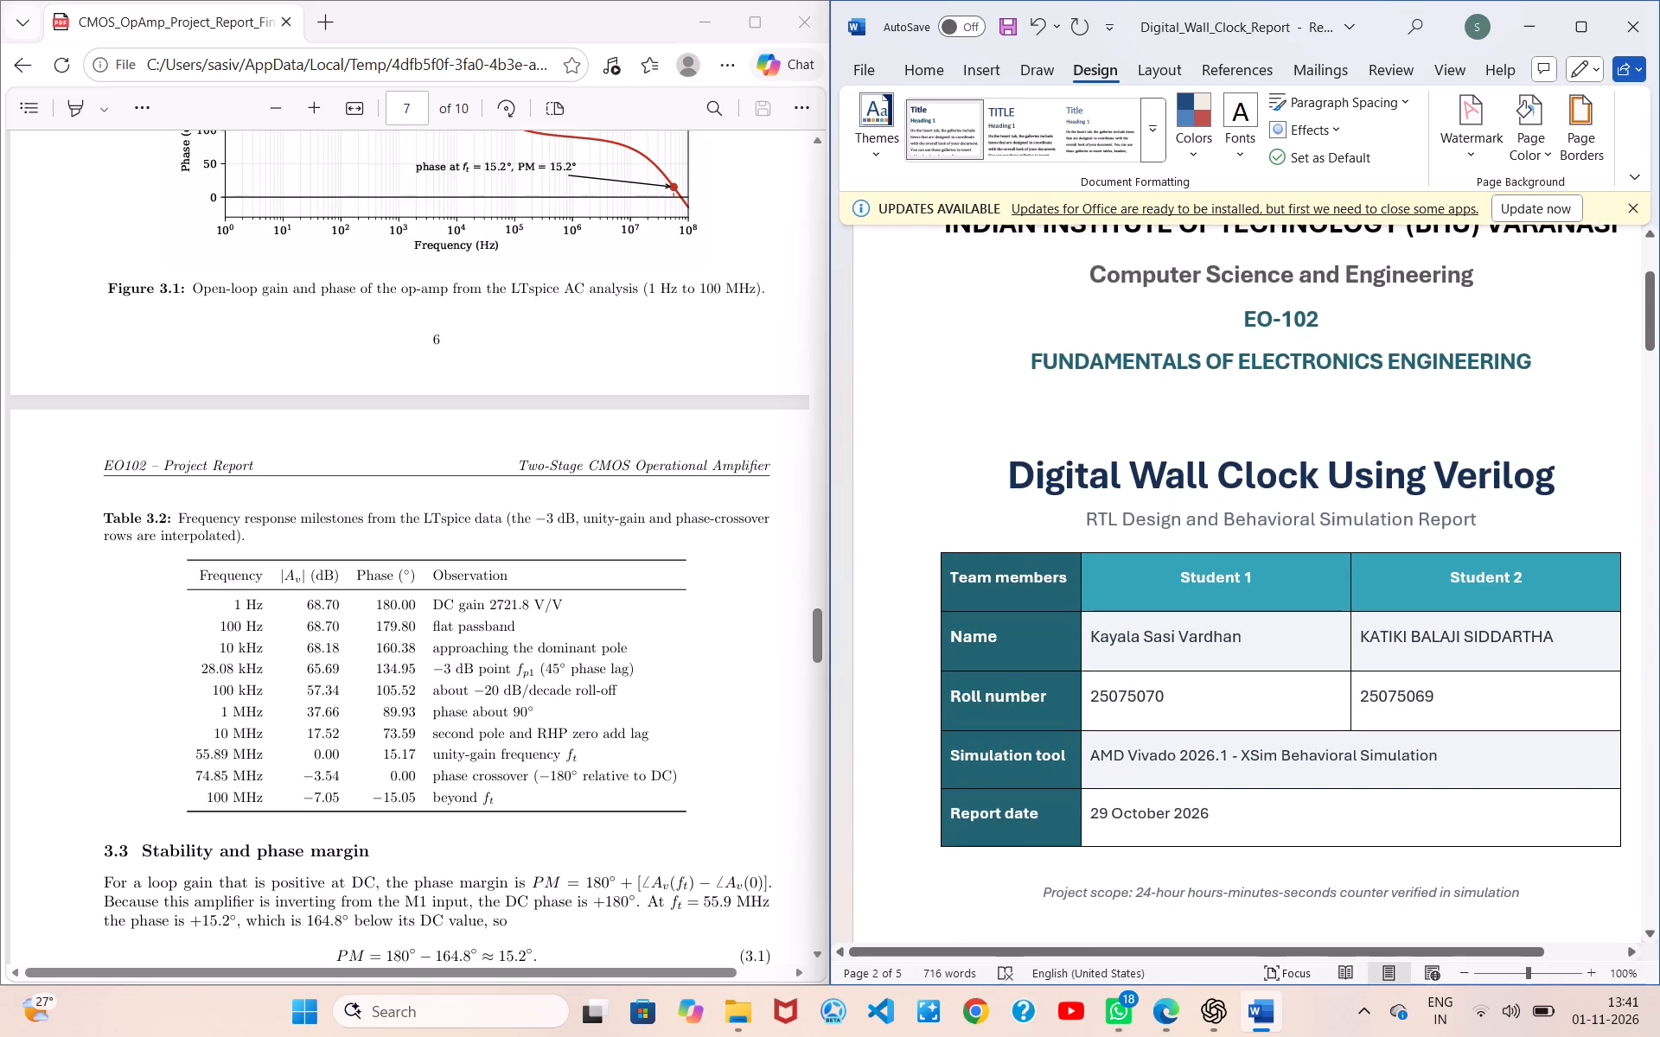
scroll(1226, 408, "down", 5)
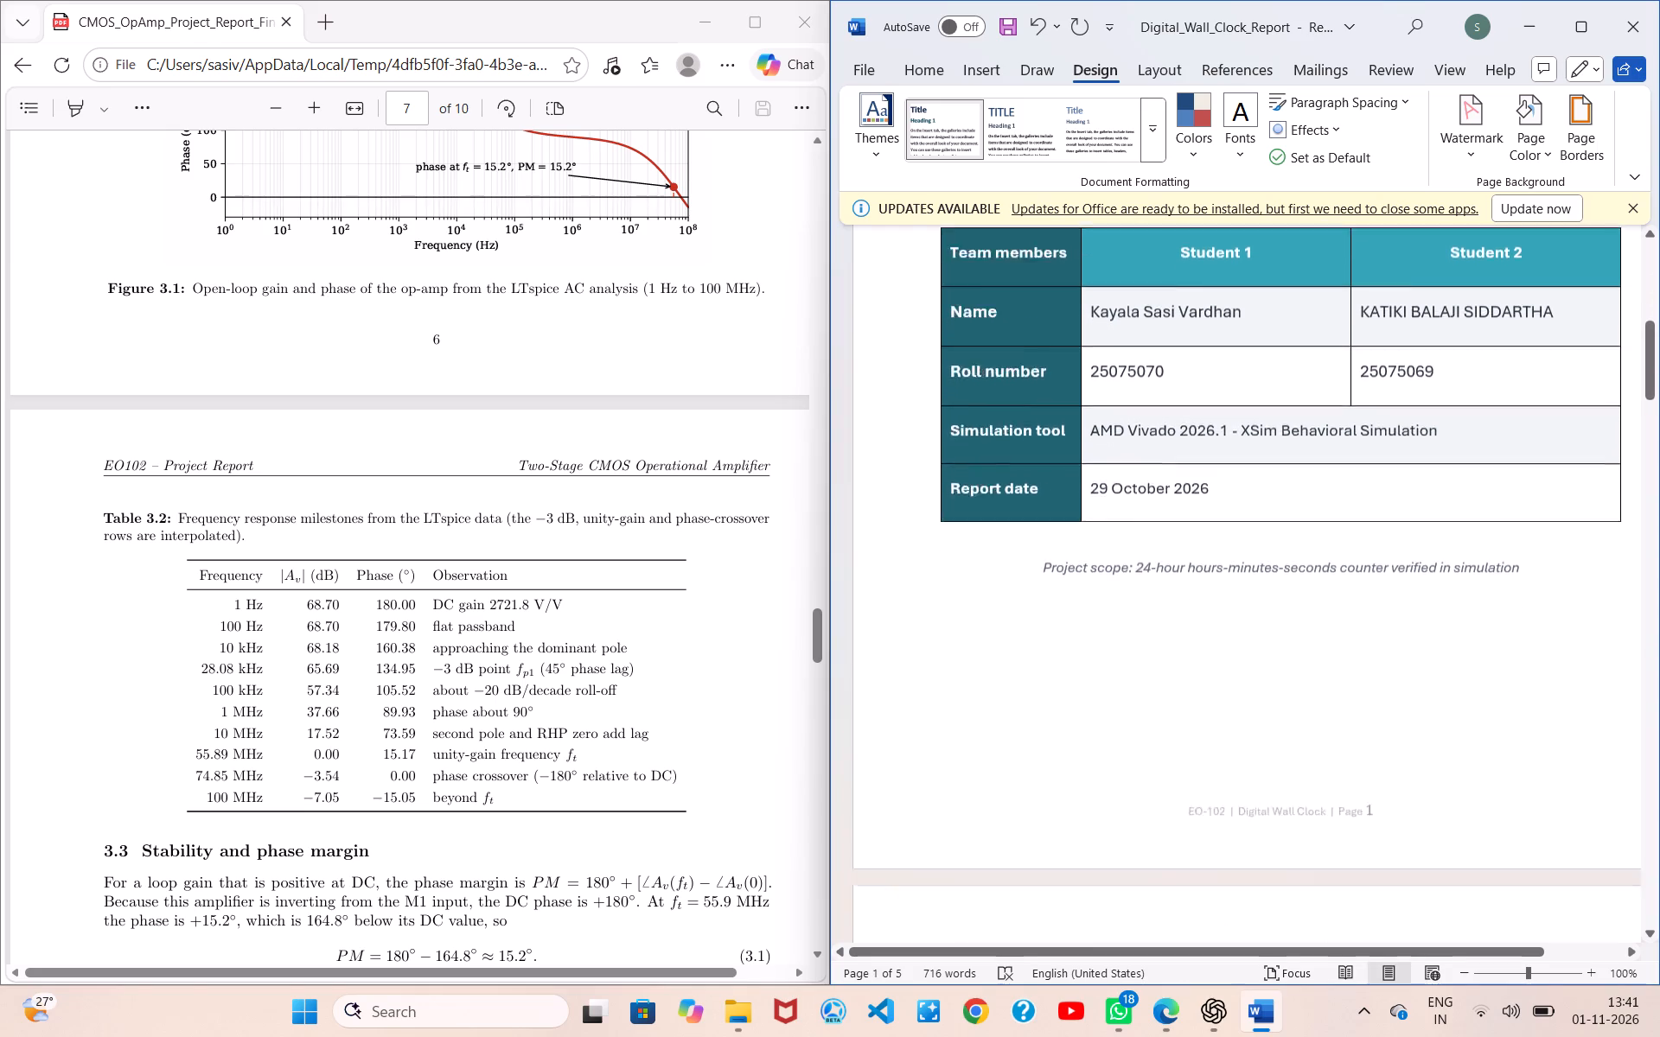
scroll(1226, 408, "down", 3)
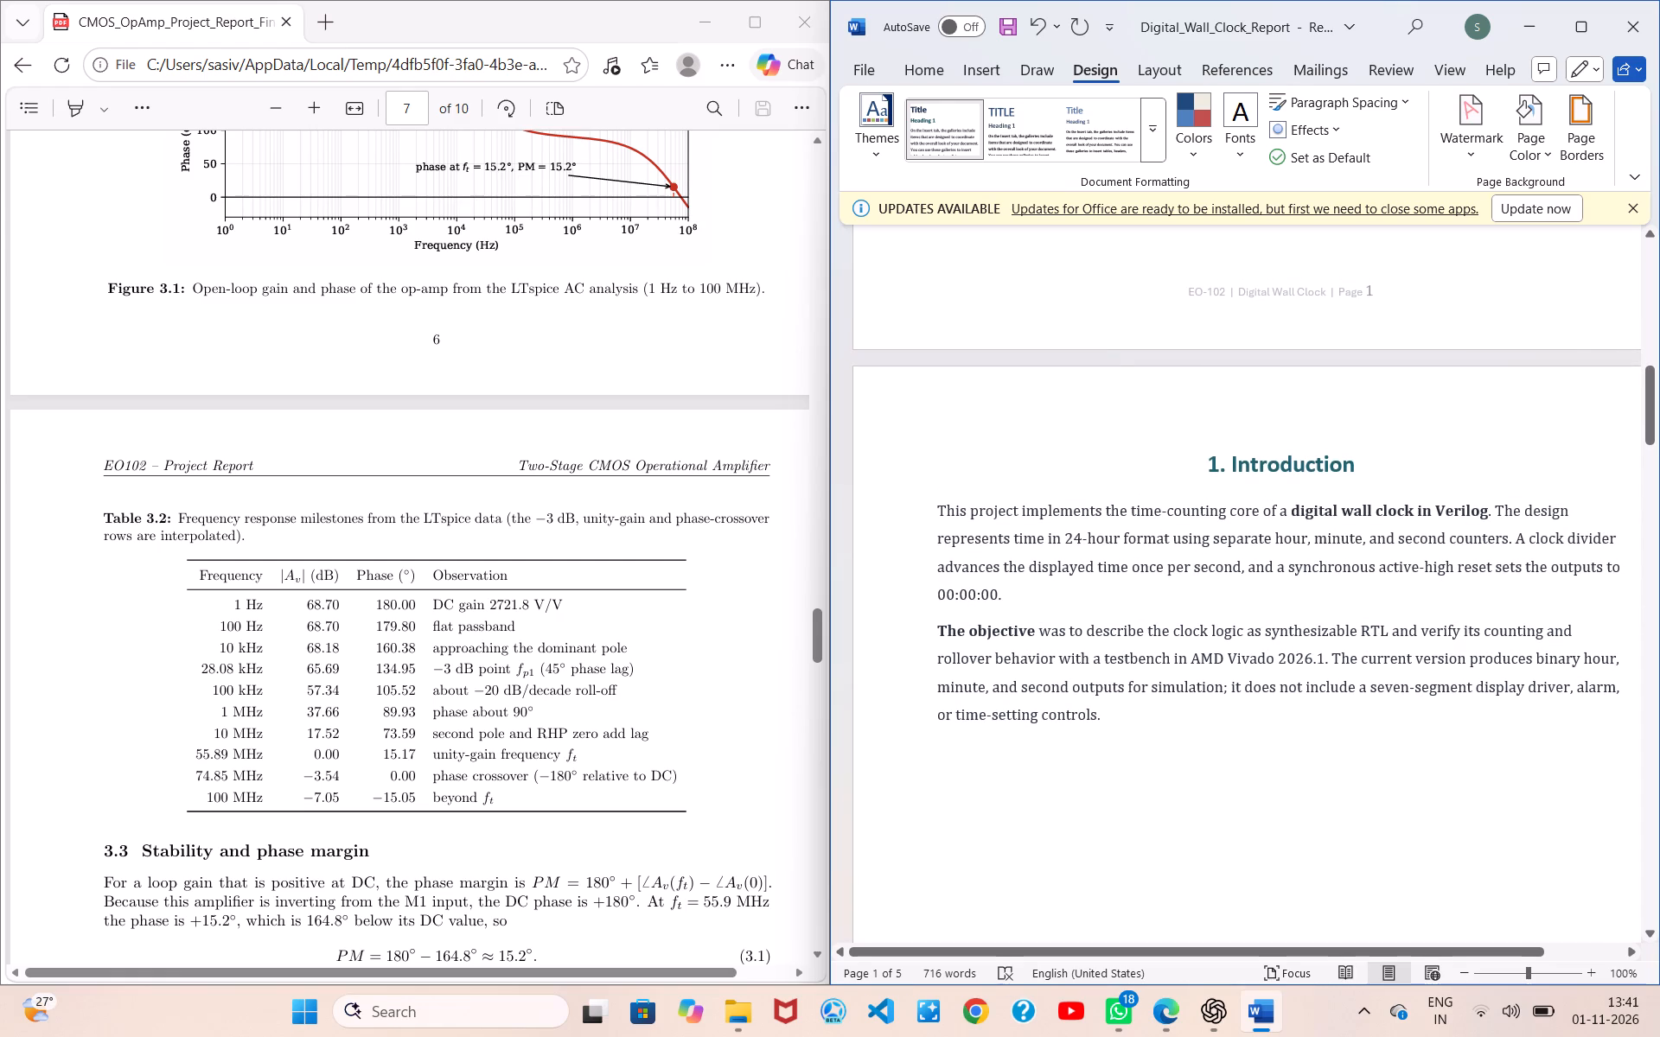
scroll(514, 622, "up", 6)
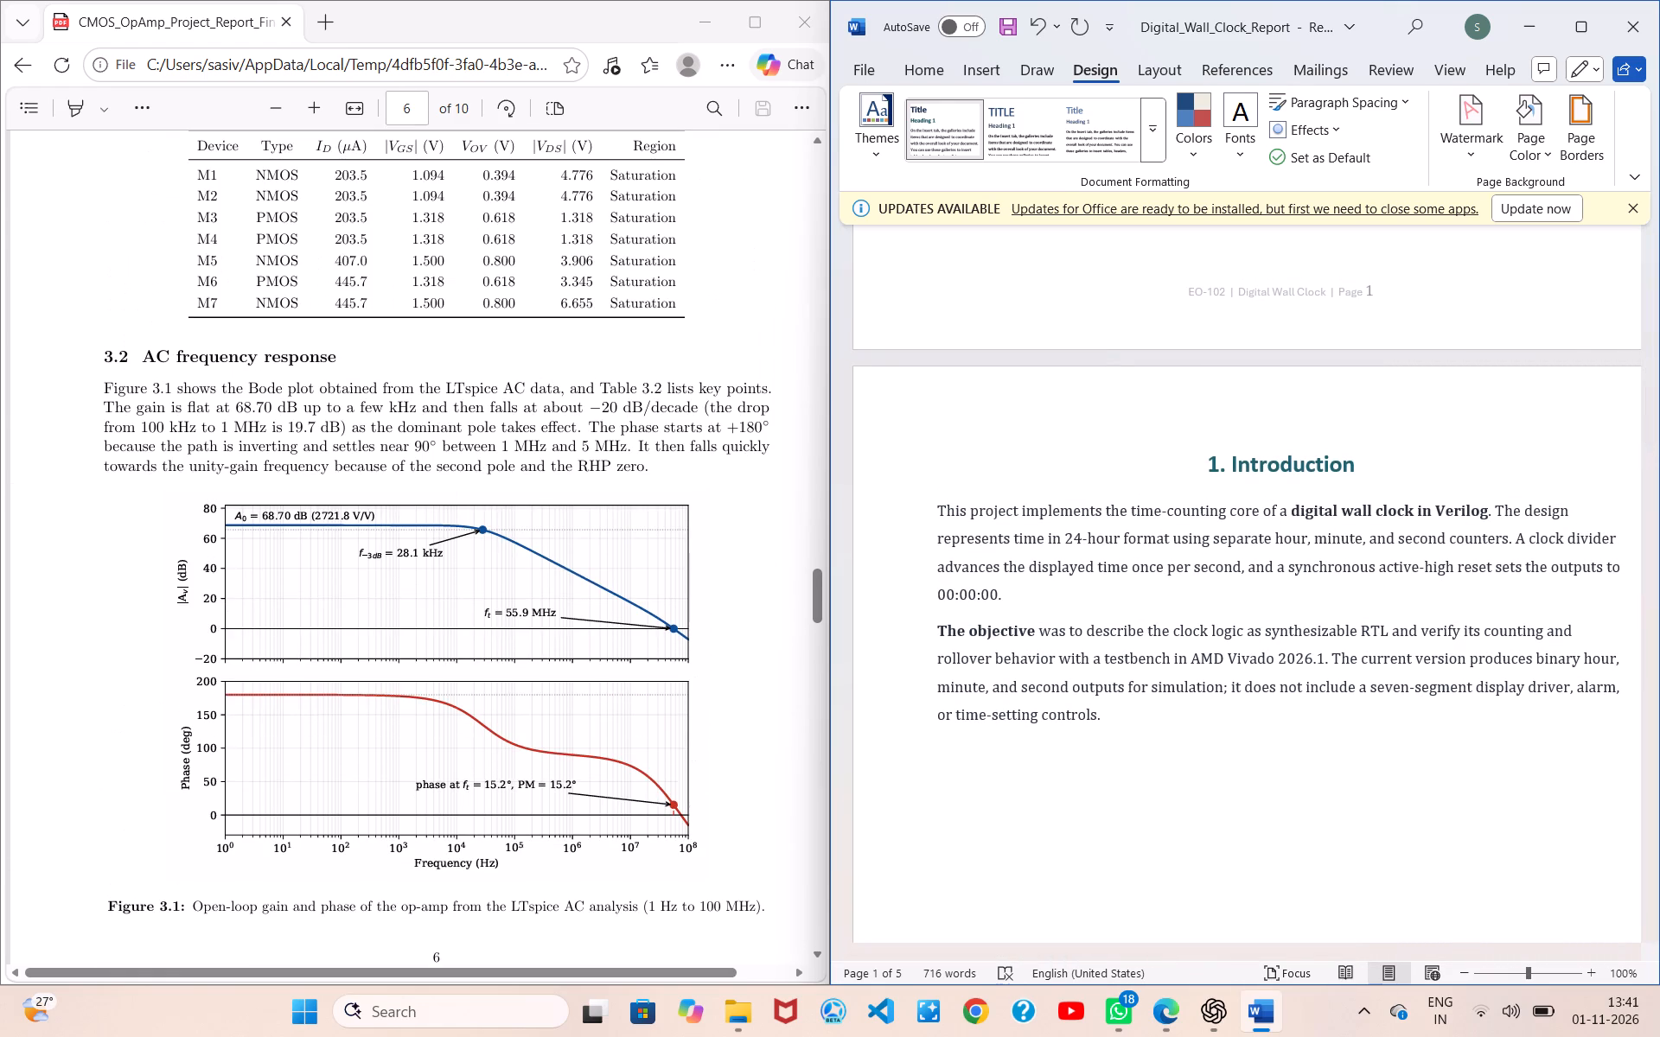
scroll(514, 622, "up", 2)
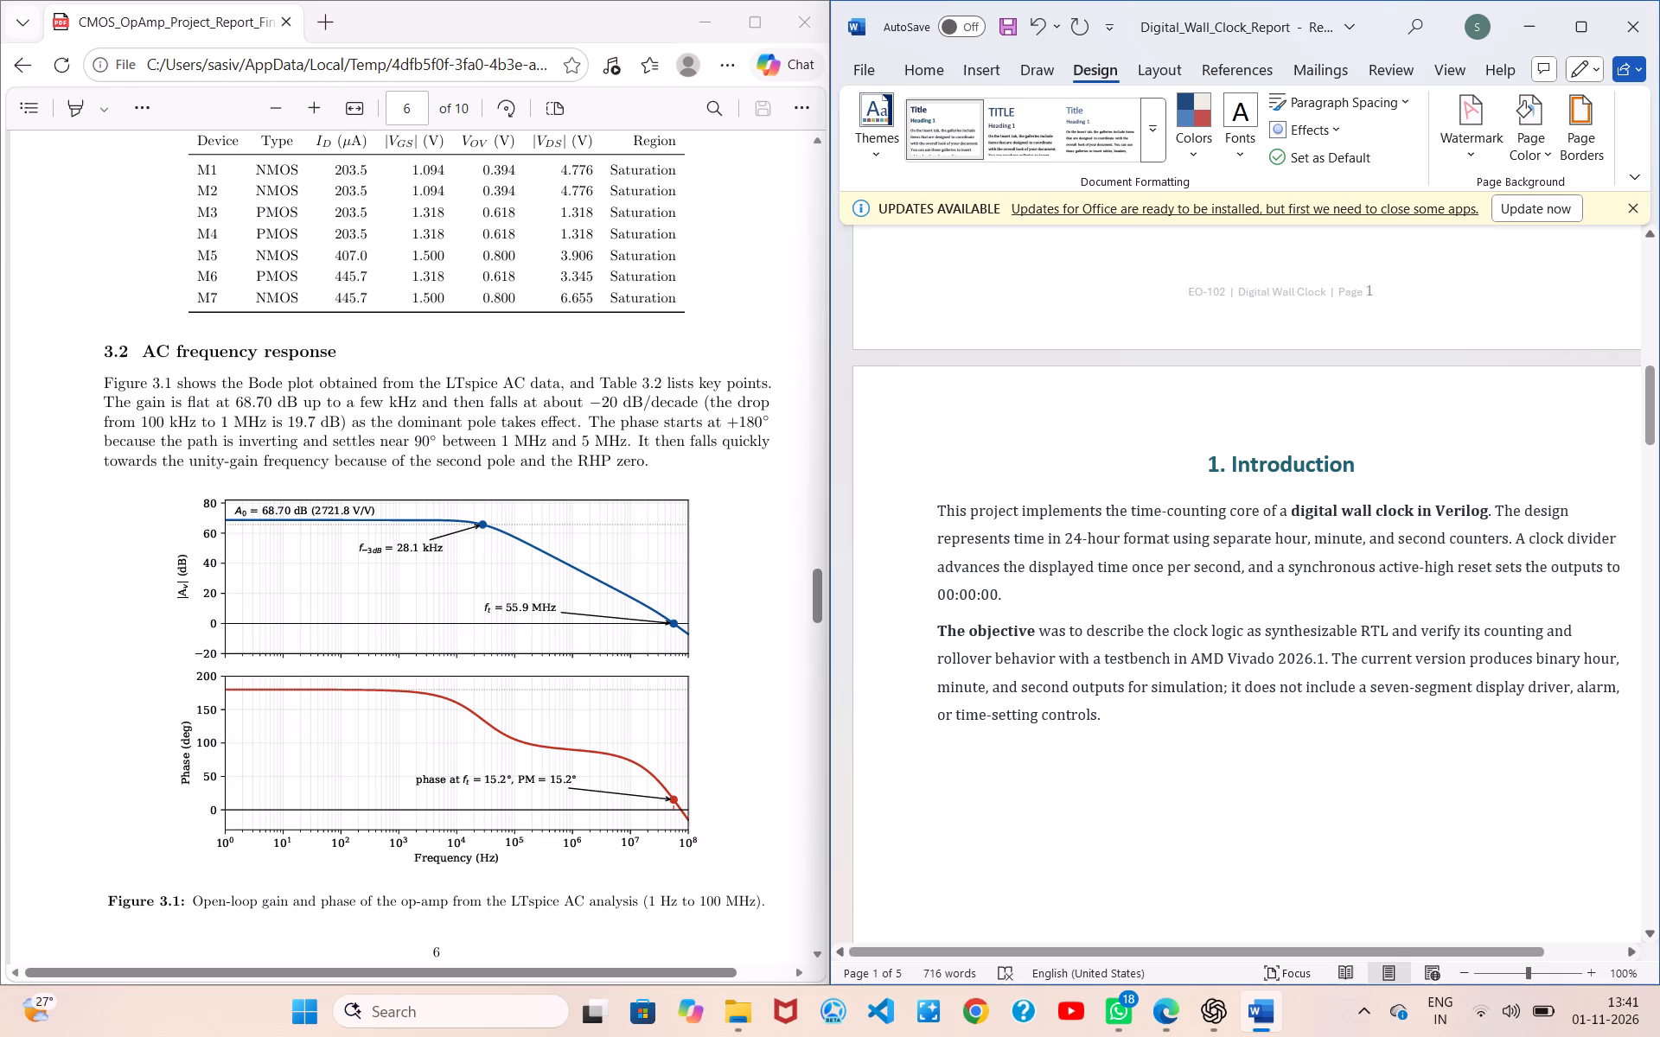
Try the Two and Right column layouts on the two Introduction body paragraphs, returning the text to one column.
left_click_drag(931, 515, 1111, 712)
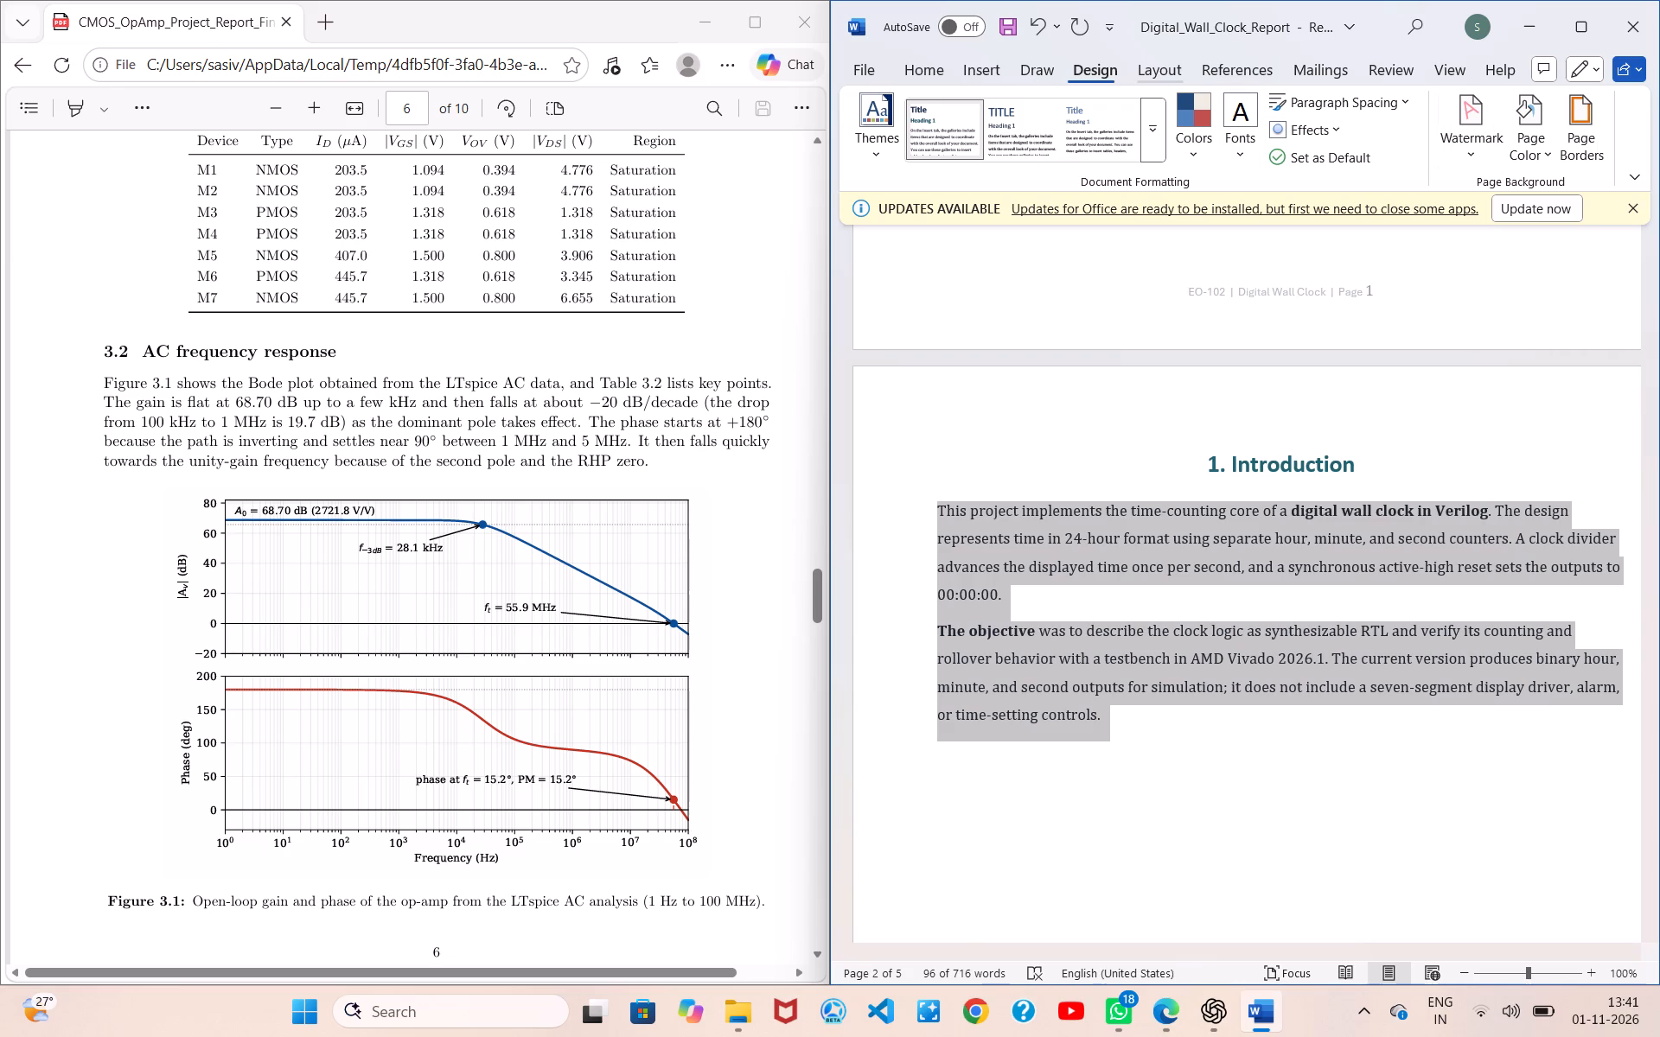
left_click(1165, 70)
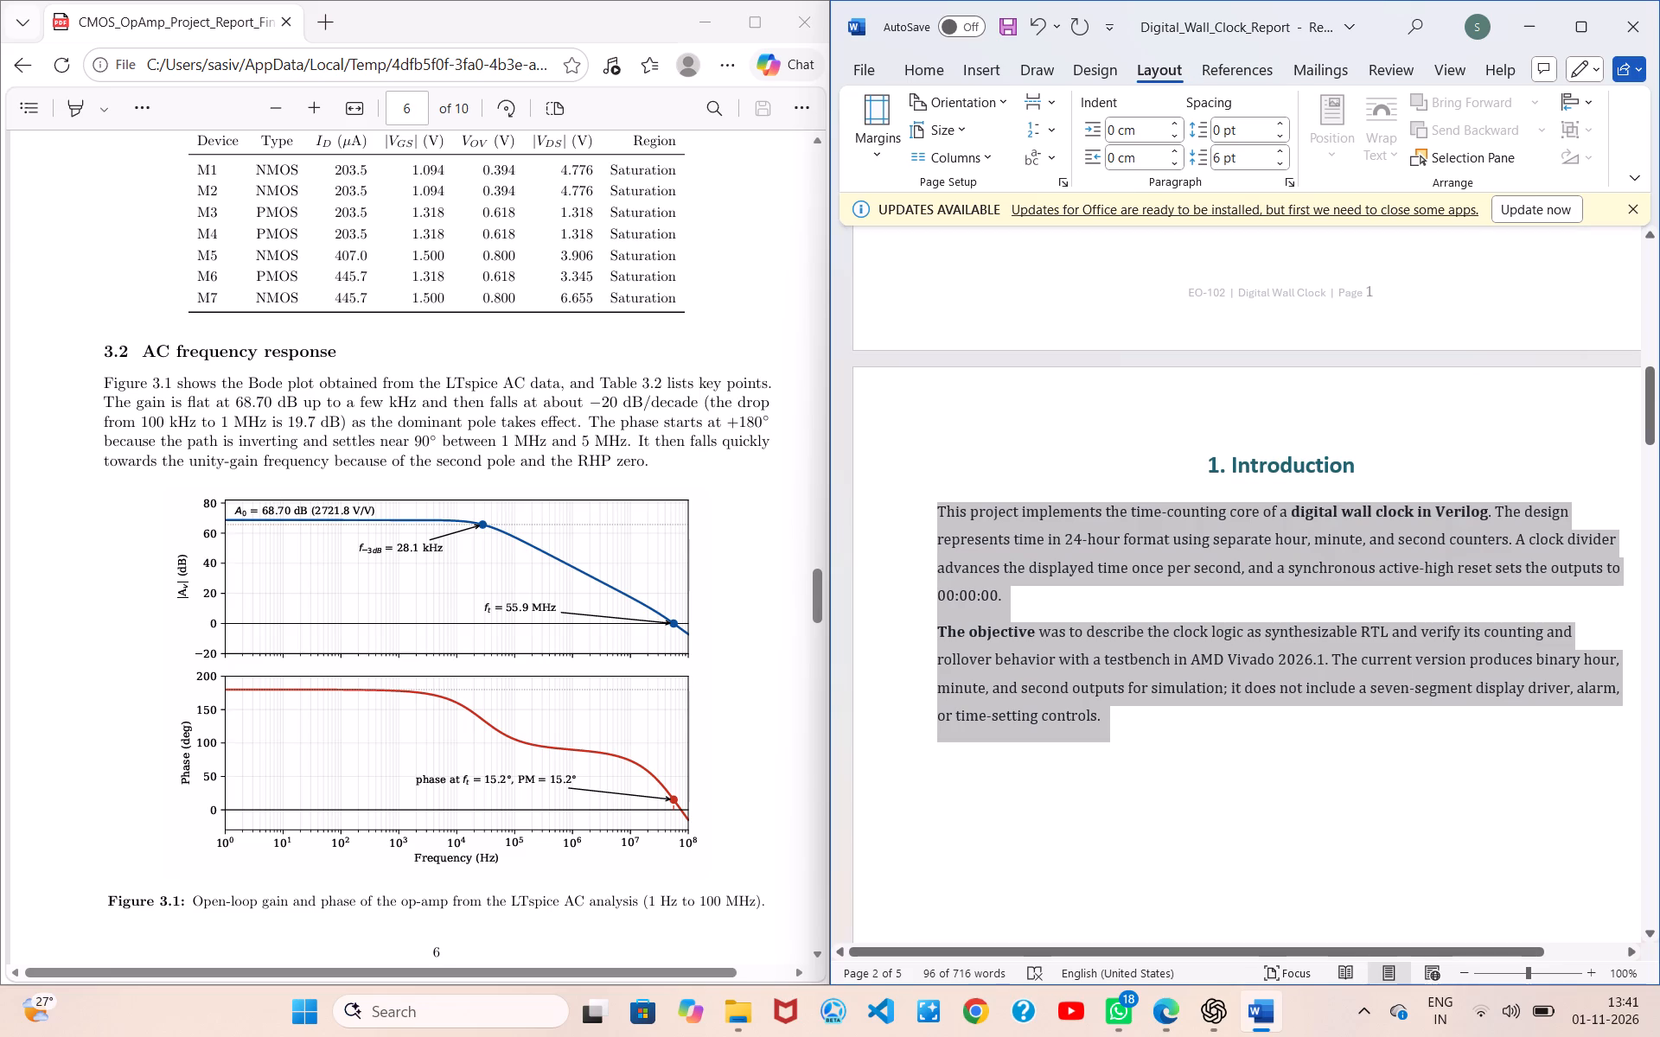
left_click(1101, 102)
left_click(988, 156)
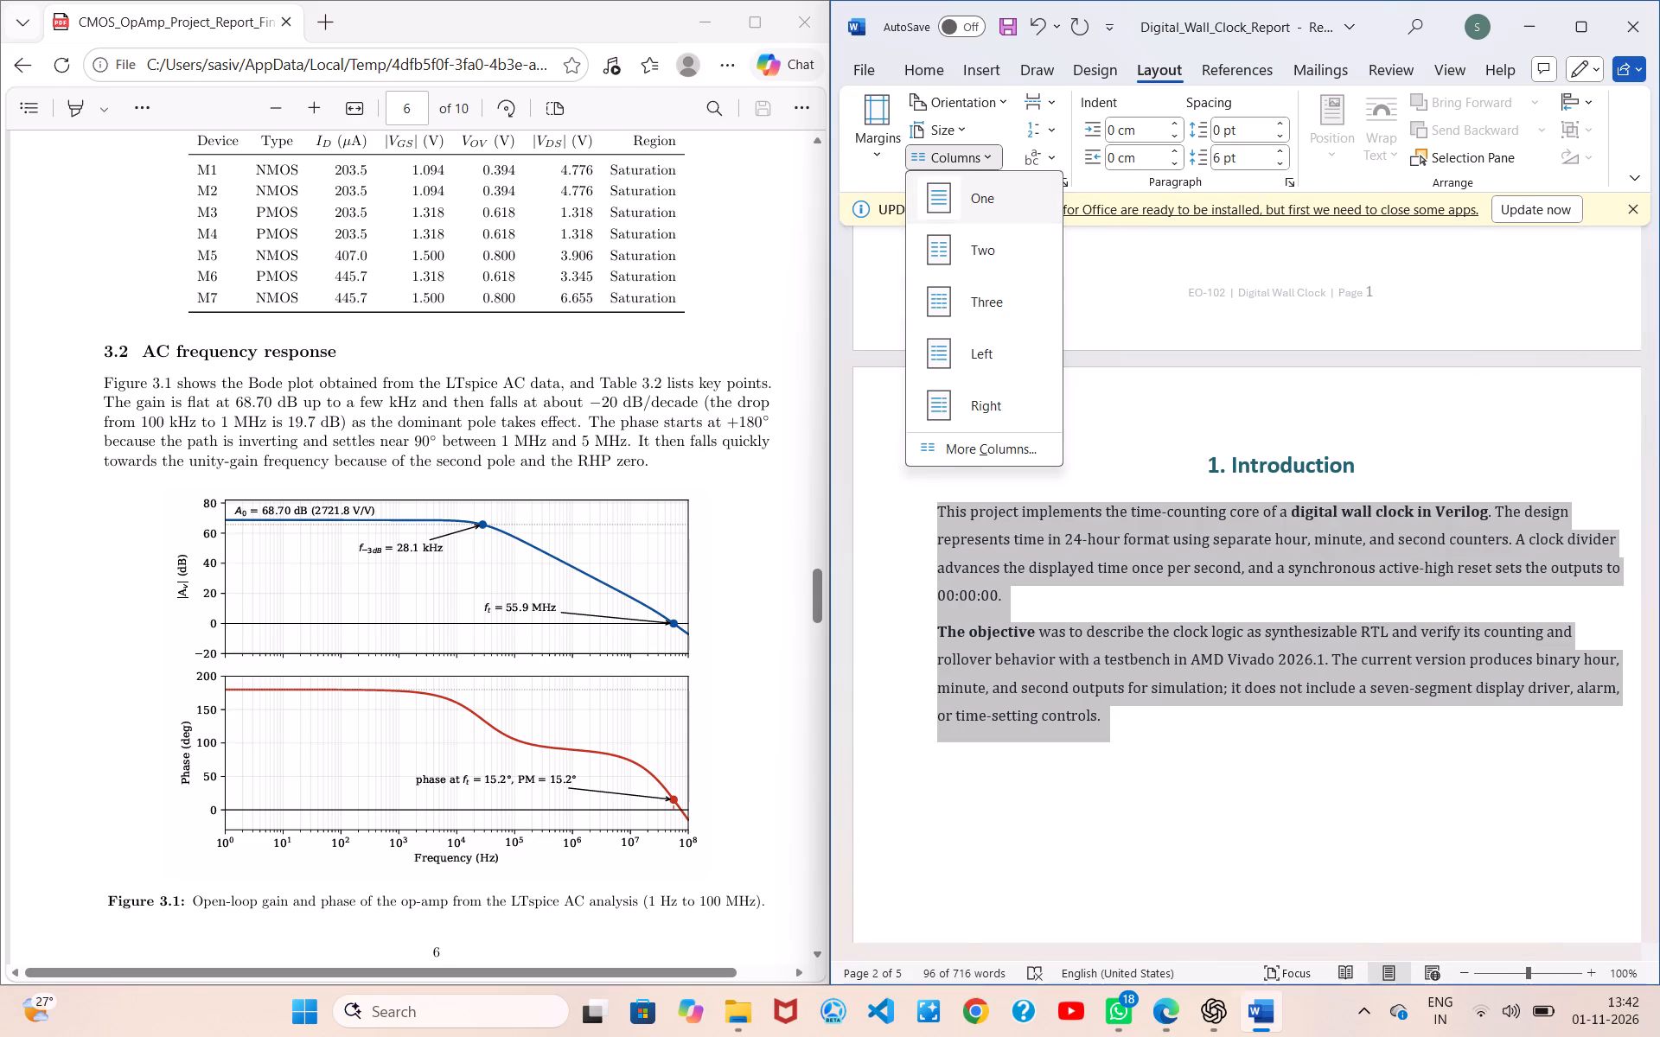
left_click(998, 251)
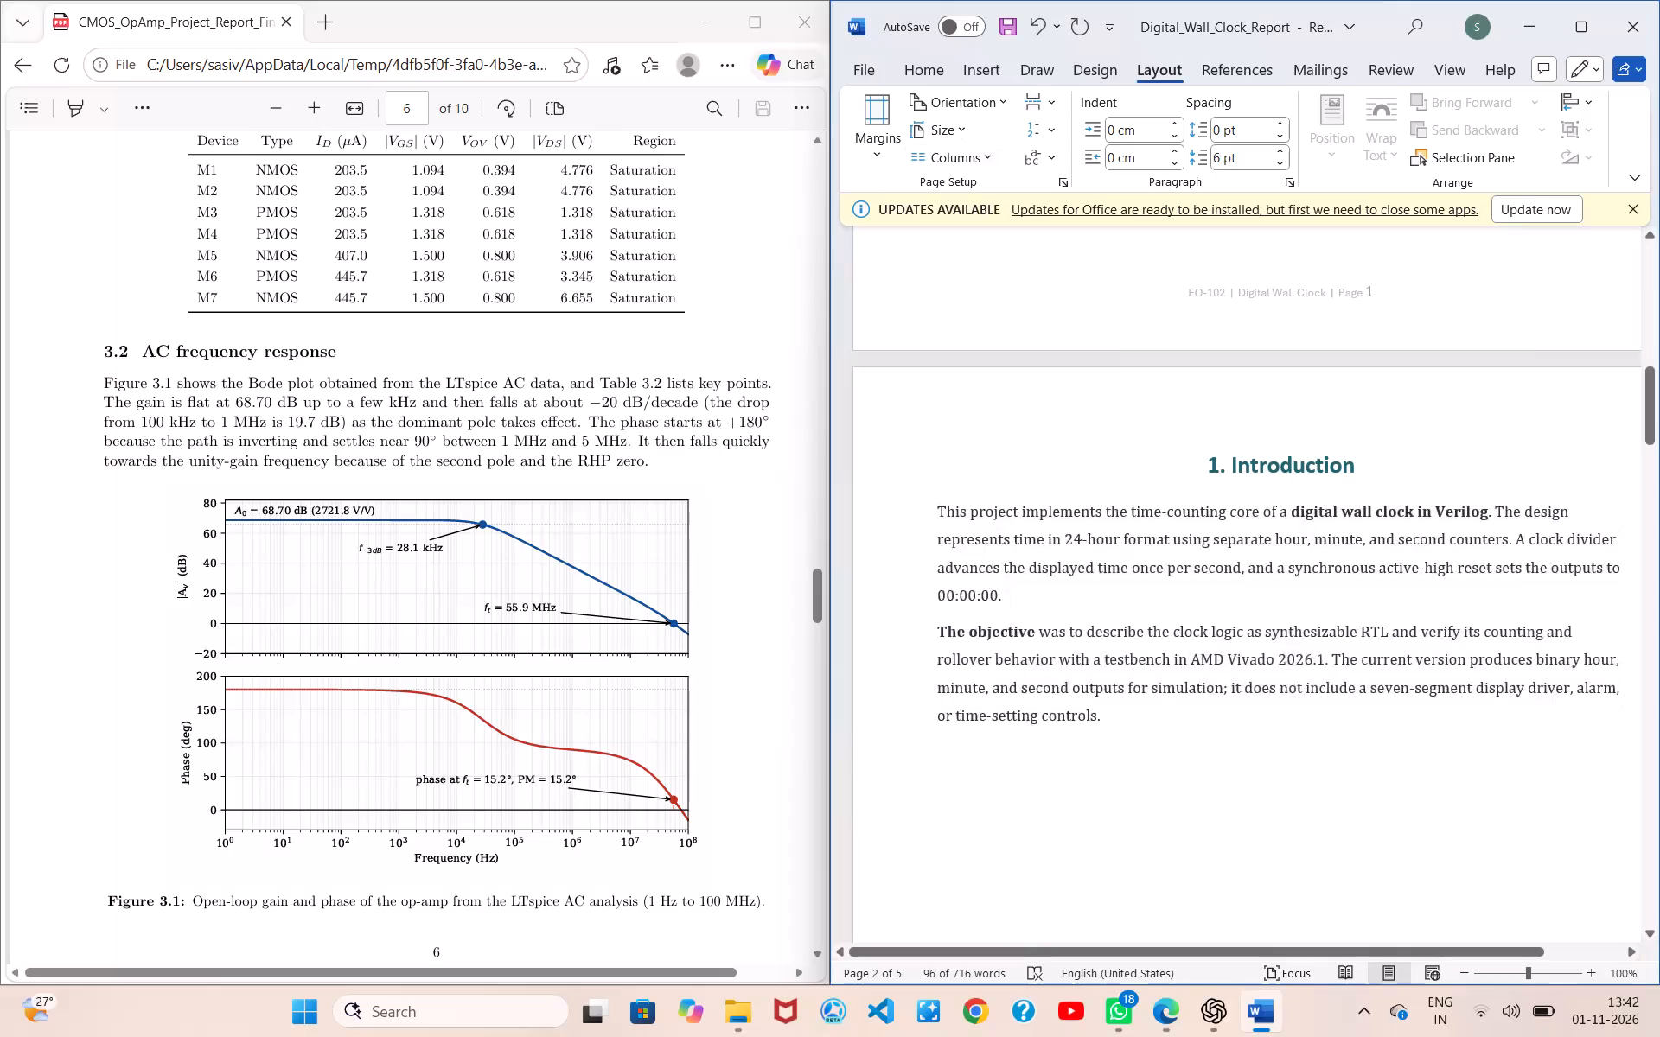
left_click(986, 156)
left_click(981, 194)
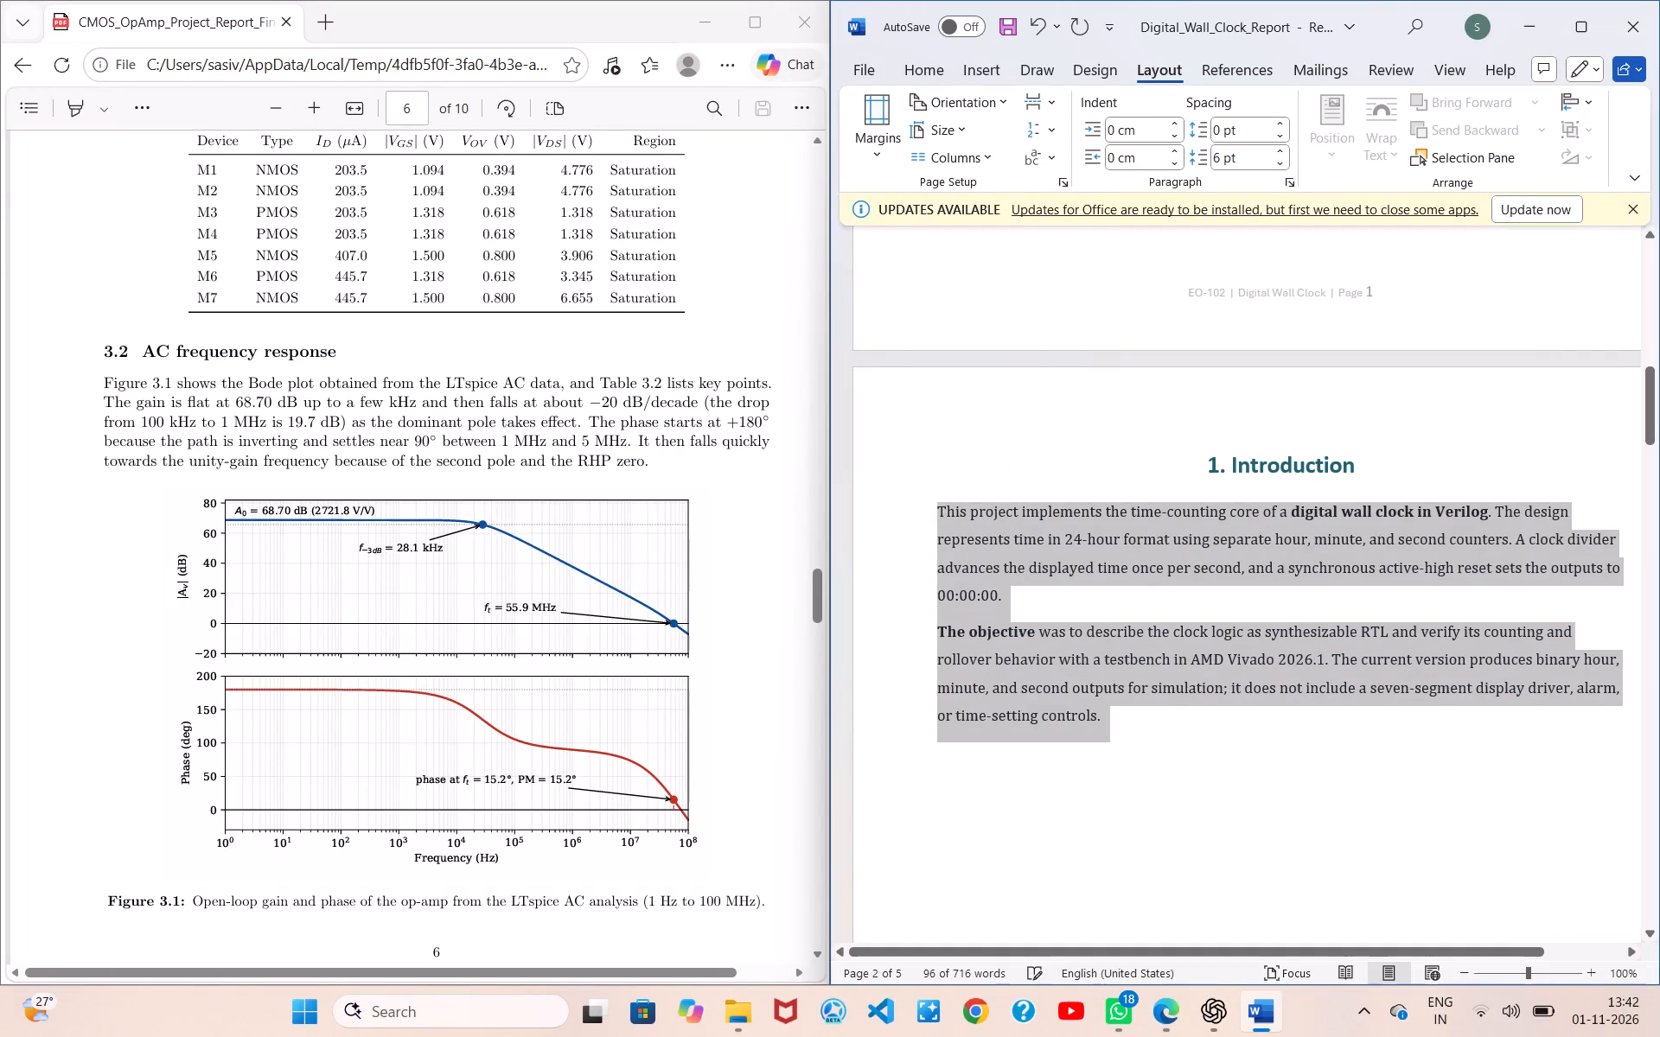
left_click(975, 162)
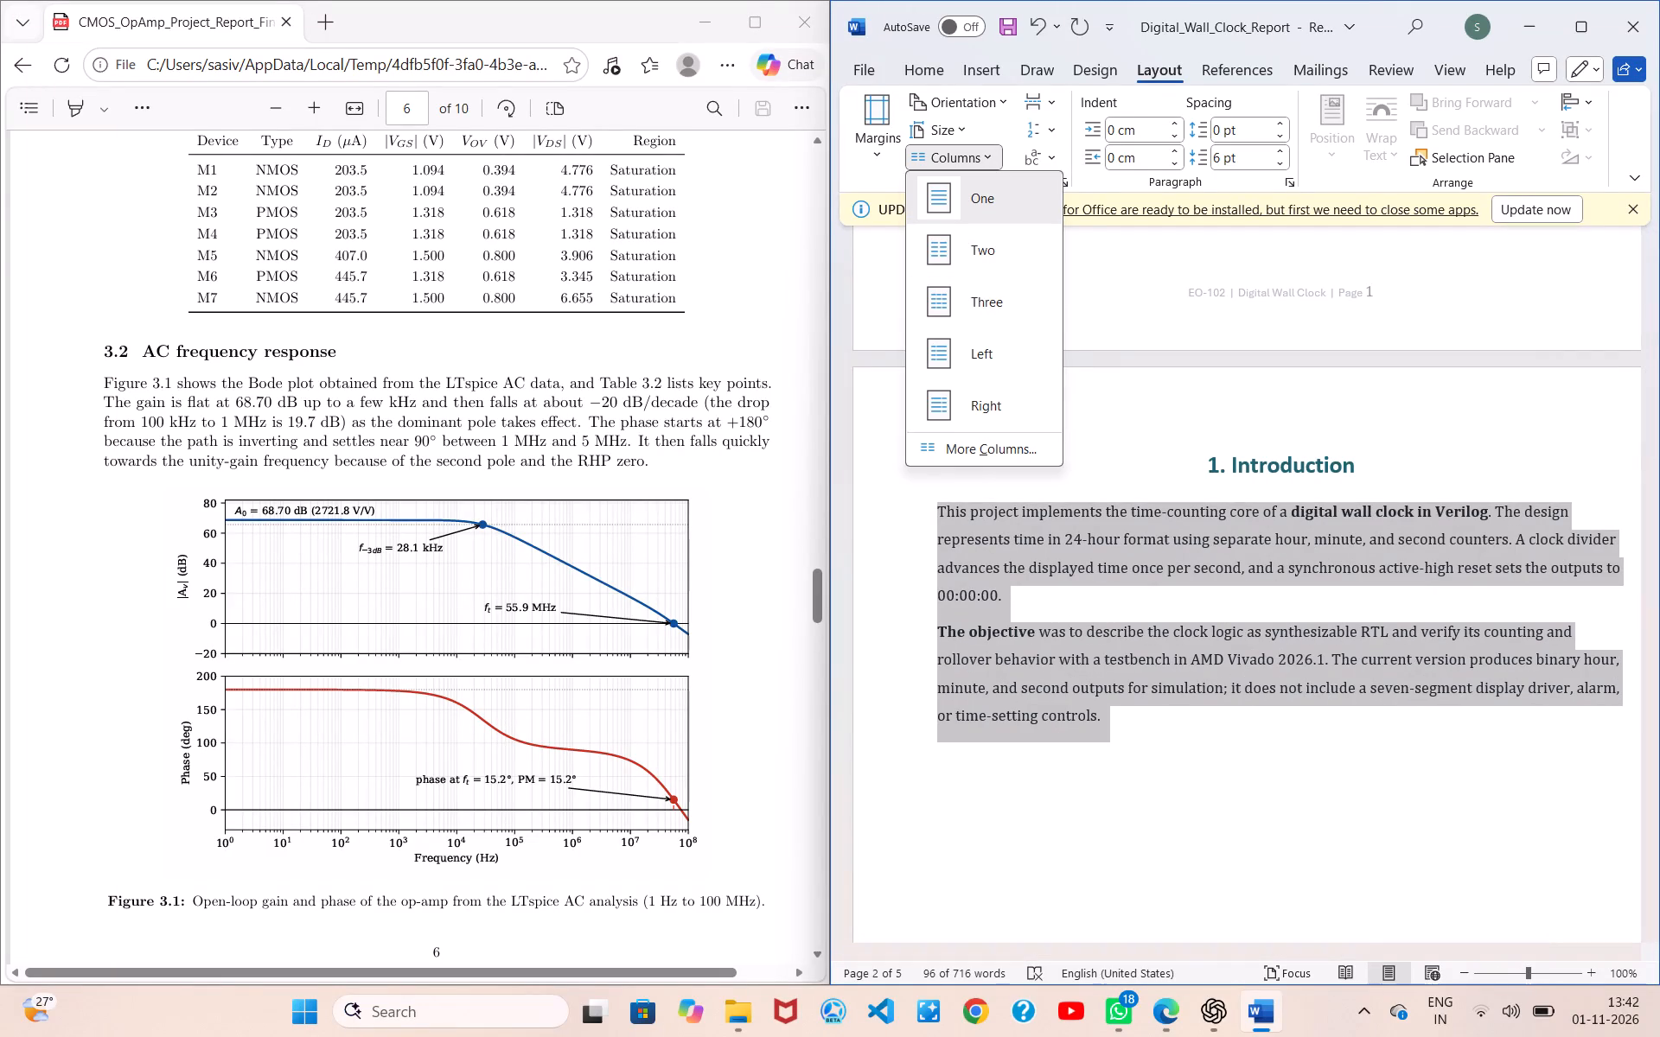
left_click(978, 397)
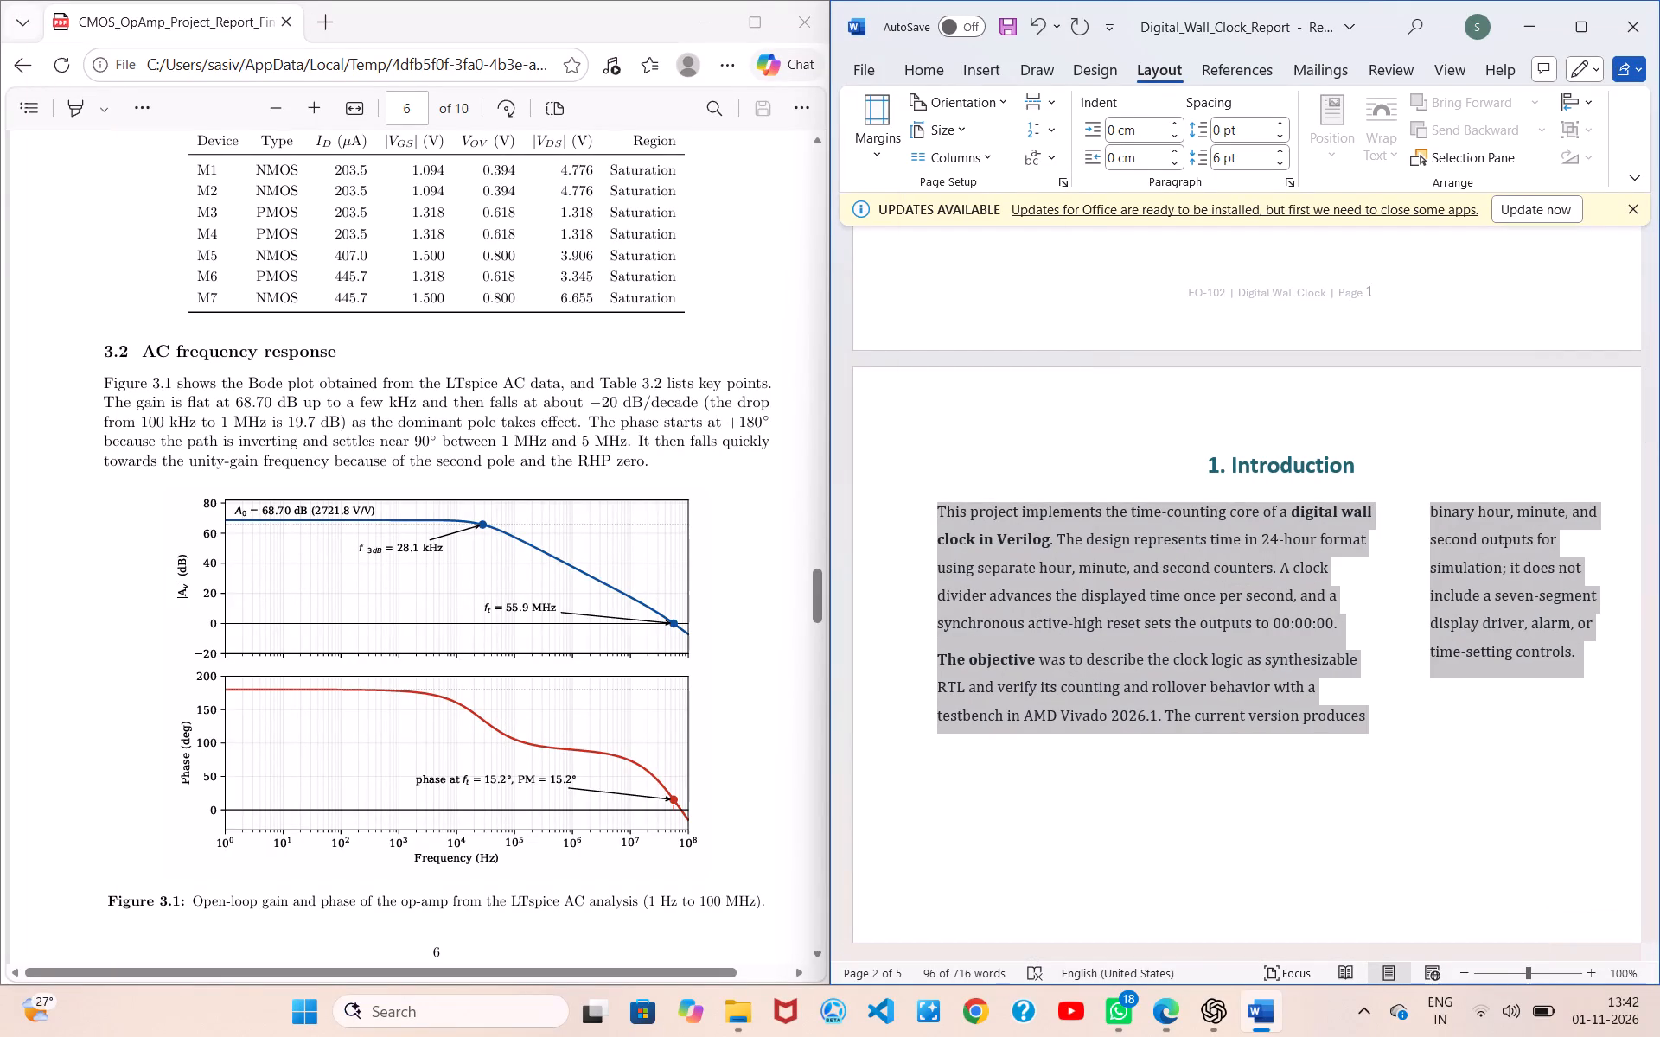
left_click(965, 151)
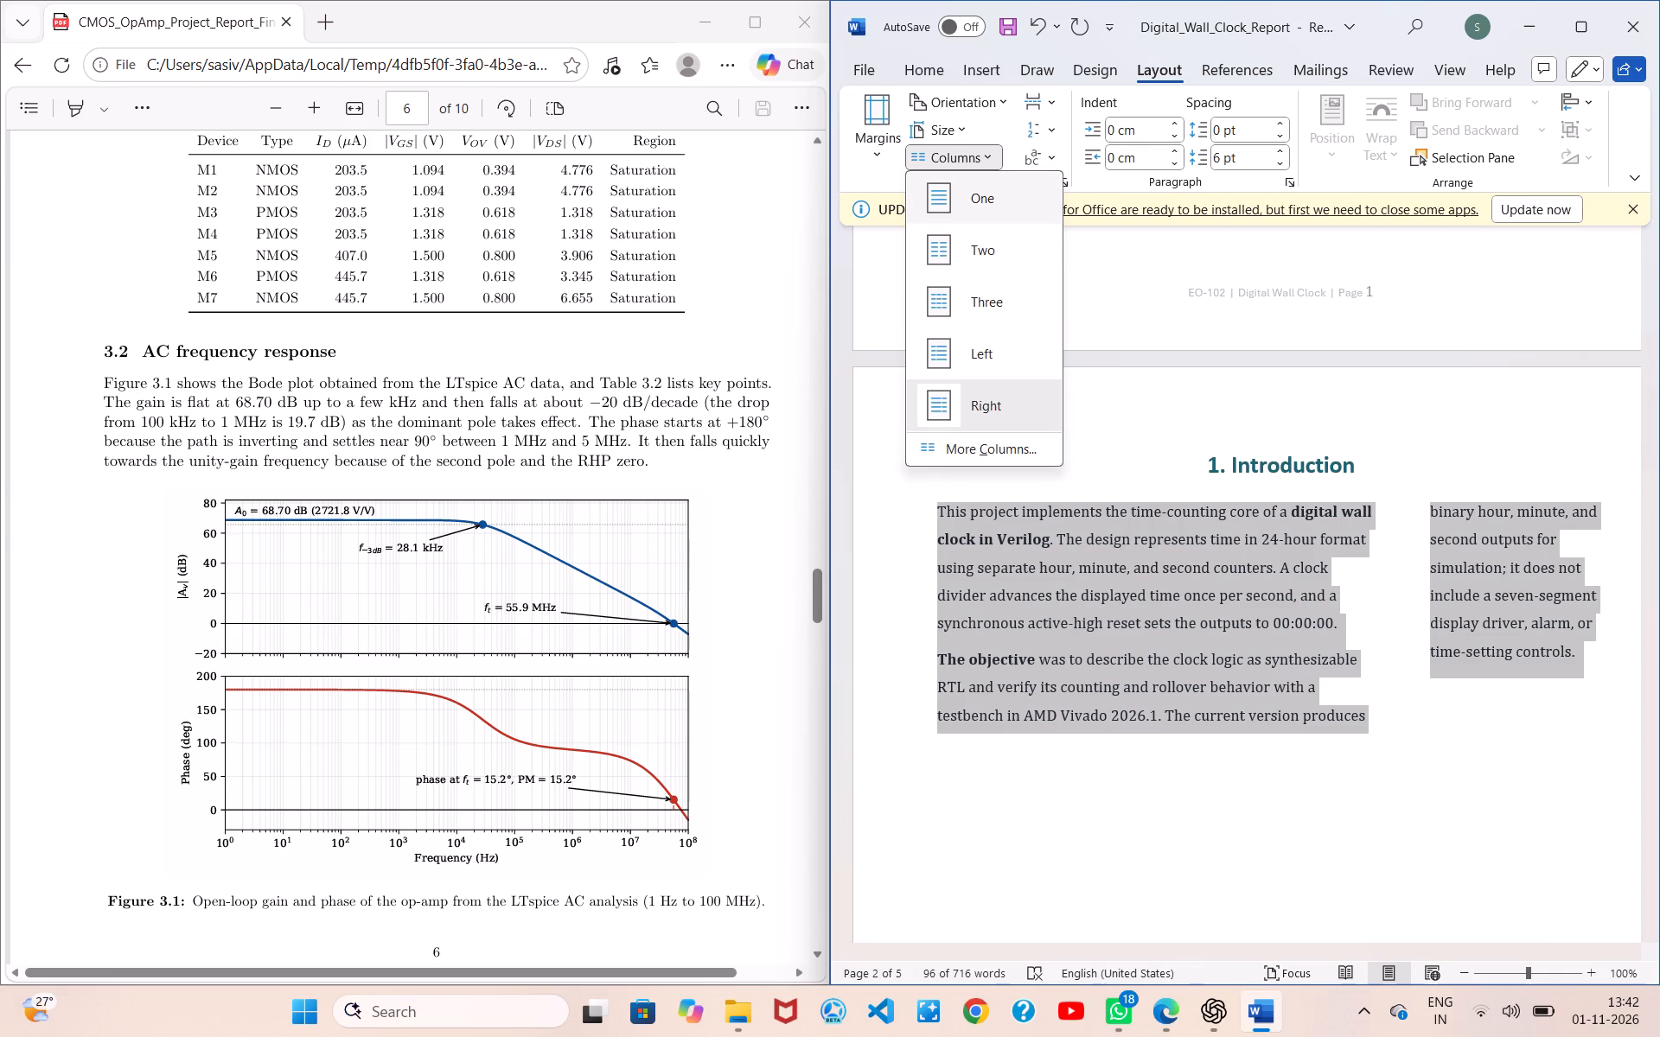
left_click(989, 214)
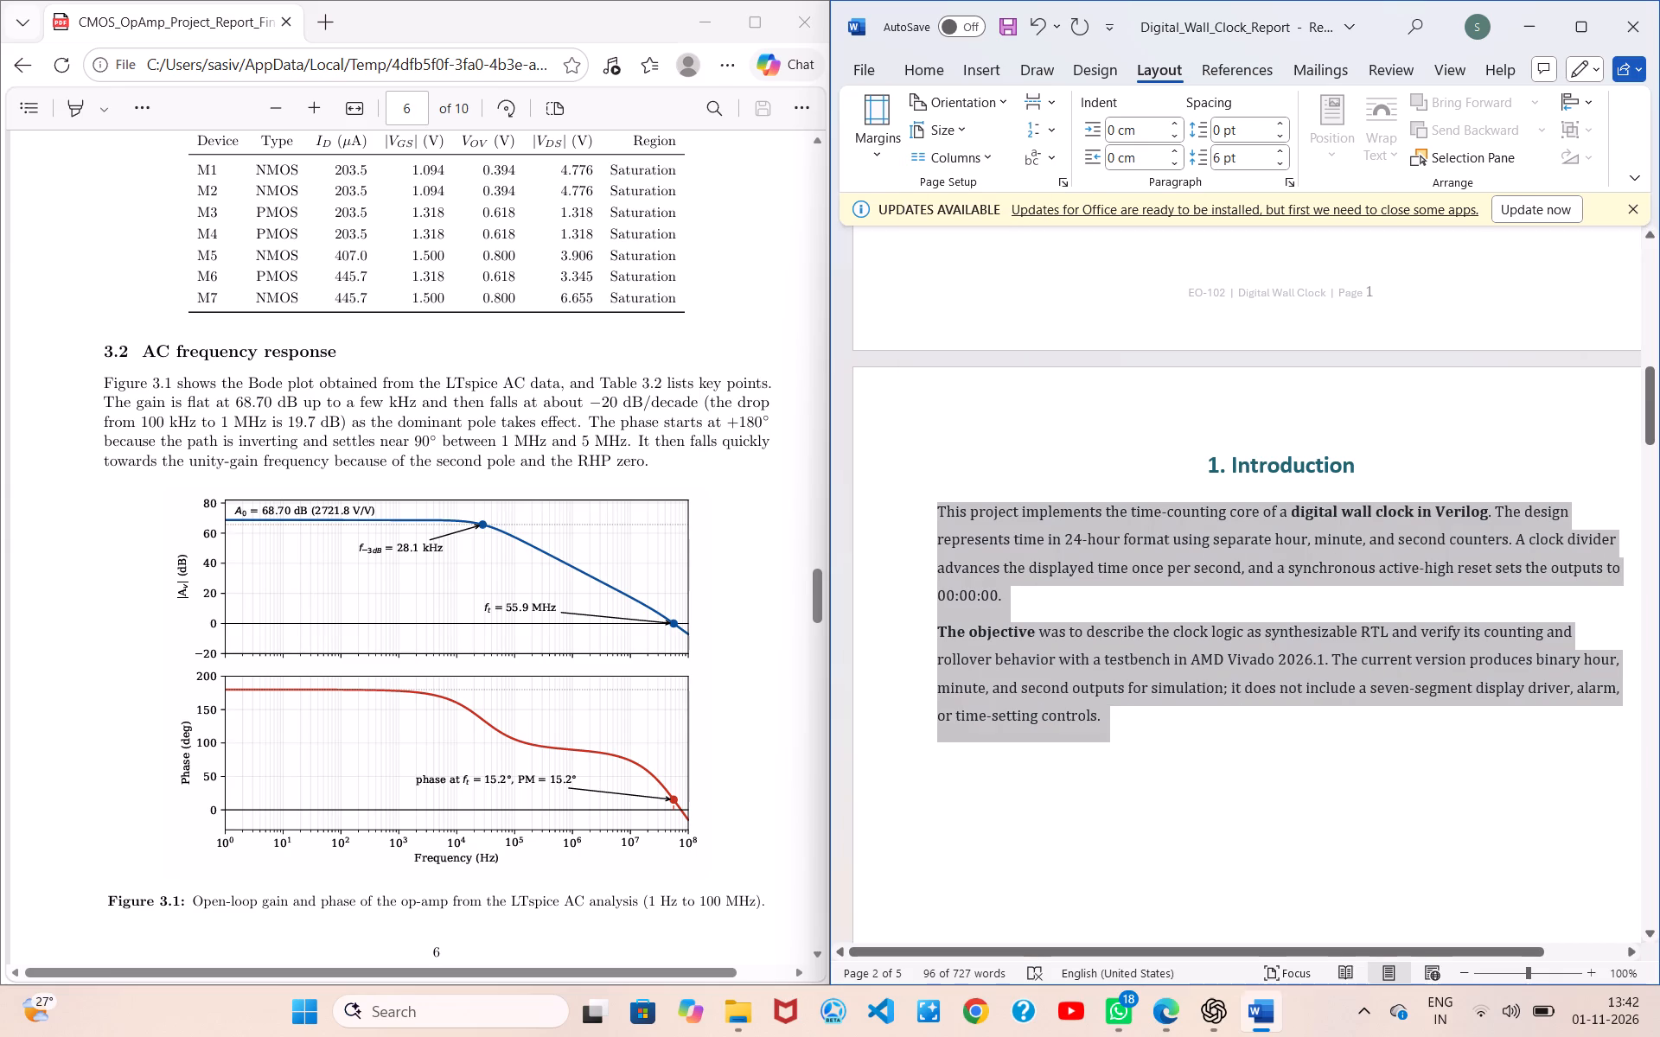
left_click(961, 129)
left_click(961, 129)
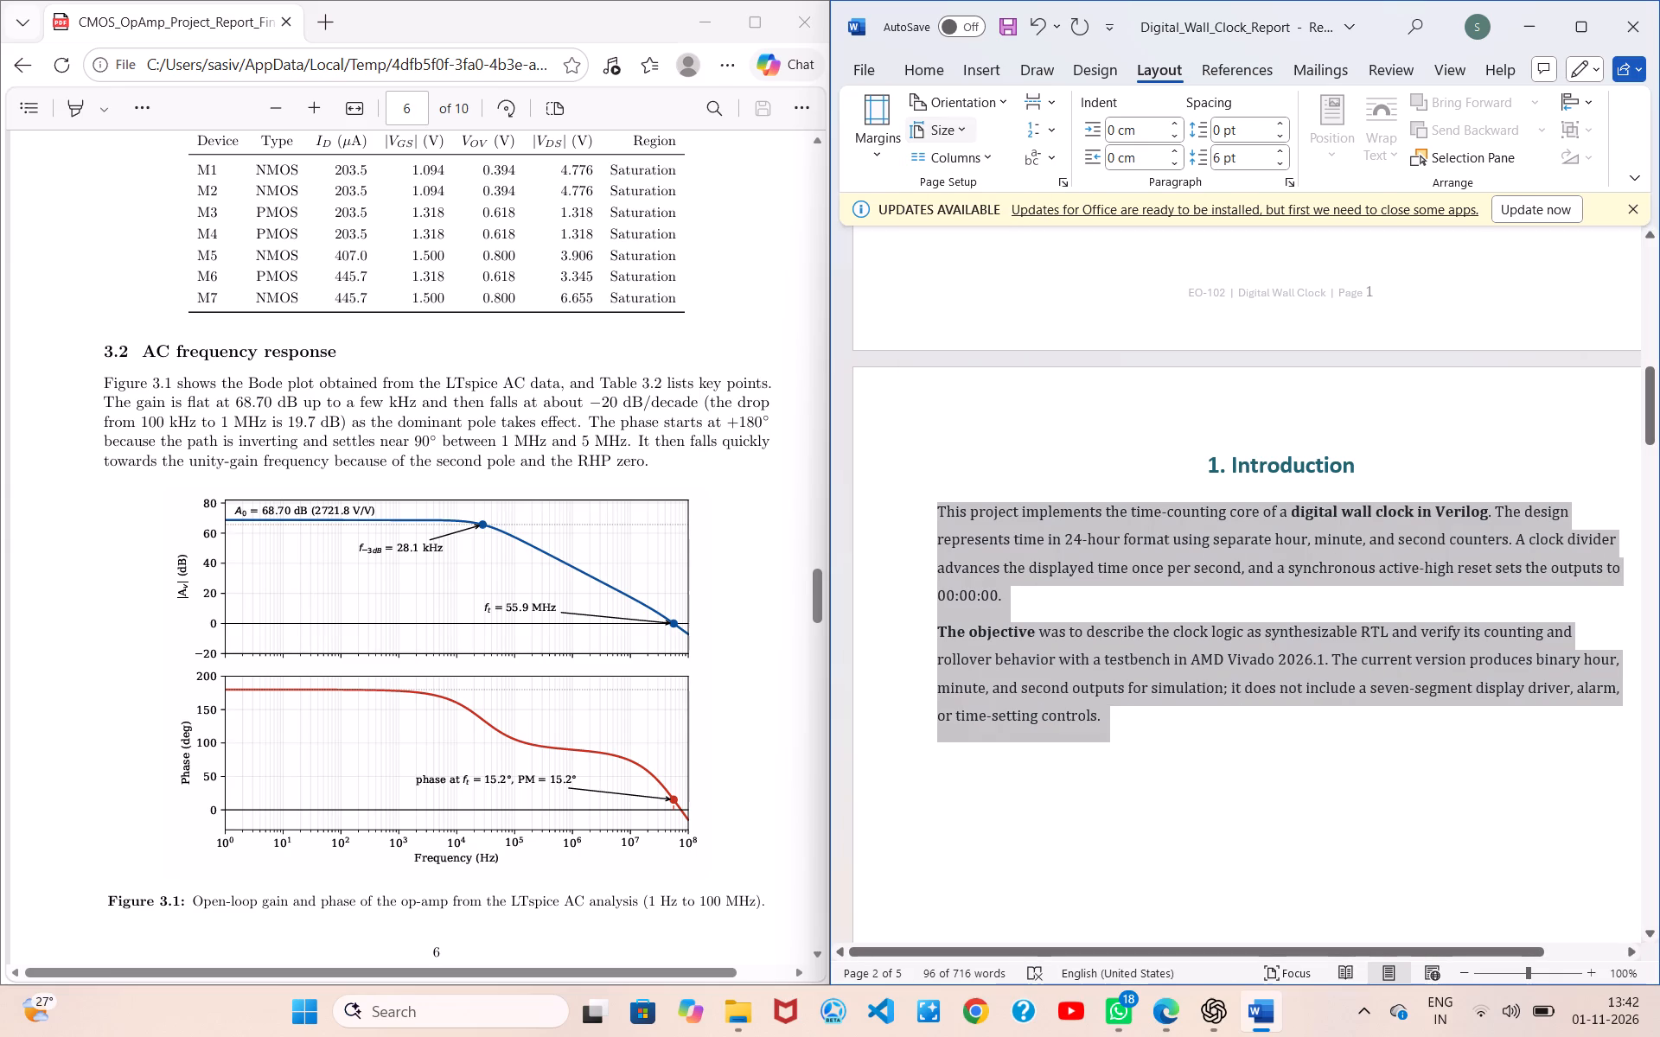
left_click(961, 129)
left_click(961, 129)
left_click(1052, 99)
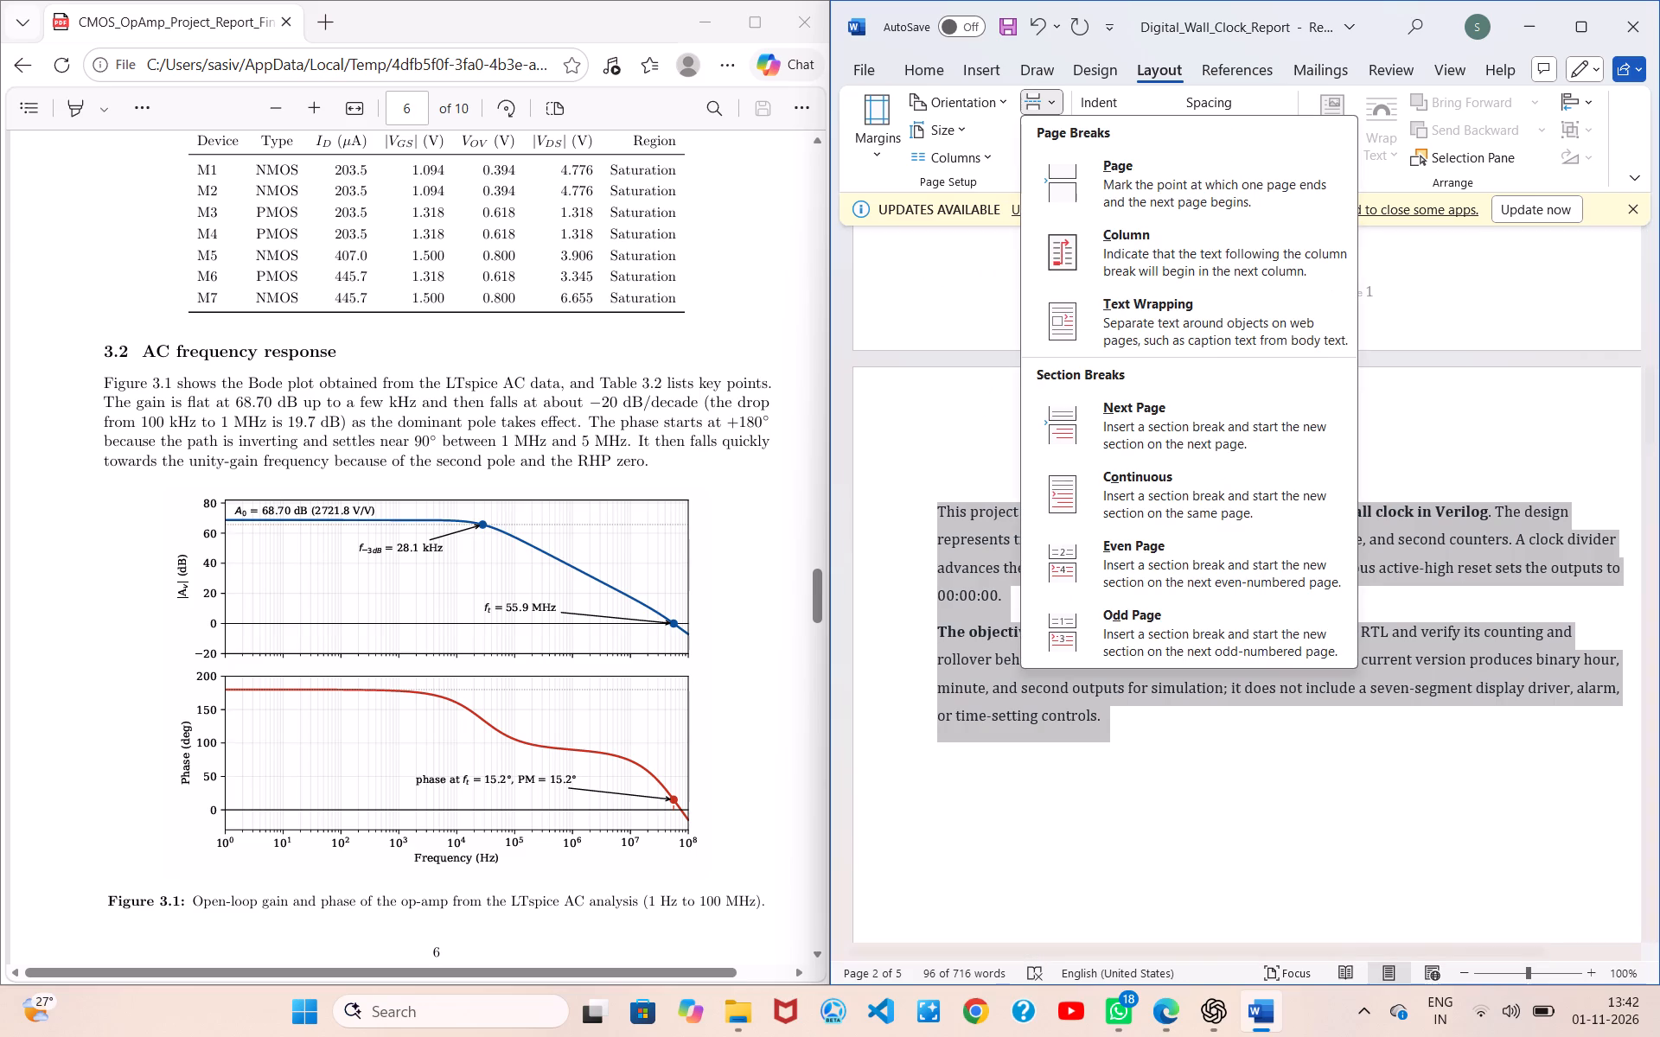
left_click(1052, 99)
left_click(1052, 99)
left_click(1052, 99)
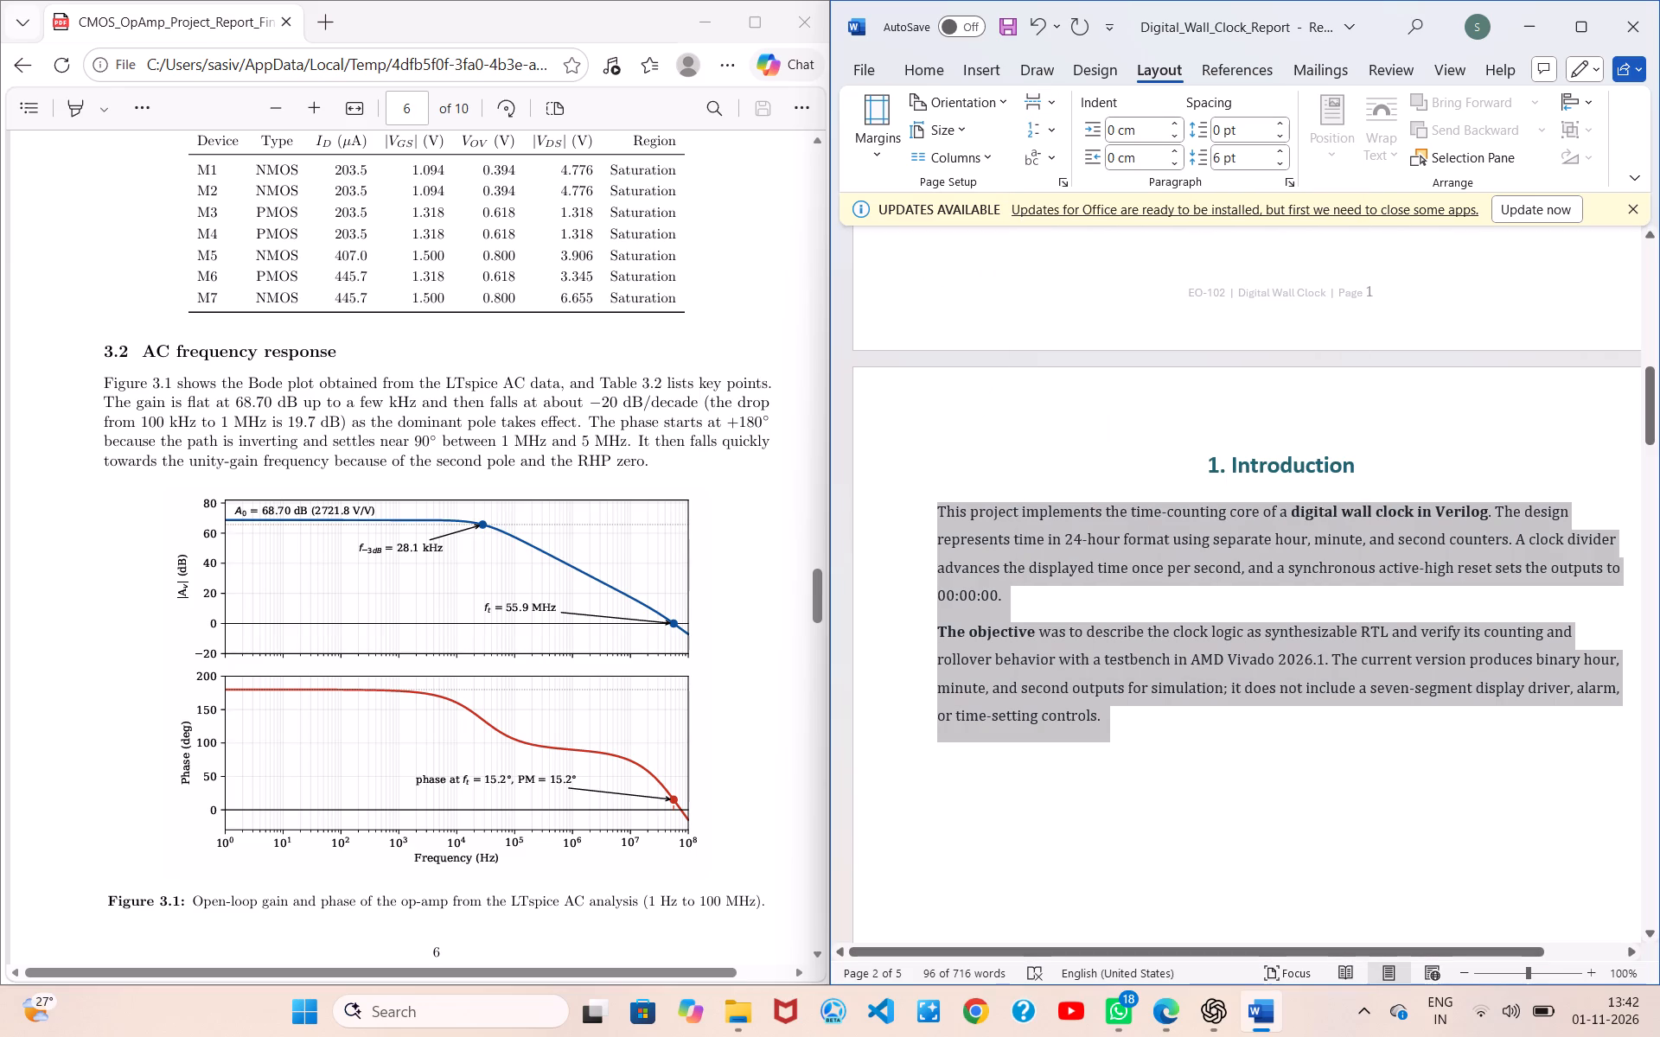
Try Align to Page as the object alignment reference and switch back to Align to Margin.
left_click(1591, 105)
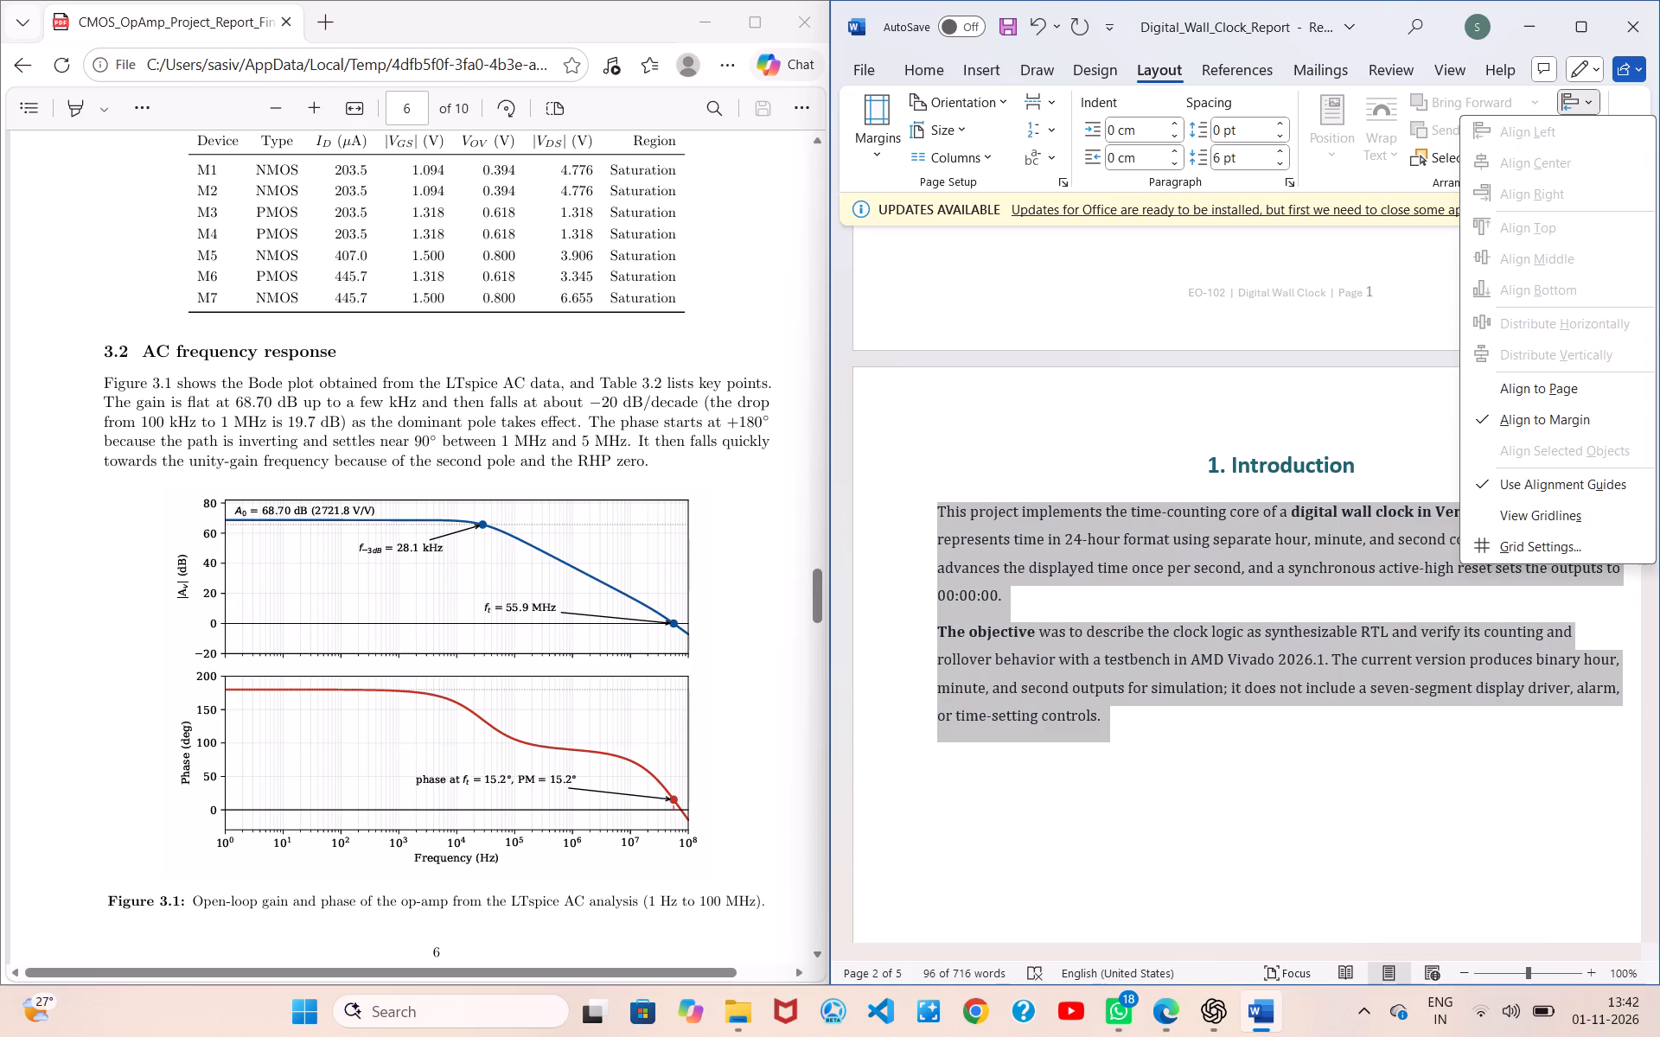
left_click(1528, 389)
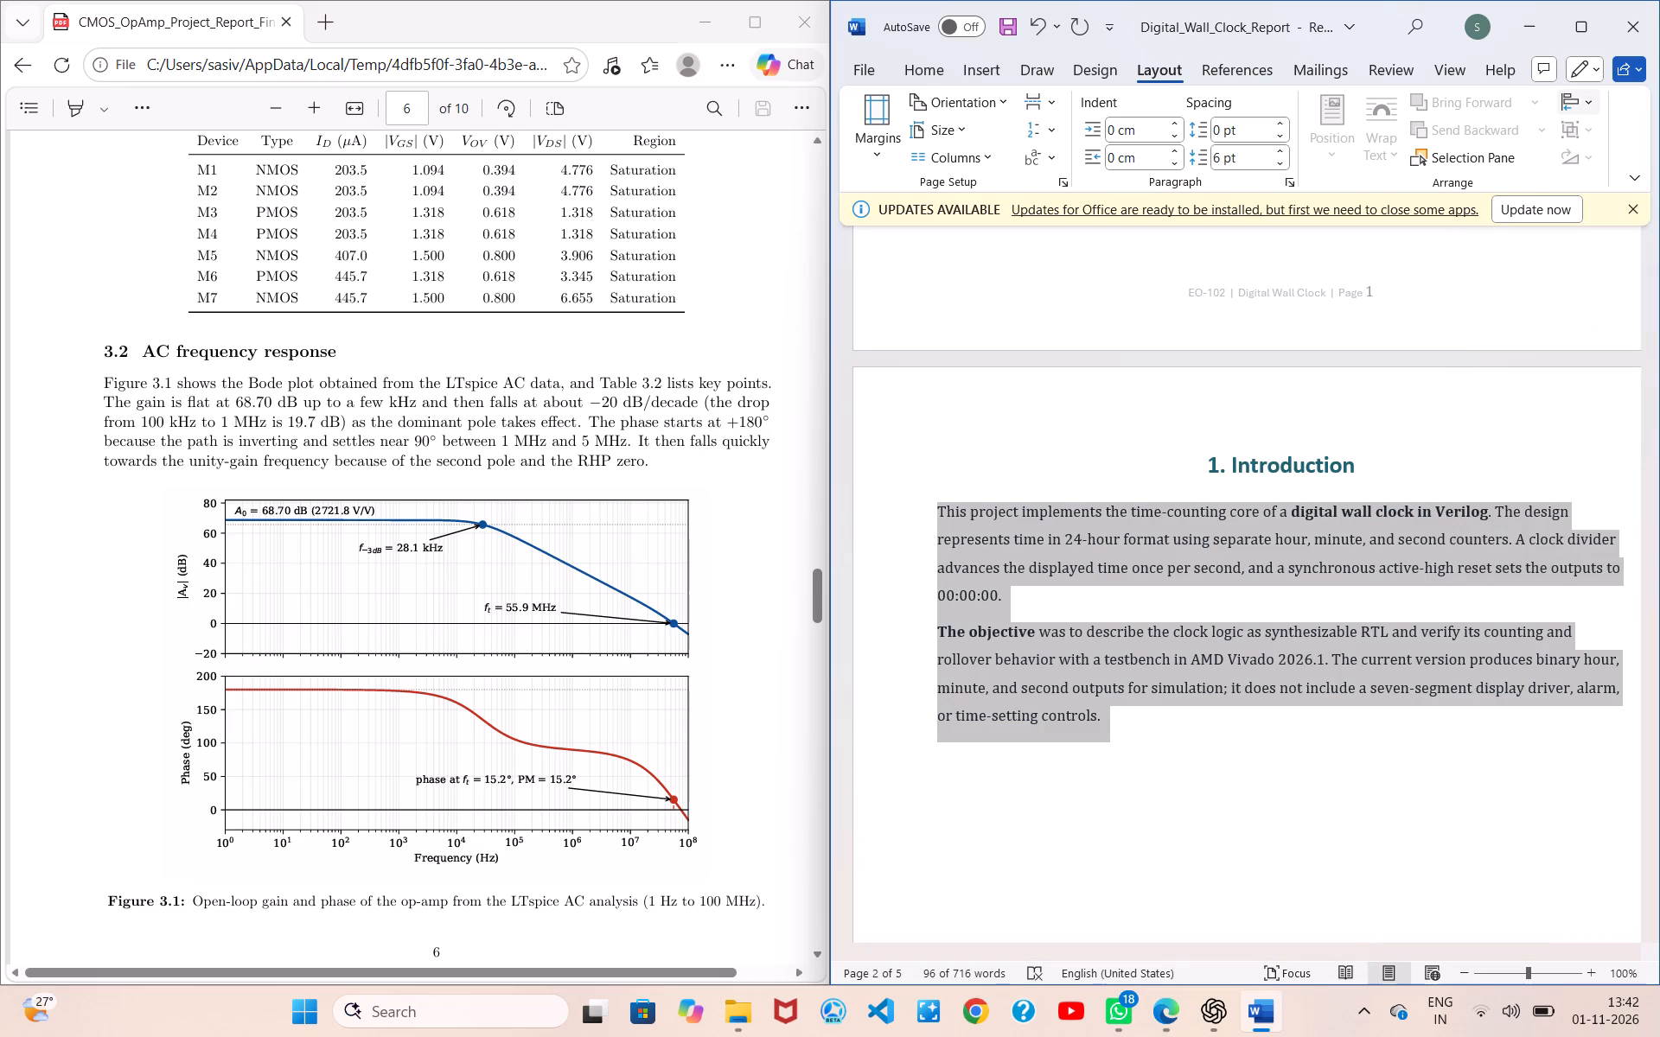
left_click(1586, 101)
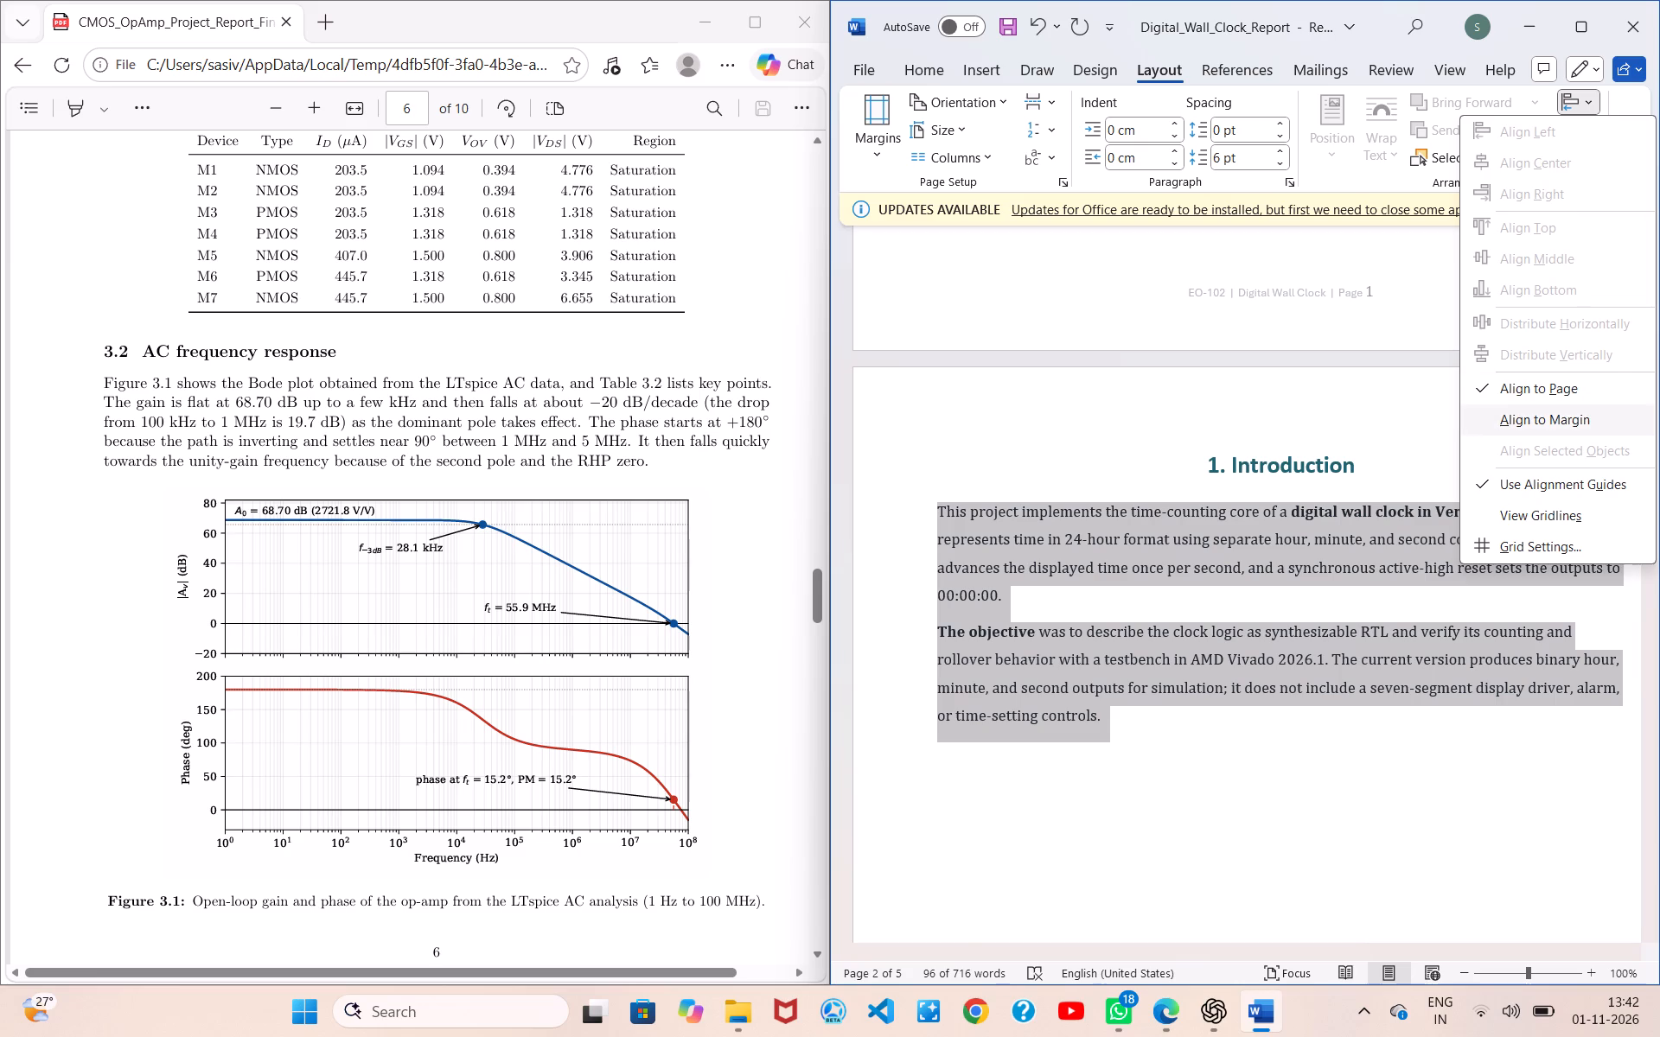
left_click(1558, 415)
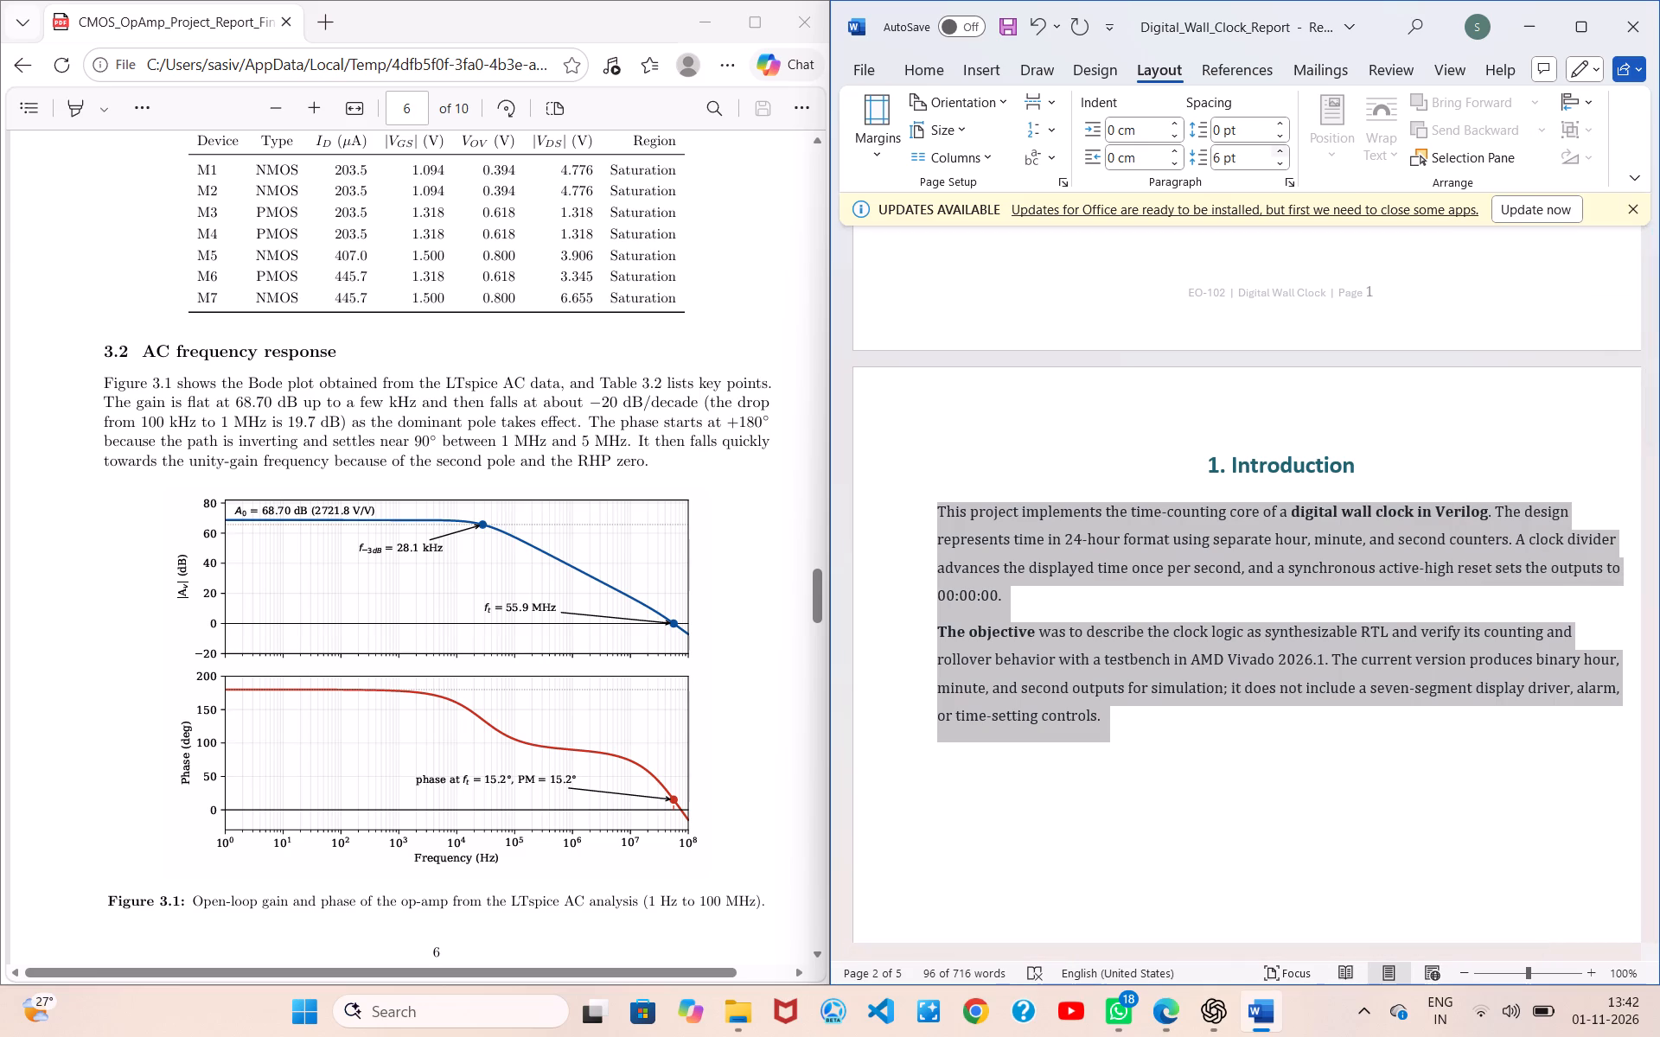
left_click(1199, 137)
Maximize the Digital Wall Clock report window.
left_click(1567, 31)
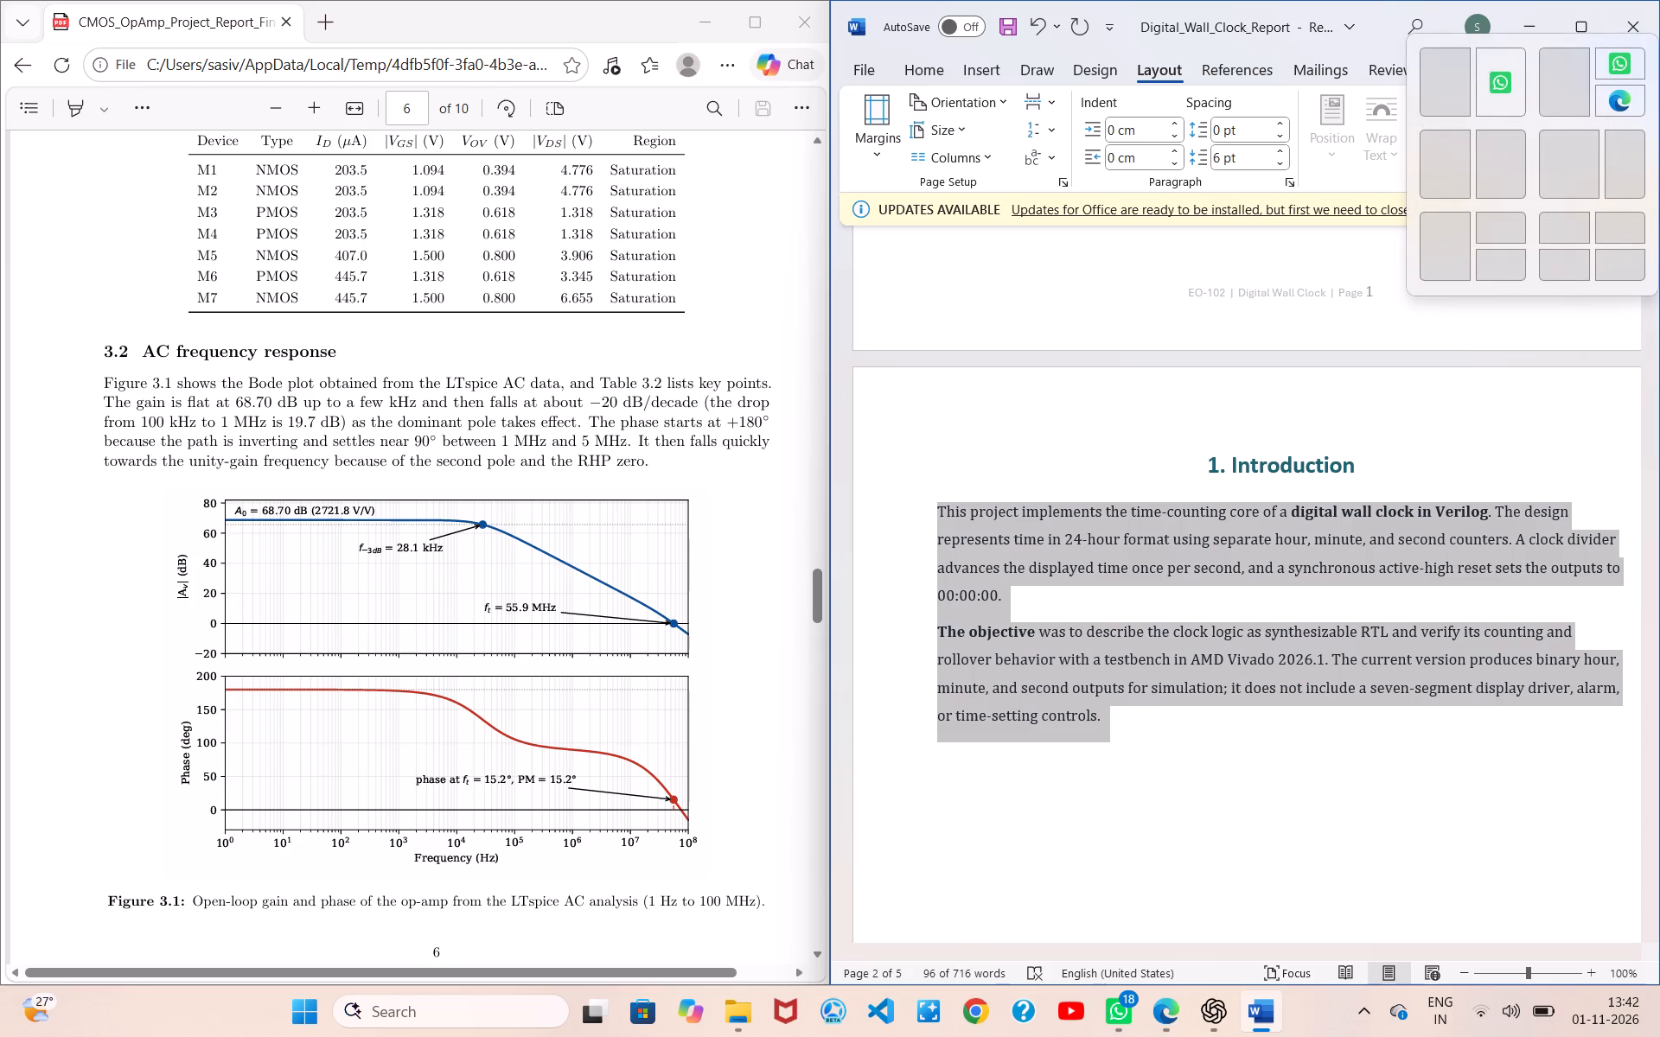
left_click(1574, 22)
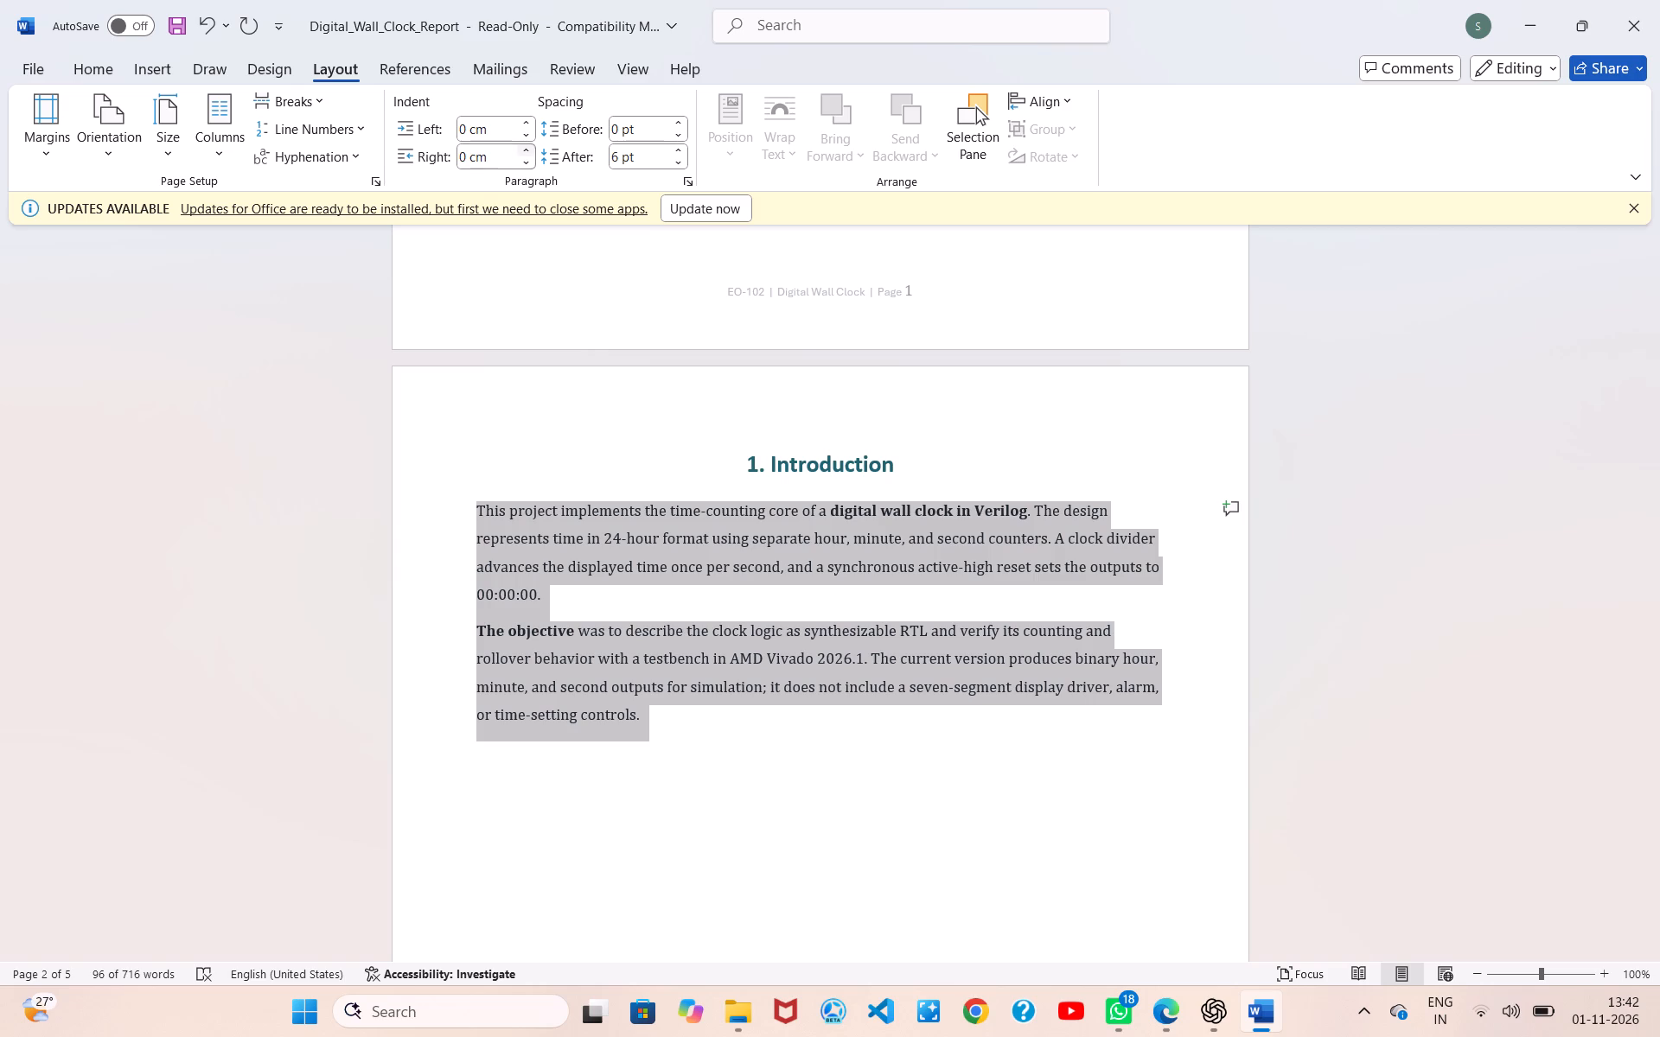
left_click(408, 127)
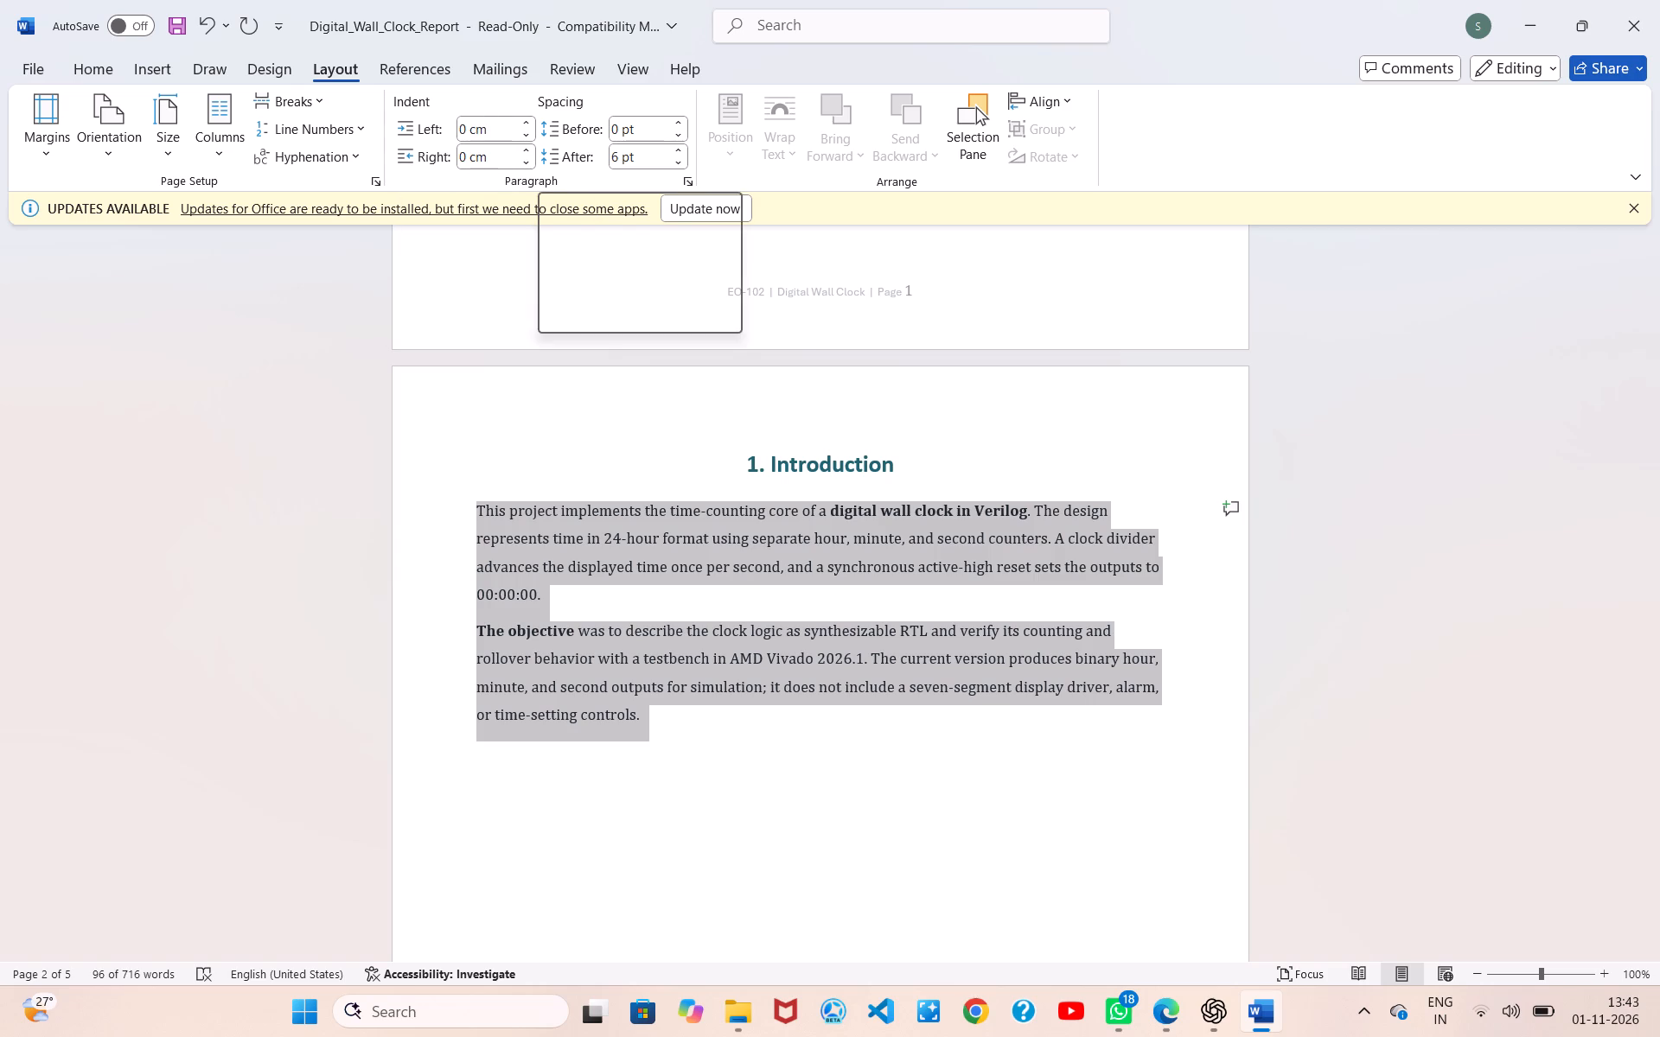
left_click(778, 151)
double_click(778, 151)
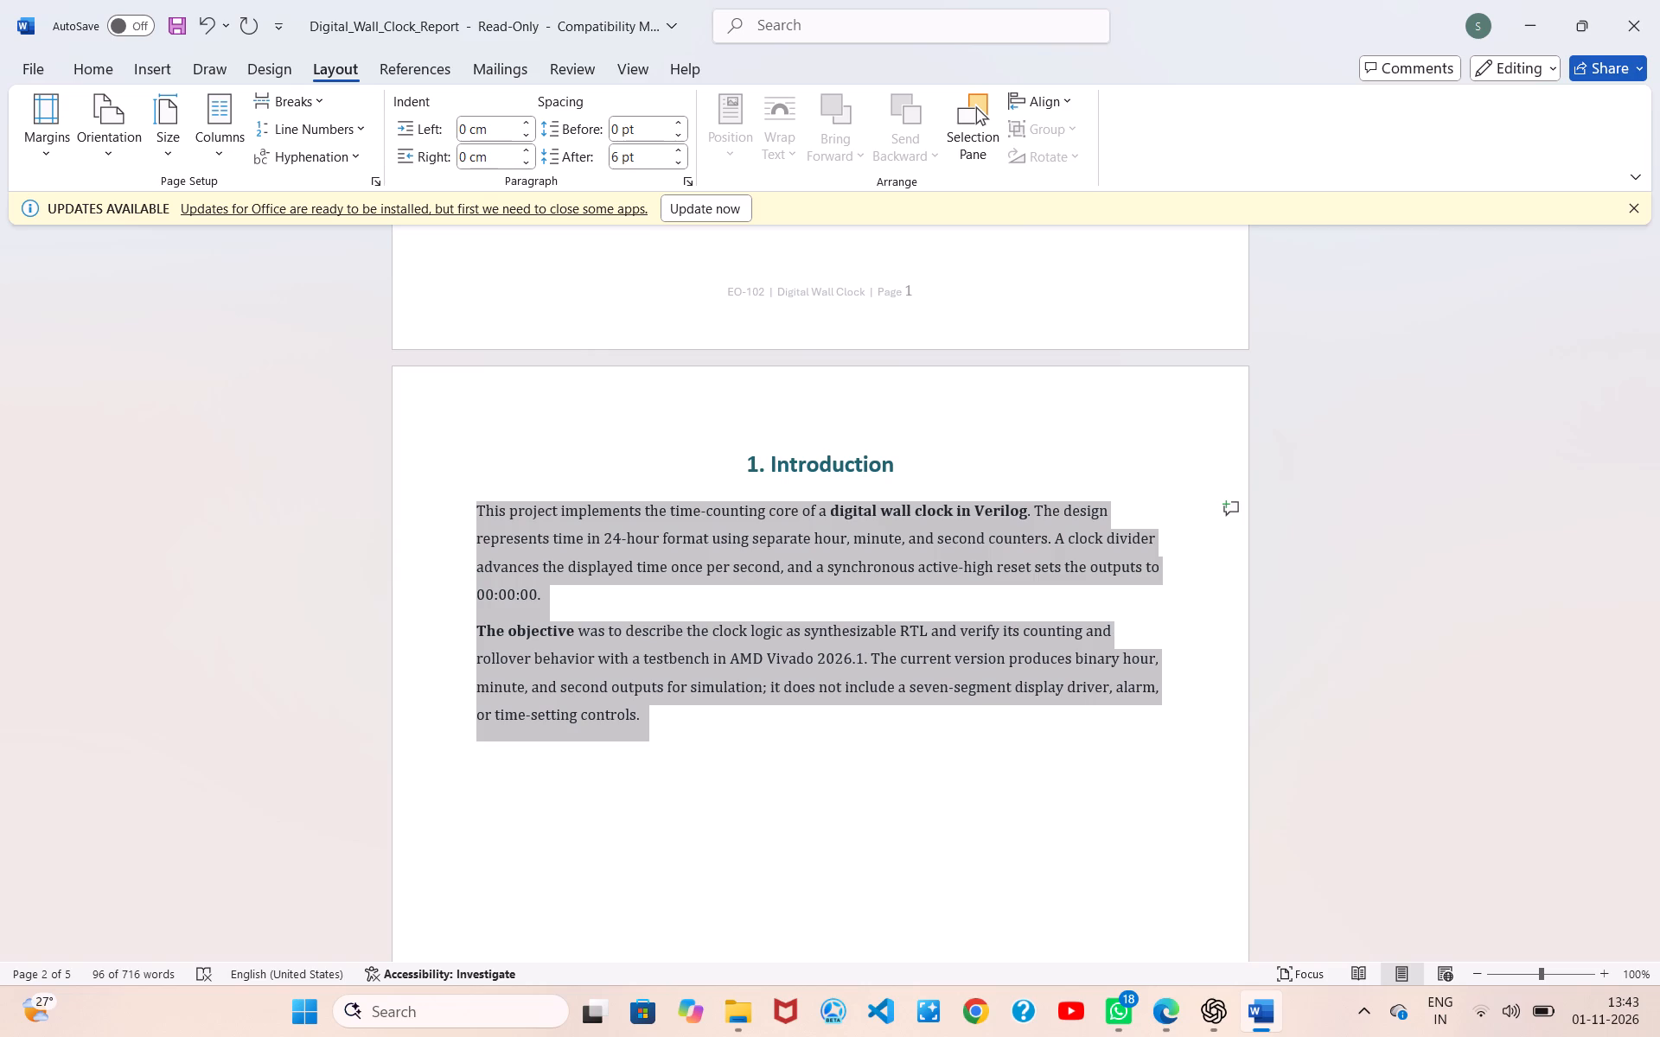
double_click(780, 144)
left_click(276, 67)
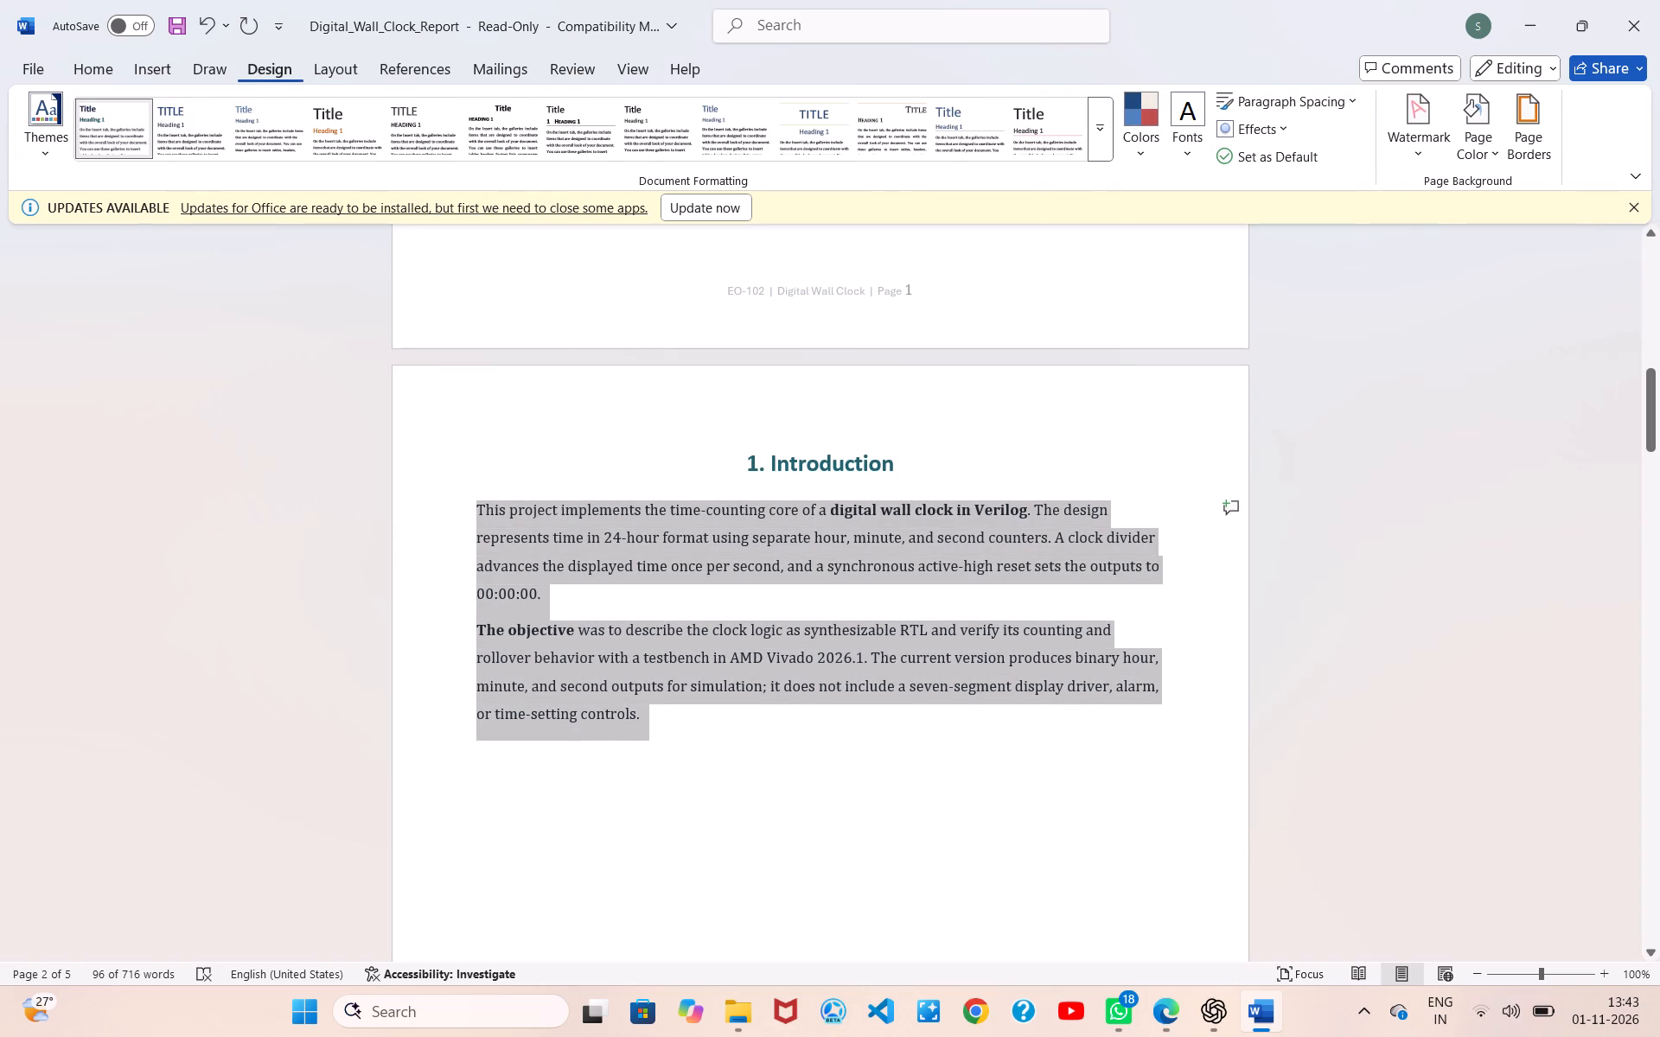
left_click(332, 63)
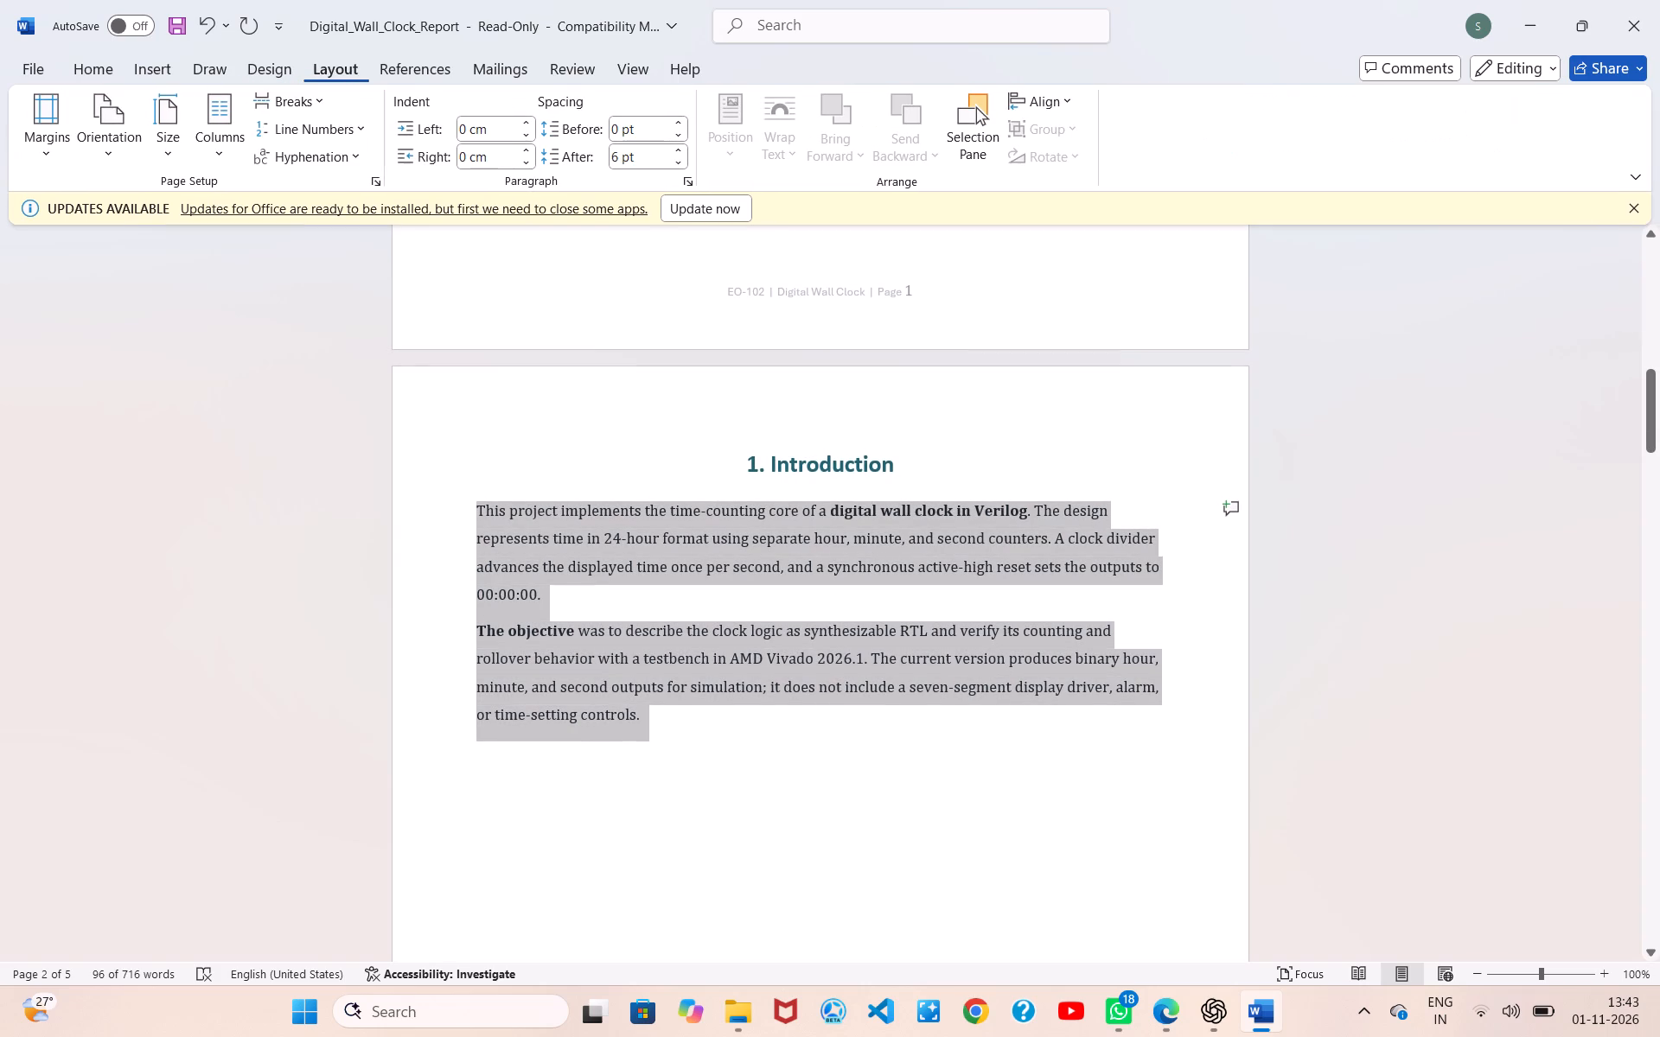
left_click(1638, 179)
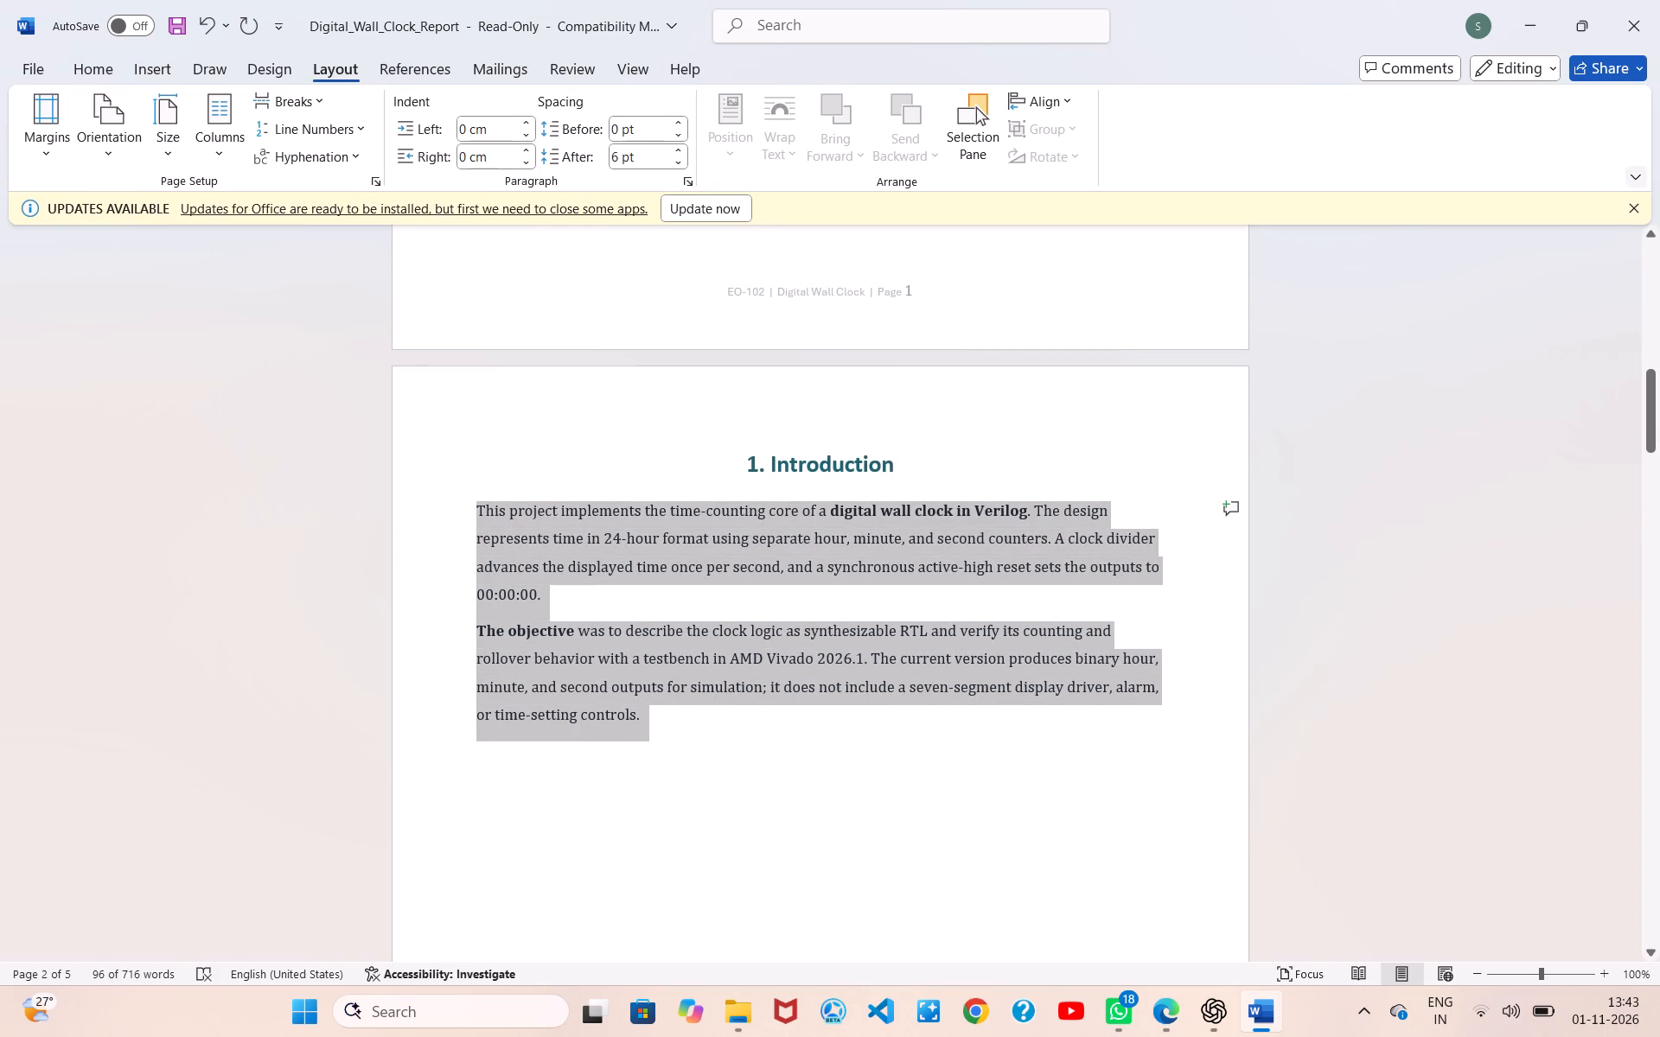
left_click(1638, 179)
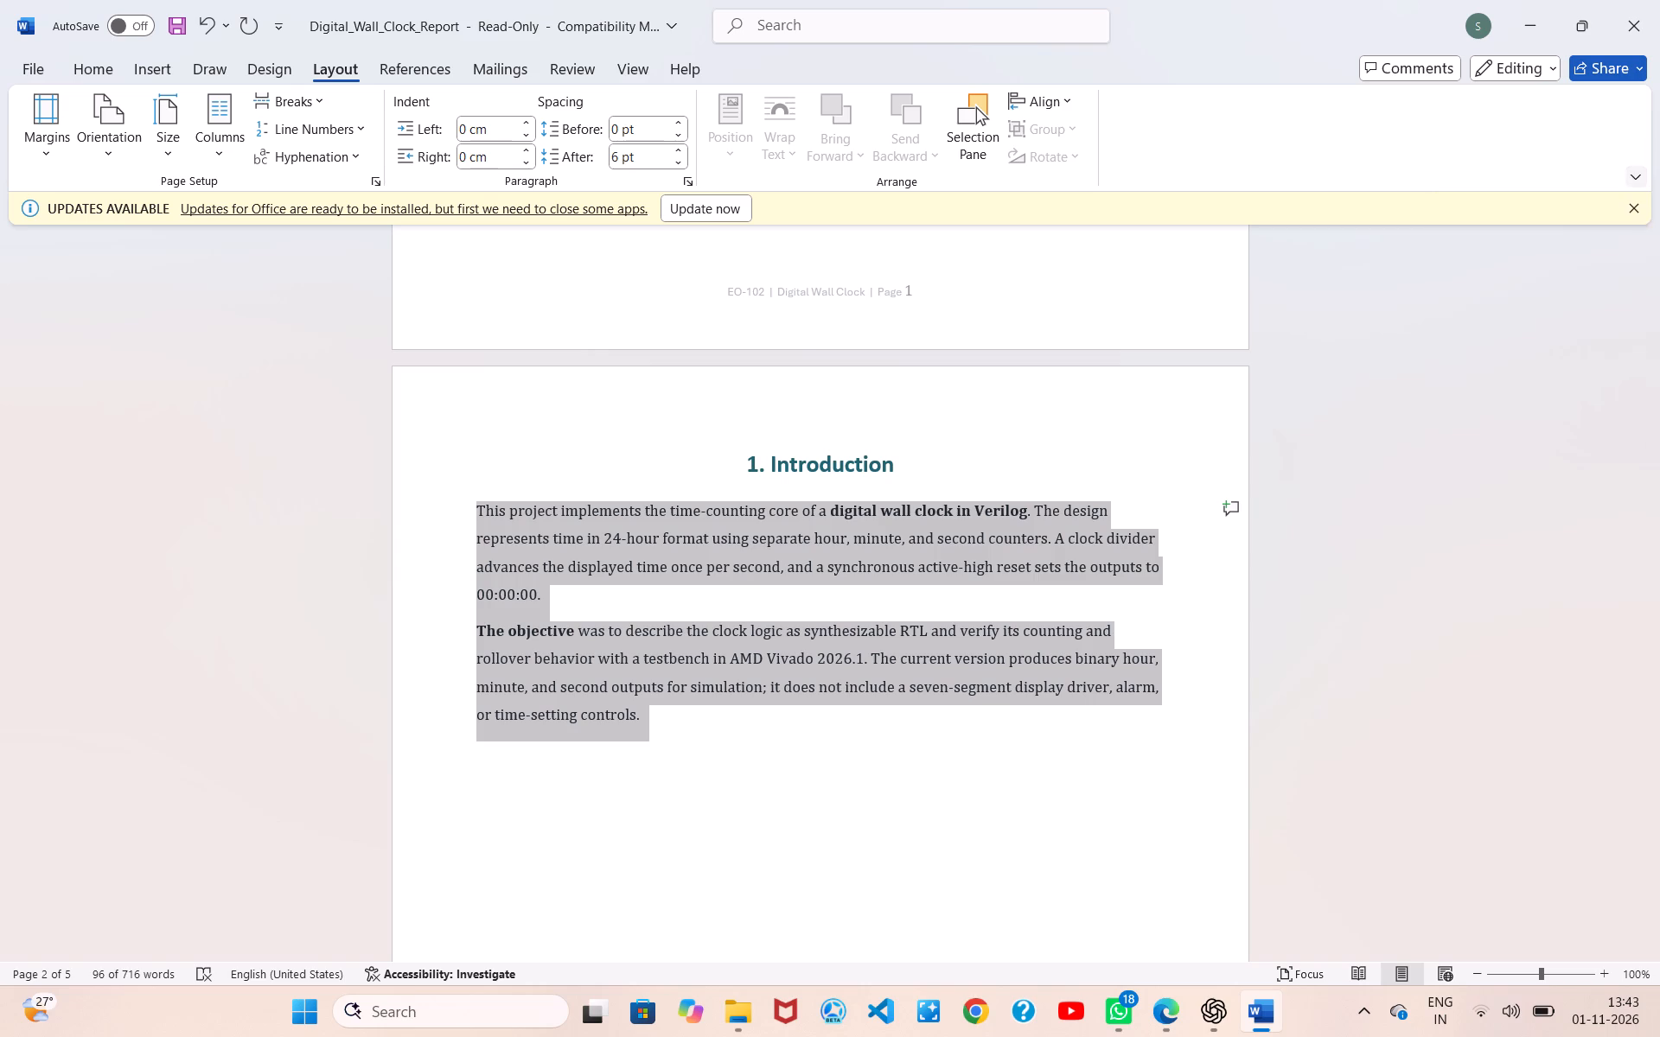
Change the font of the two selected Introduction body paragraphs to Bookman Old Style.
left_click(101, 64)
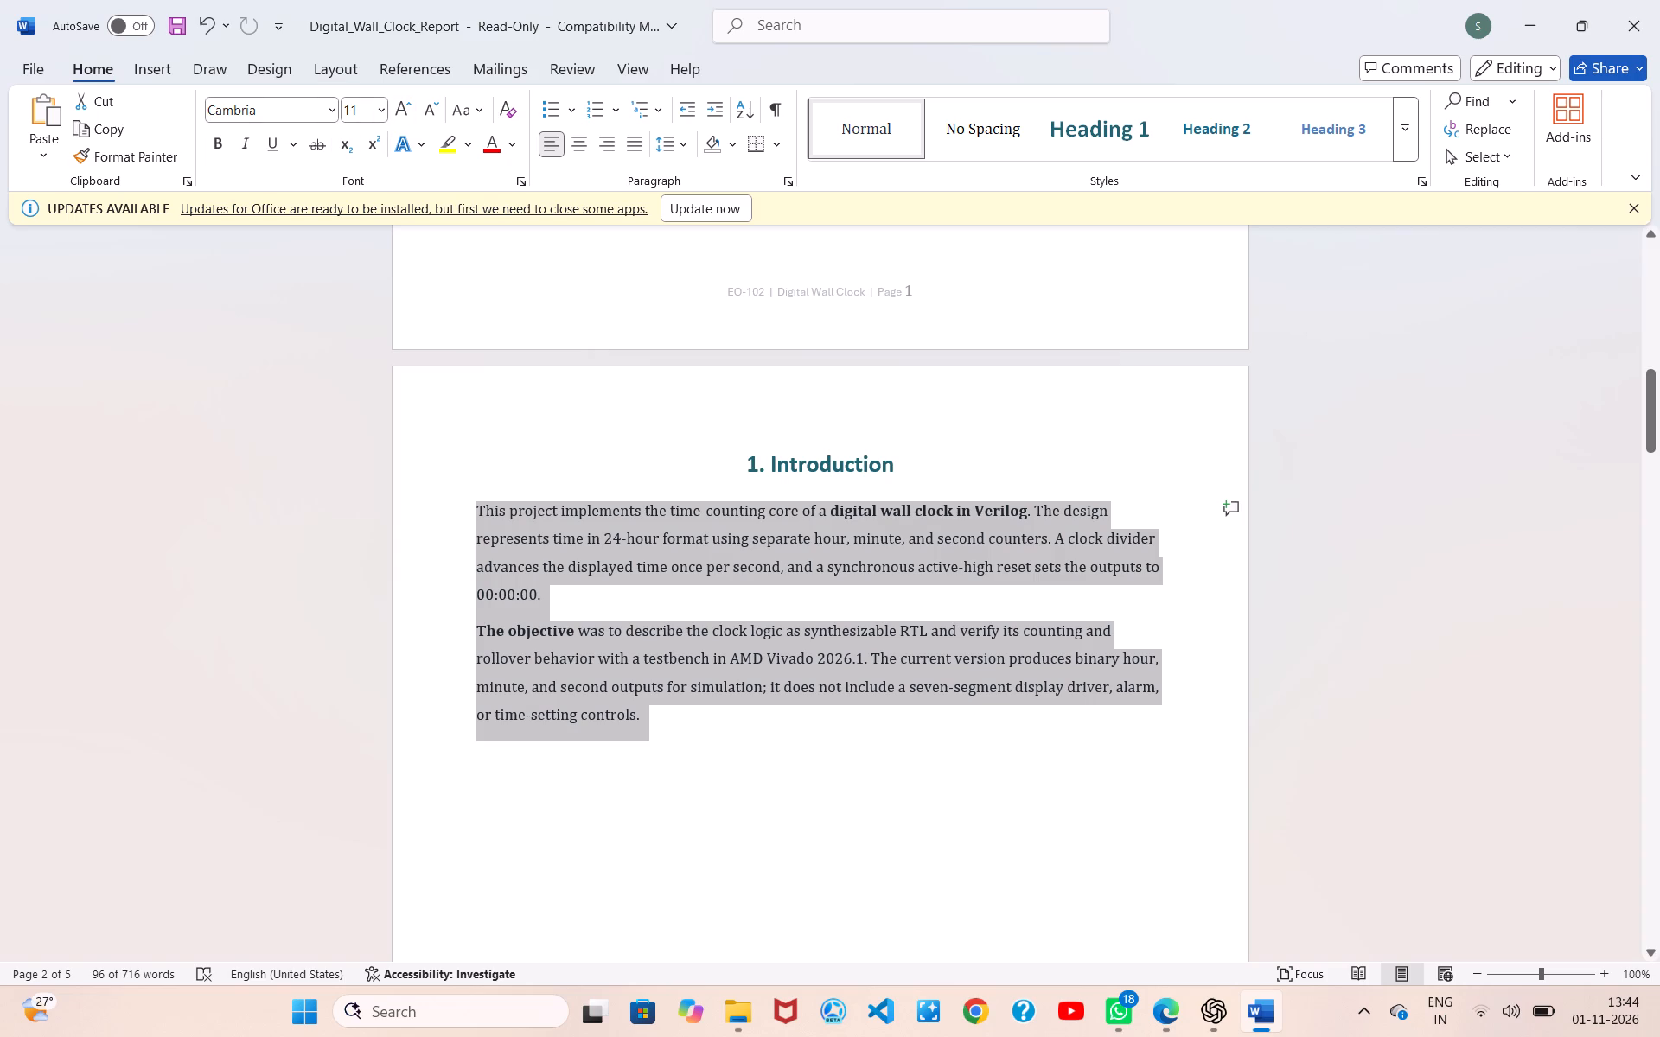
left_click(325, 106)
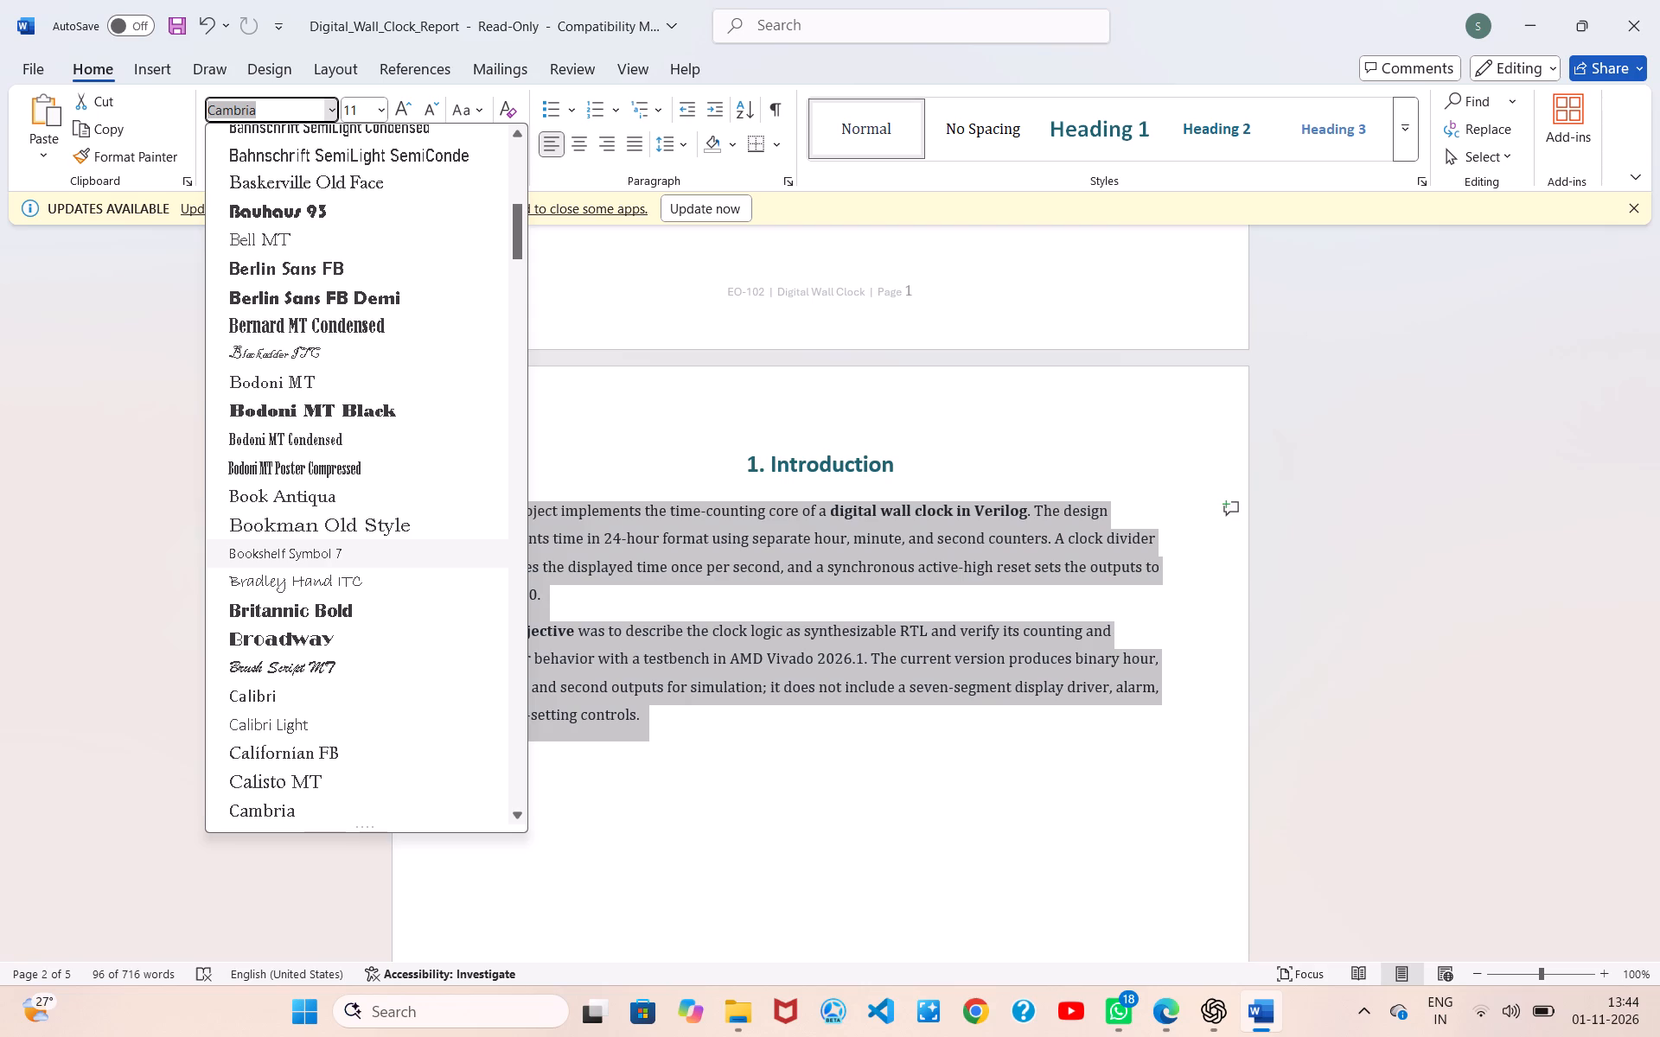
left_click(427, 525)
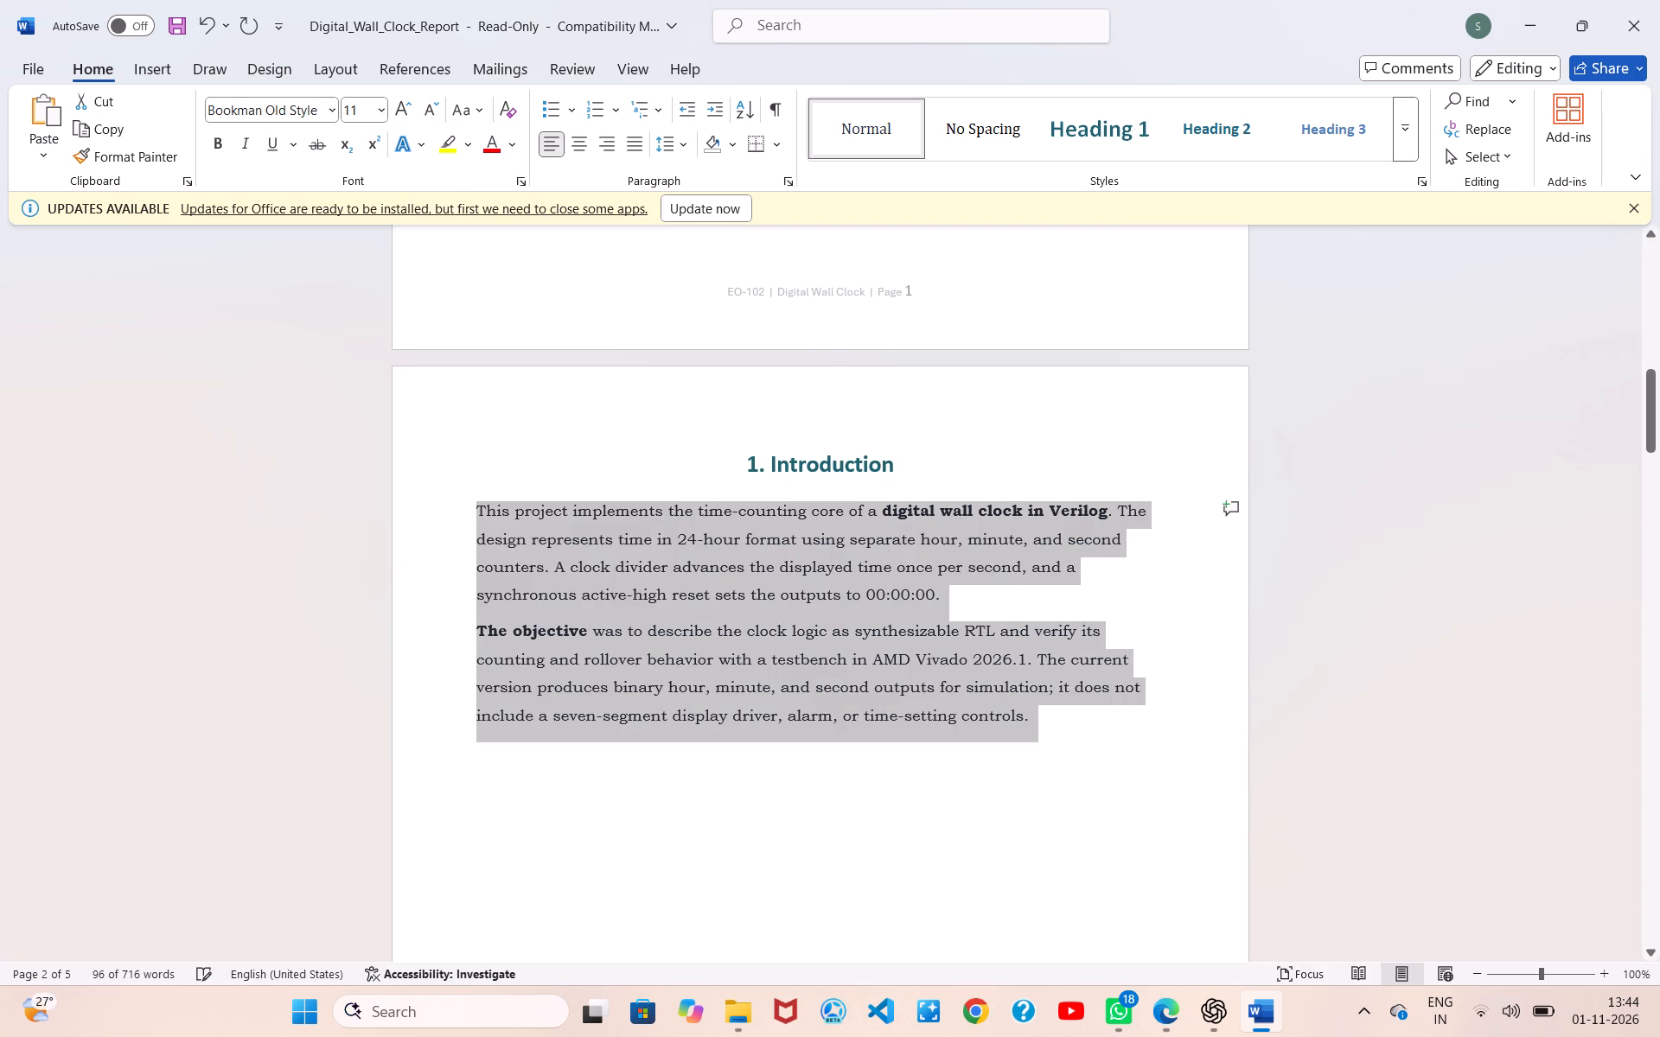
left_click(1036, 487)
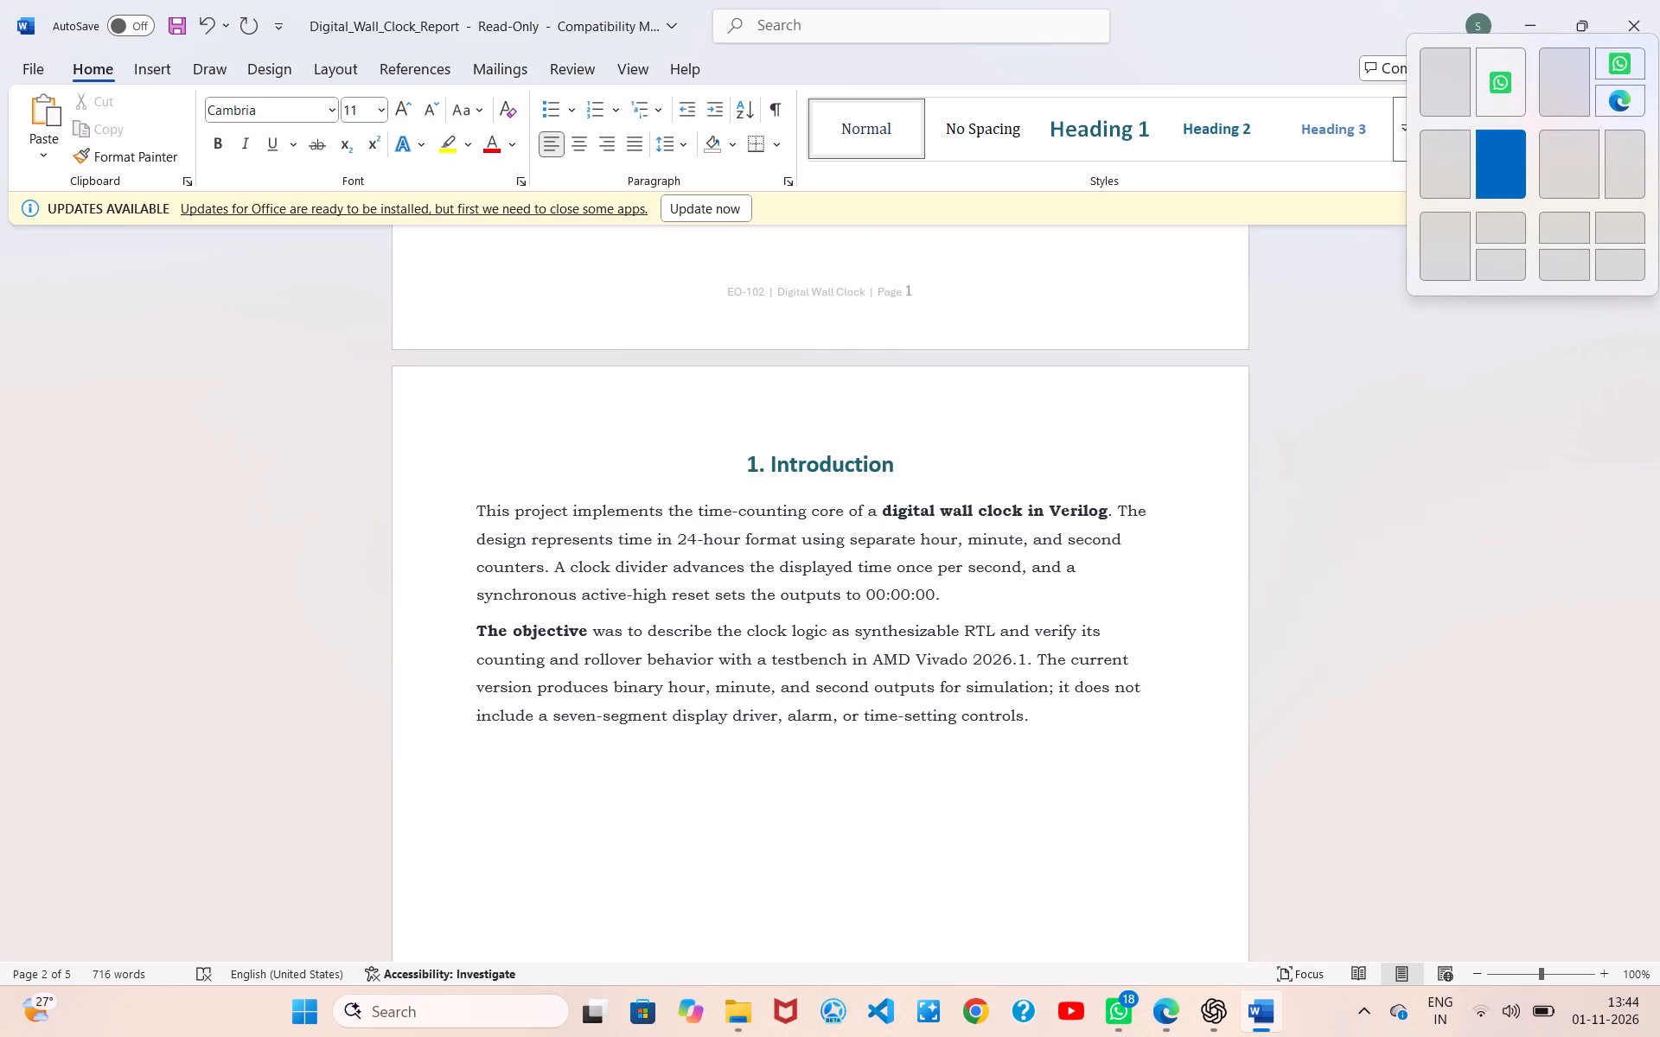
Snap the Digital Wall Clock report window back to half the screen beside the CMOS op-amp report.
left_click(1502, 162)
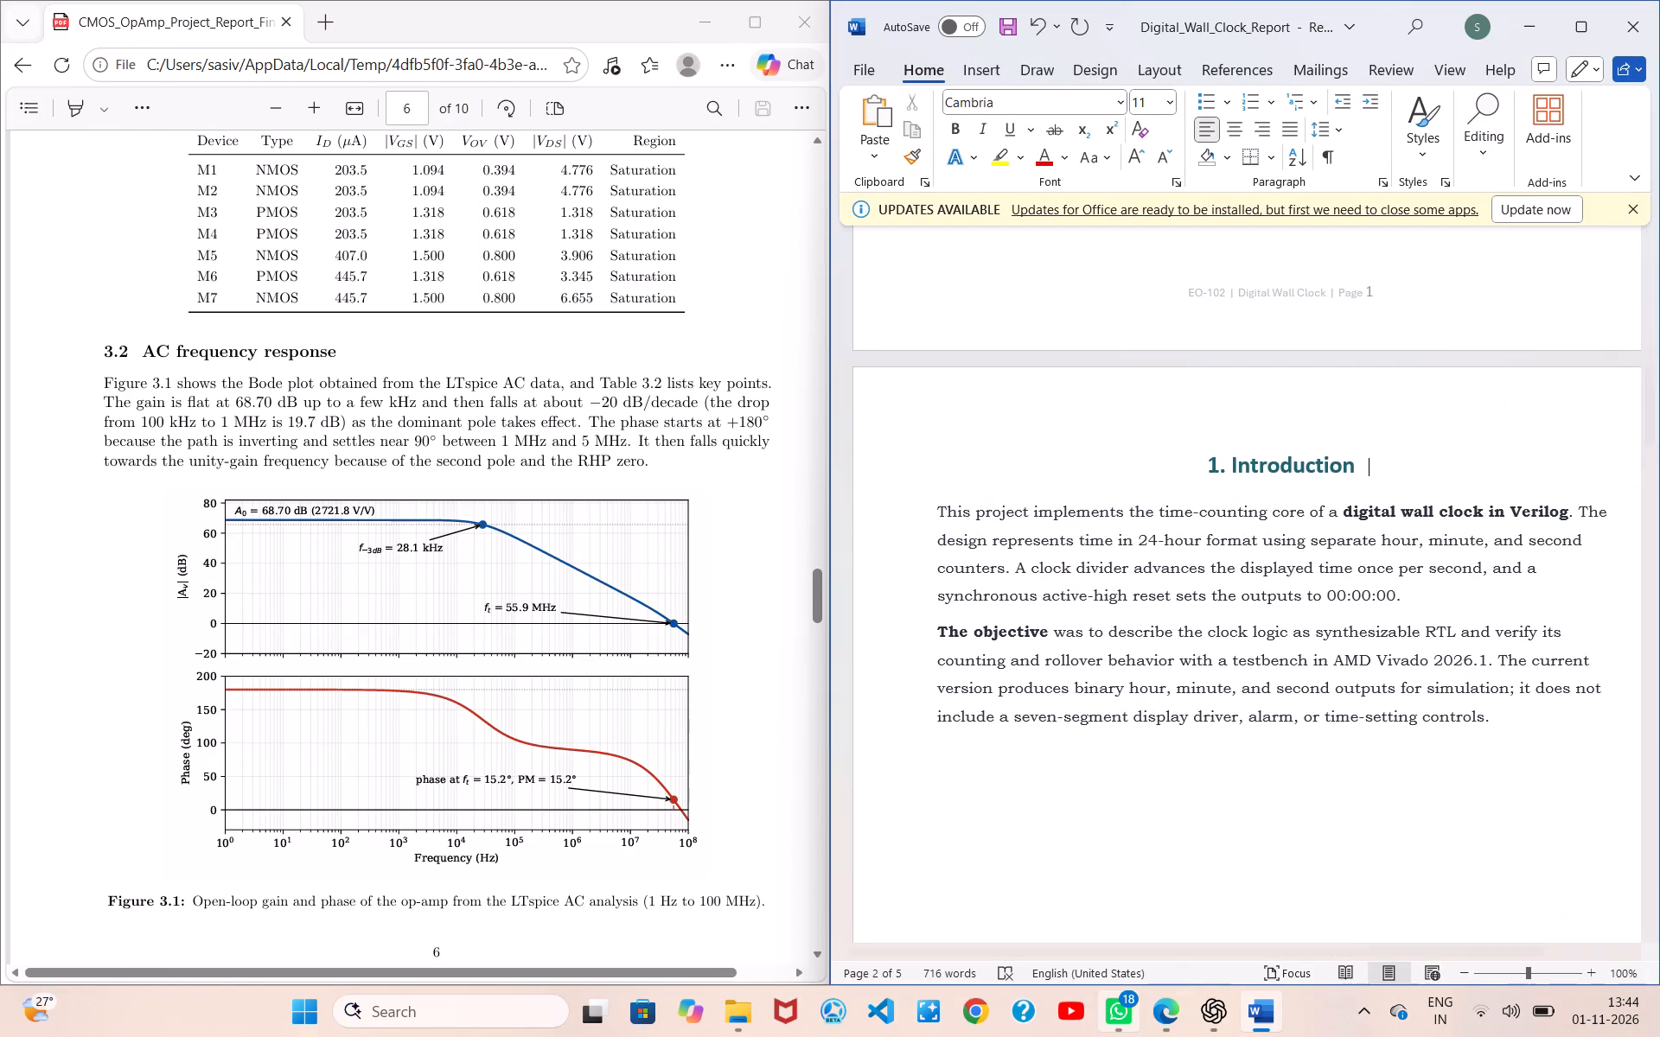
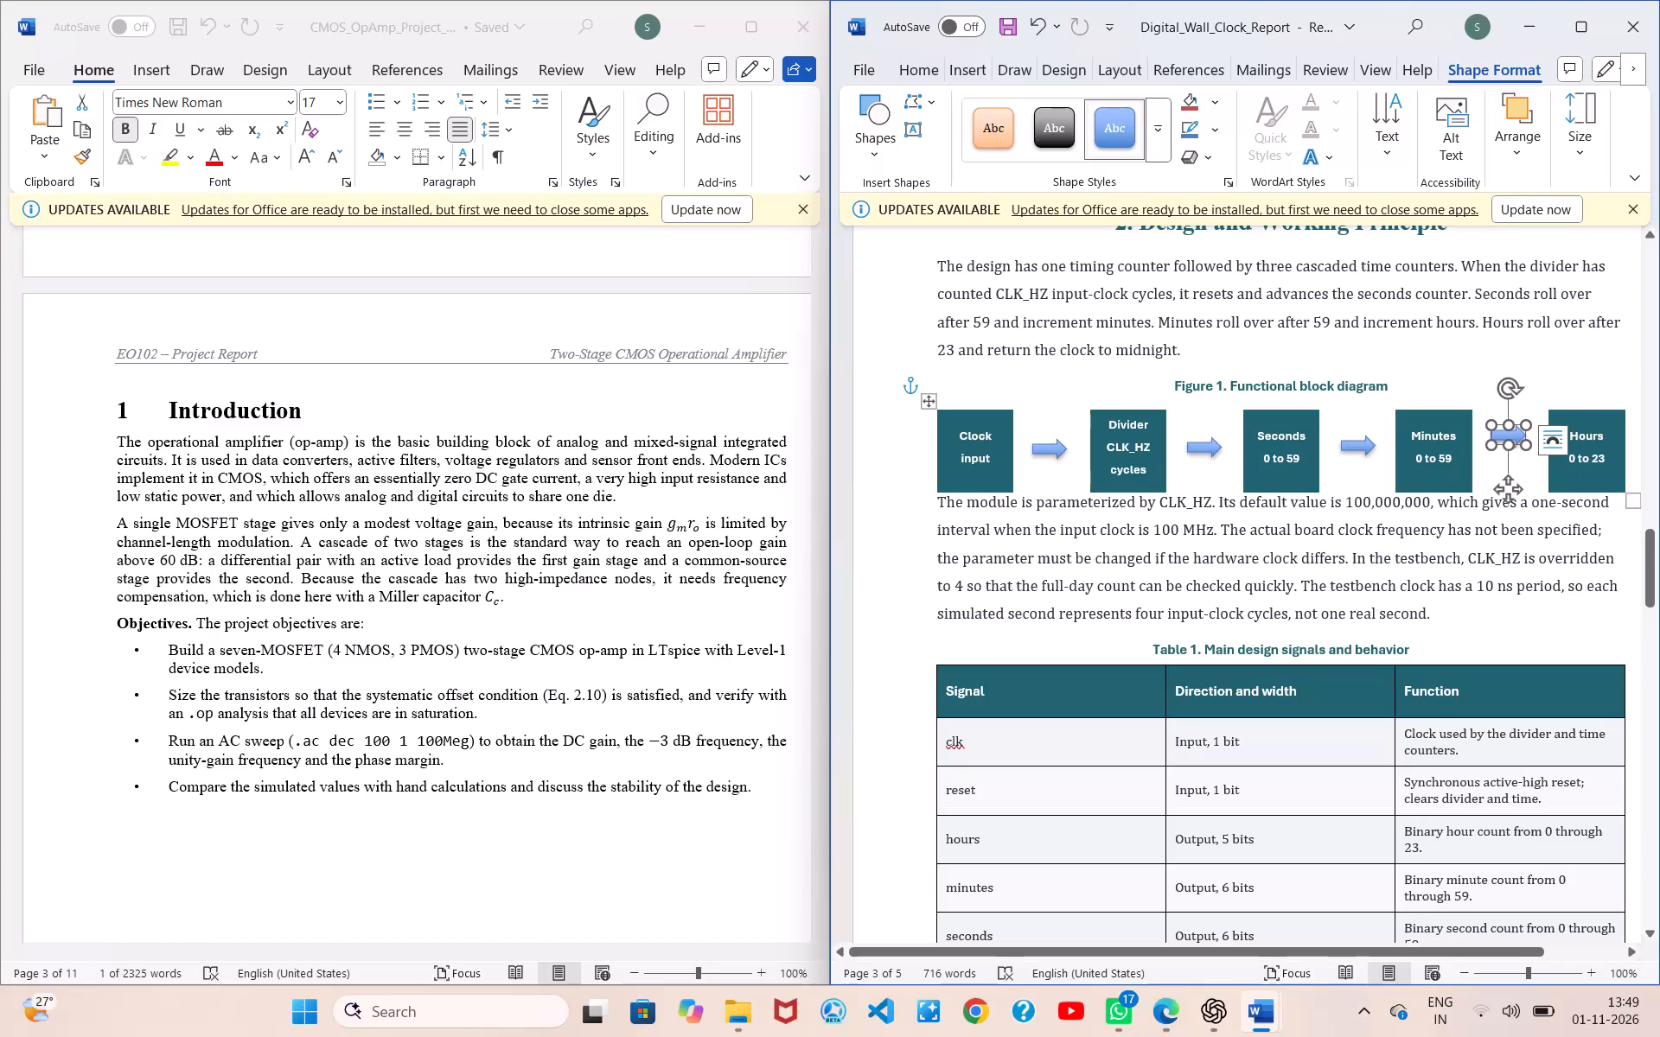
Nudge the arrow between the Minutes and Hours blocks of Figure 1 down level with the other arrows.
left_click_drag(1509, 487, 1509, 501)
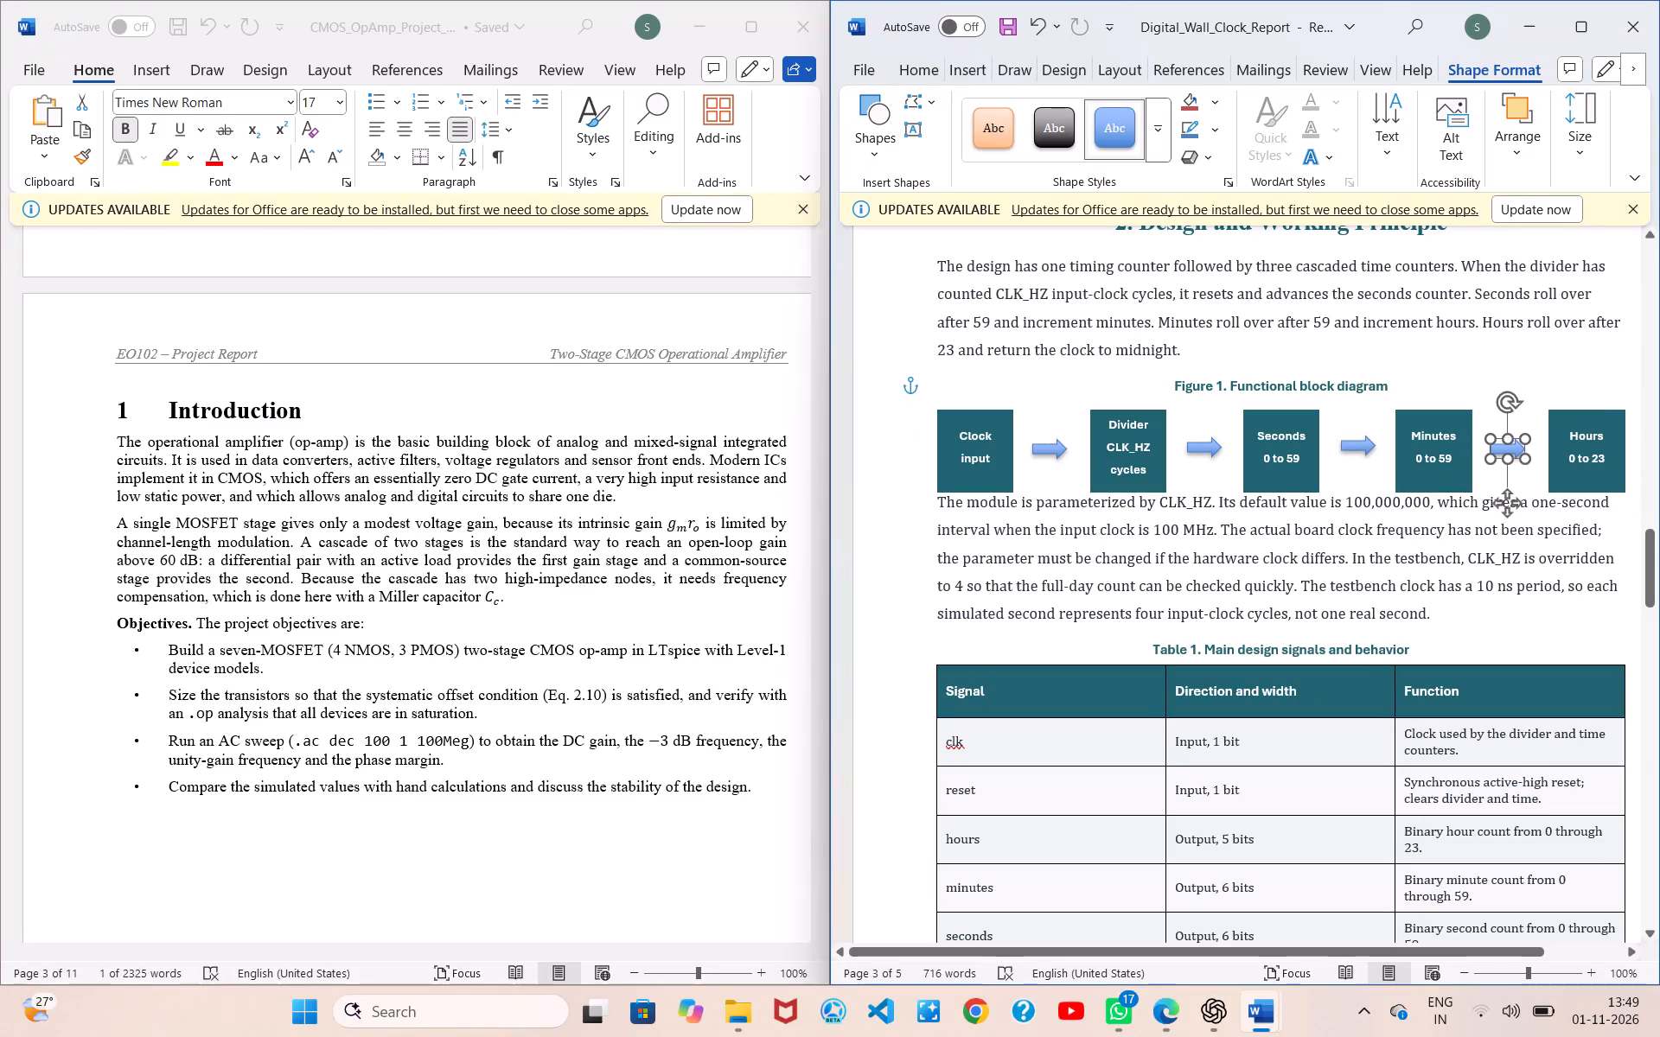
left_click_drag(1509, 501, 1511, 498)
left_click(1535, 475)
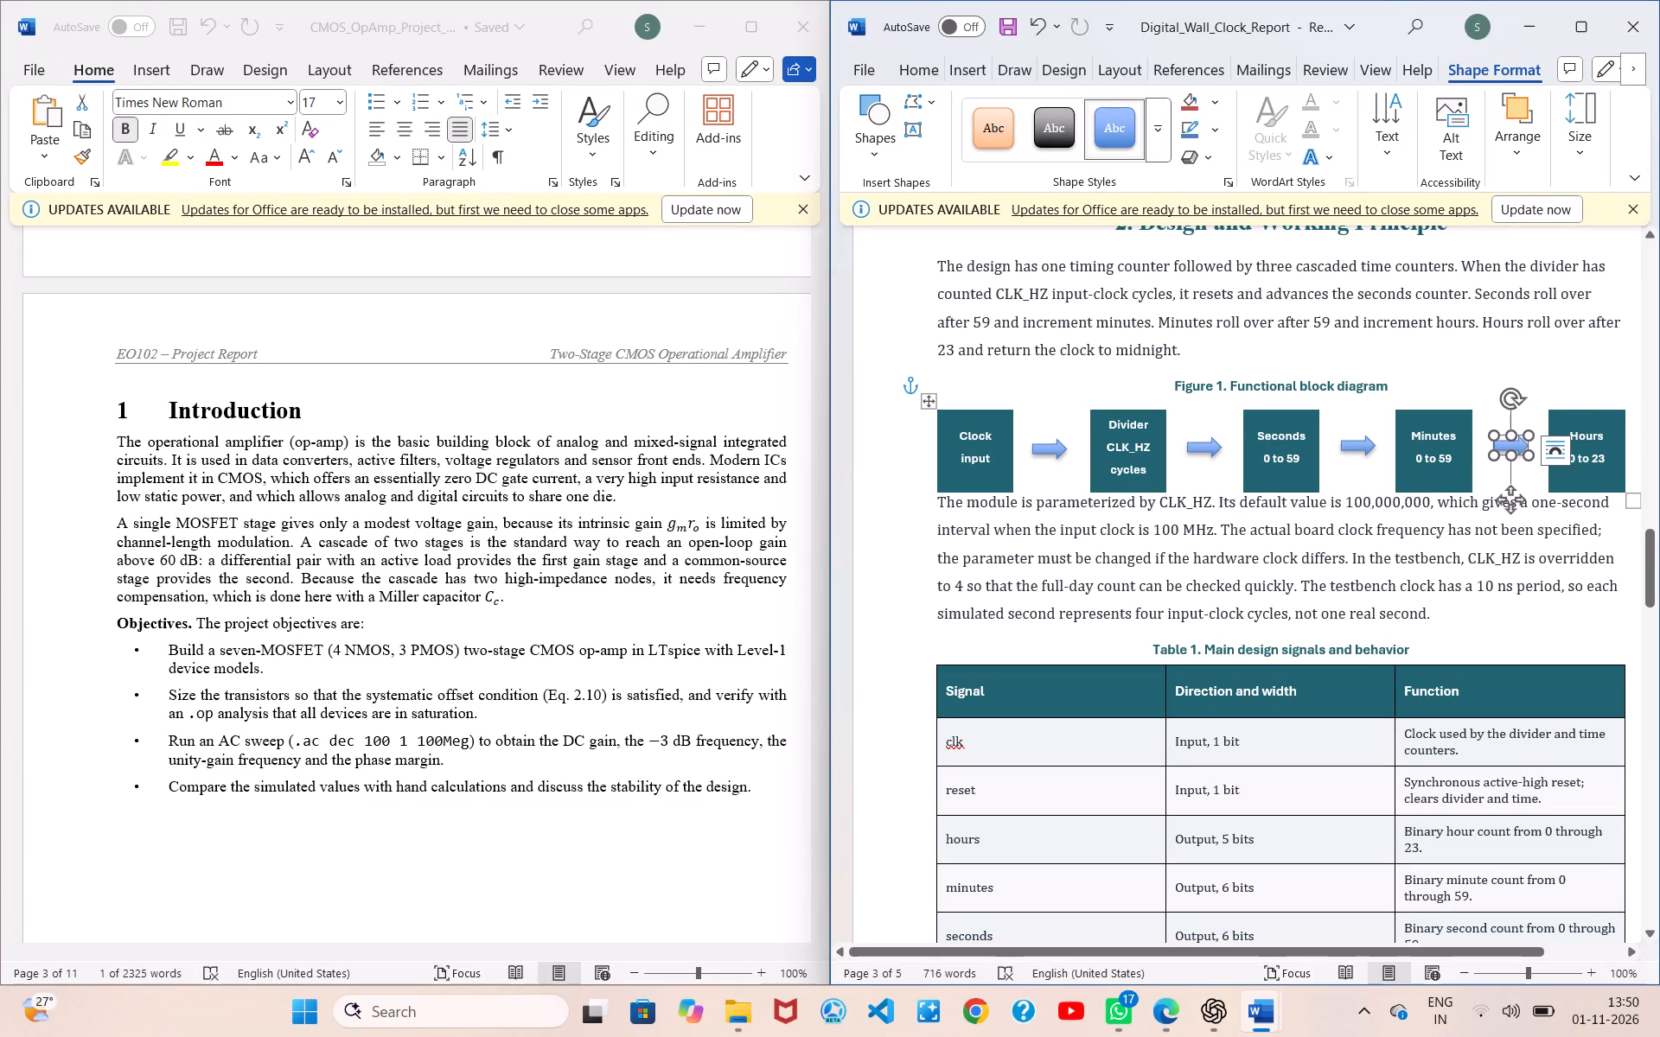
Fine-tune the position of the arrow between the Minutes and Hours blocks to match the other Figure 1 arrows.
scroll(1535, 580, "down", 1)
left_click(1529, 585)
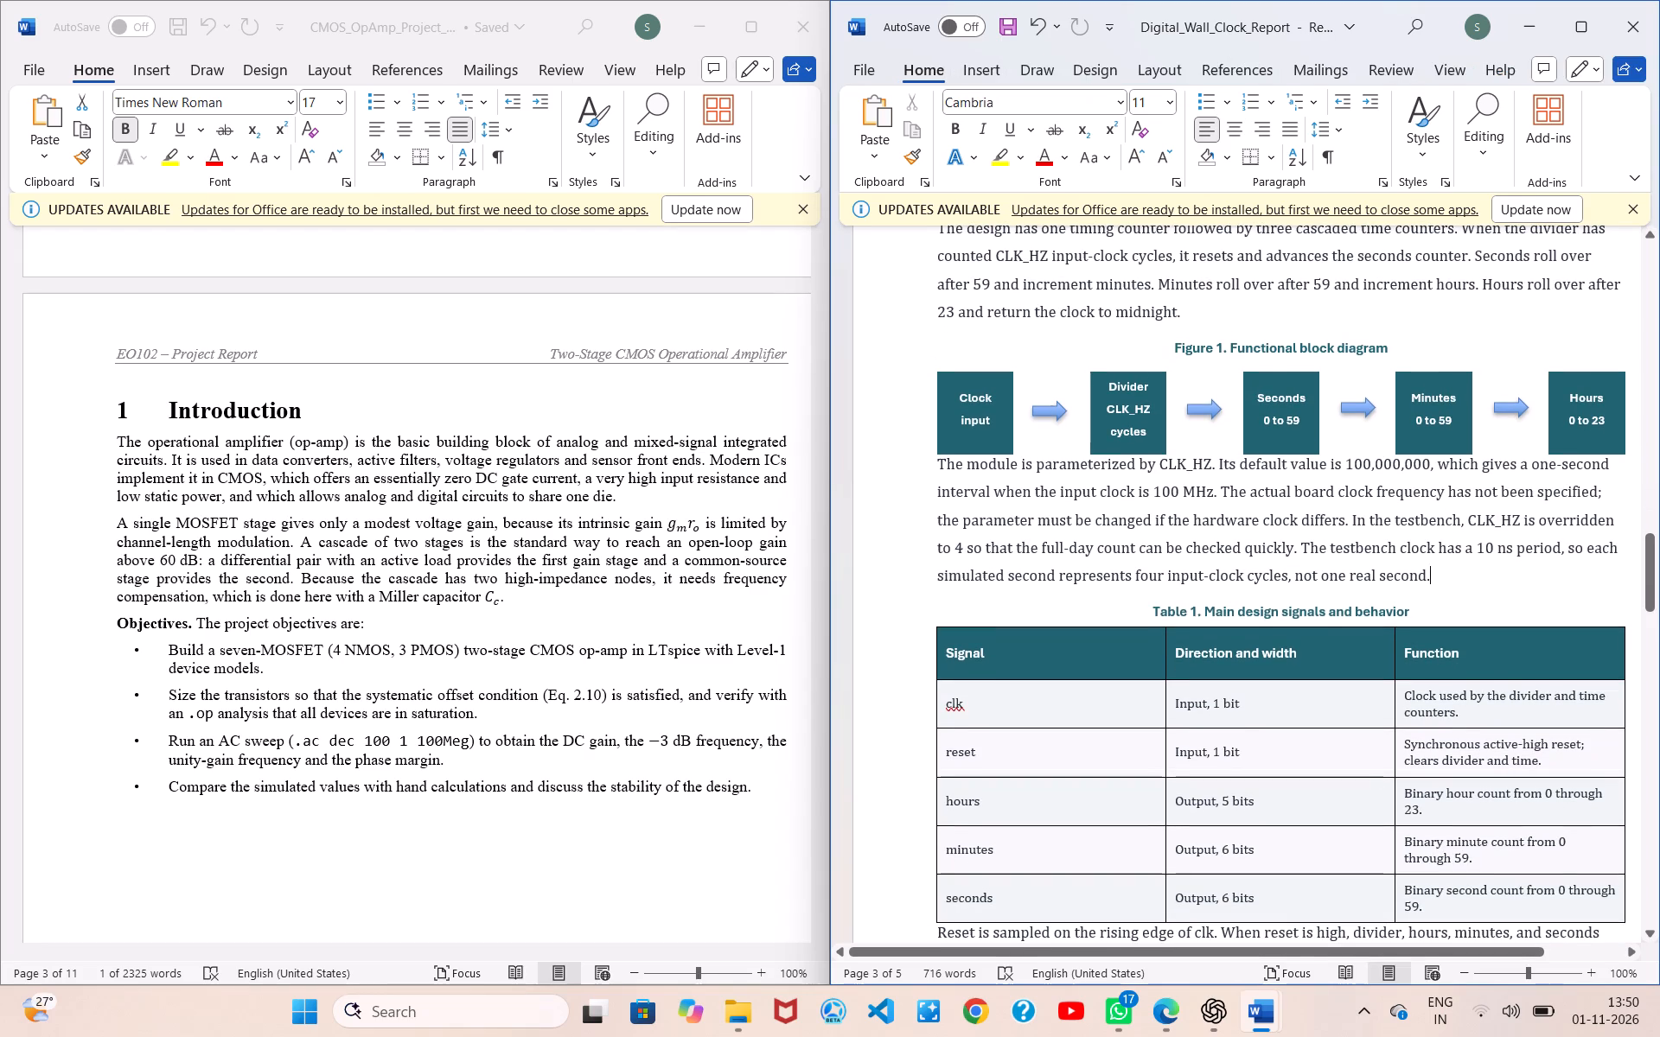
scroll(1529, 585, "down", 4)
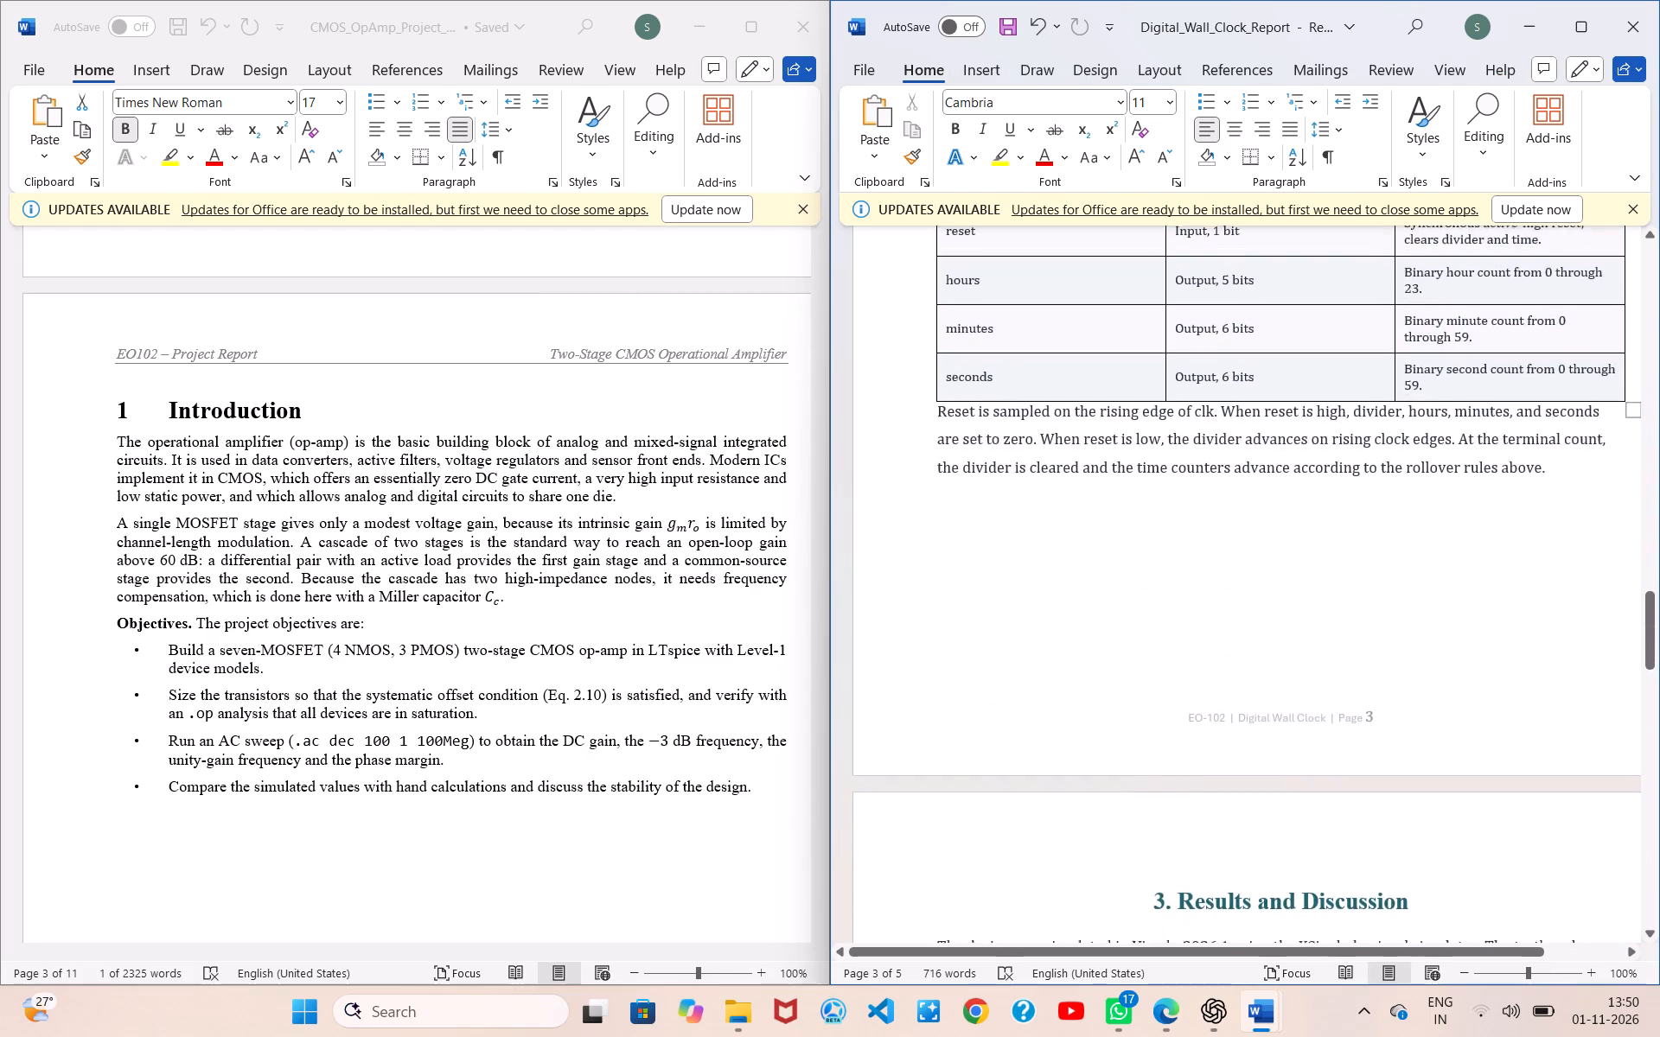
scroll(1529, 585, "up", 2)
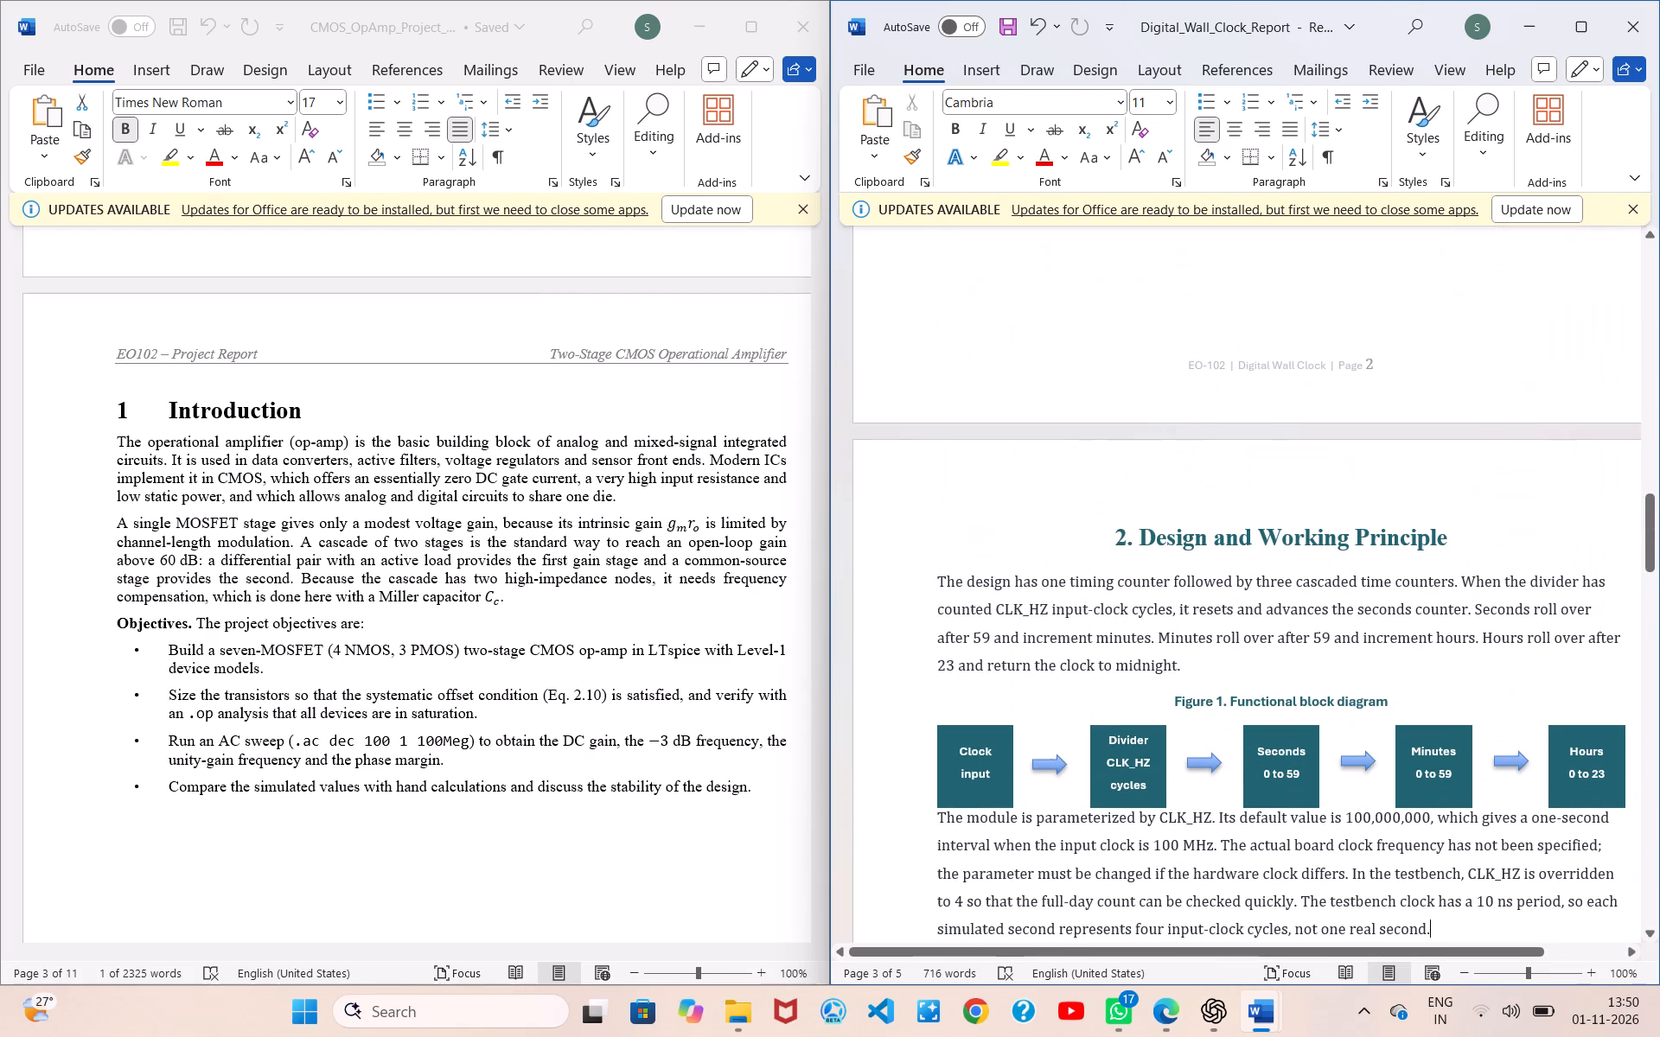
scroll(1529, 585, "down", 1)
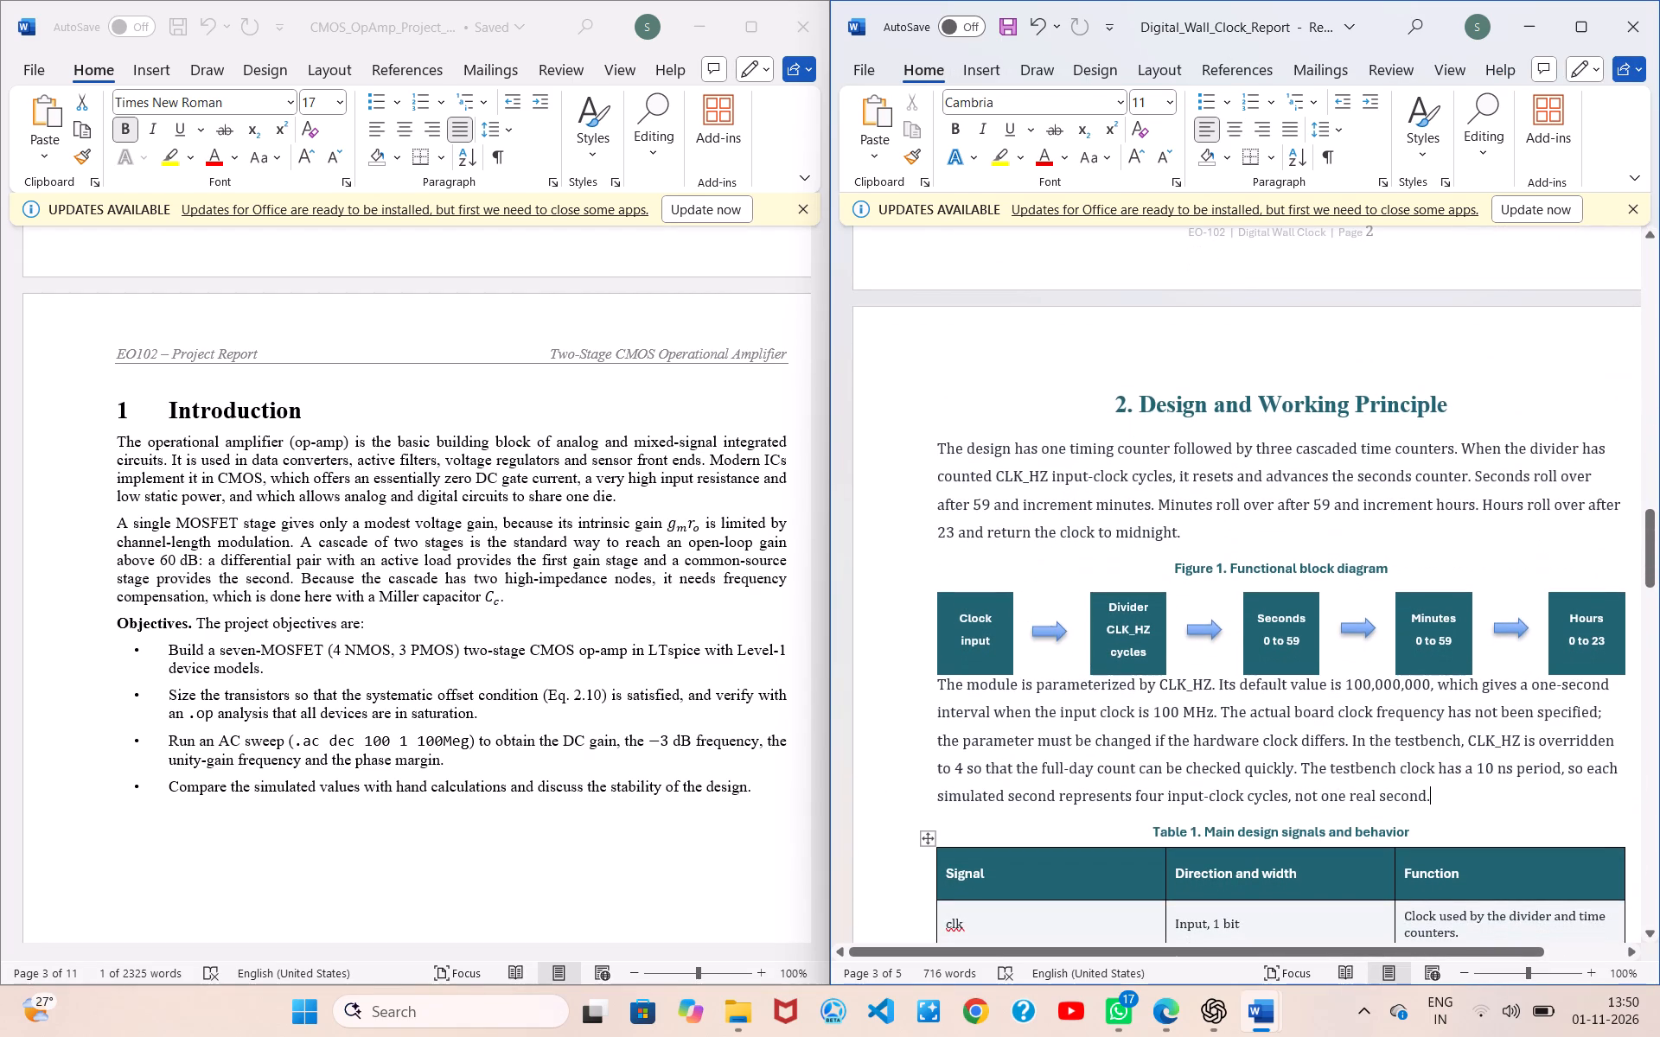
left_click(1507, 623)
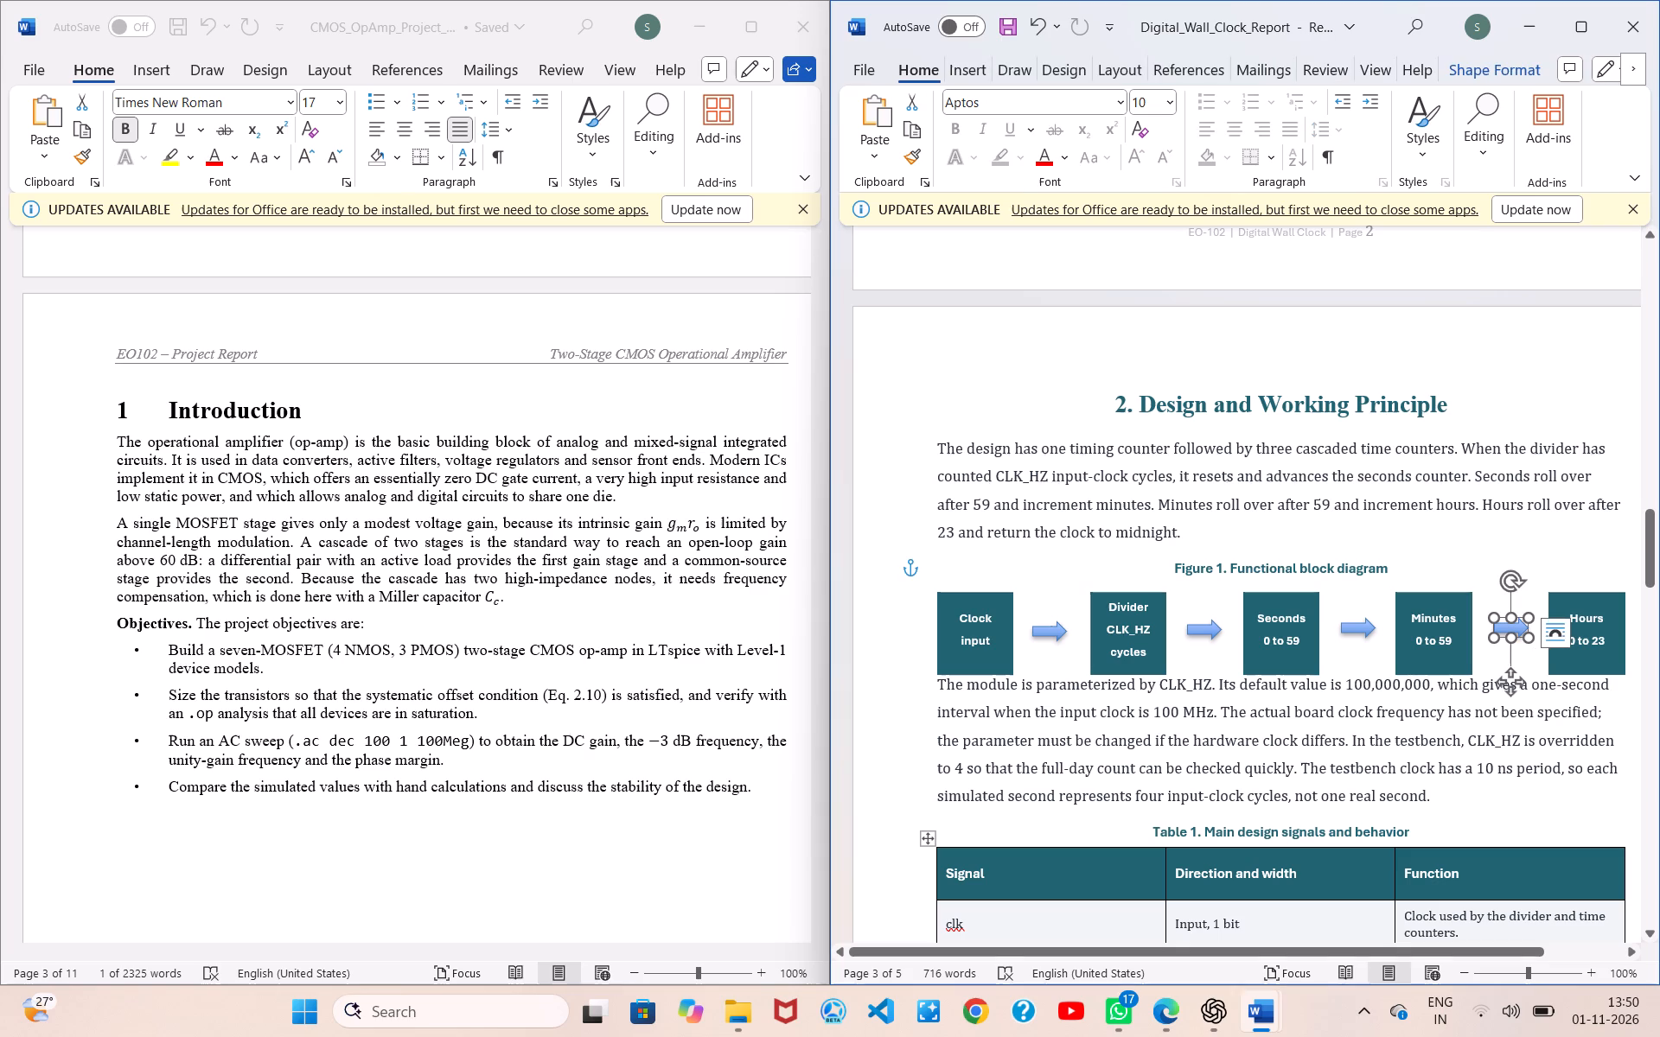
left_click(1510, 678)
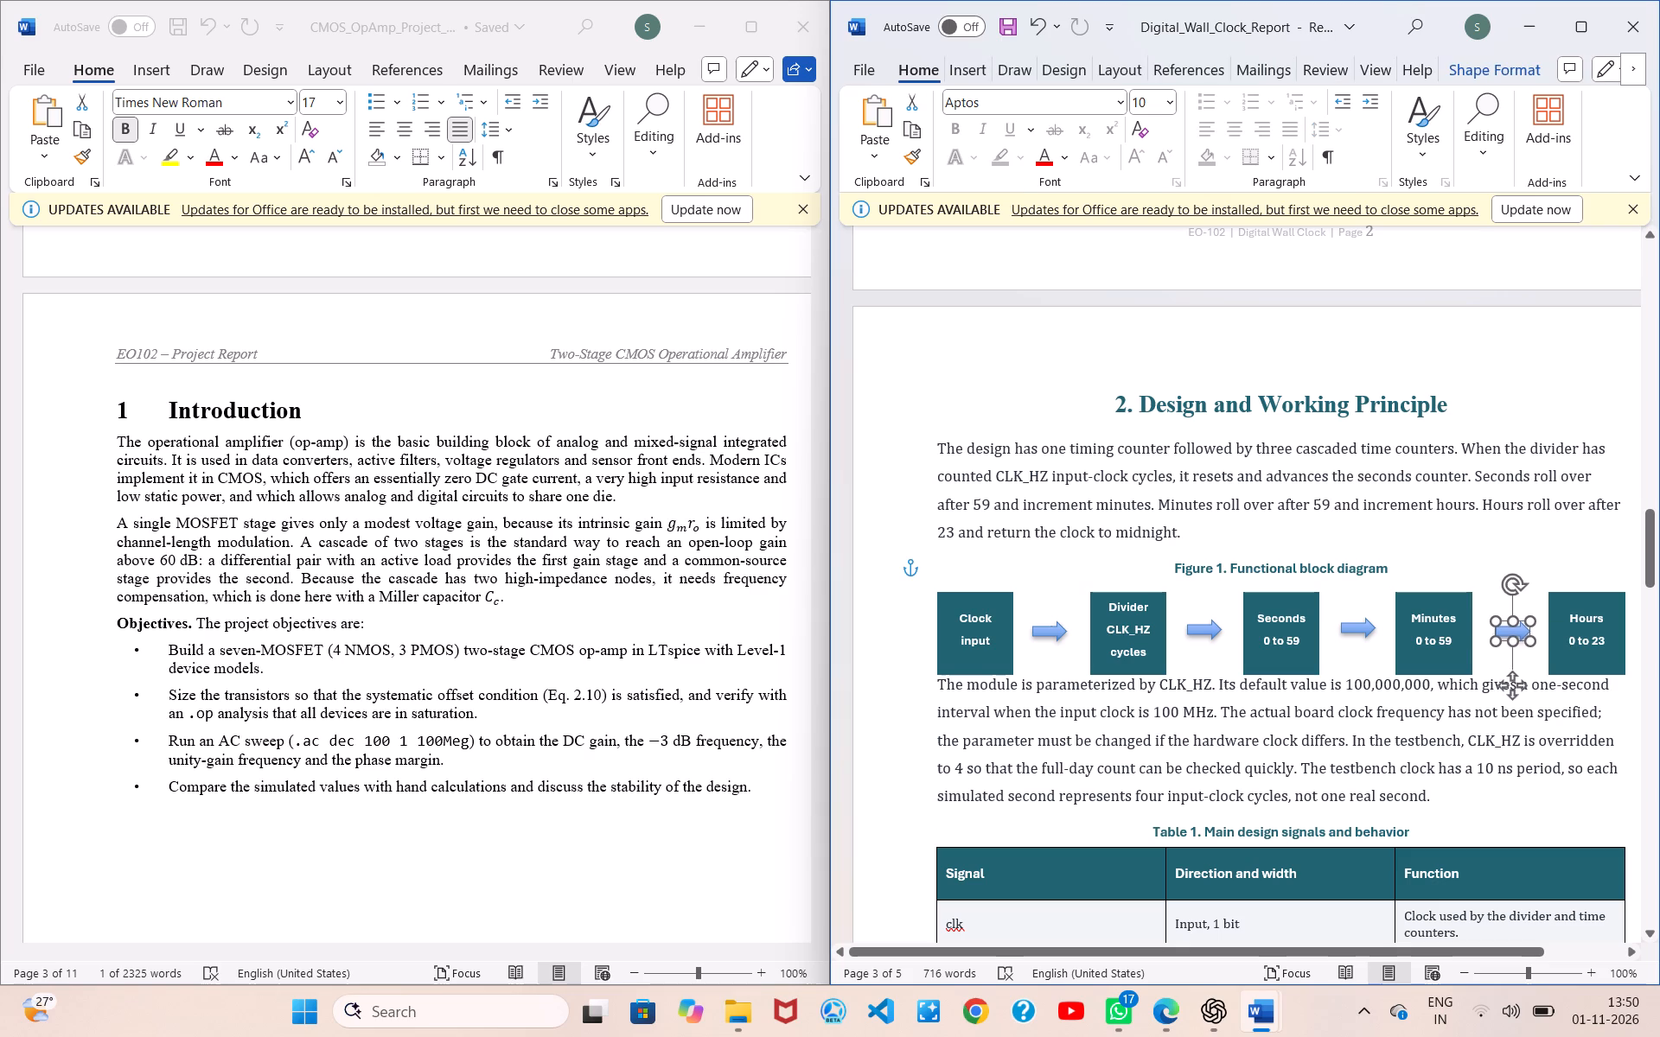
left_click(1510, 678)
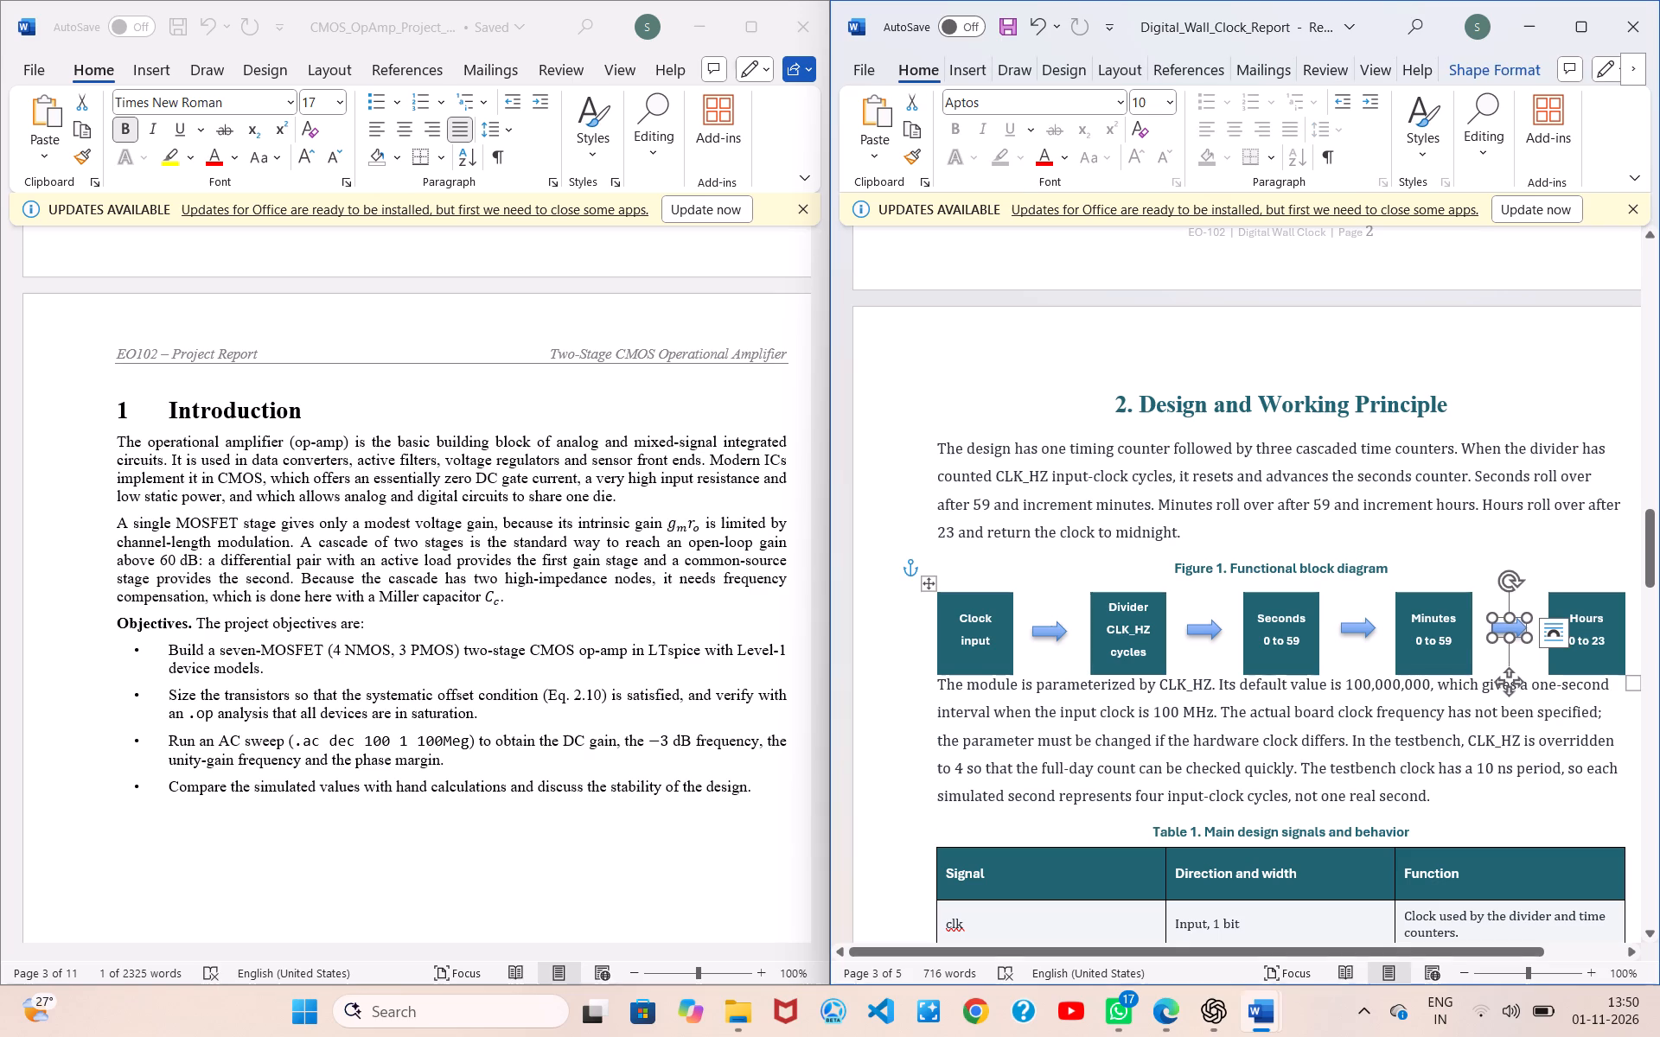
left_click(1512, 679)
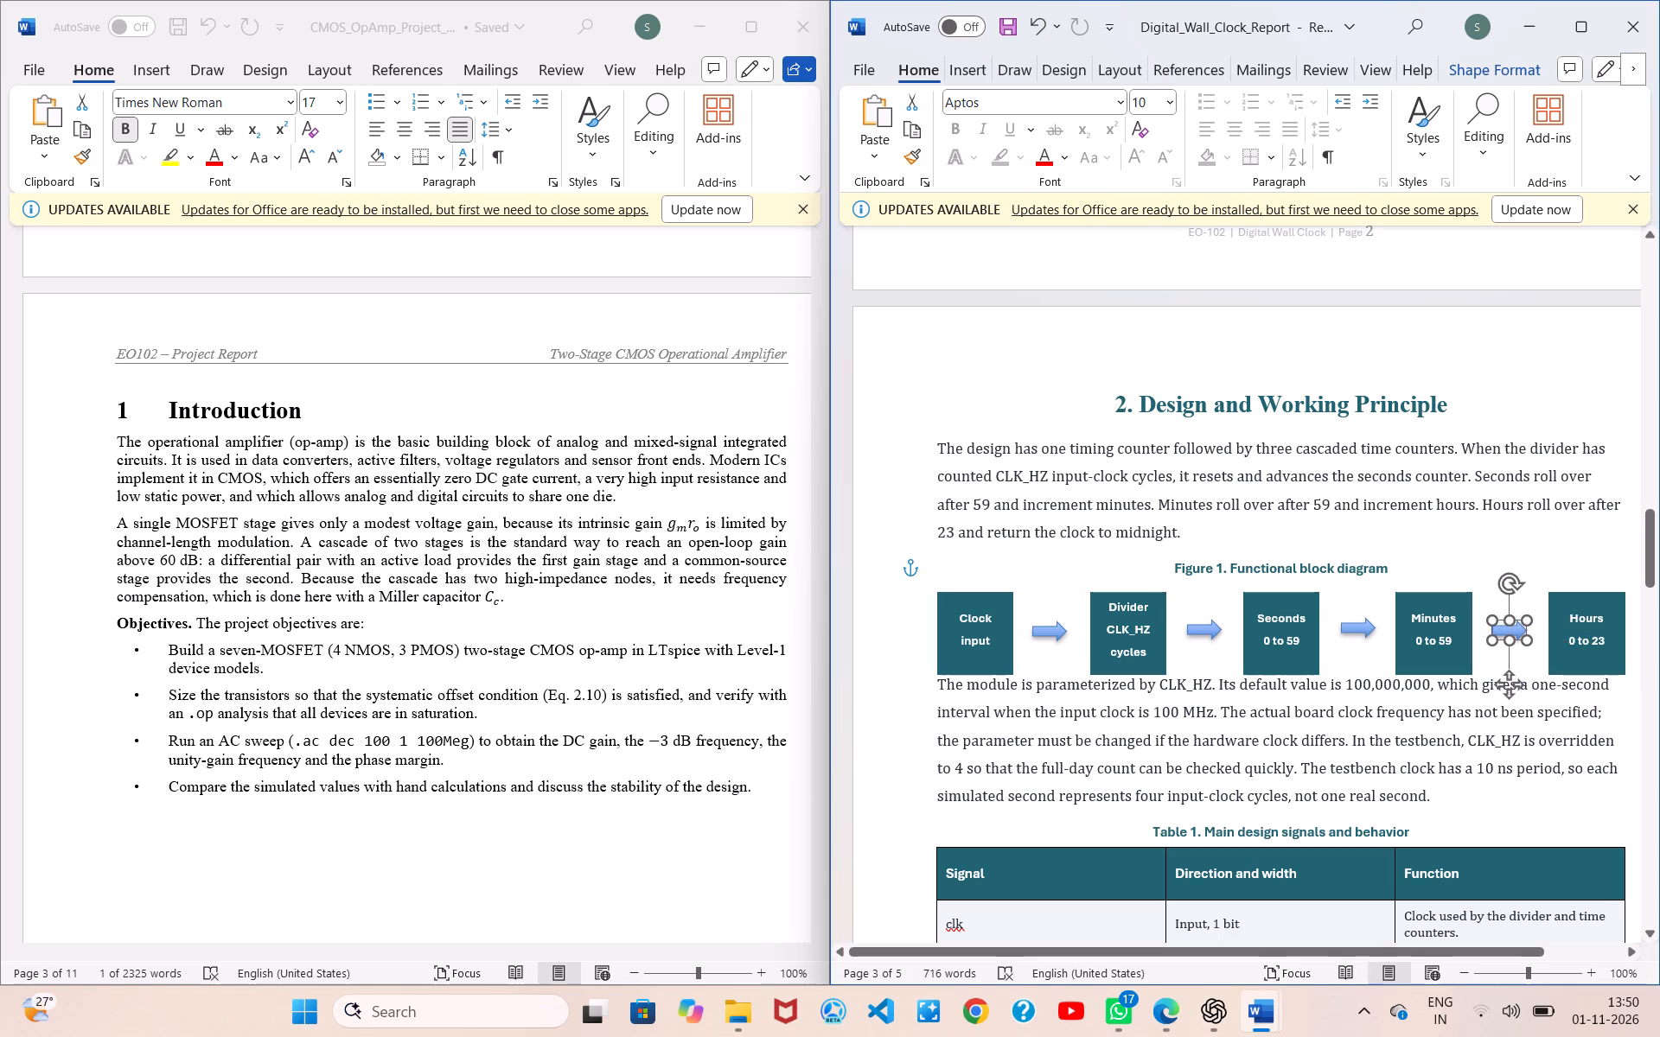
left_click(1487, 664)
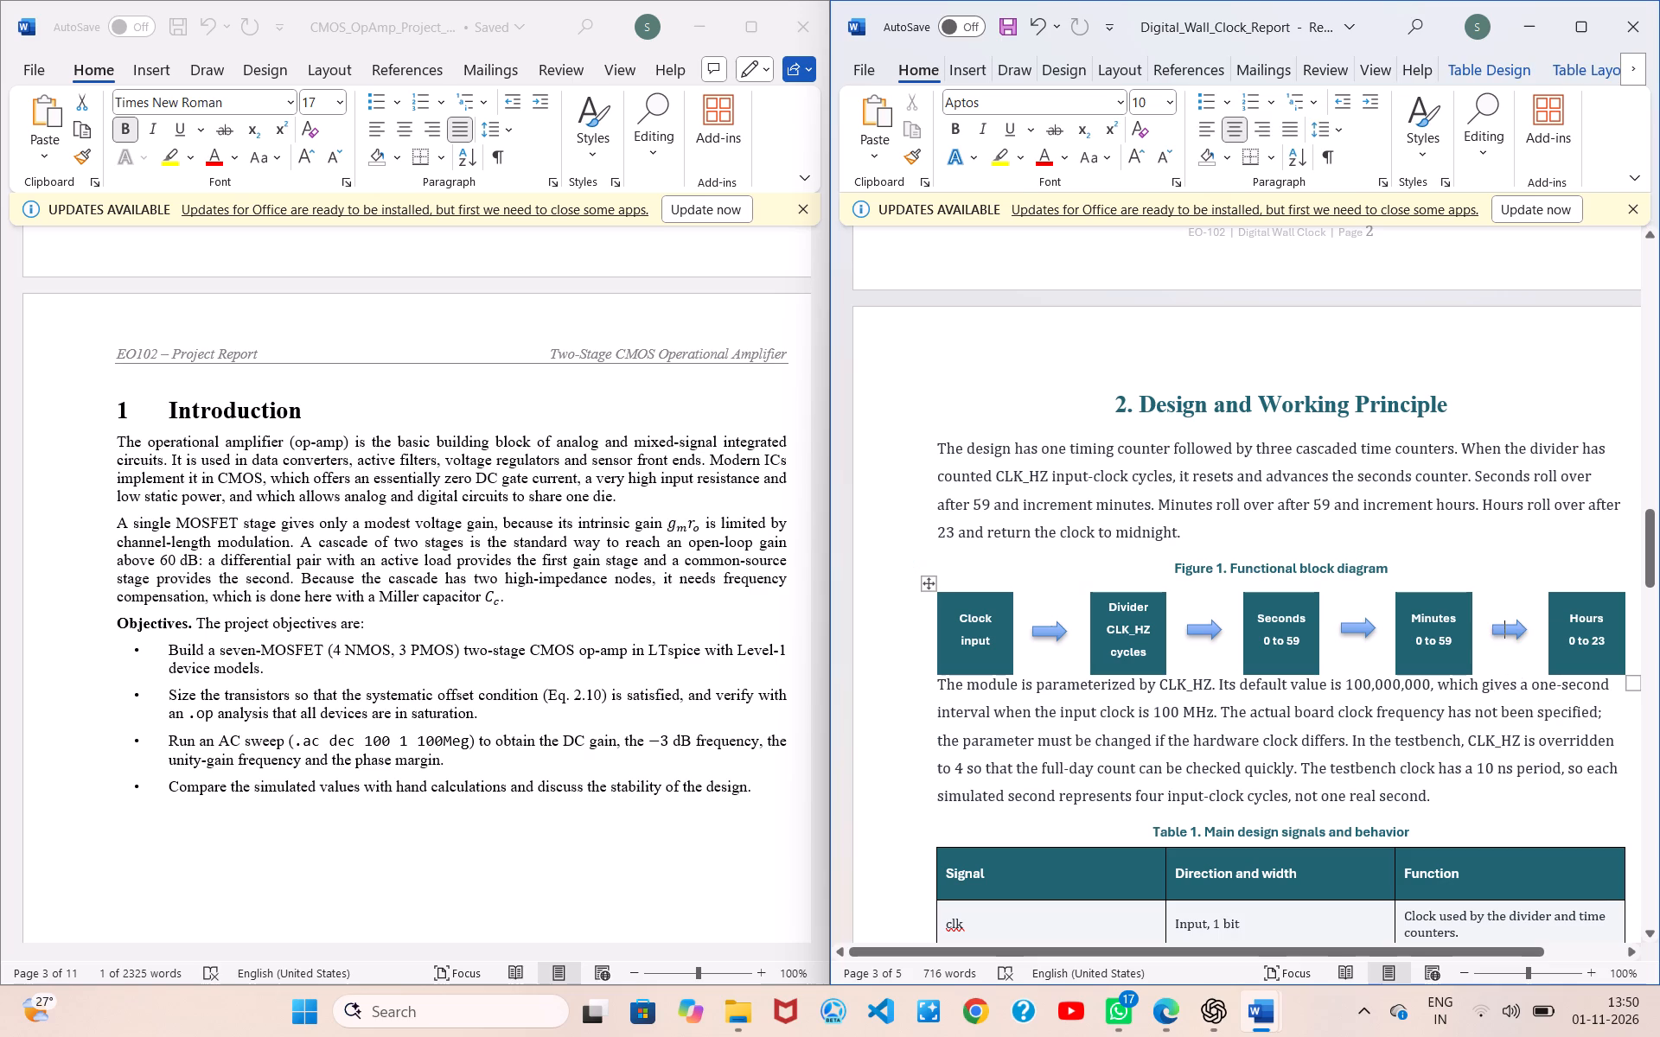
Fine-tune the vertical positions of the arrows on either side of the Divider block in Figure 1.
left_click(1046, 630)
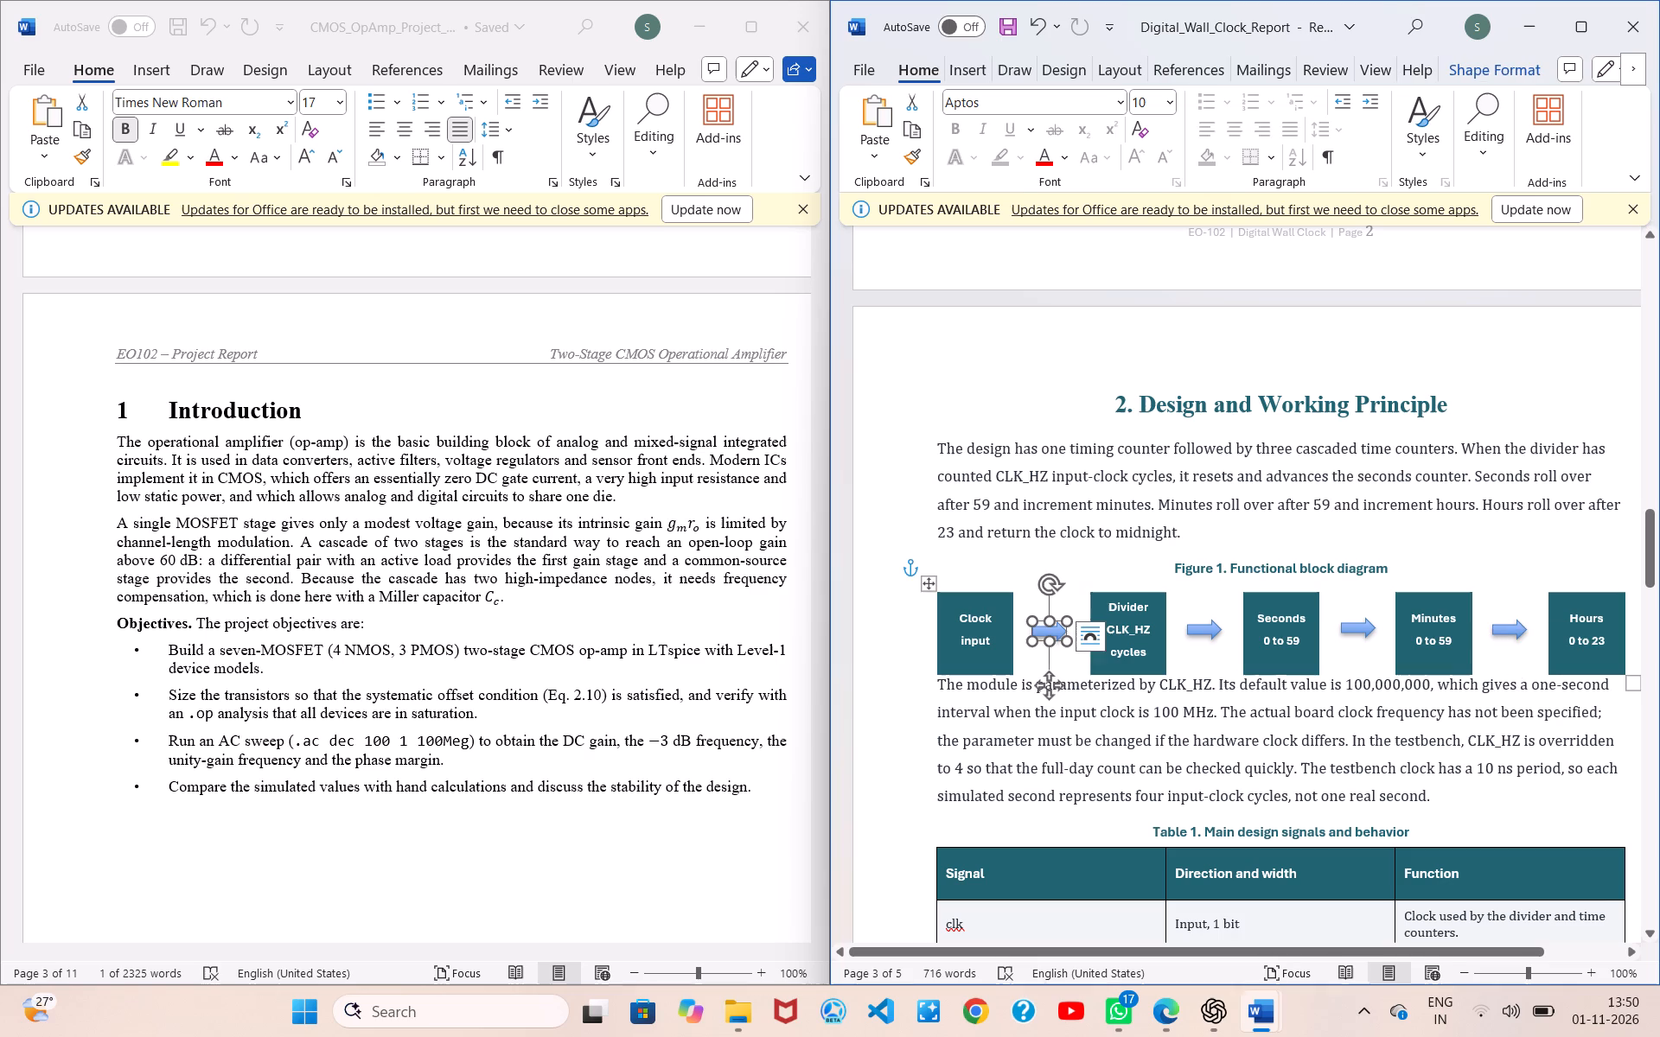
left_click(1079, 667)
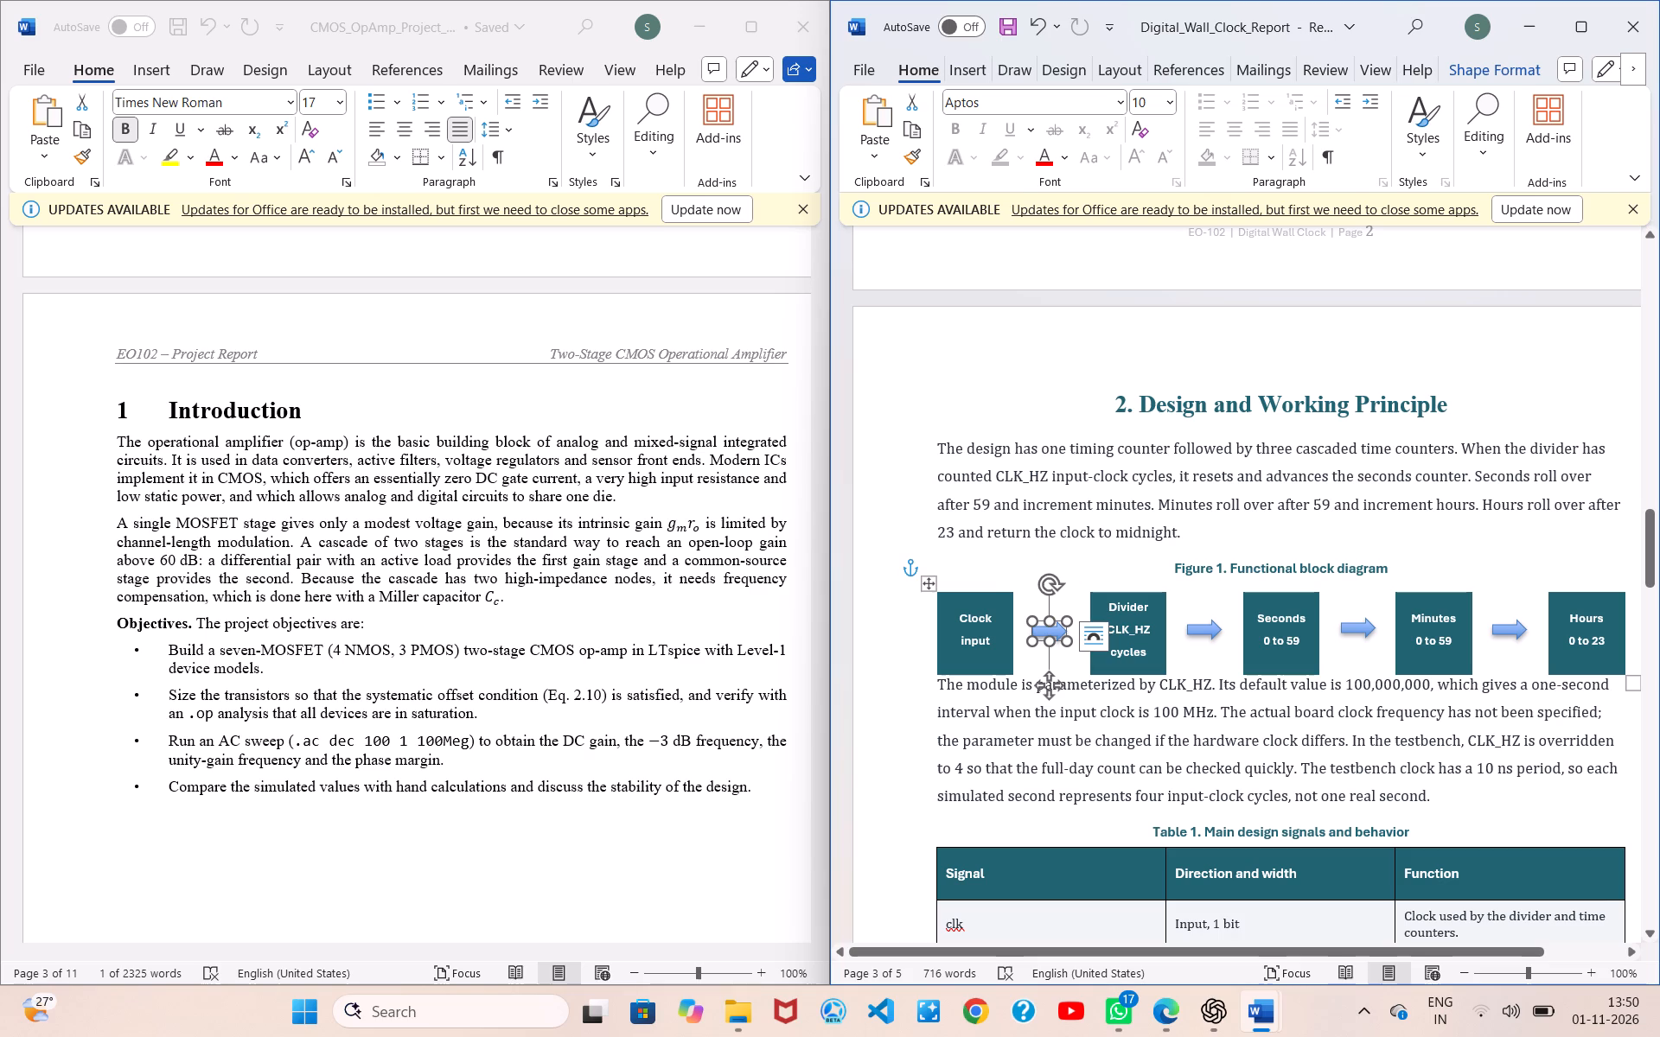
left_click(1077, 665)
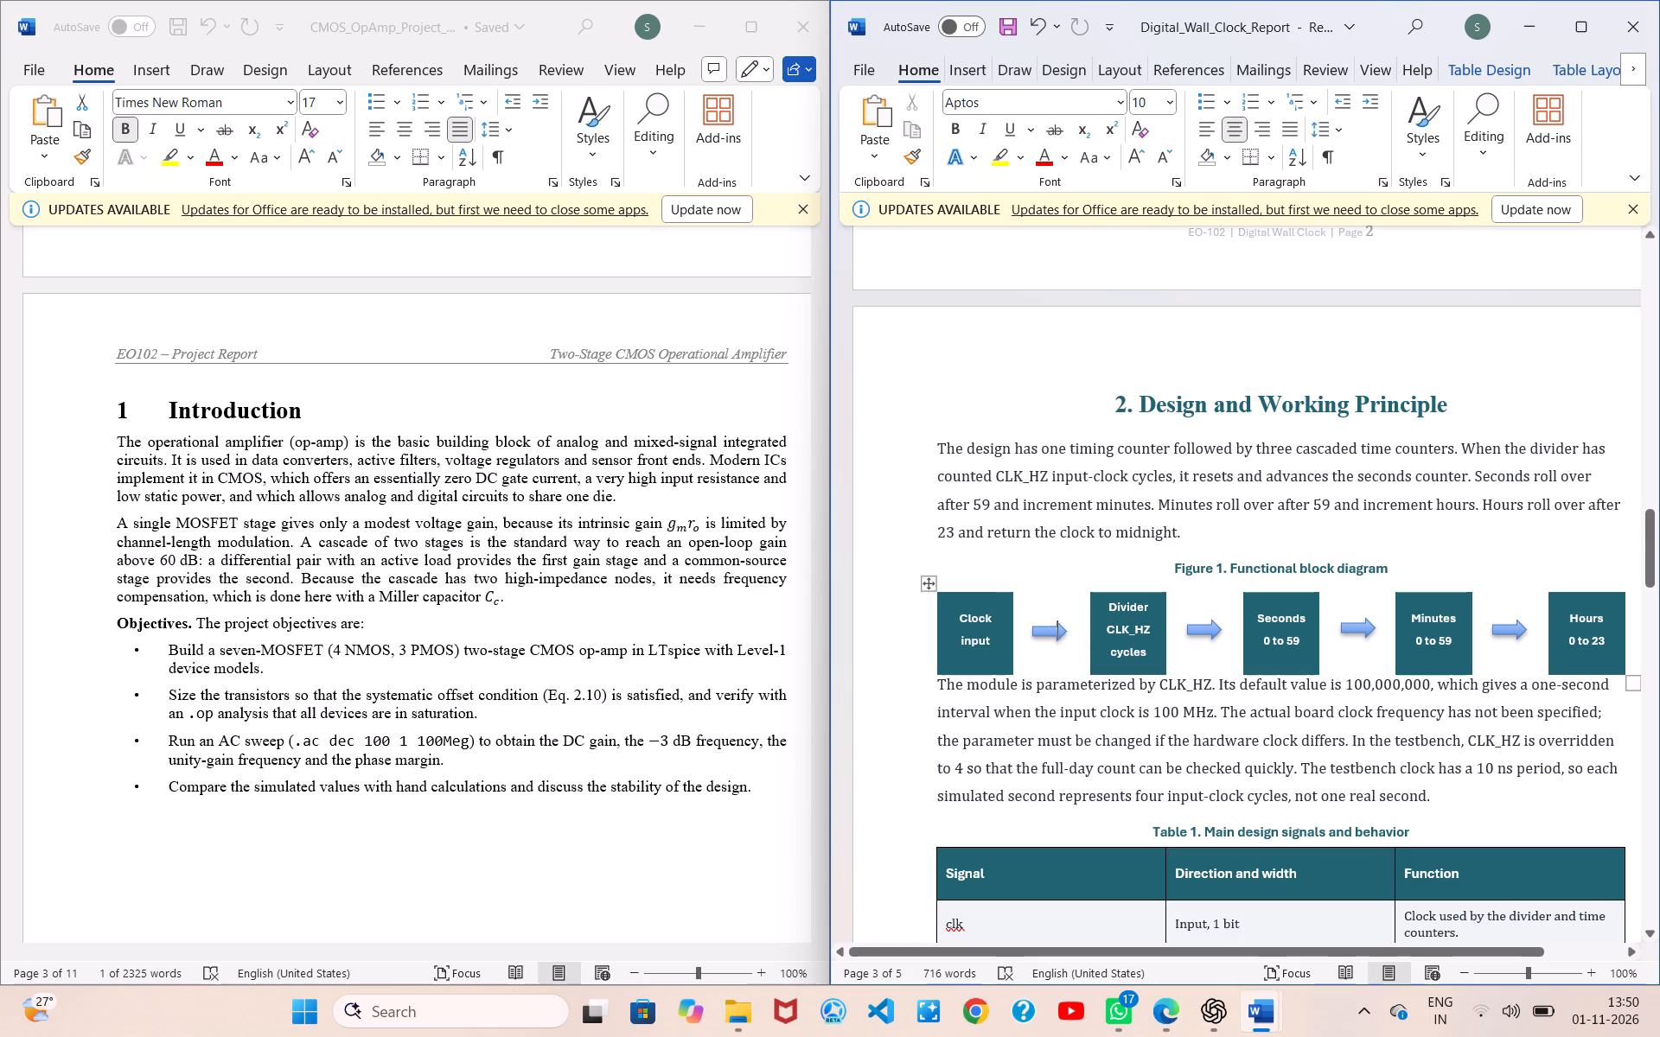
left_click(1208, 628)
left_click(1203, 685)
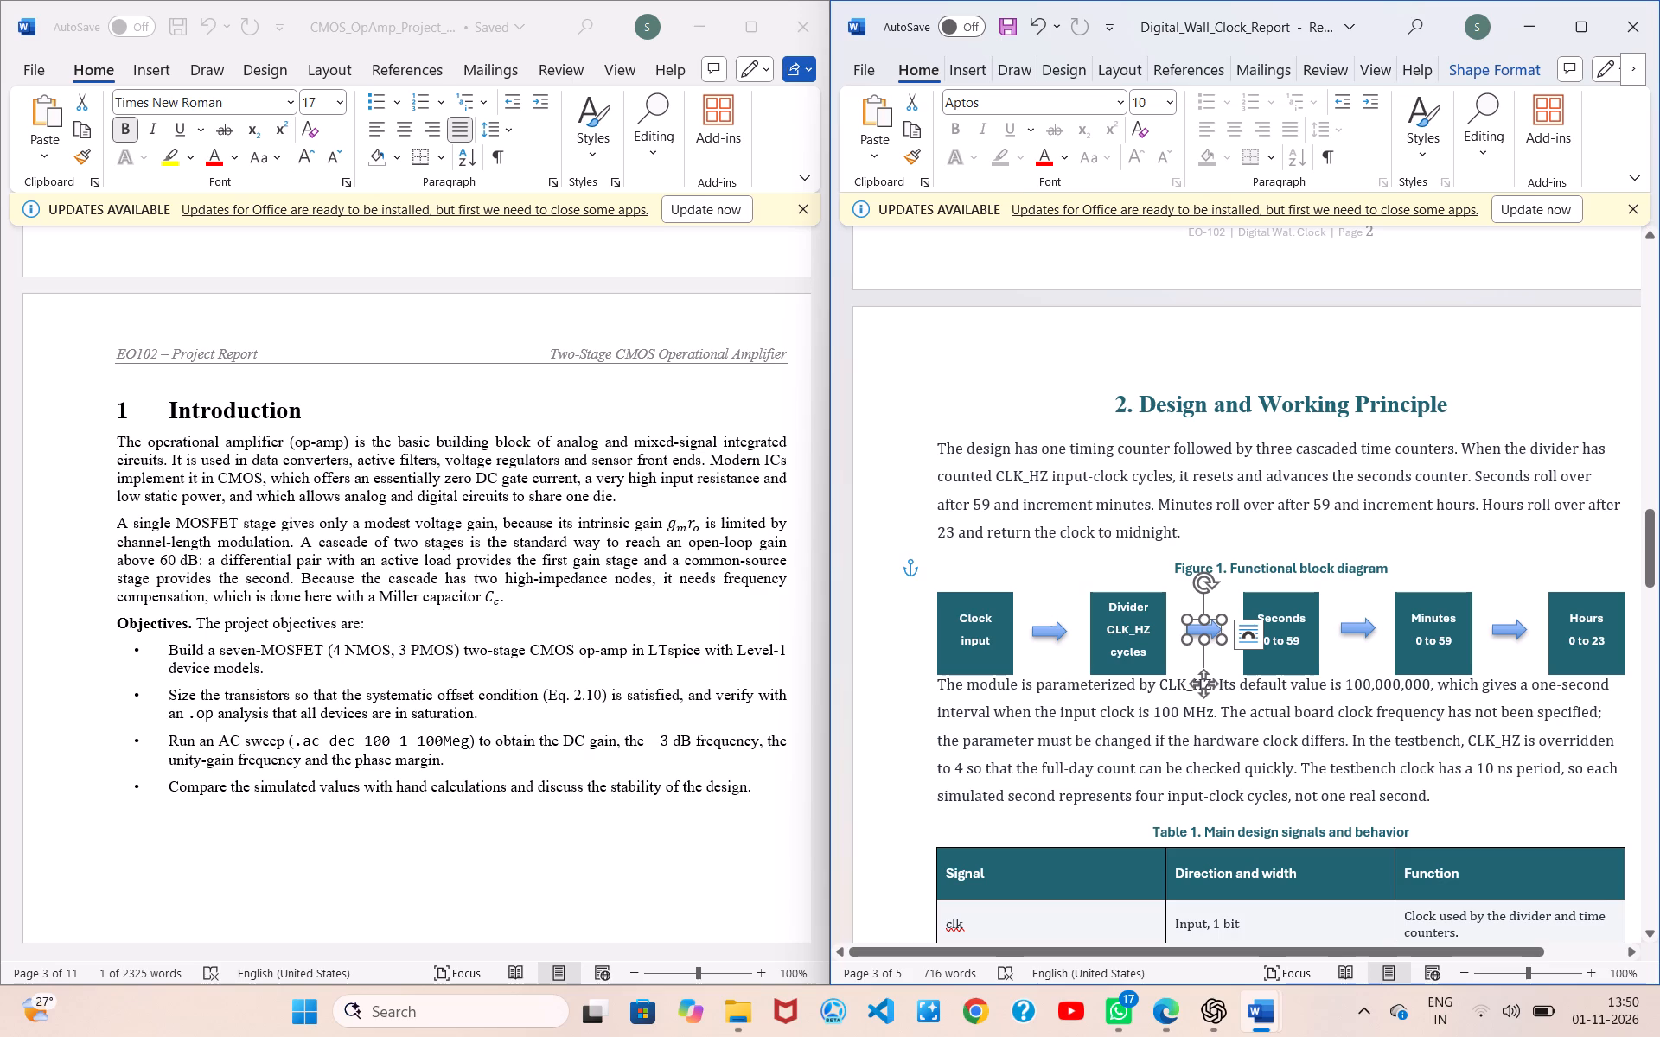
left_click(1224, 670)
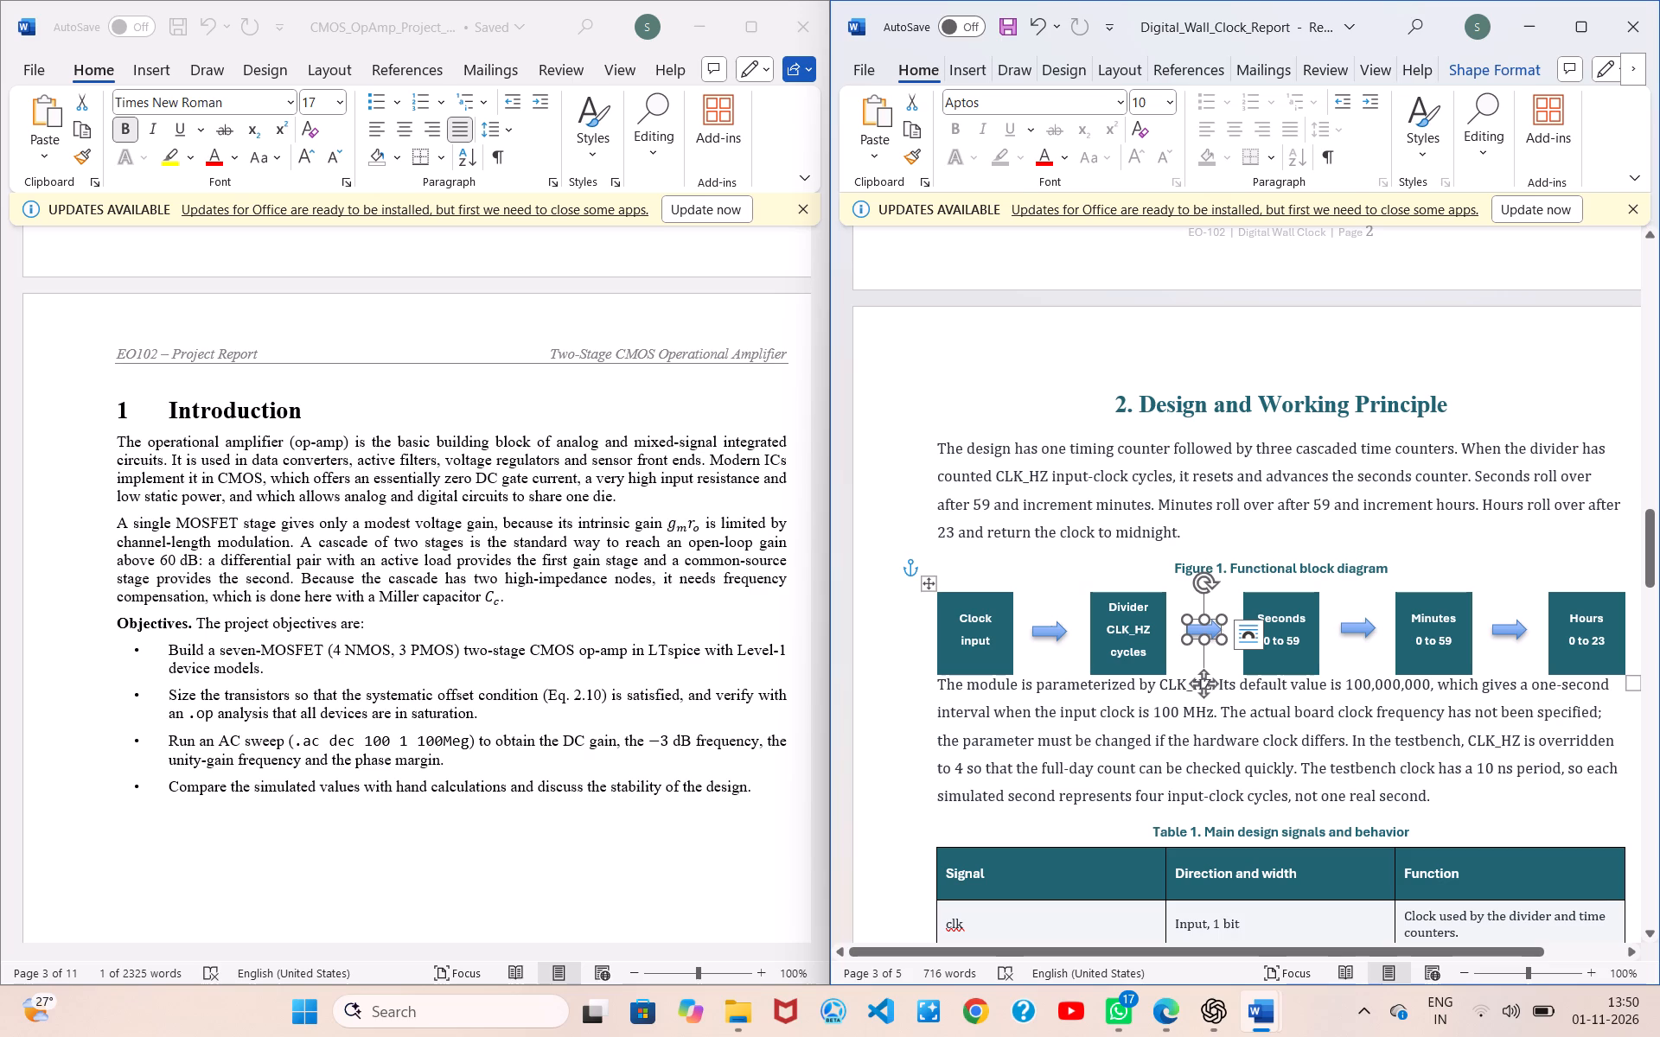
left_click(1226, 660)
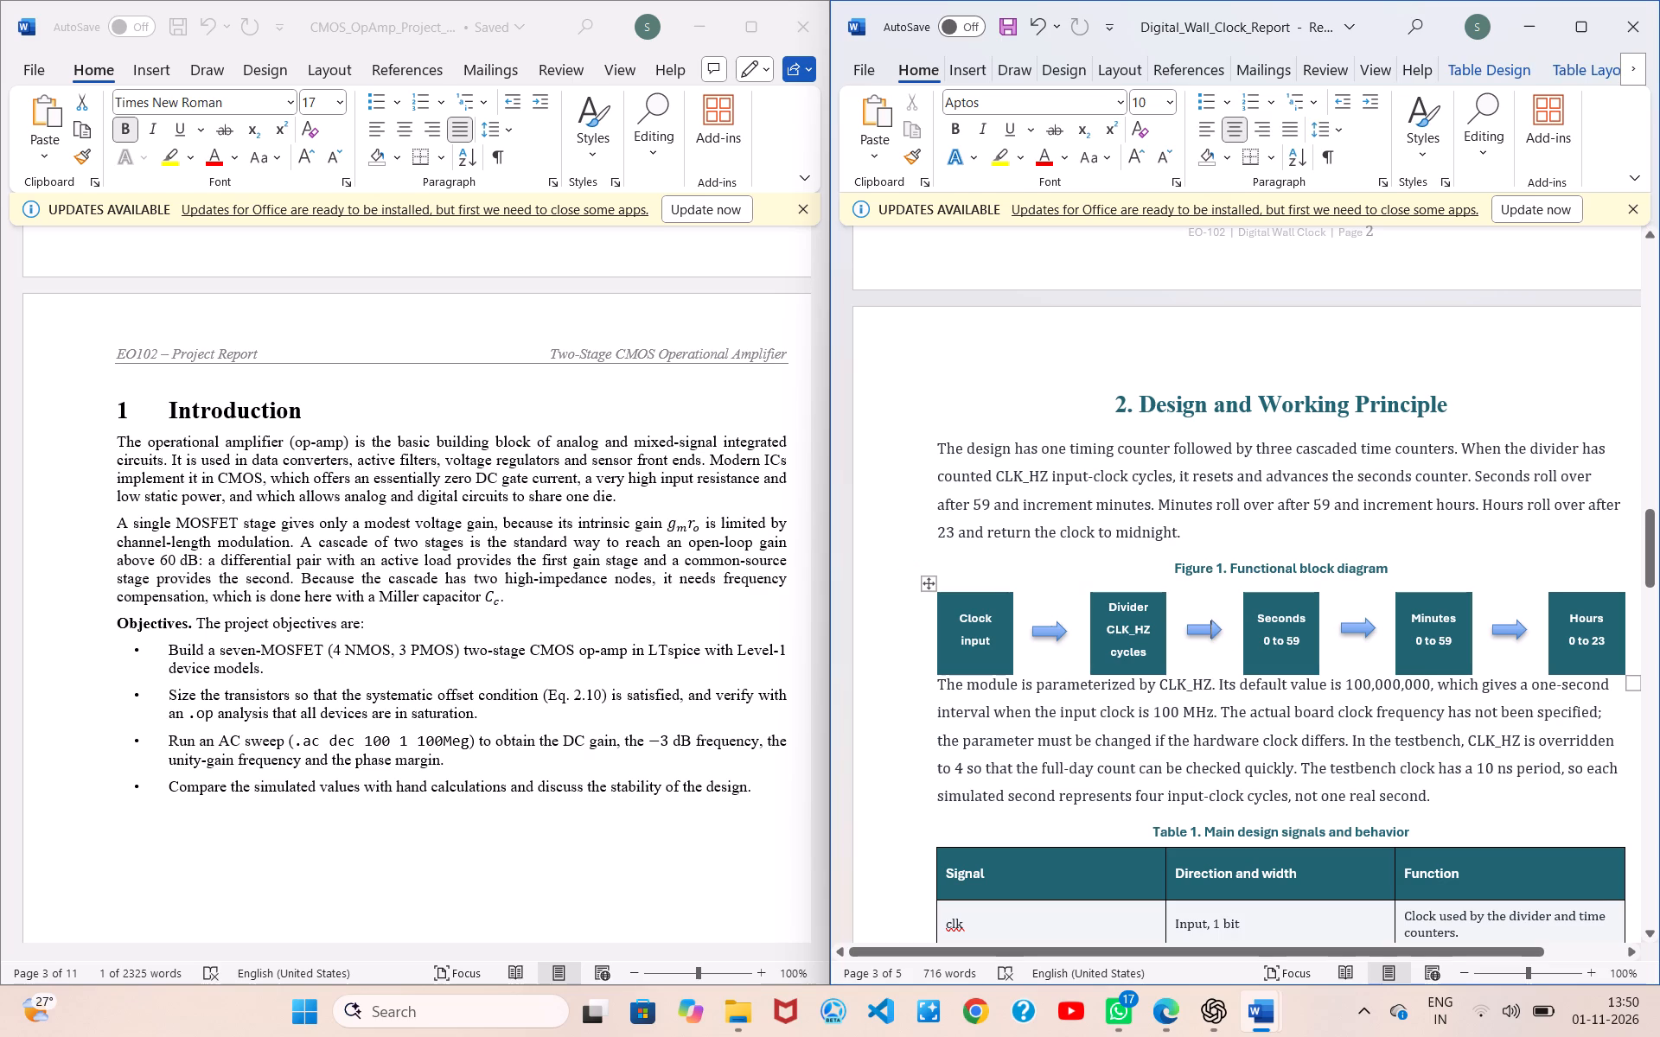
Fine-tune the vertical positions of the arrows on either side of the Minutes block in Figure 1.
left_click(1353, 625)
left_click(1358, 682)
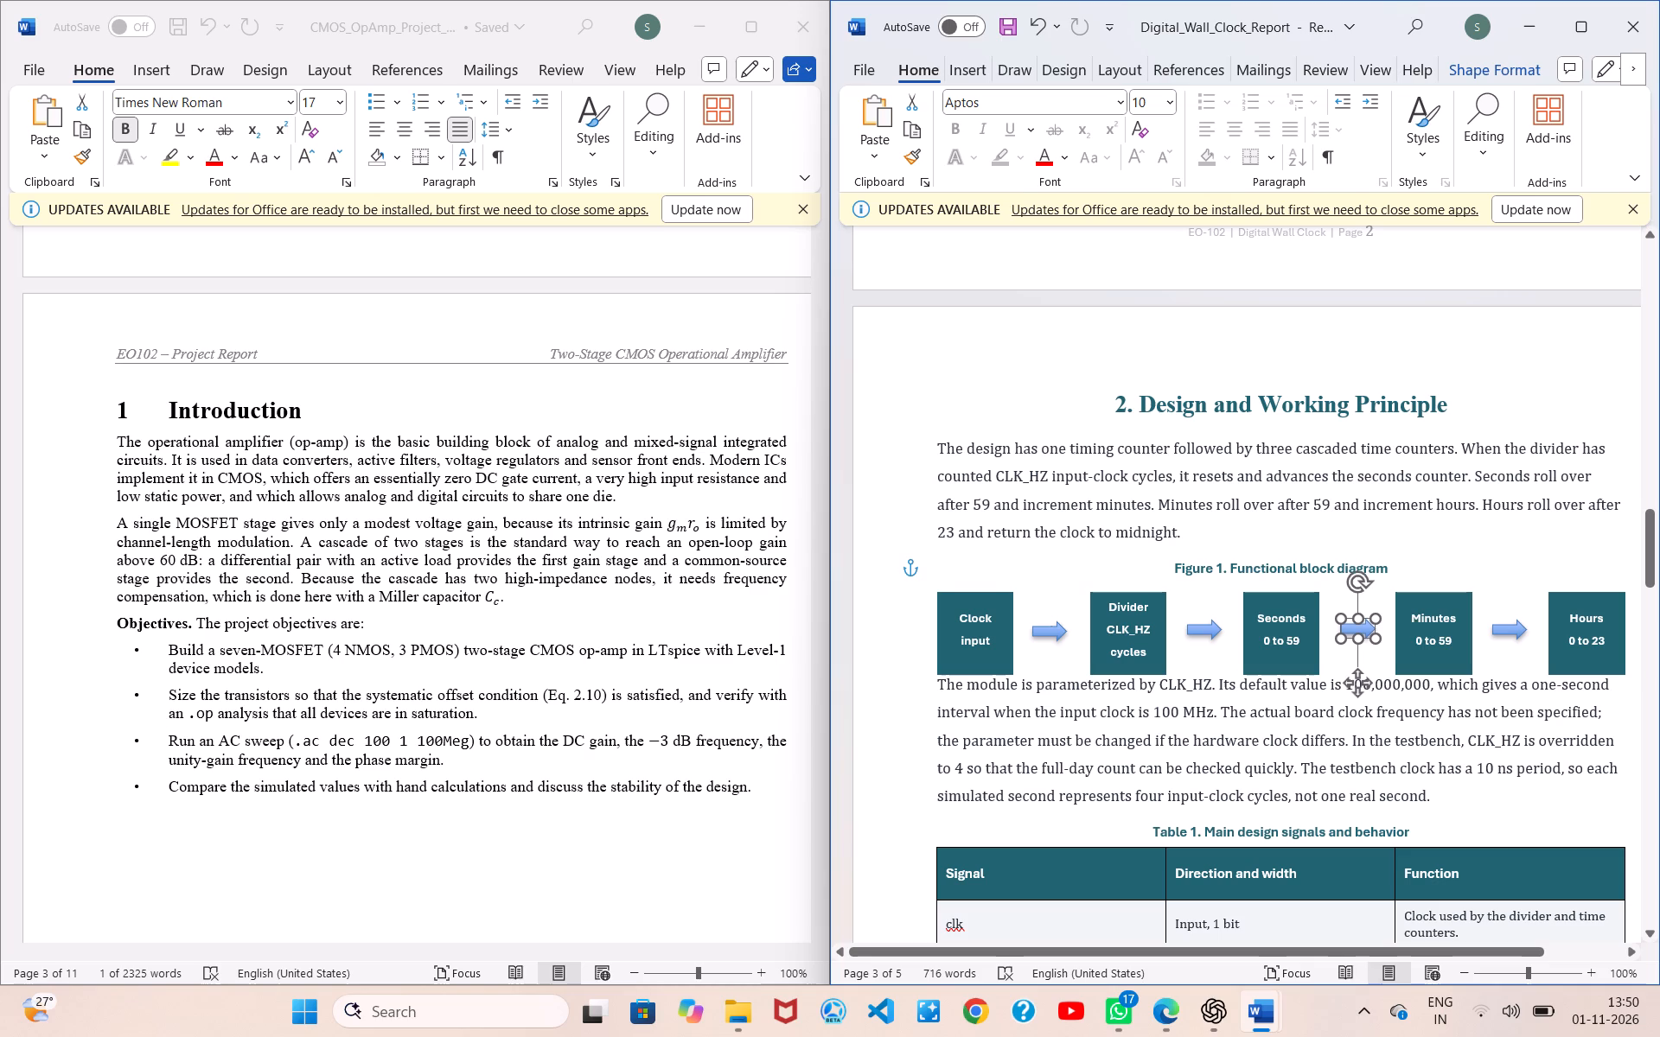
left_click(1358, 680)
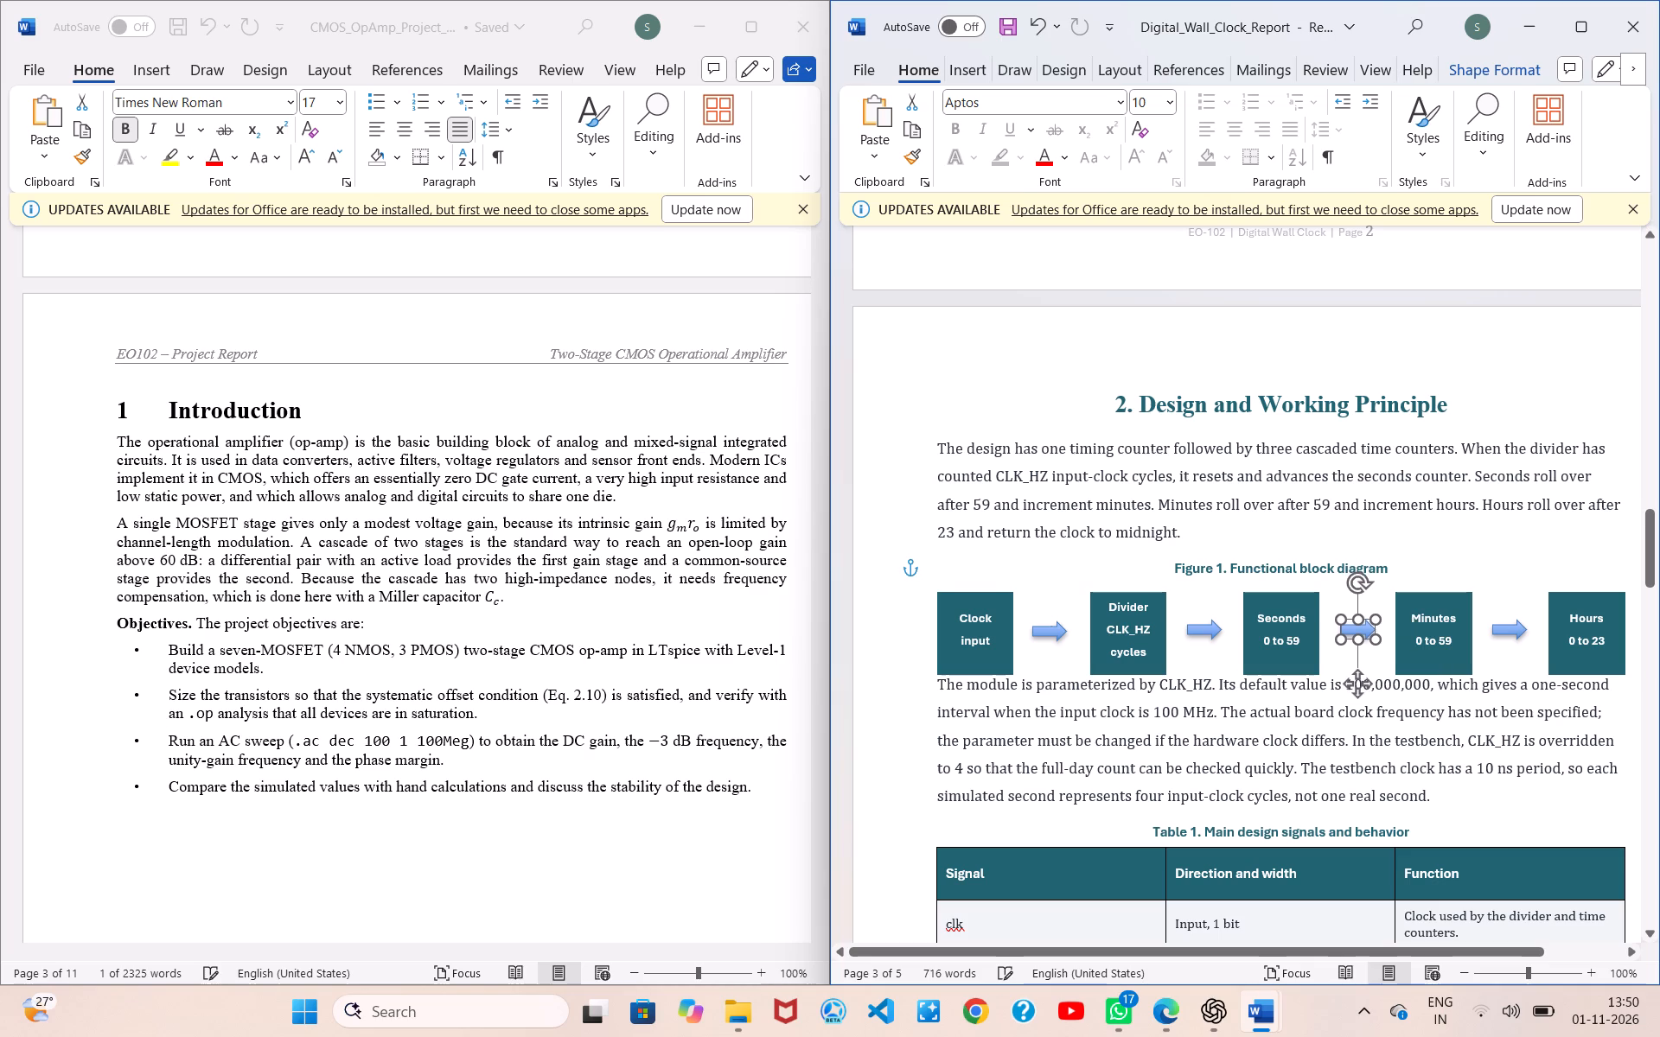
left_click(1374, 664)
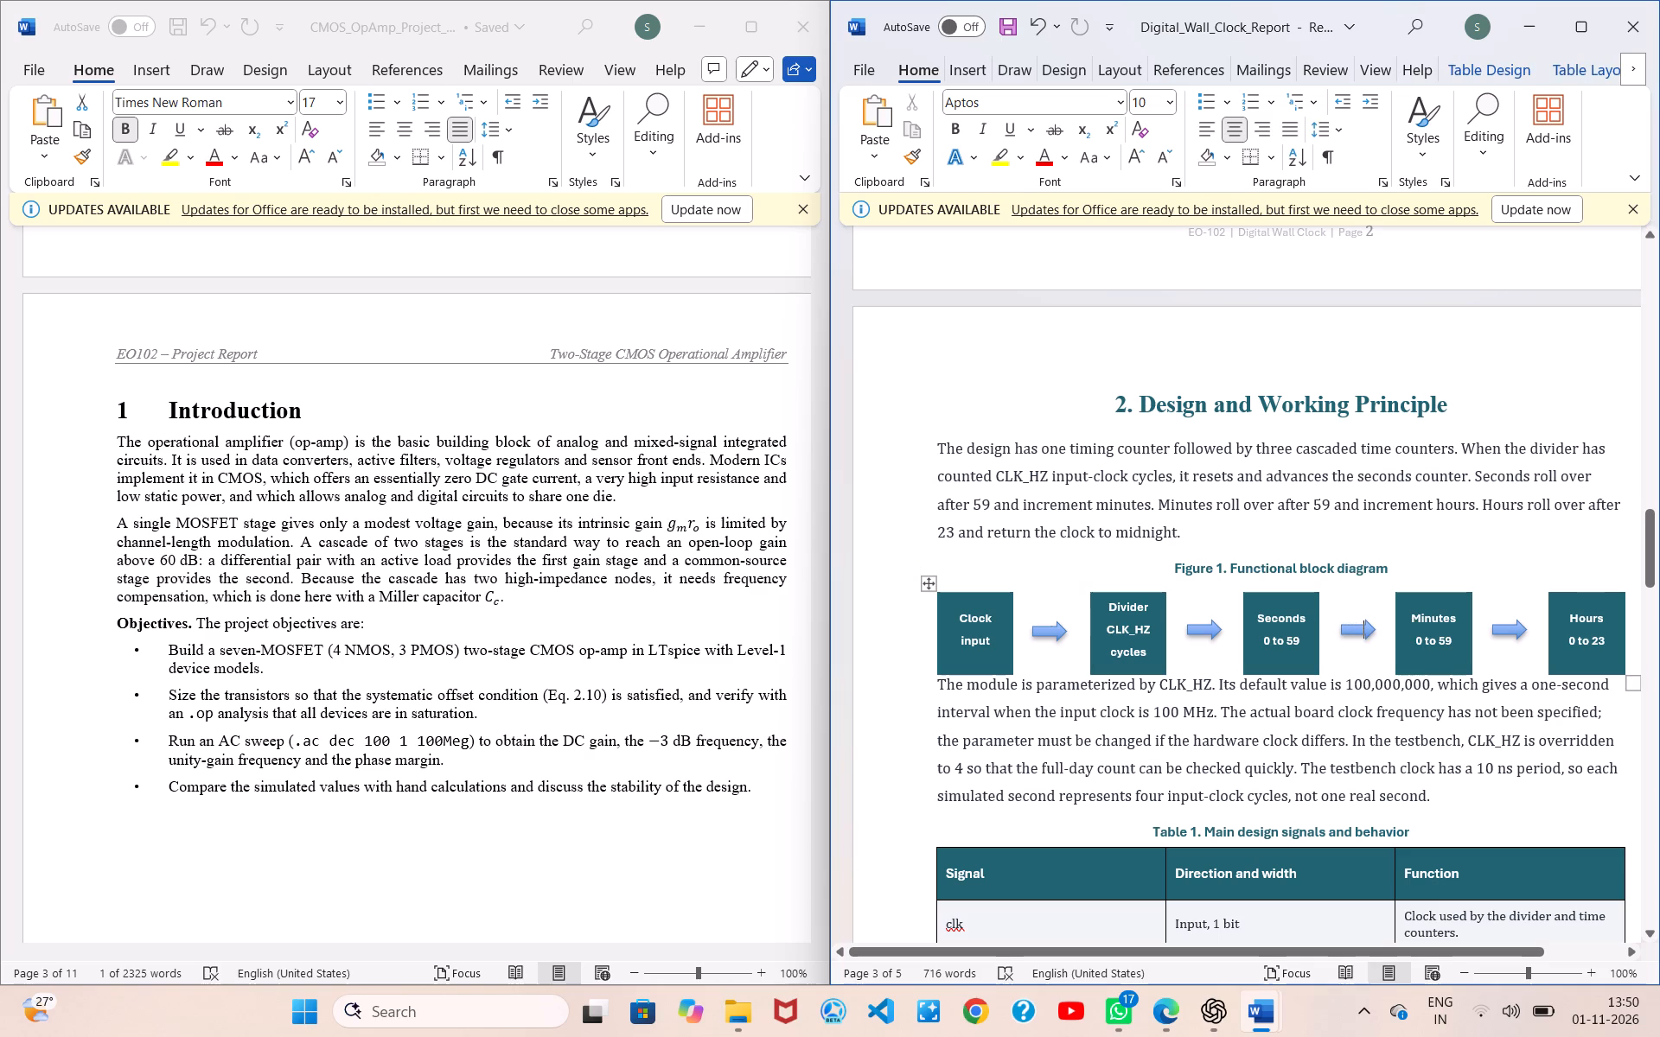
left_click(1508, 630)
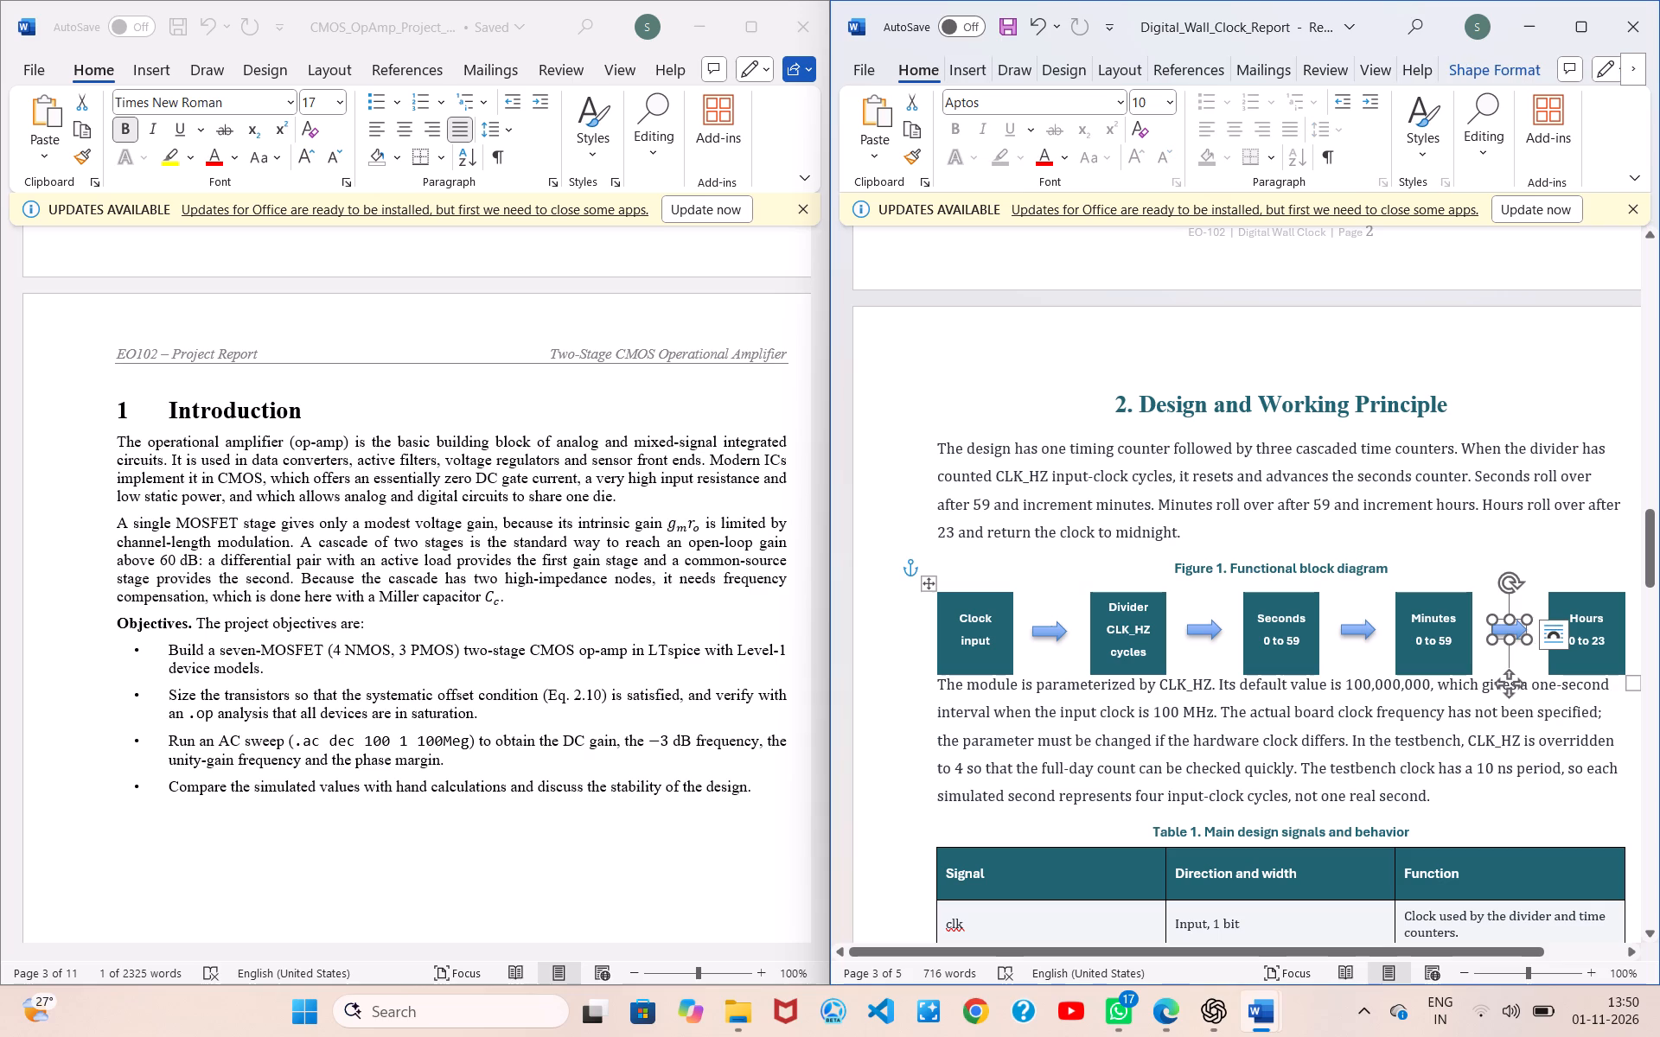
left_click(1510, 683)
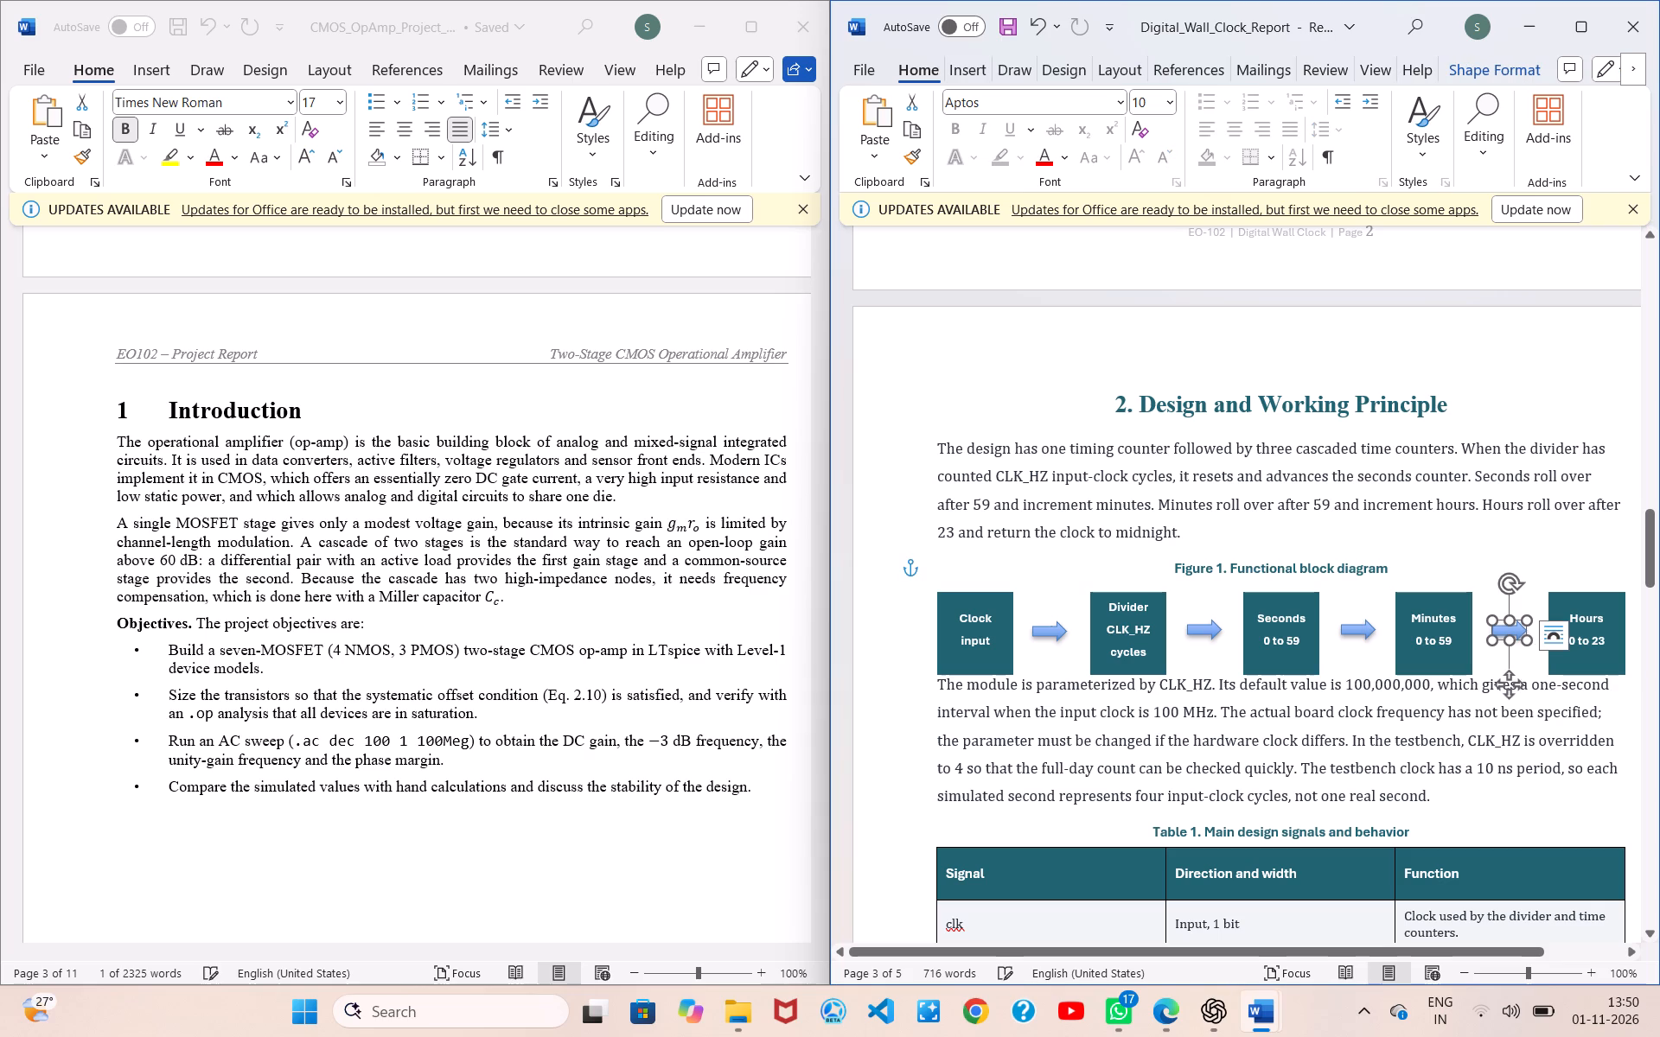
left_click(1536, 657)
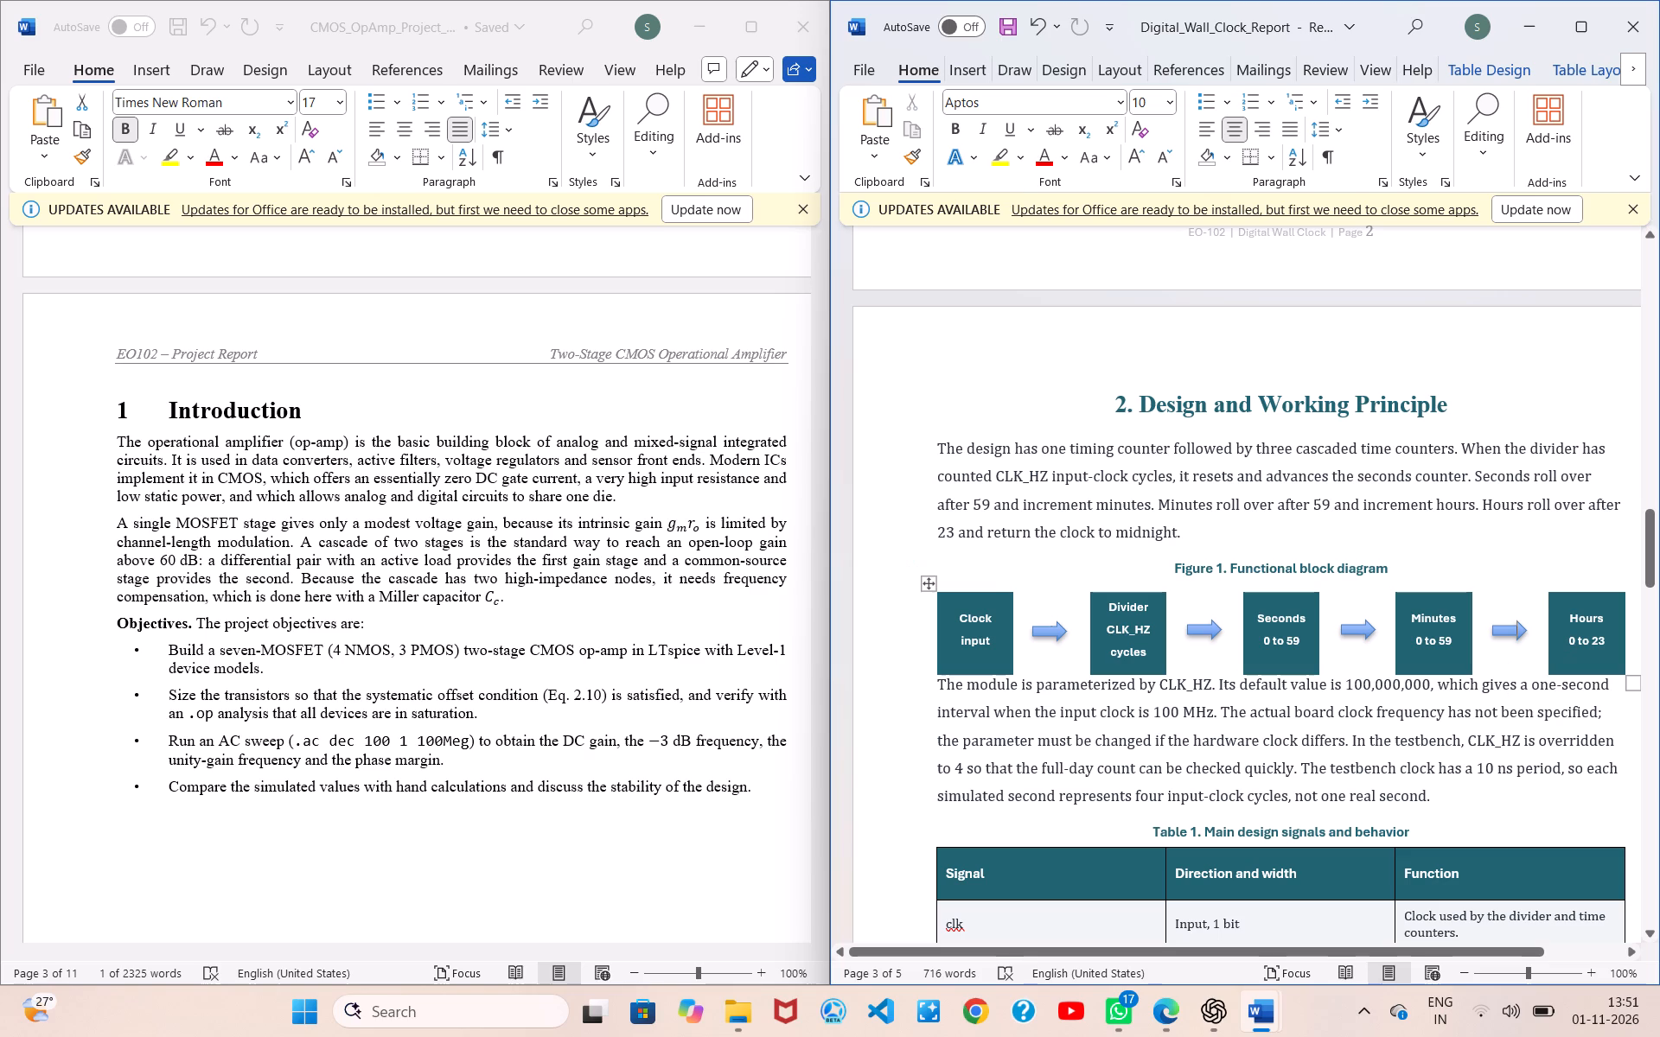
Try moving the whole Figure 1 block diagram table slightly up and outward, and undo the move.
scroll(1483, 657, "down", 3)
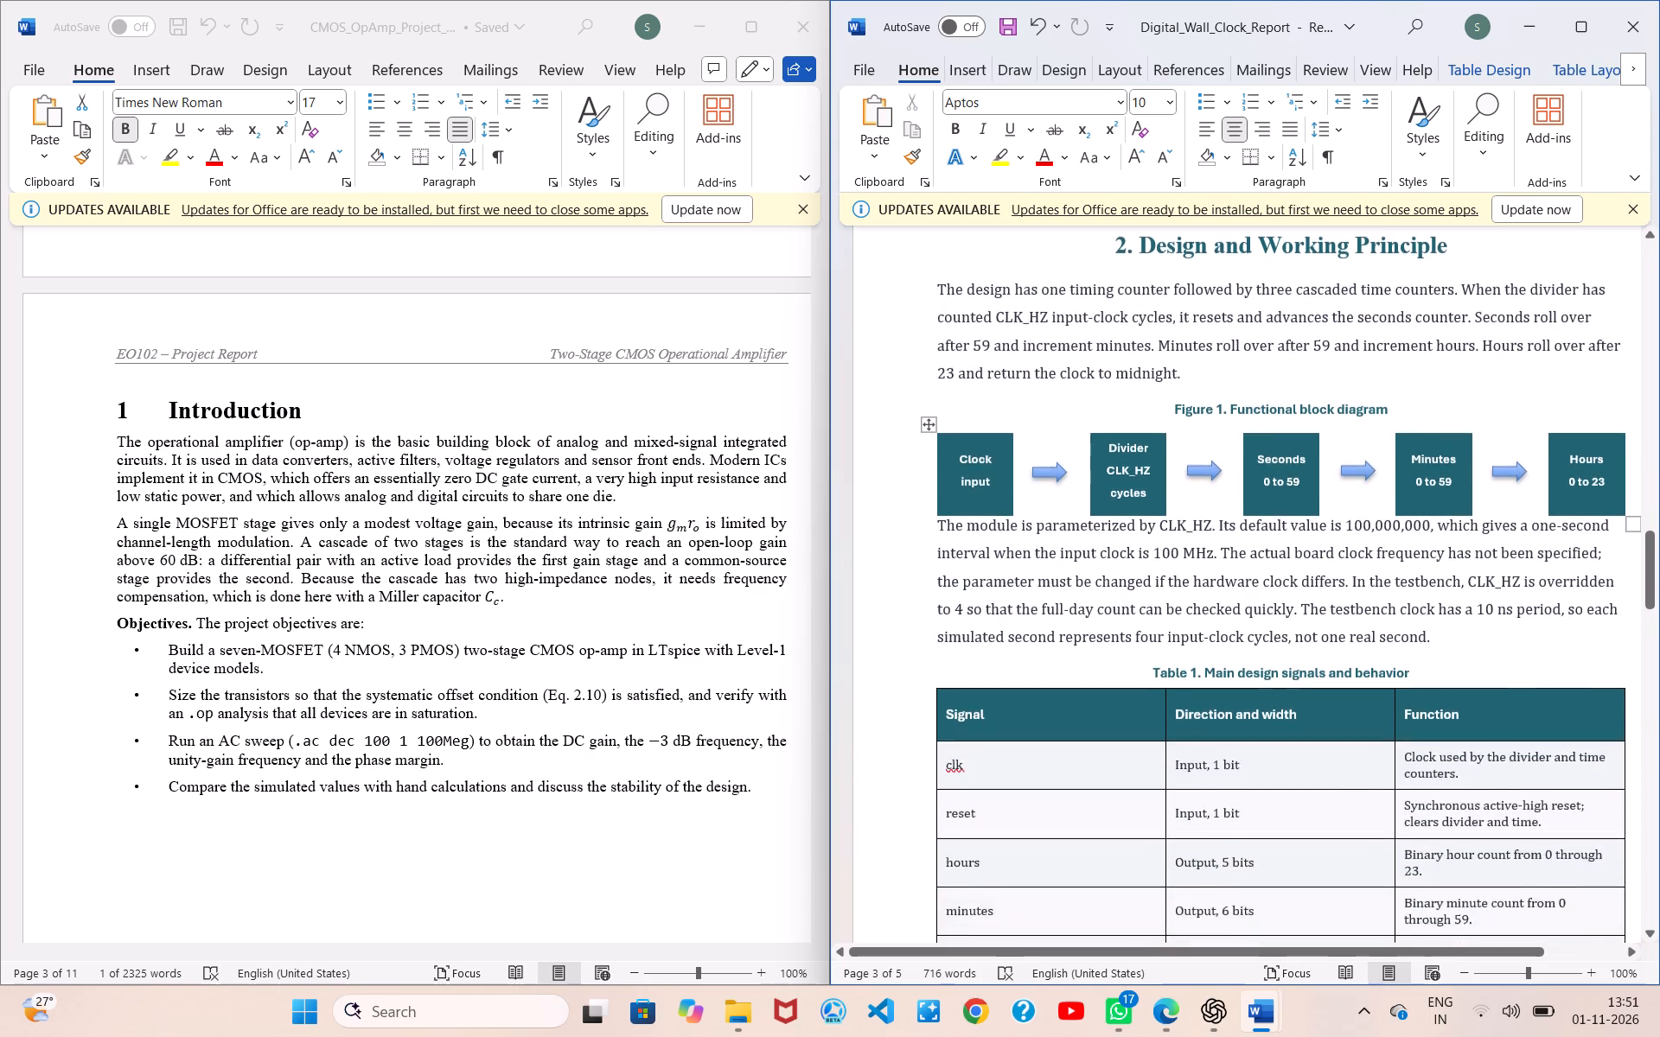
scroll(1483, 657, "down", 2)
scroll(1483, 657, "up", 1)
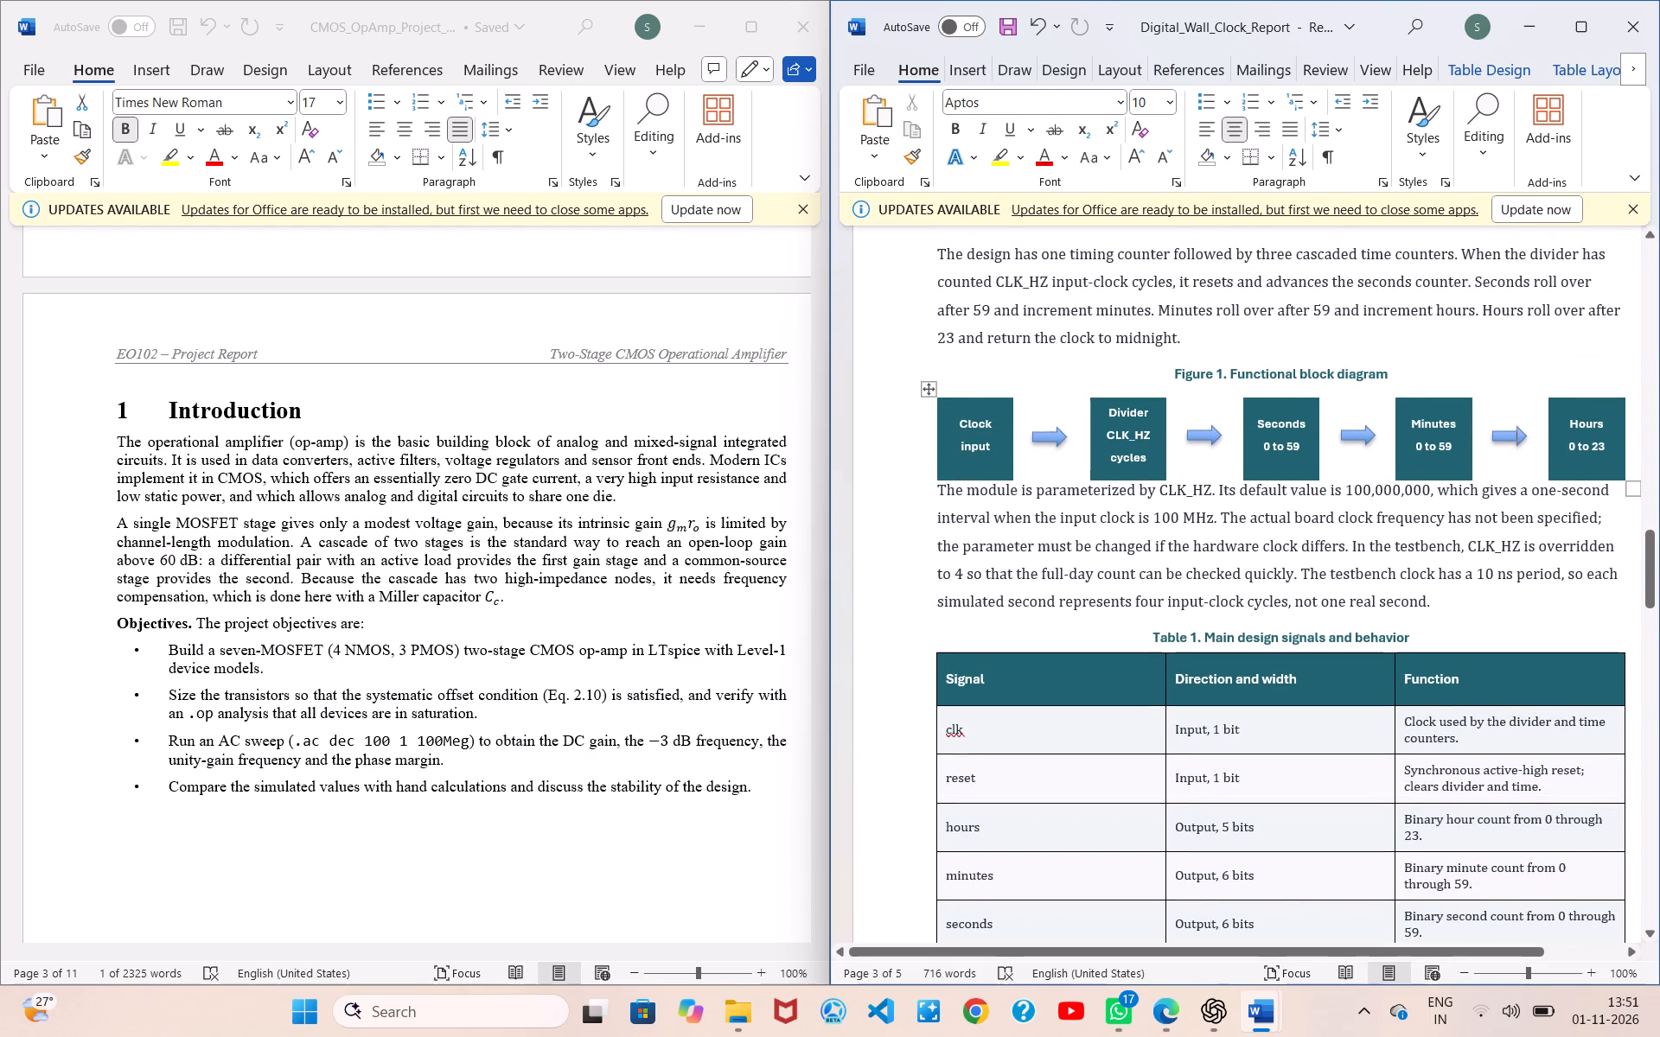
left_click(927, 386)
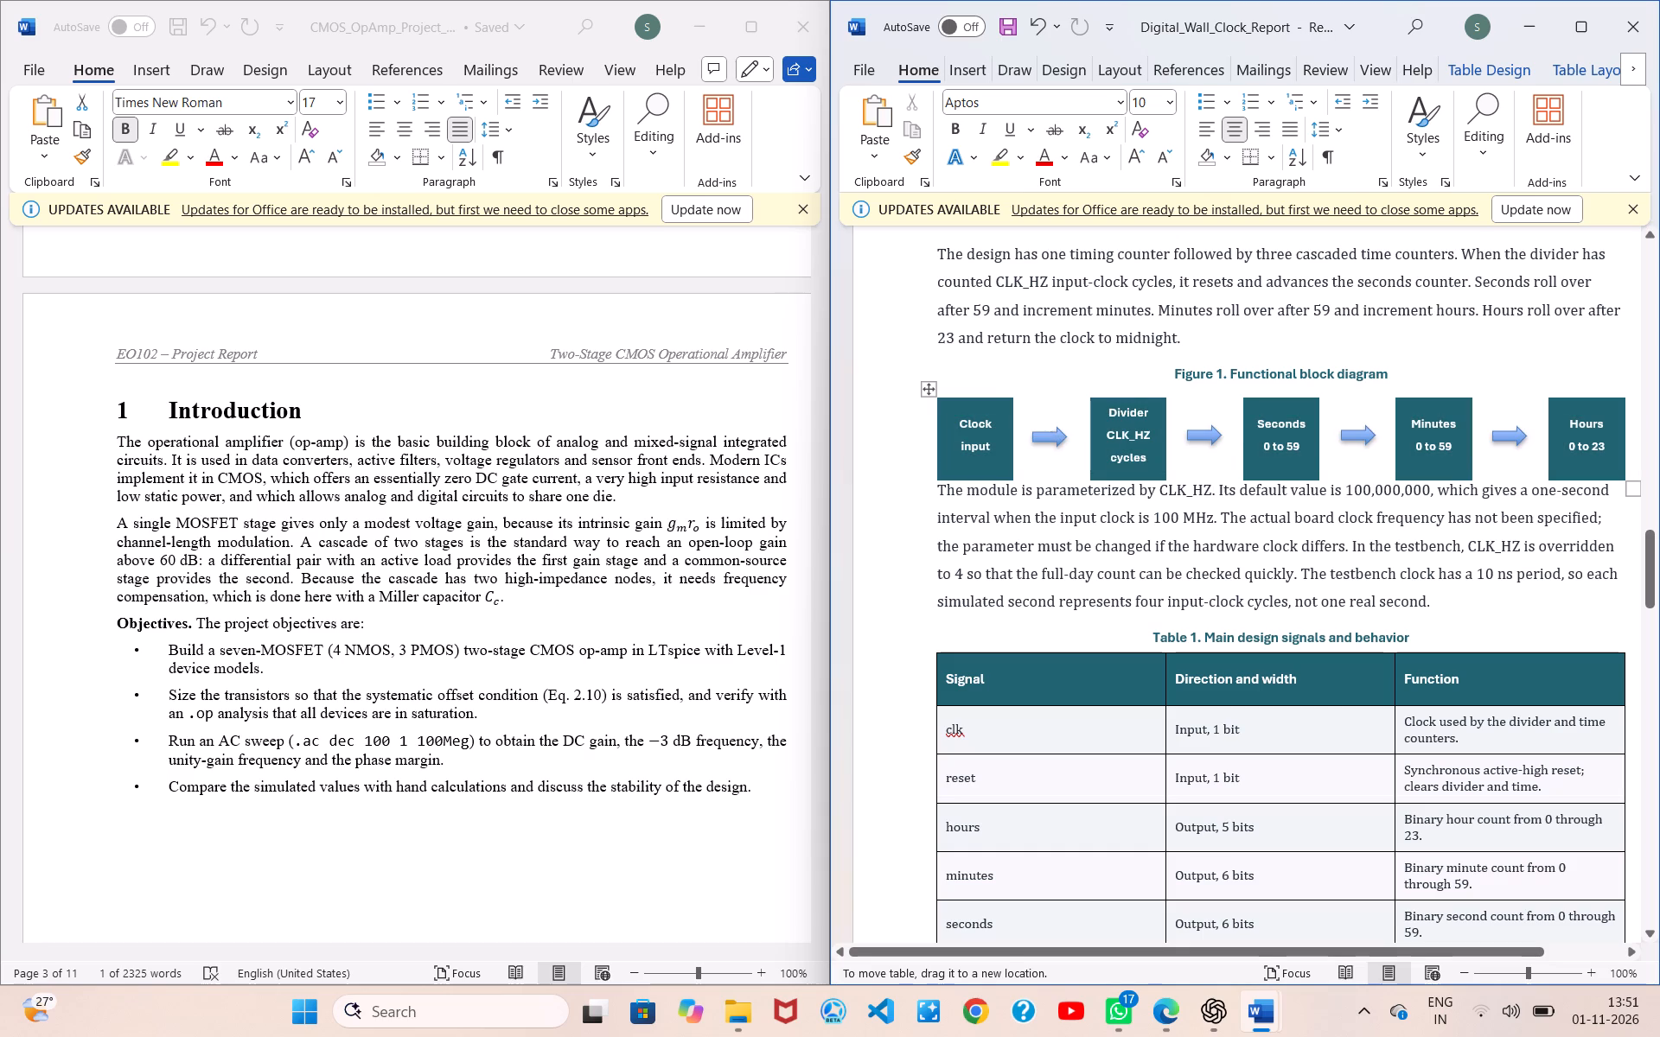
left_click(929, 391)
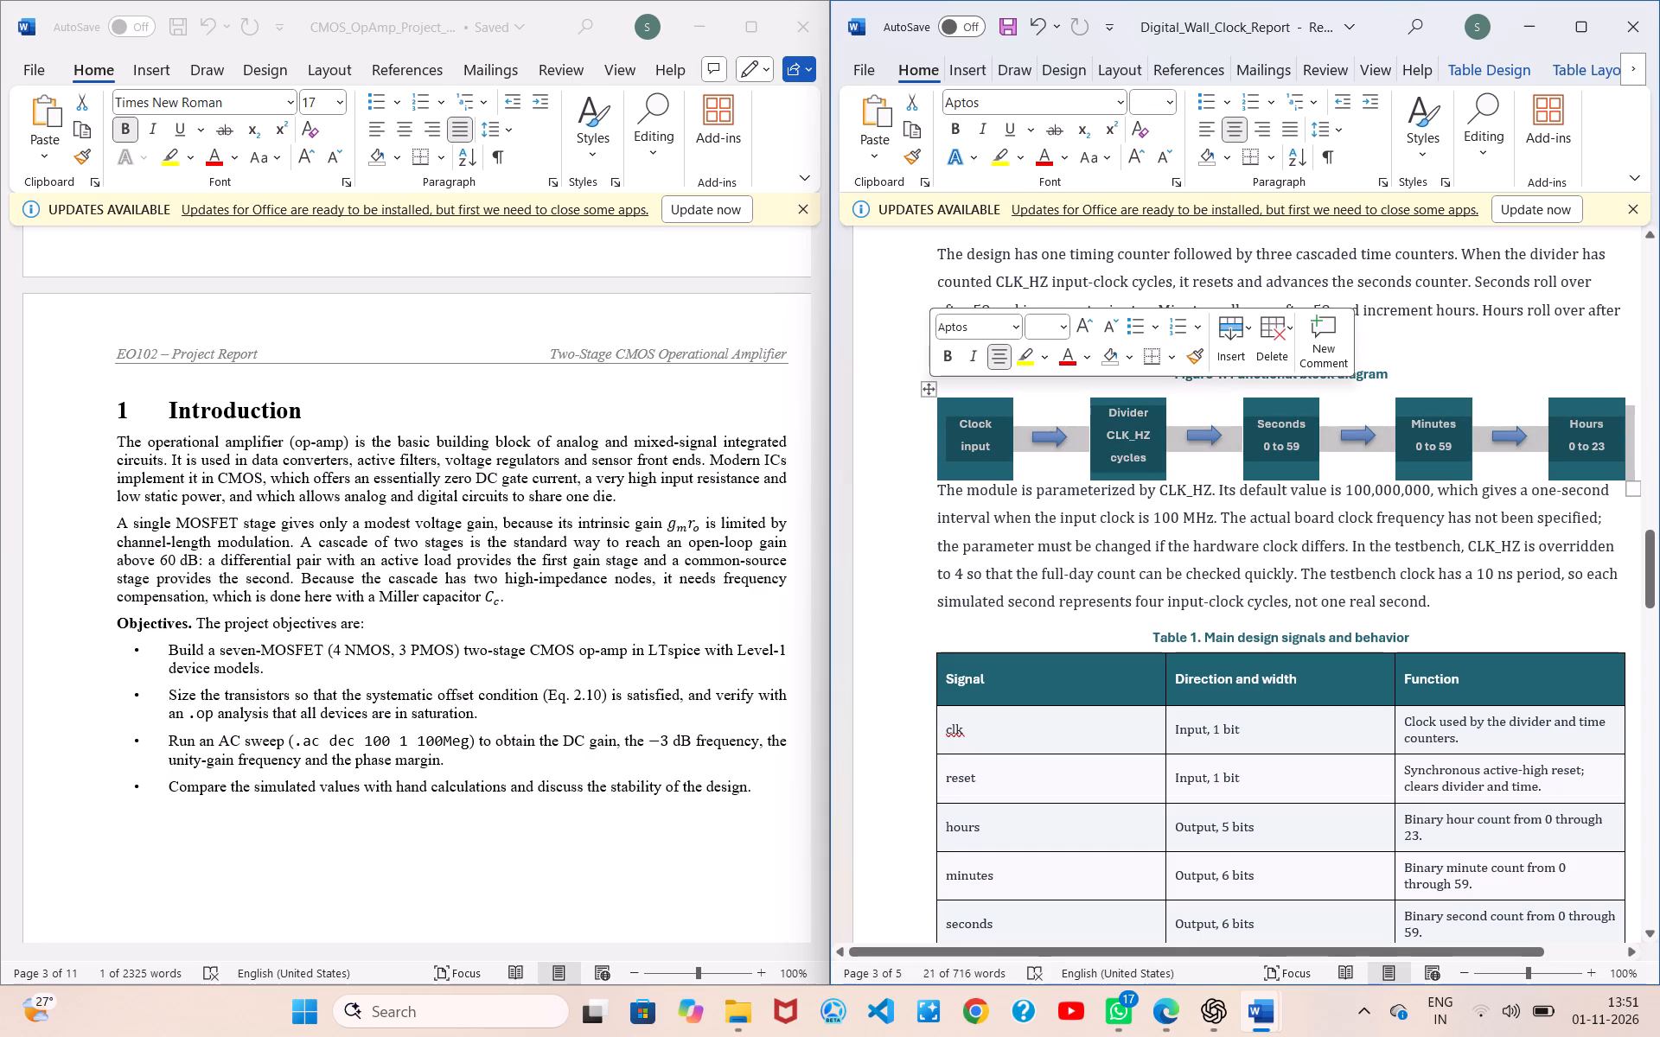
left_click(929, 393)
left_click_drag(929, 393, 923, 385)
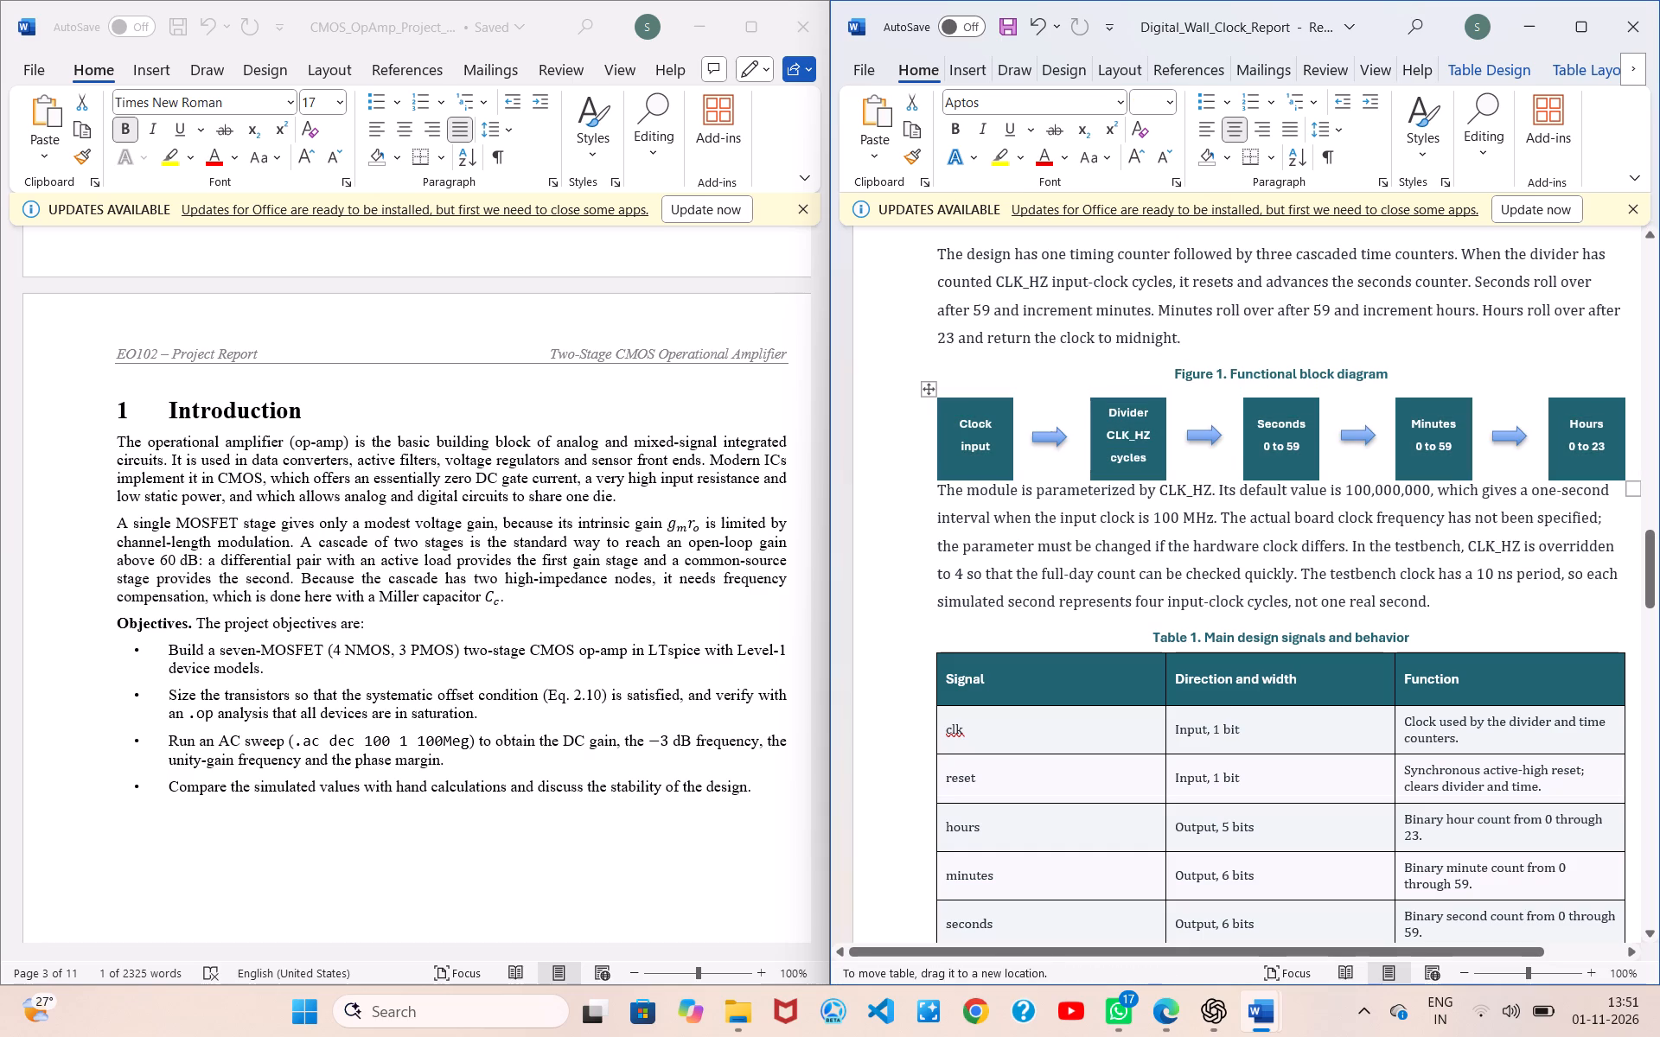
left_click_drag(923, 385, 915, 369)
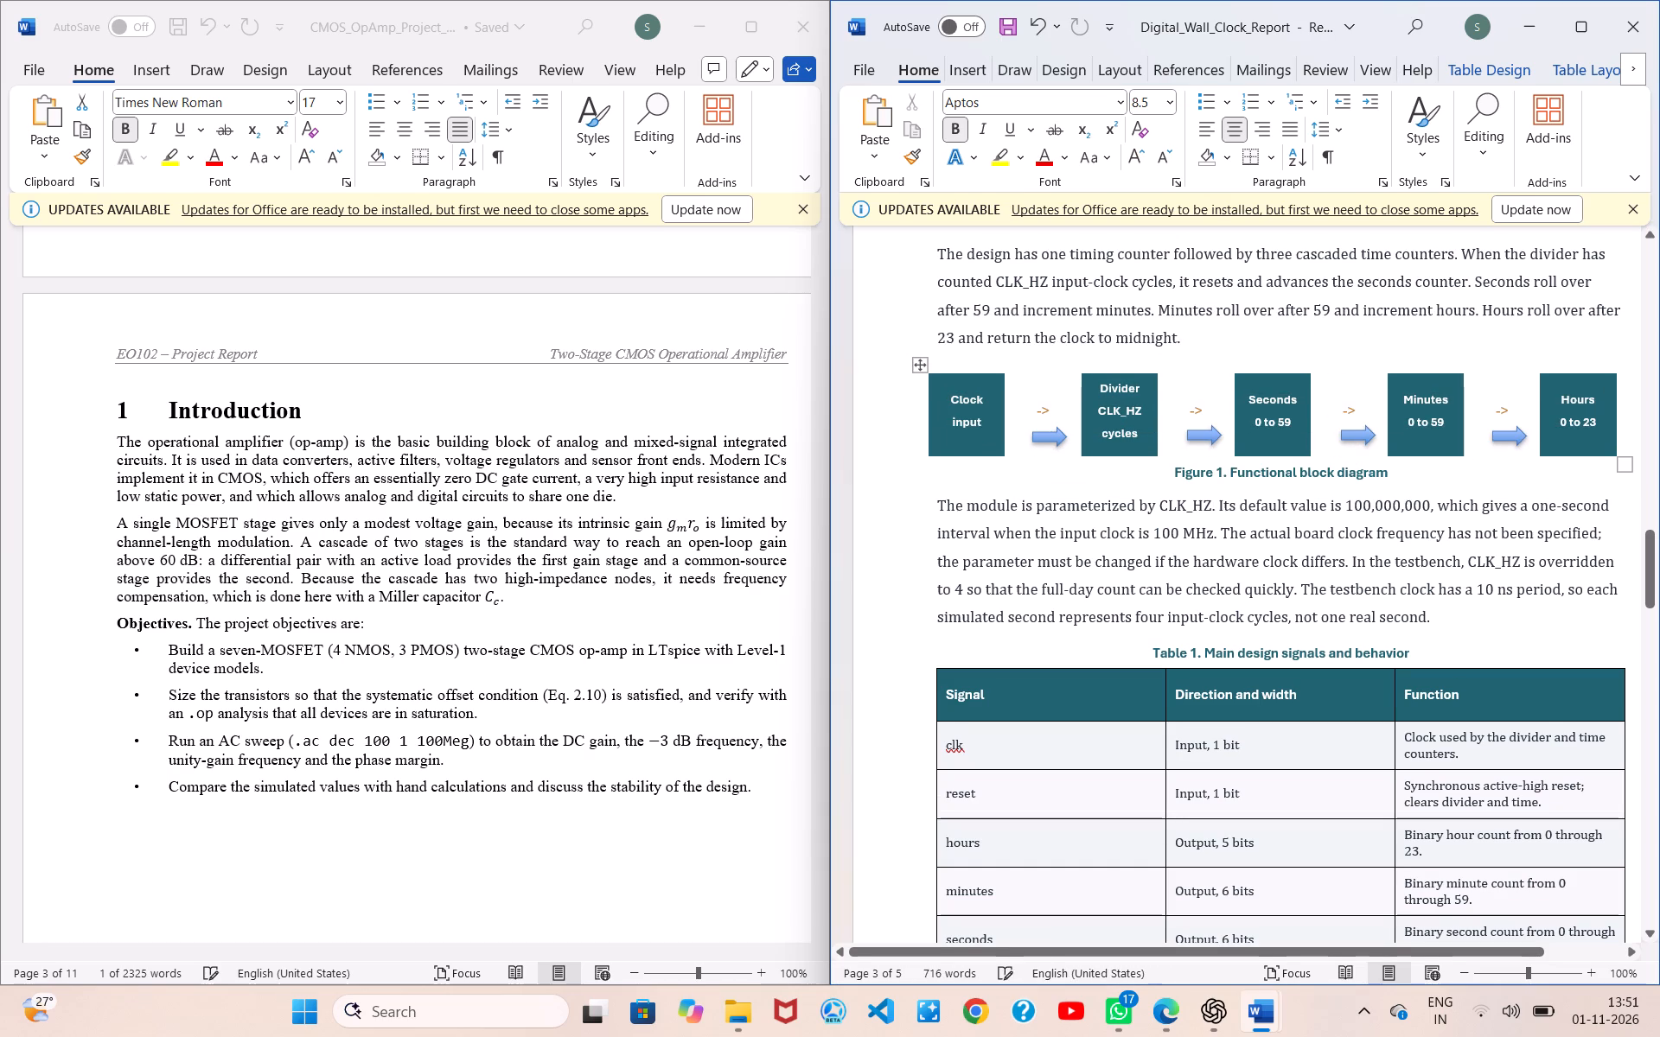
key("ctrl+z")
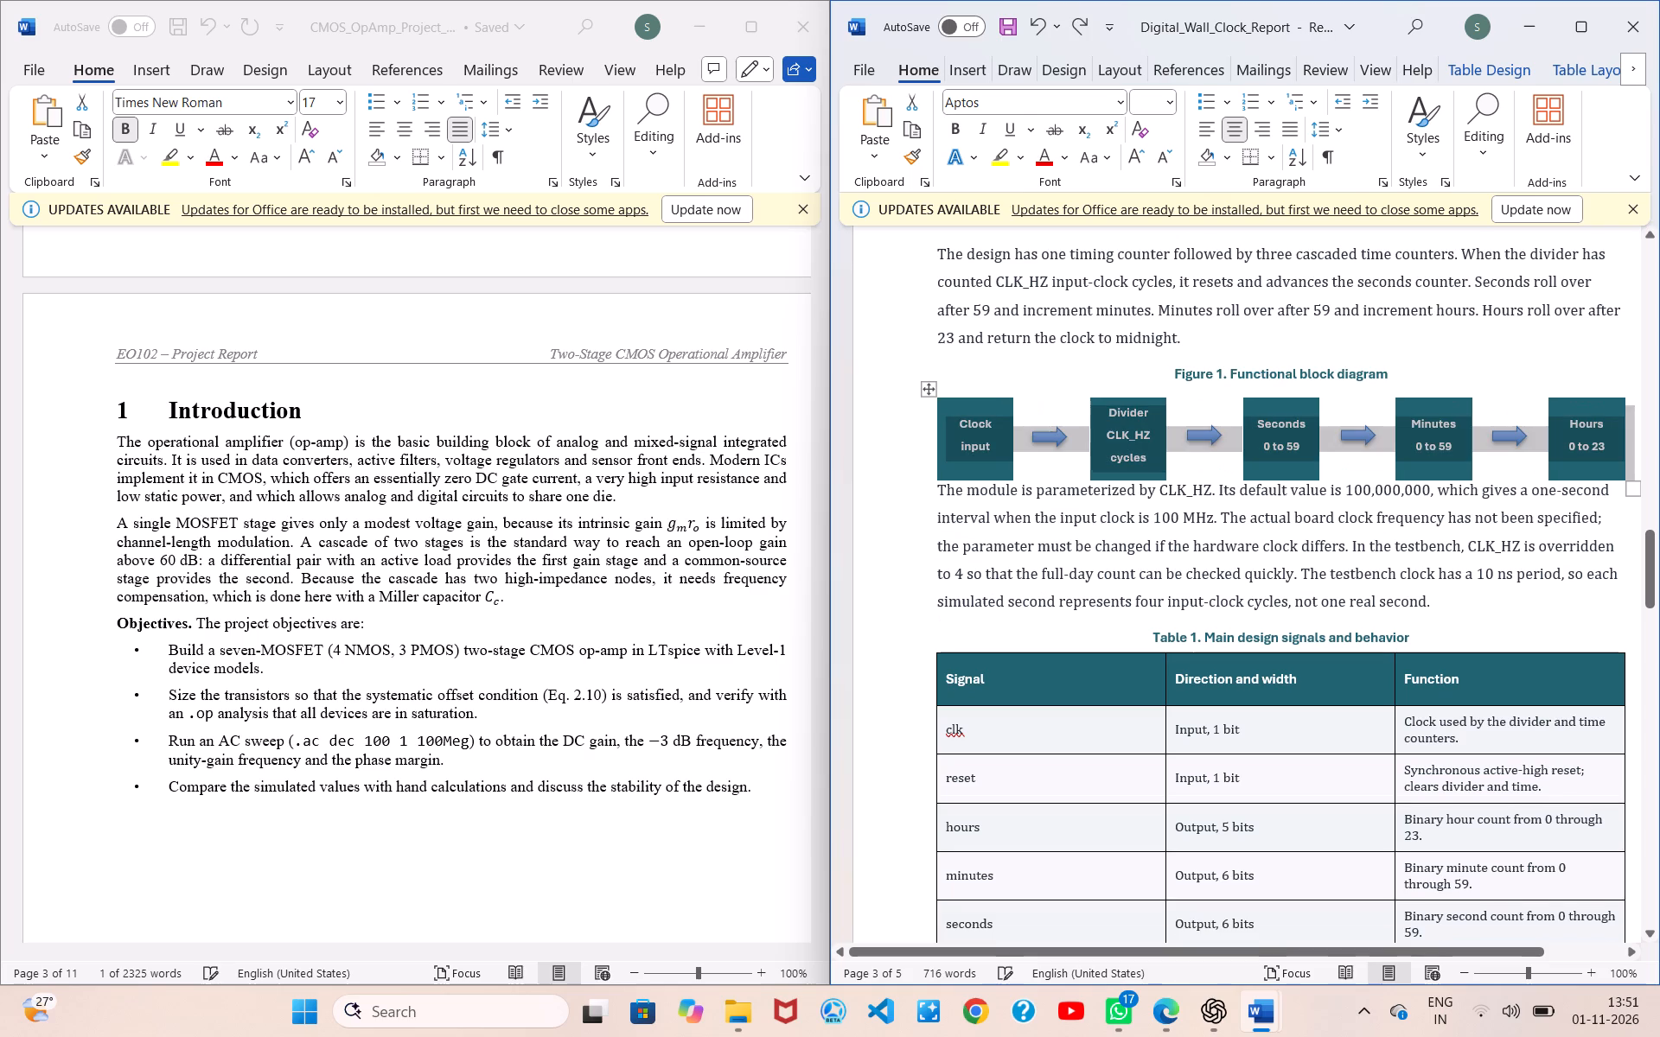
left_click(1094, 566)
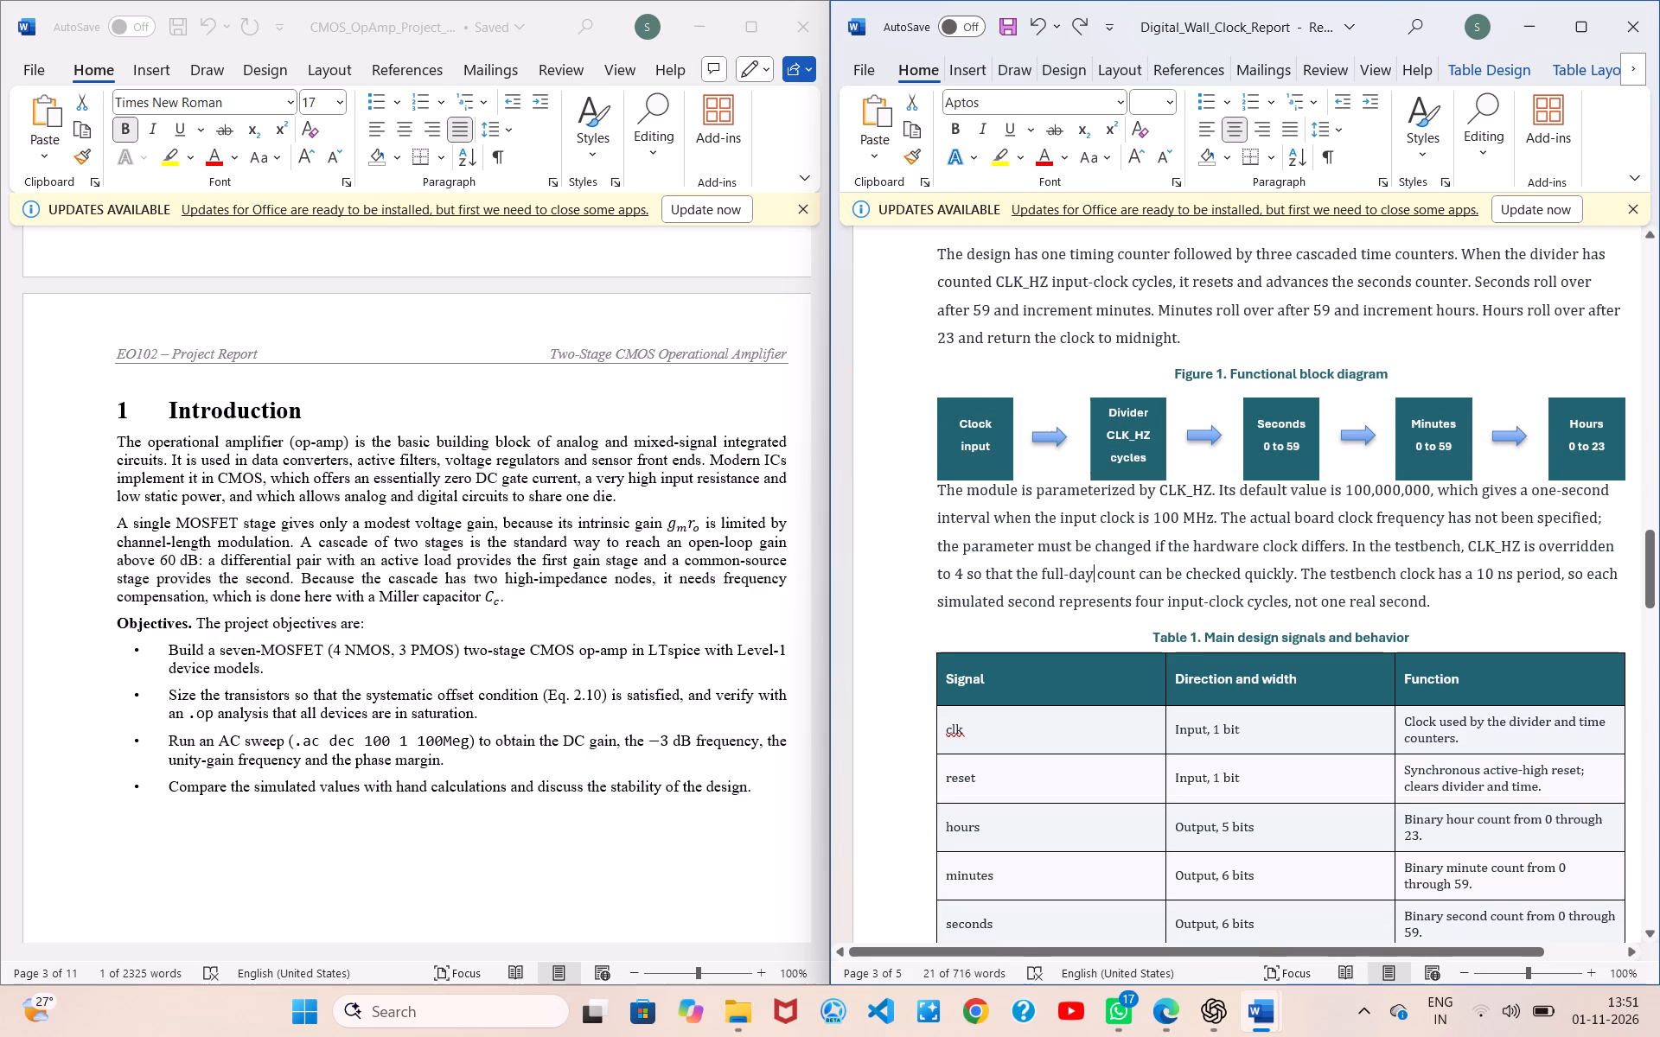
Review the Digital Wall Clock report from Figure 1 through the tables, waveform figure, conclusion and references for layout and spacing.
scroll(1094, 566, "down", 1)
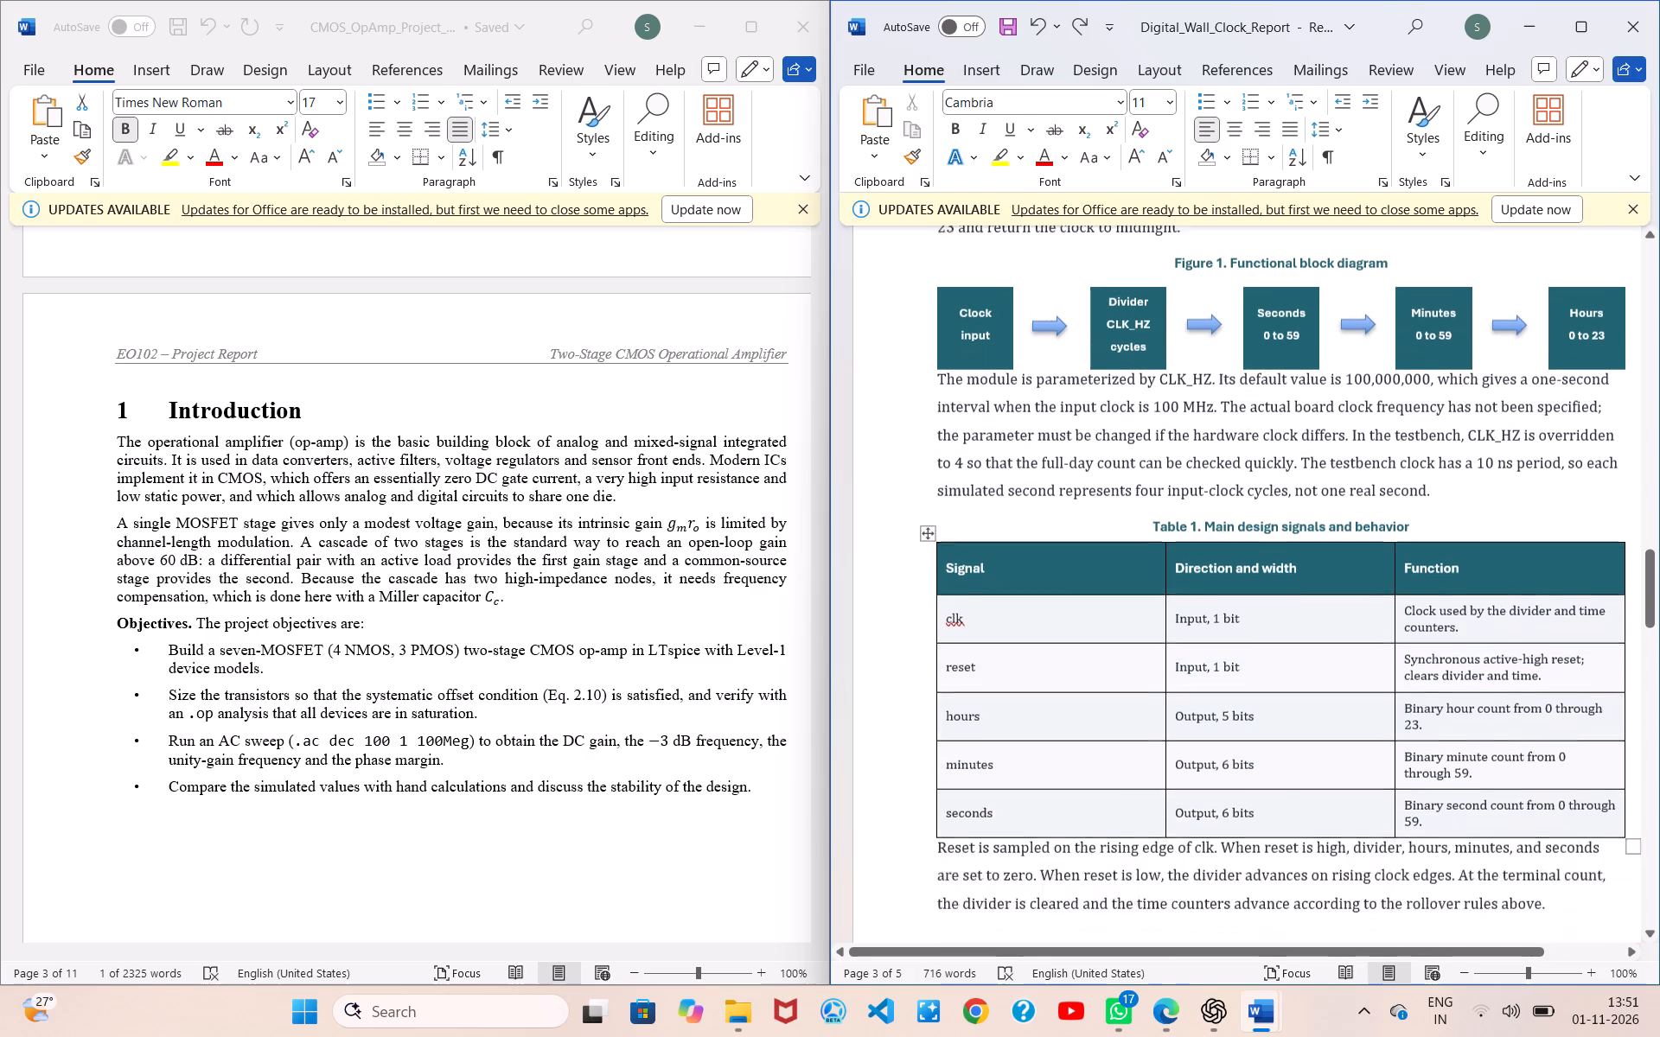
scroll(1094, 566, "down", 1)
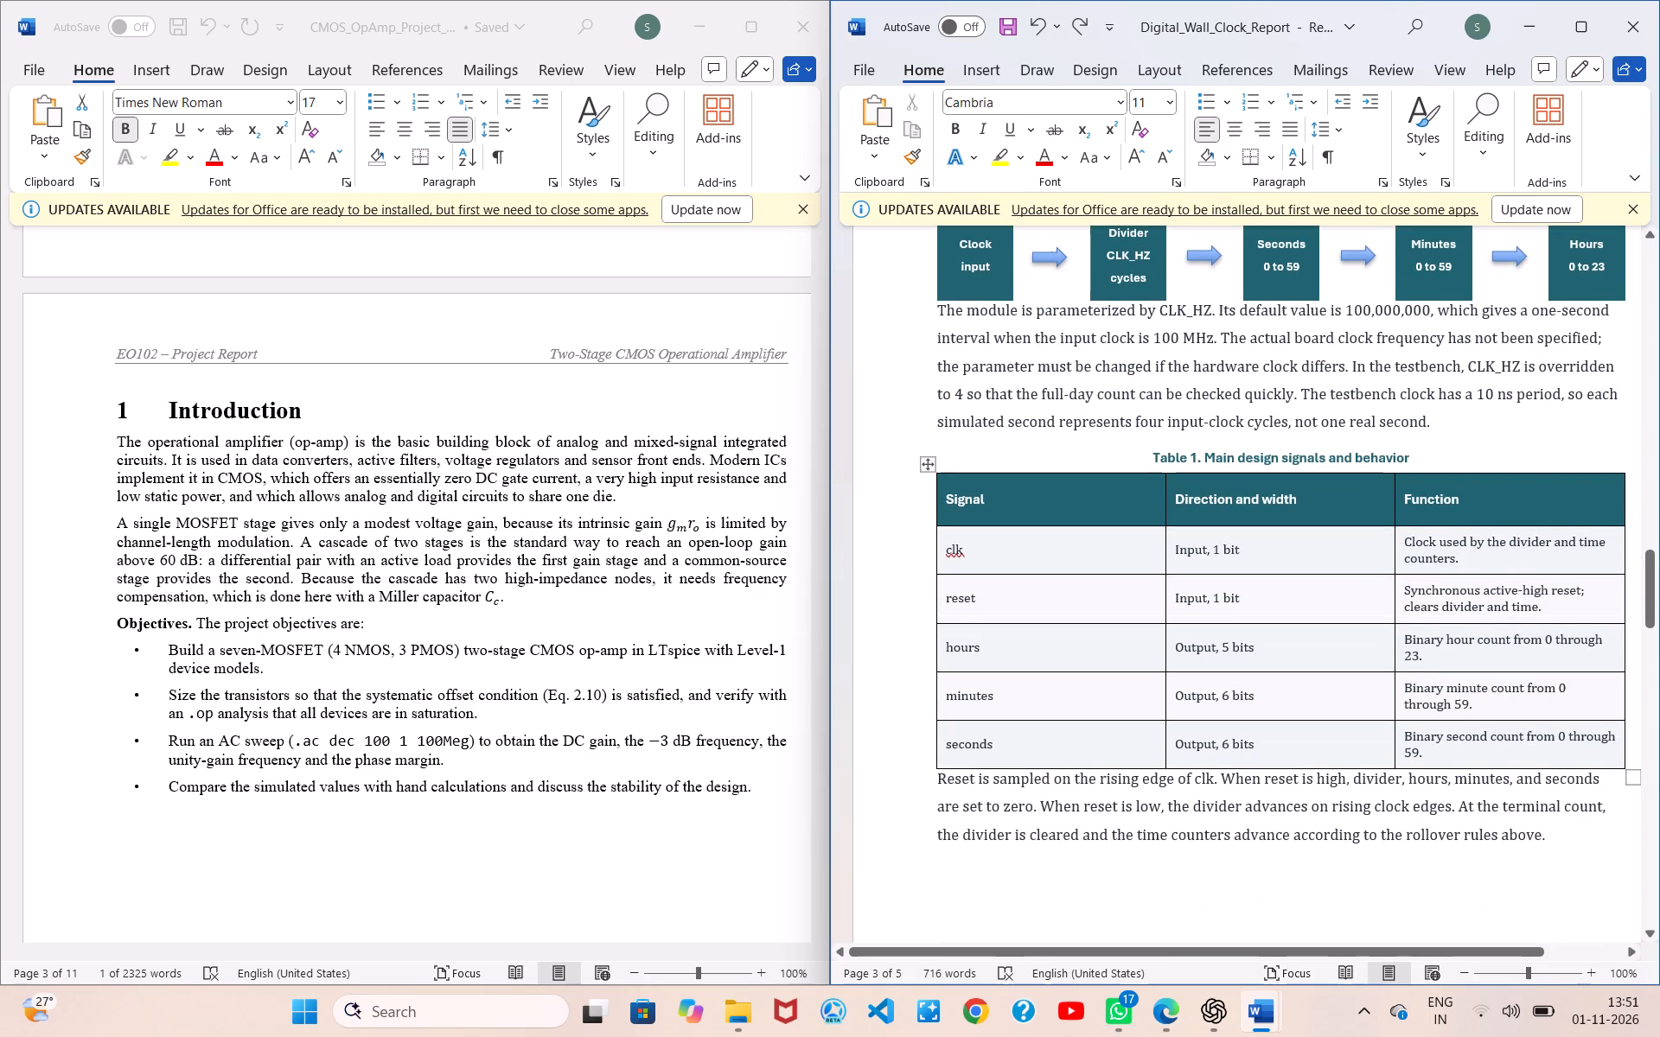
scroll(1037, 554, "down", 3)
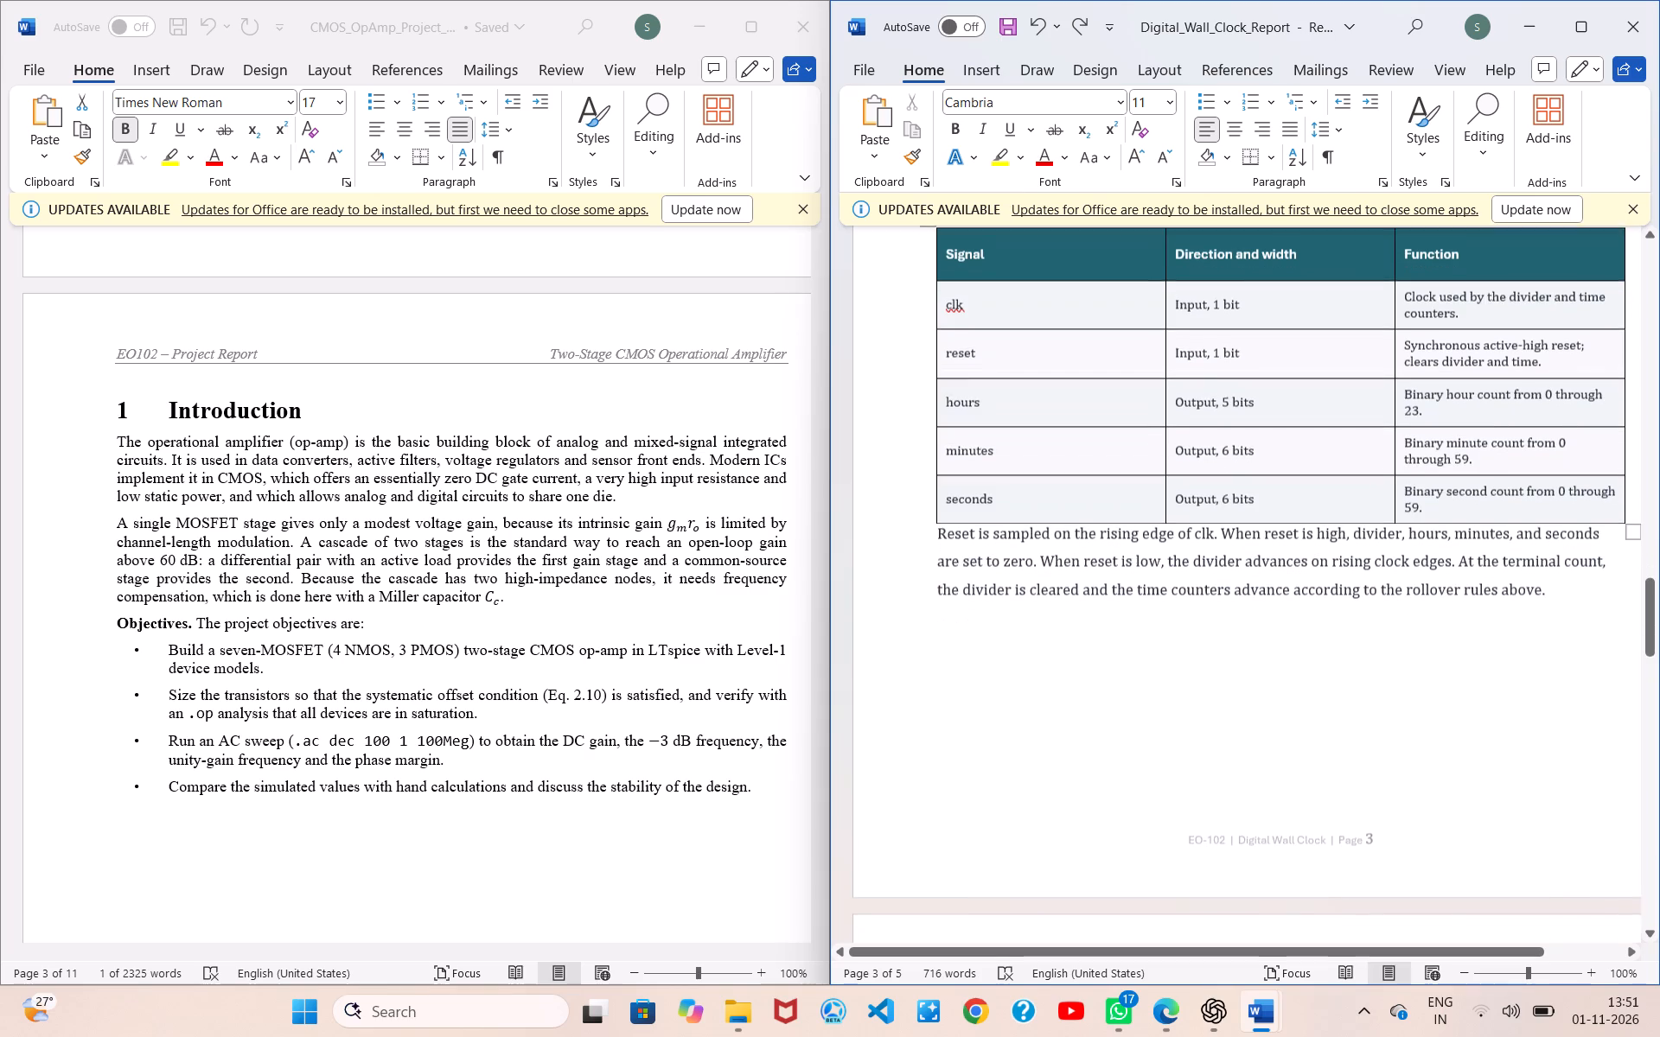
scroll(1037, 554, "down", 4)
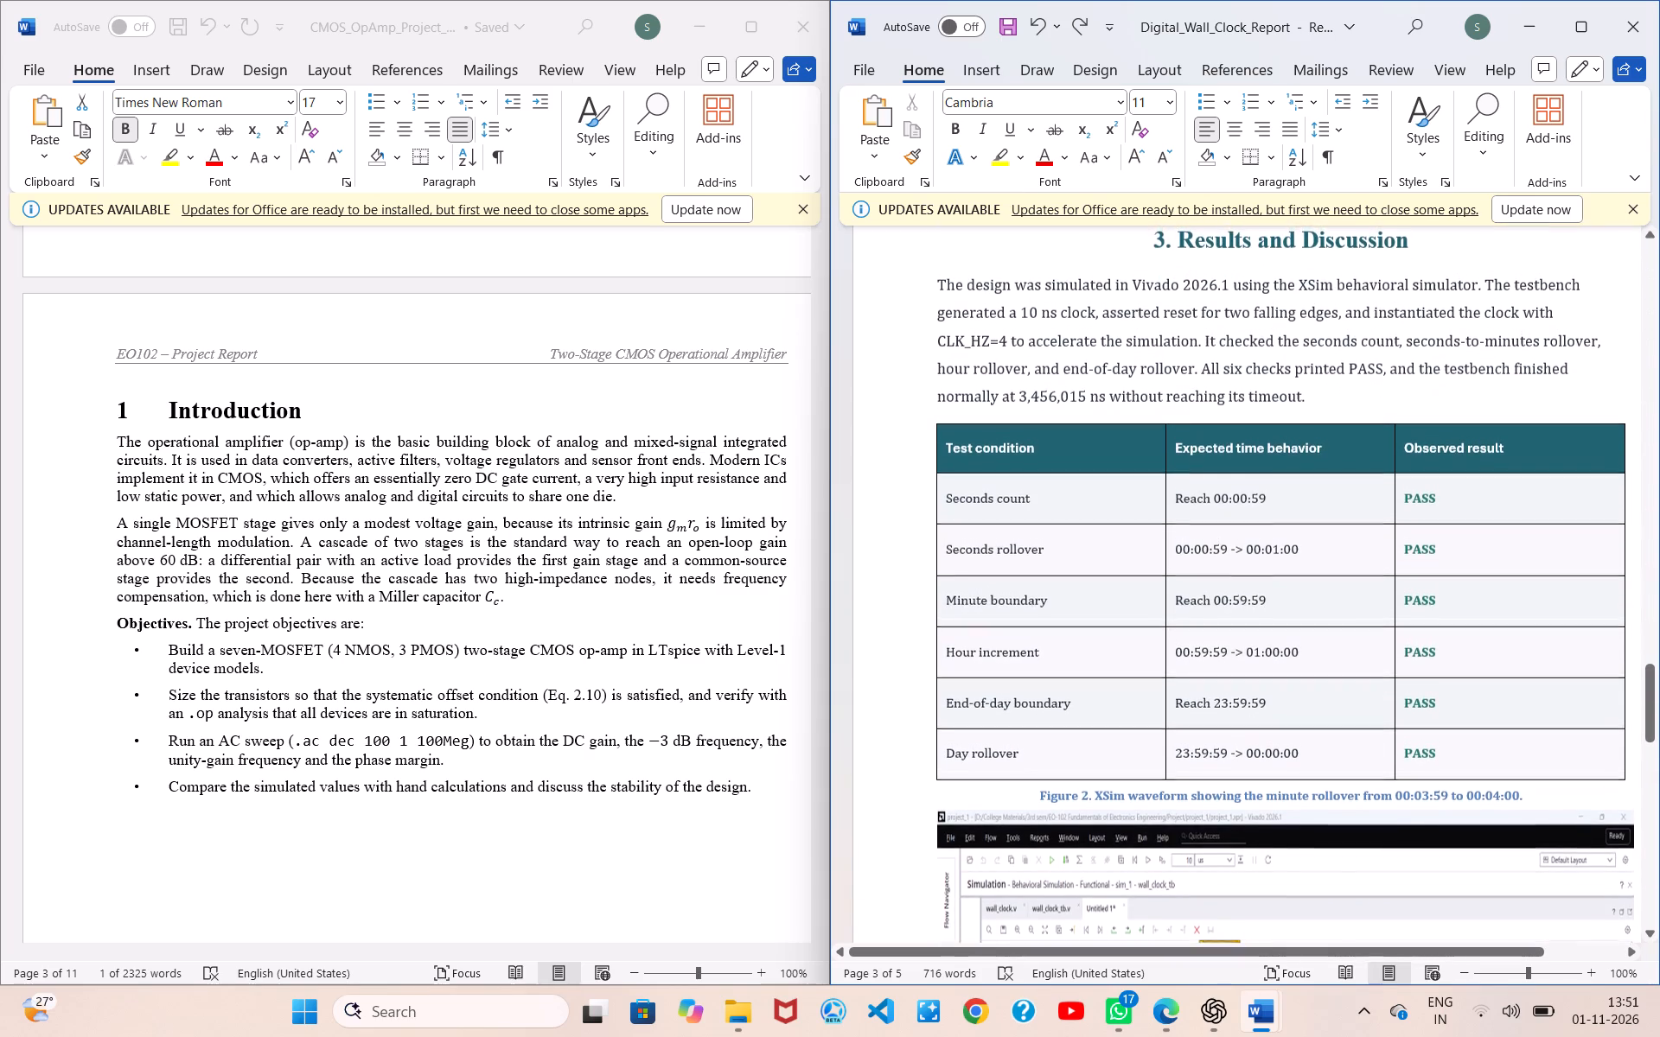
scroll(1037, 554, "down", 5)
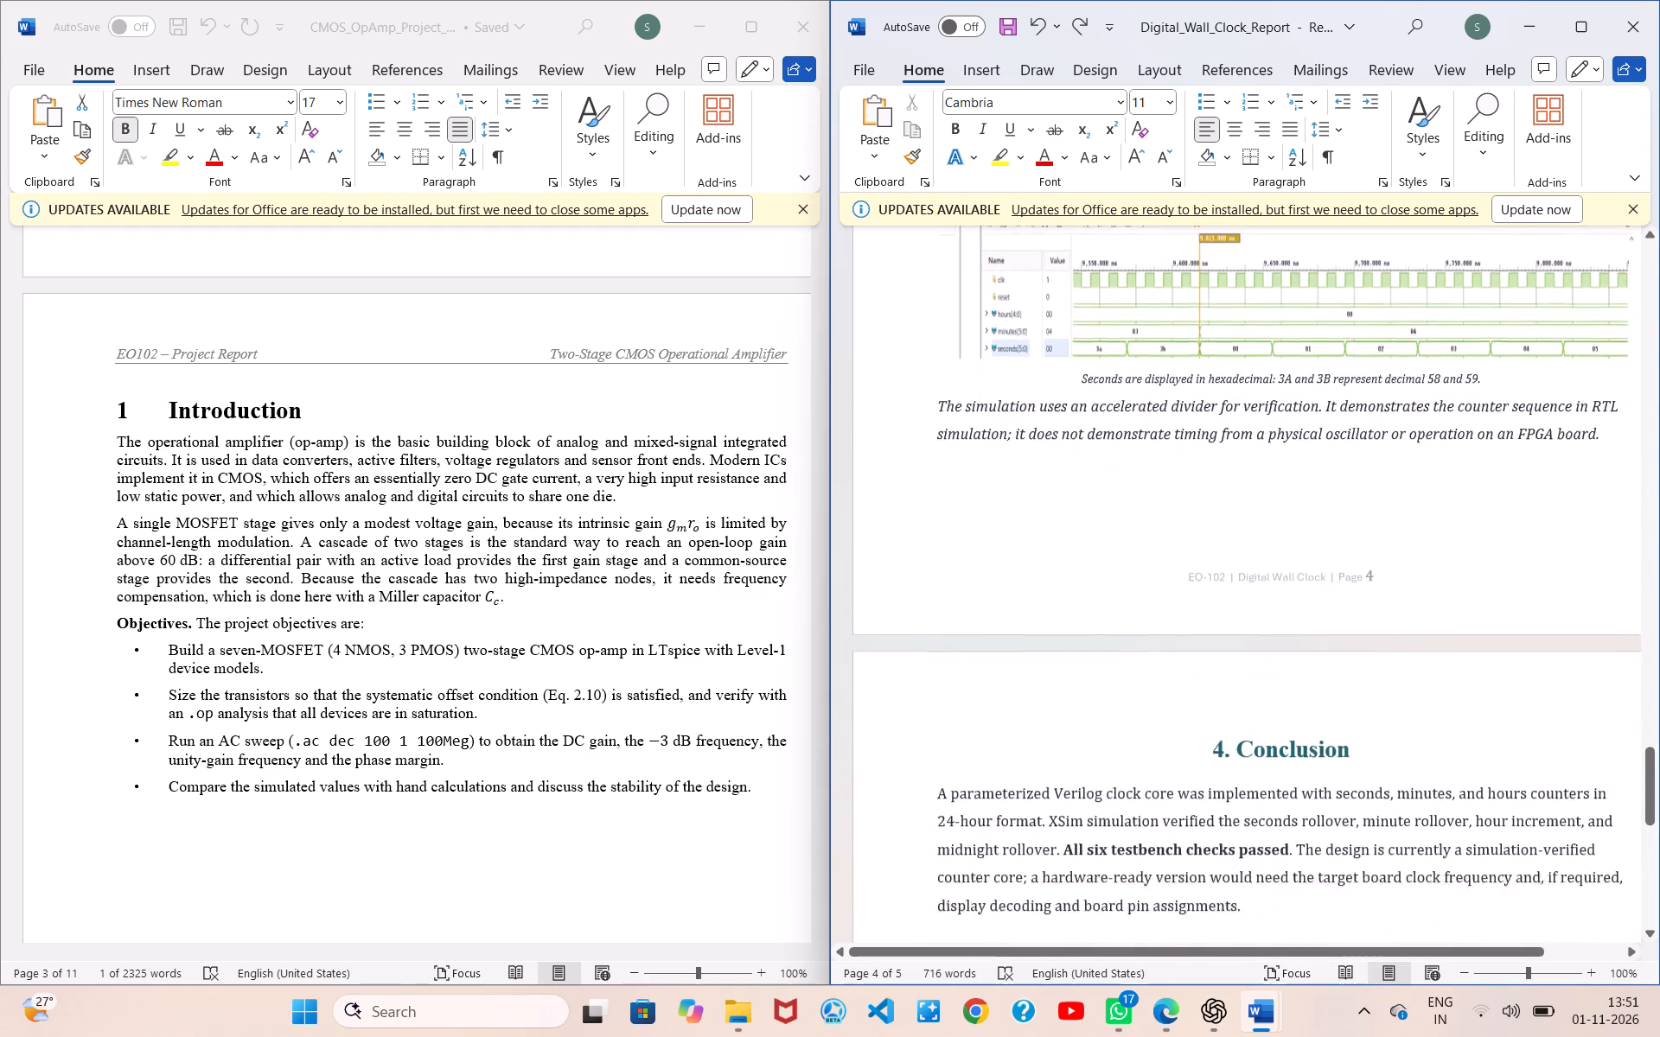
scroll(1037, 554, "down", 2)
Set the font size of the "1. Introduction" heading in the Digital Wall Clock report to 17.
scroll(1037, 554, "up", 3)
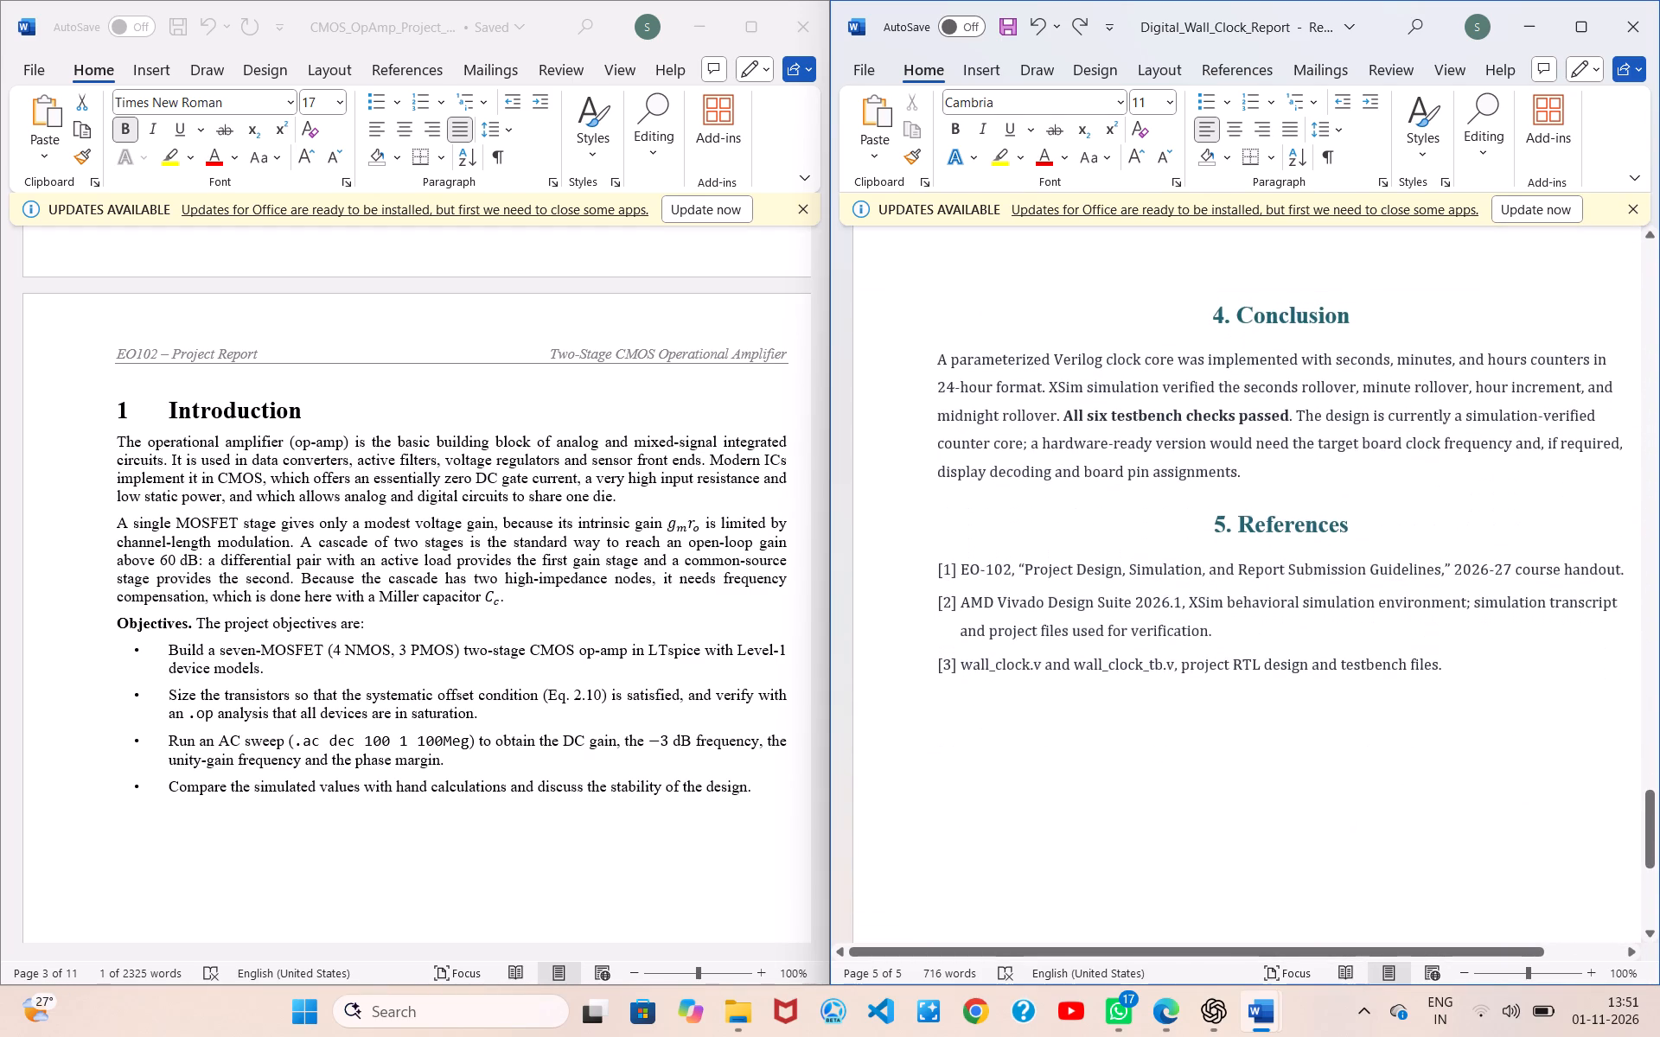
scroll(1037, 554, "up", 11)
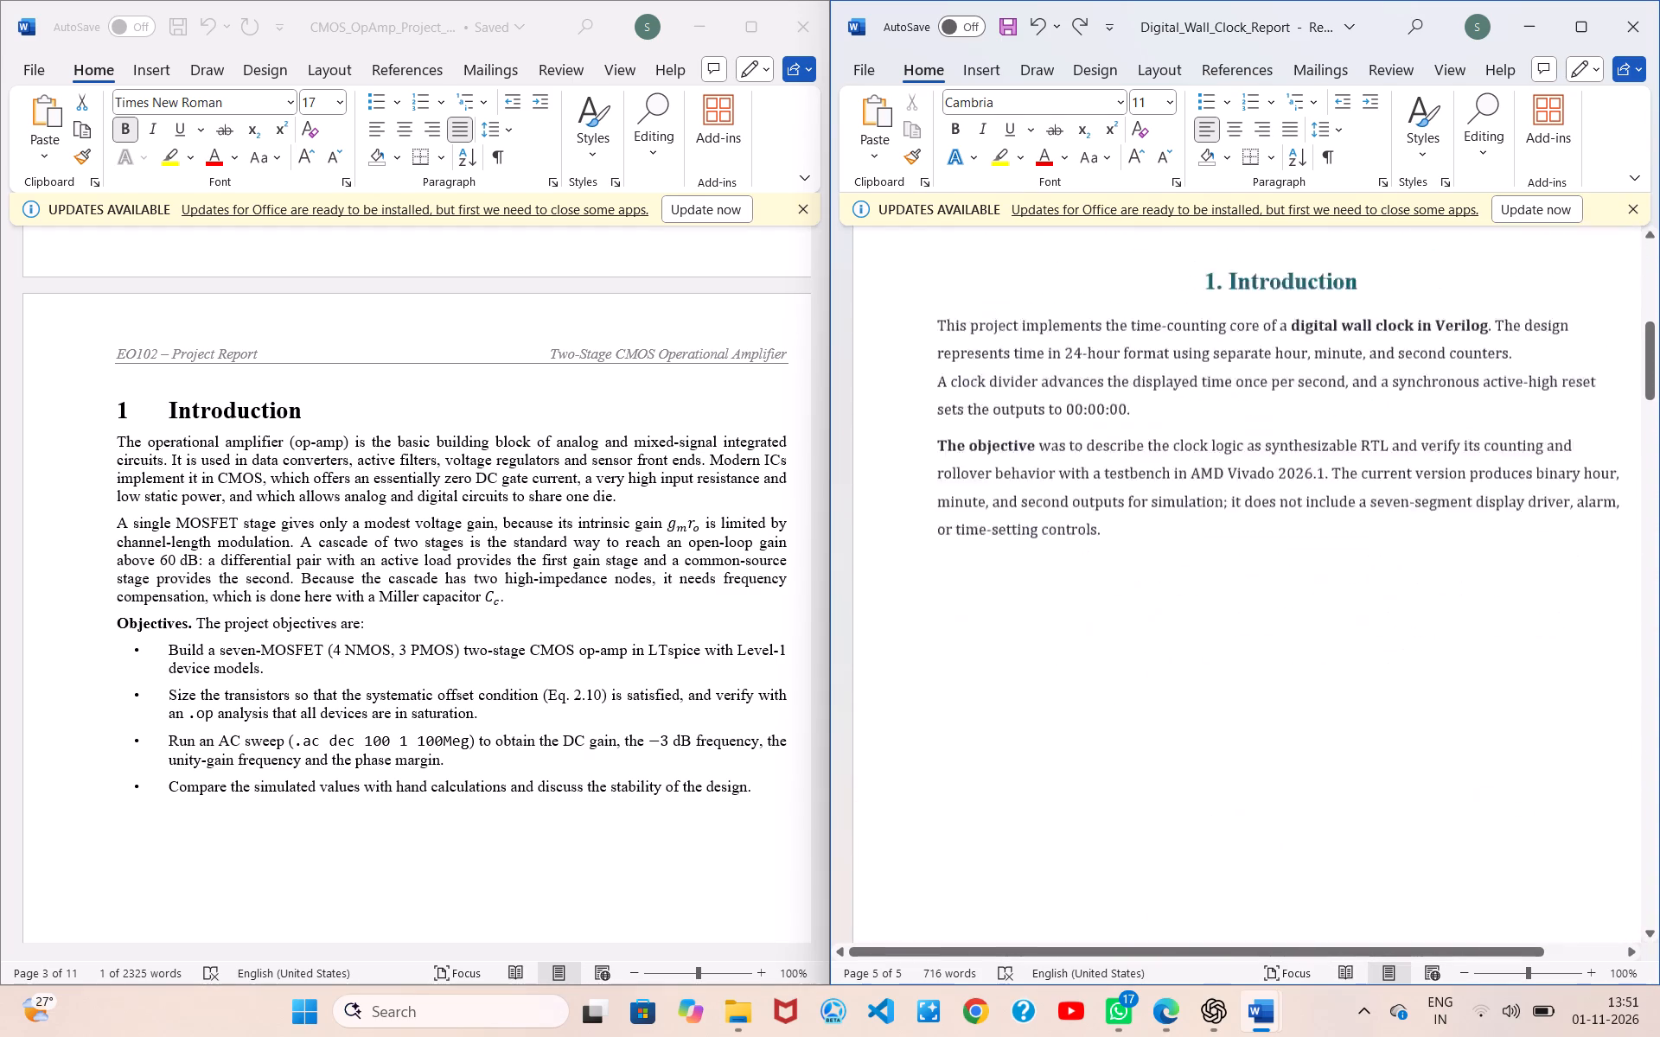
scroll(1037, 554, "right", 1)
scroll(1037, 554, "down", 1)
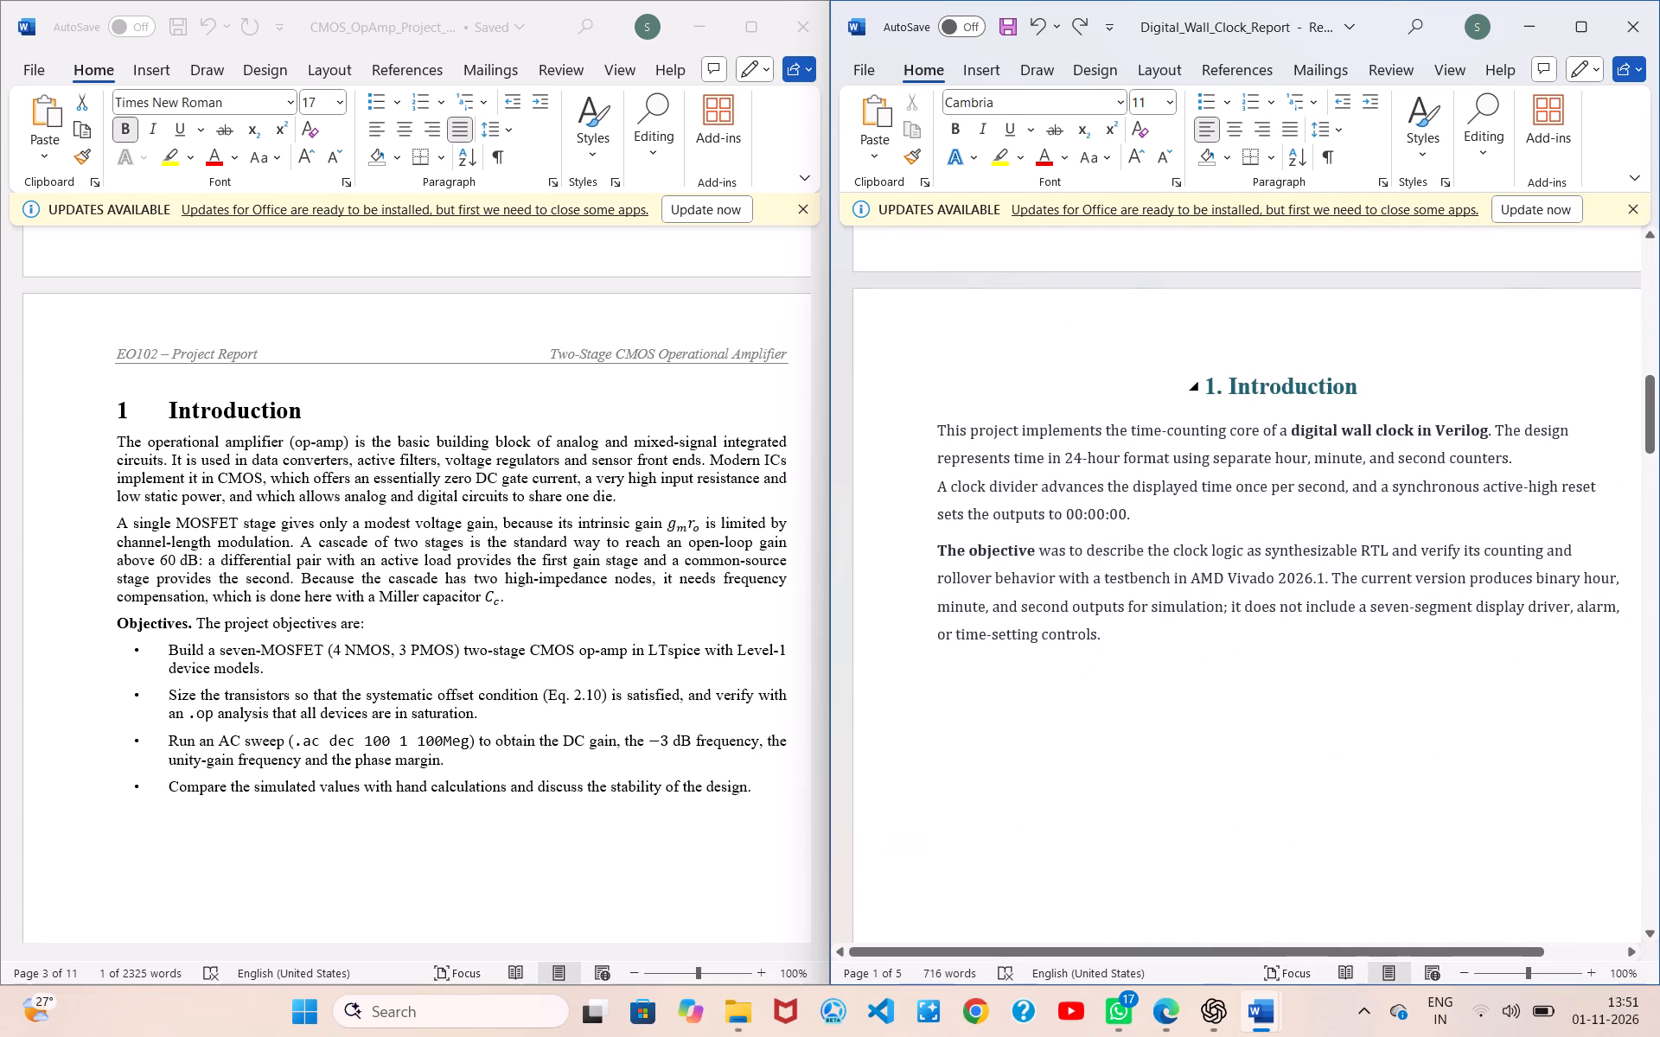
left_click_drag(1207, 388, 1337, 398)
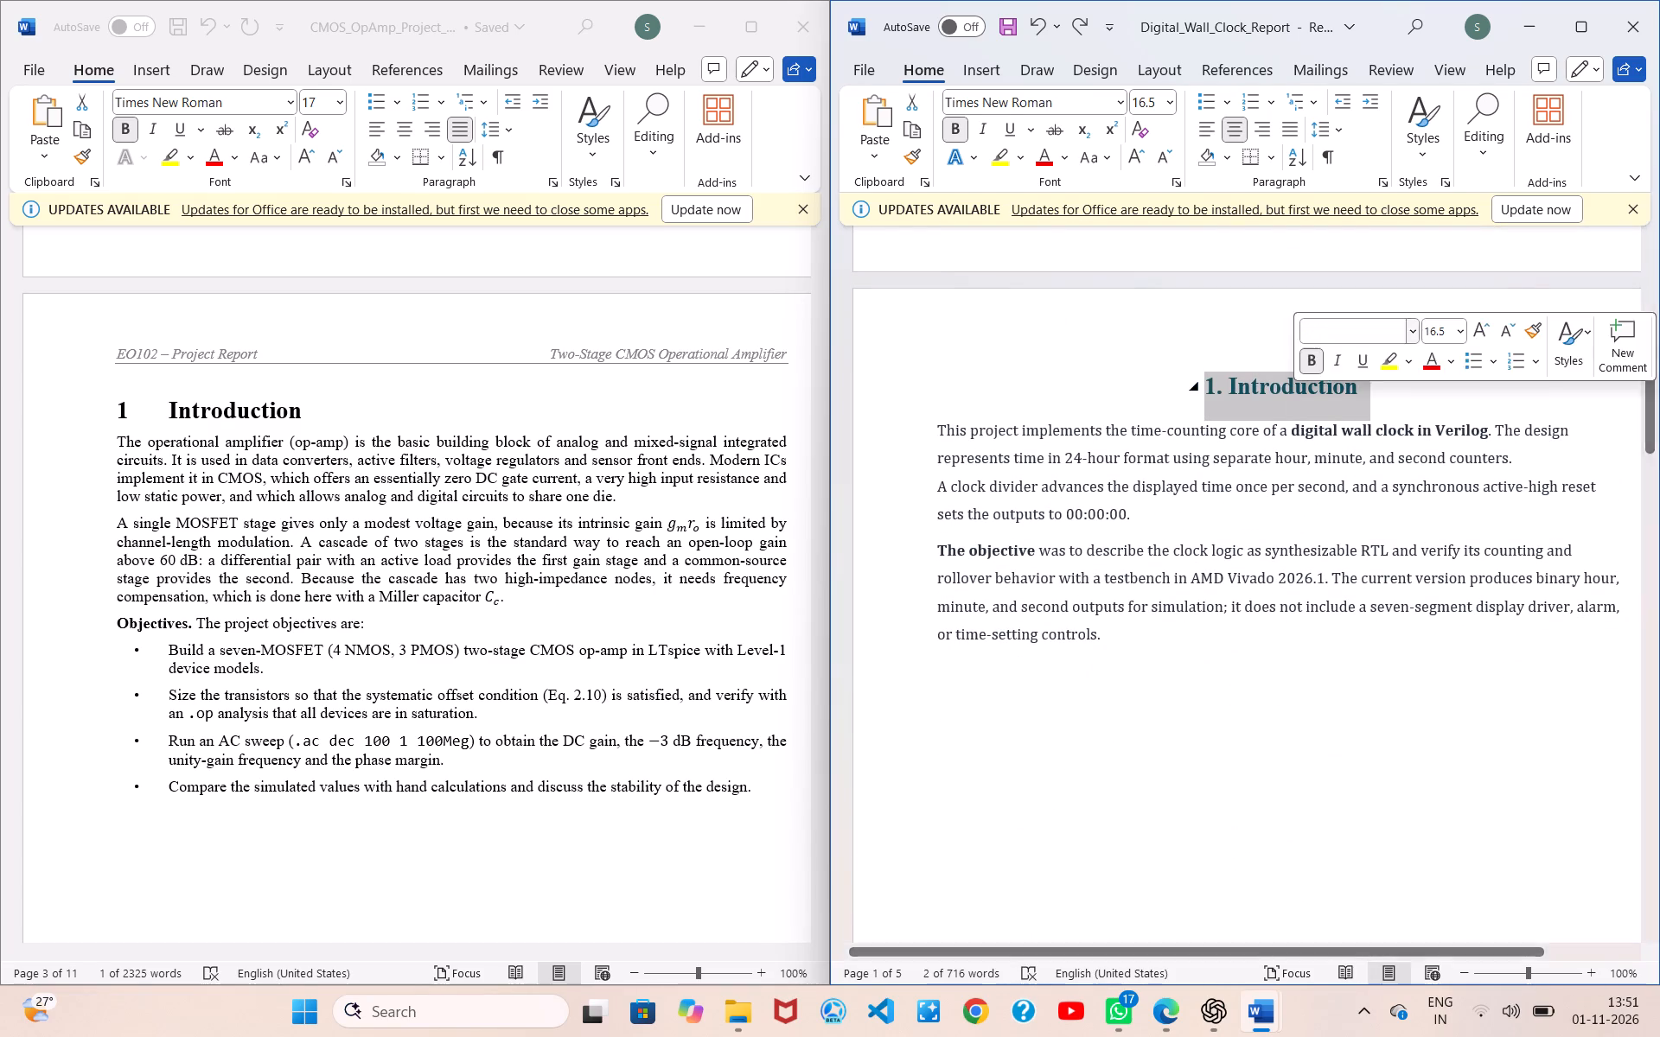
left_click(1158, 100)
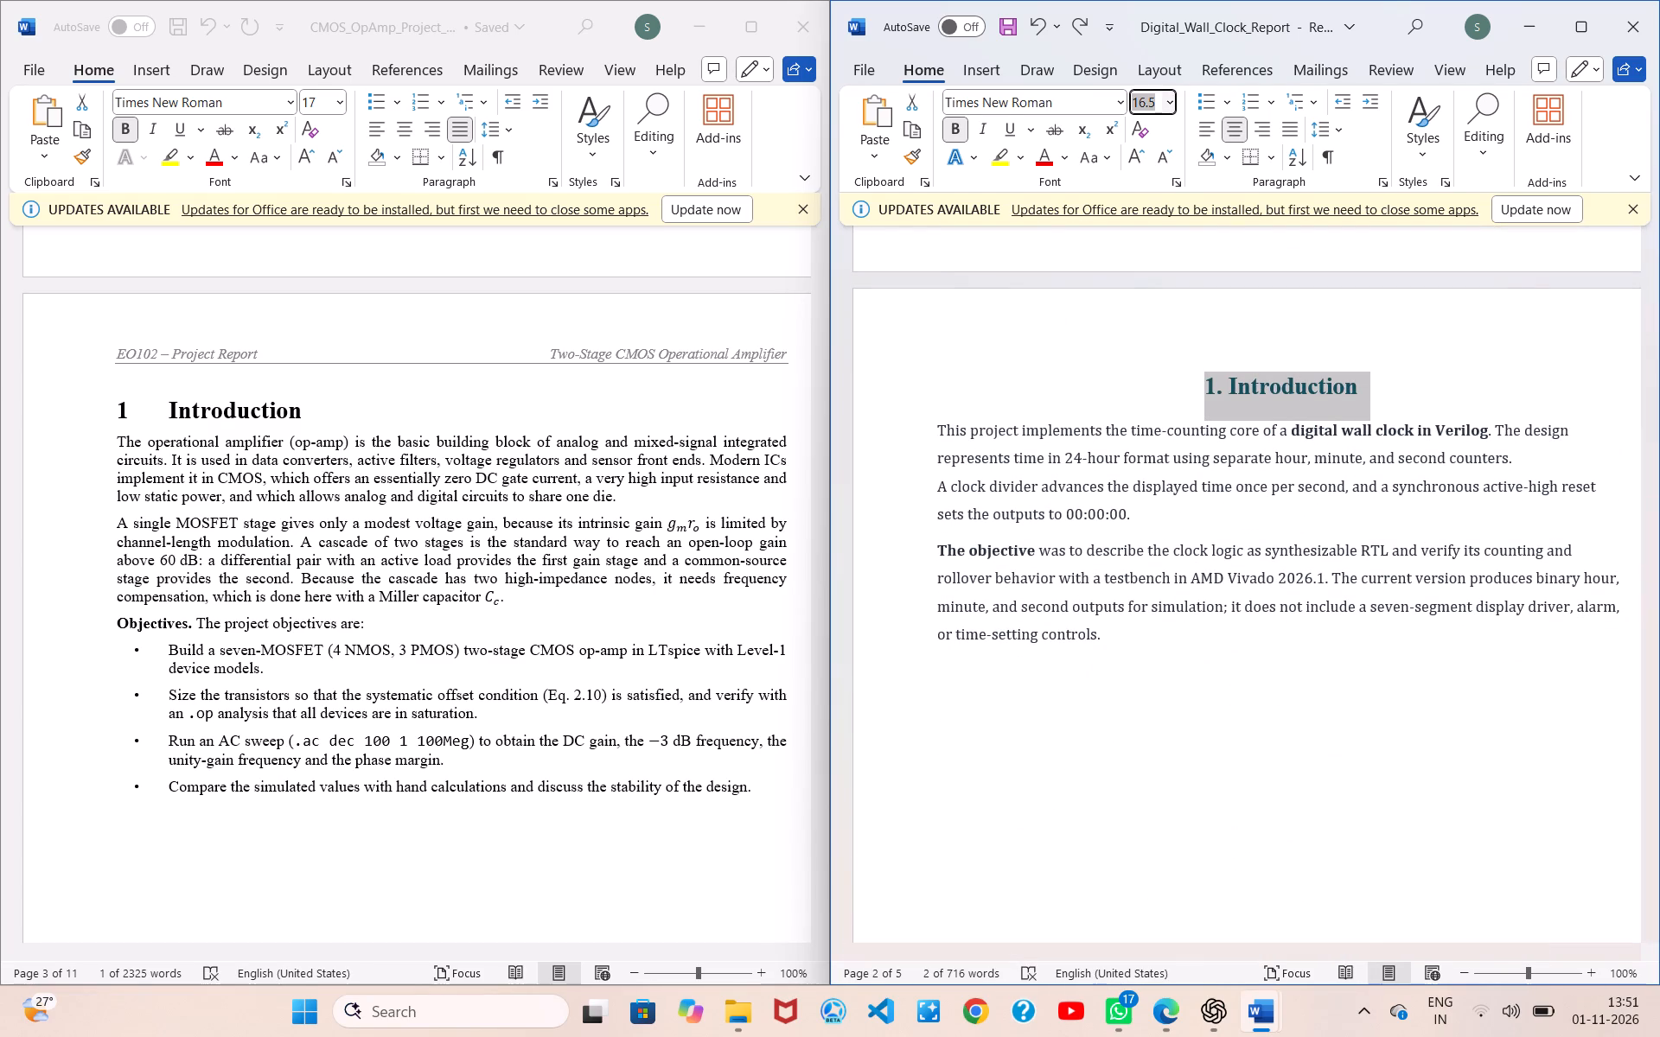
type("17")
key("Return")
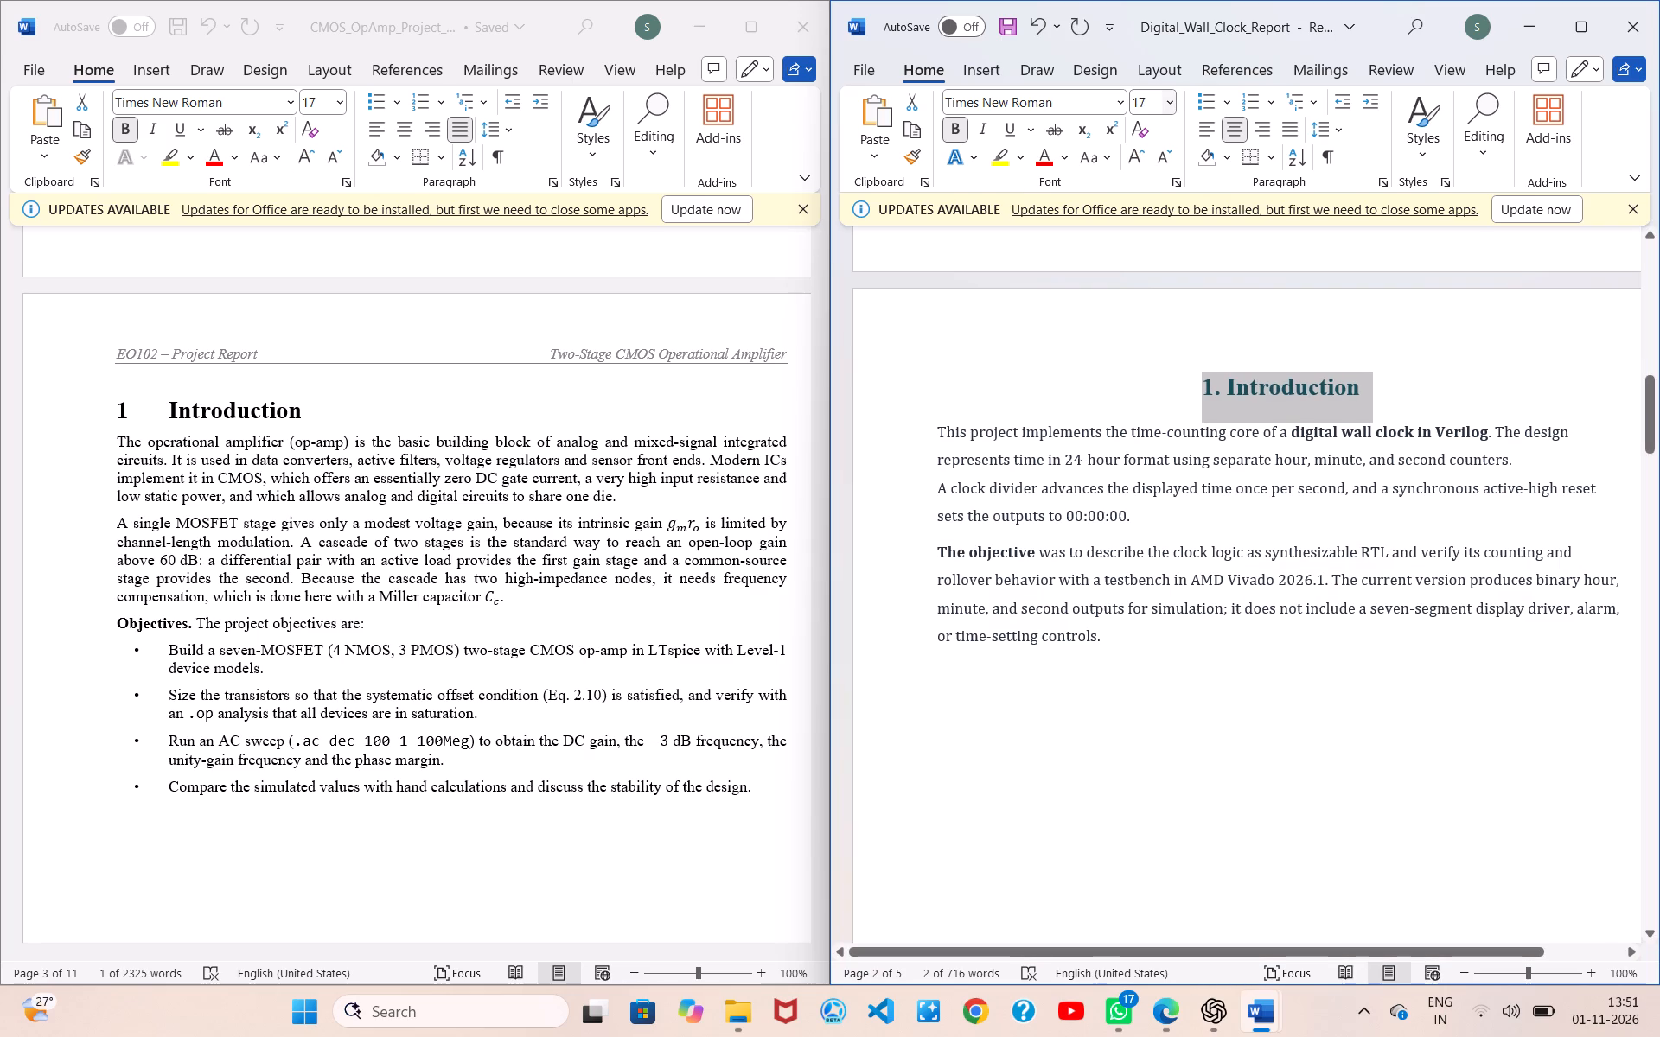
Set the "1. Introduction" heading's font size to 17.5, keeping the heading text in place.
key("BackSpace")
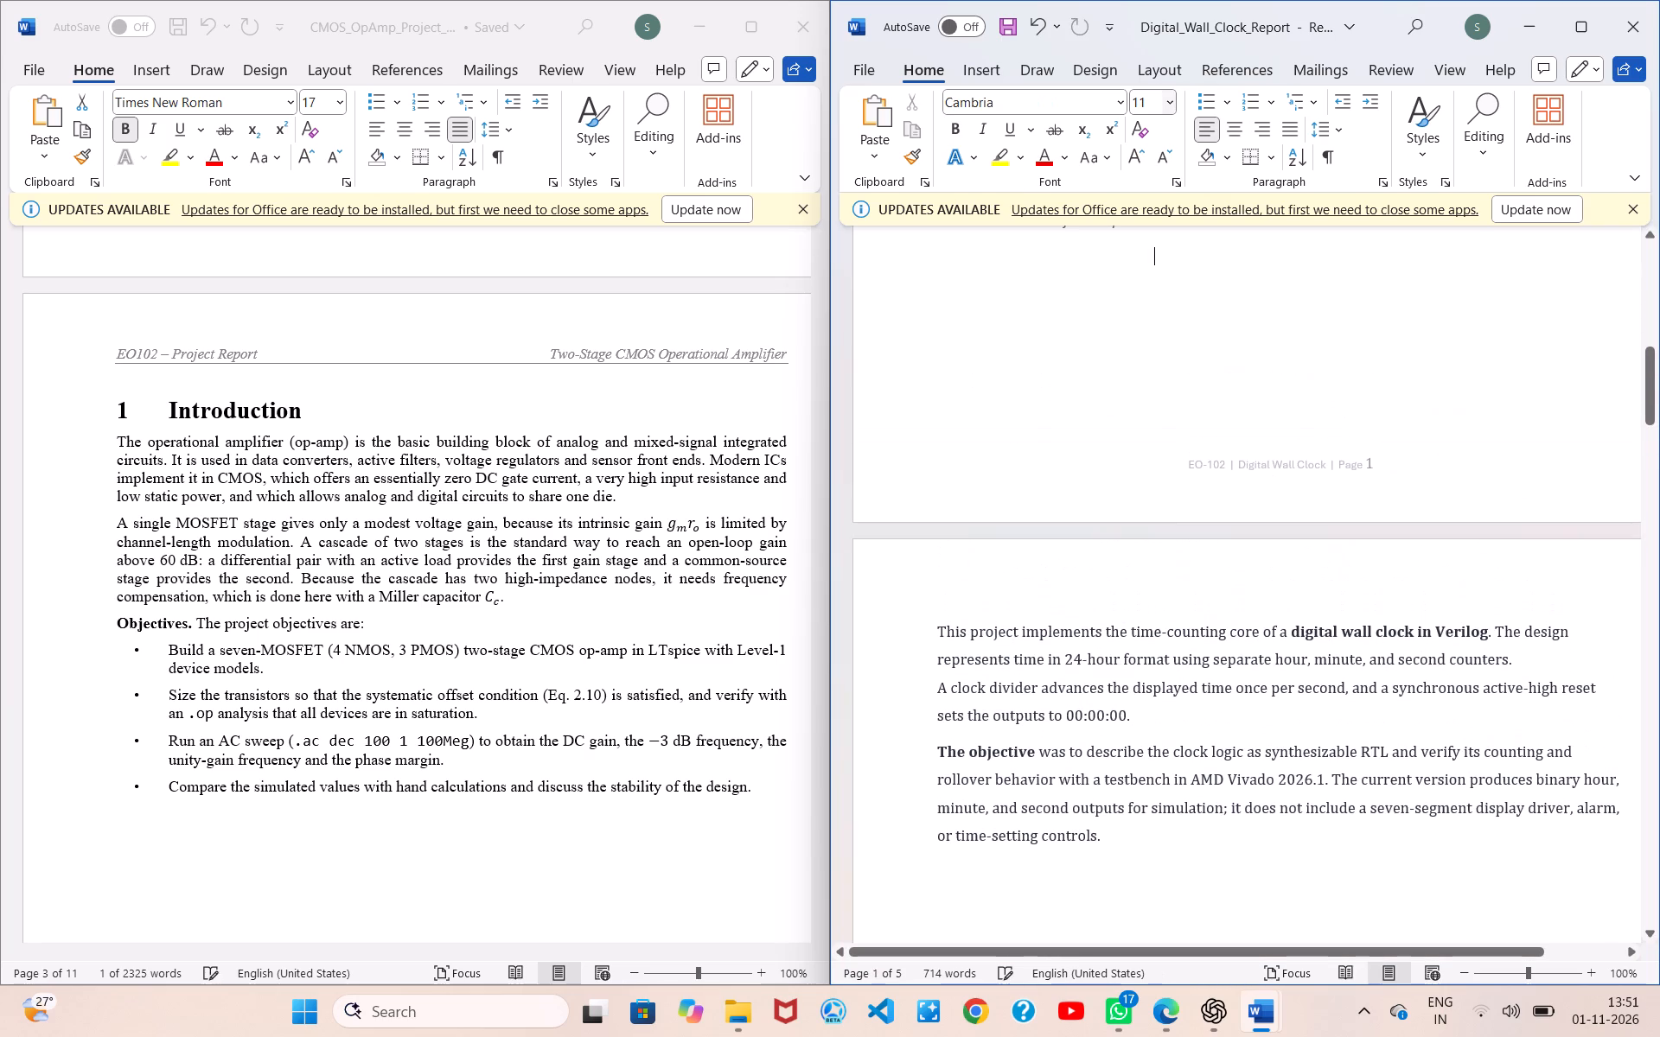
key("ctrl+z")
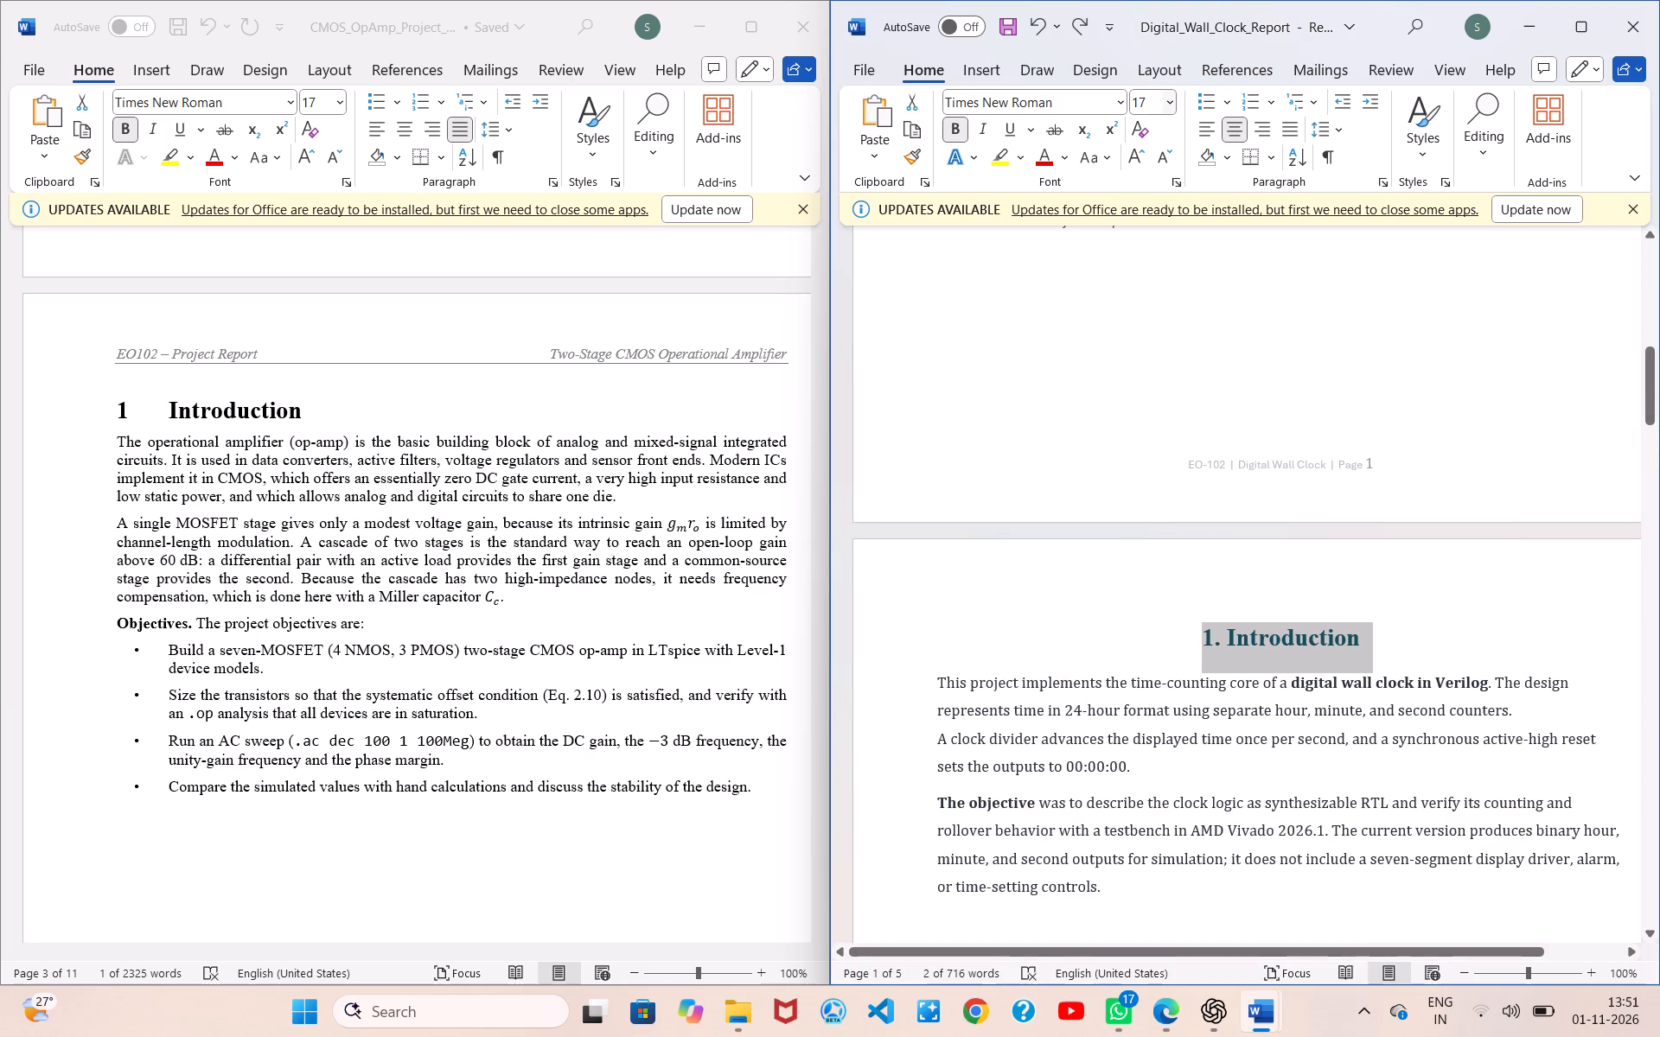
left_click(1146, 101)
key("BackSpace")
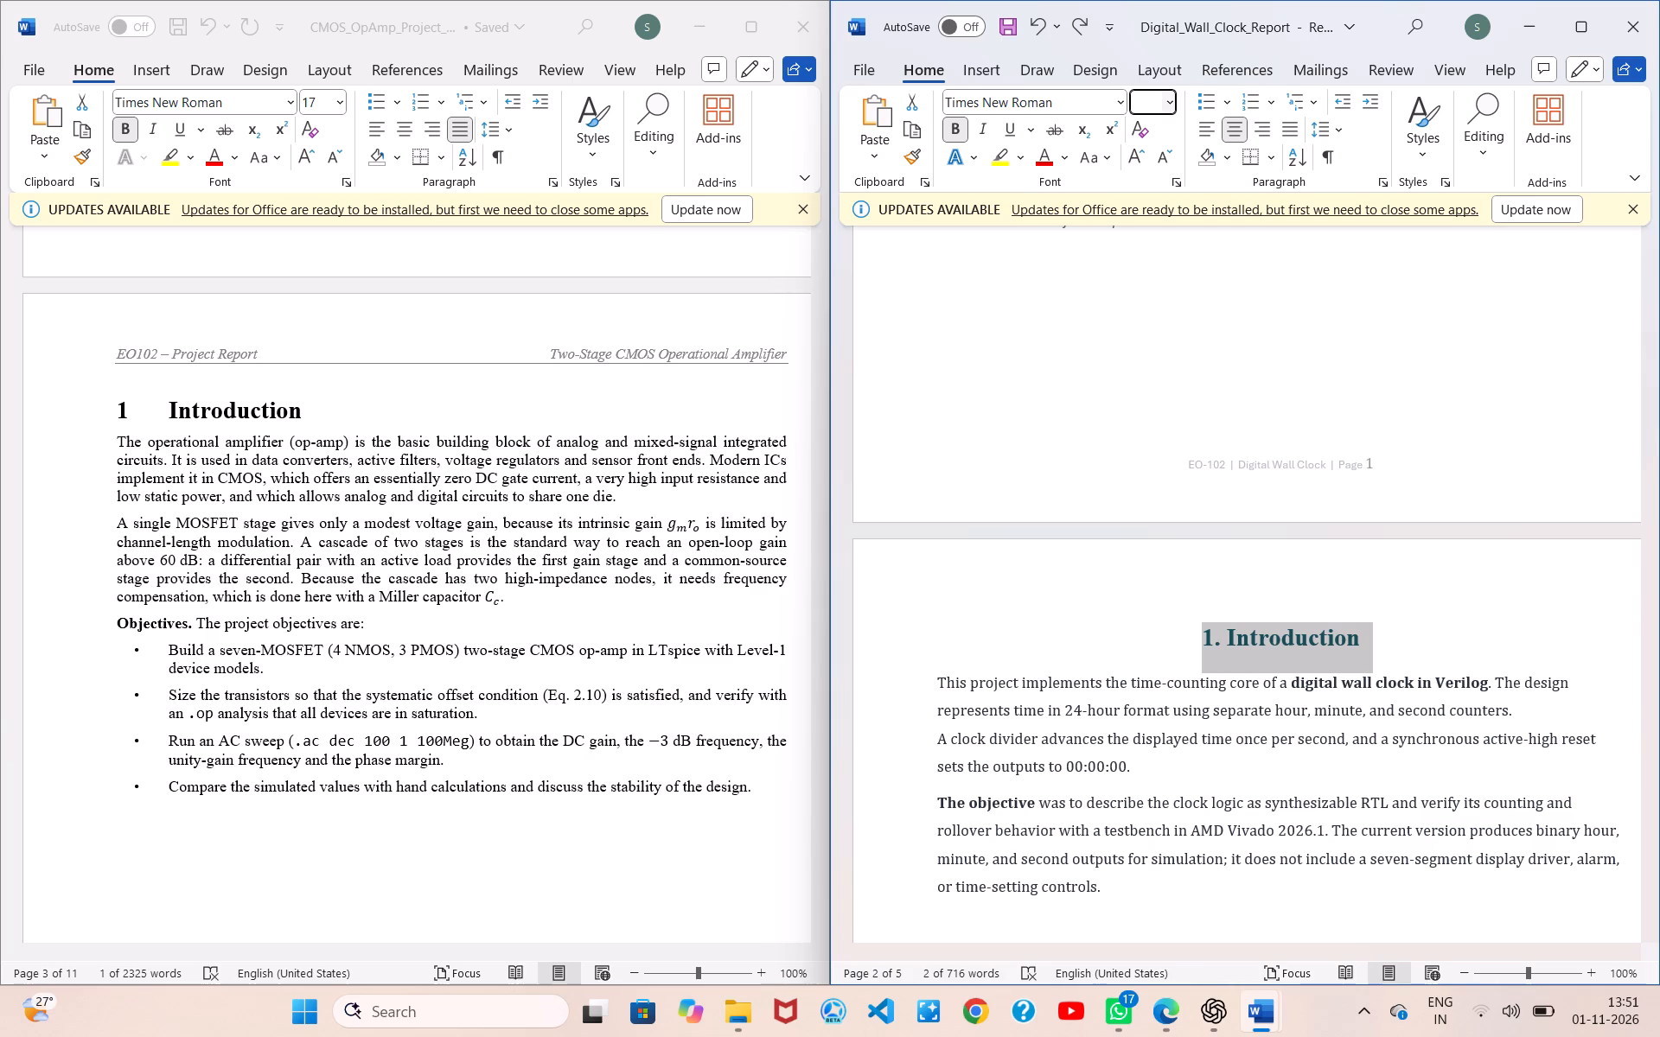
type("17")
type(".5")
key("Return")
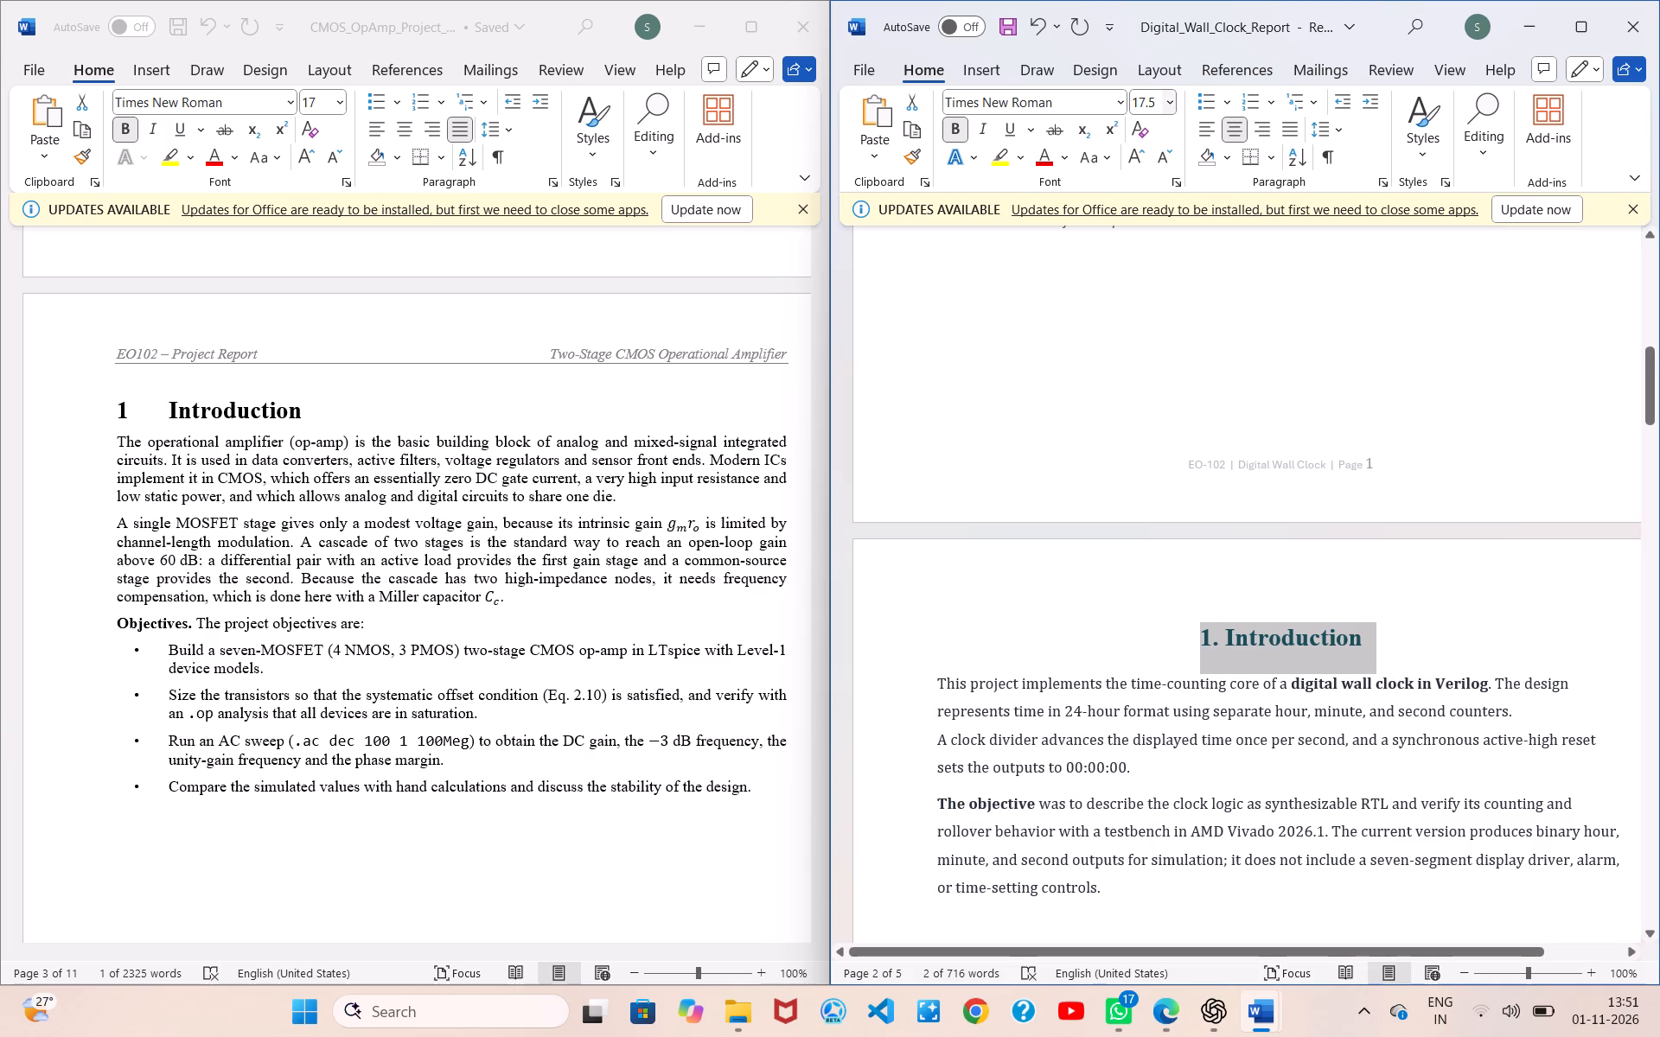
Set the font size of the "2. Design and Working Principle" heading to 17.5.
scroll(1329, 553, "down", 6)
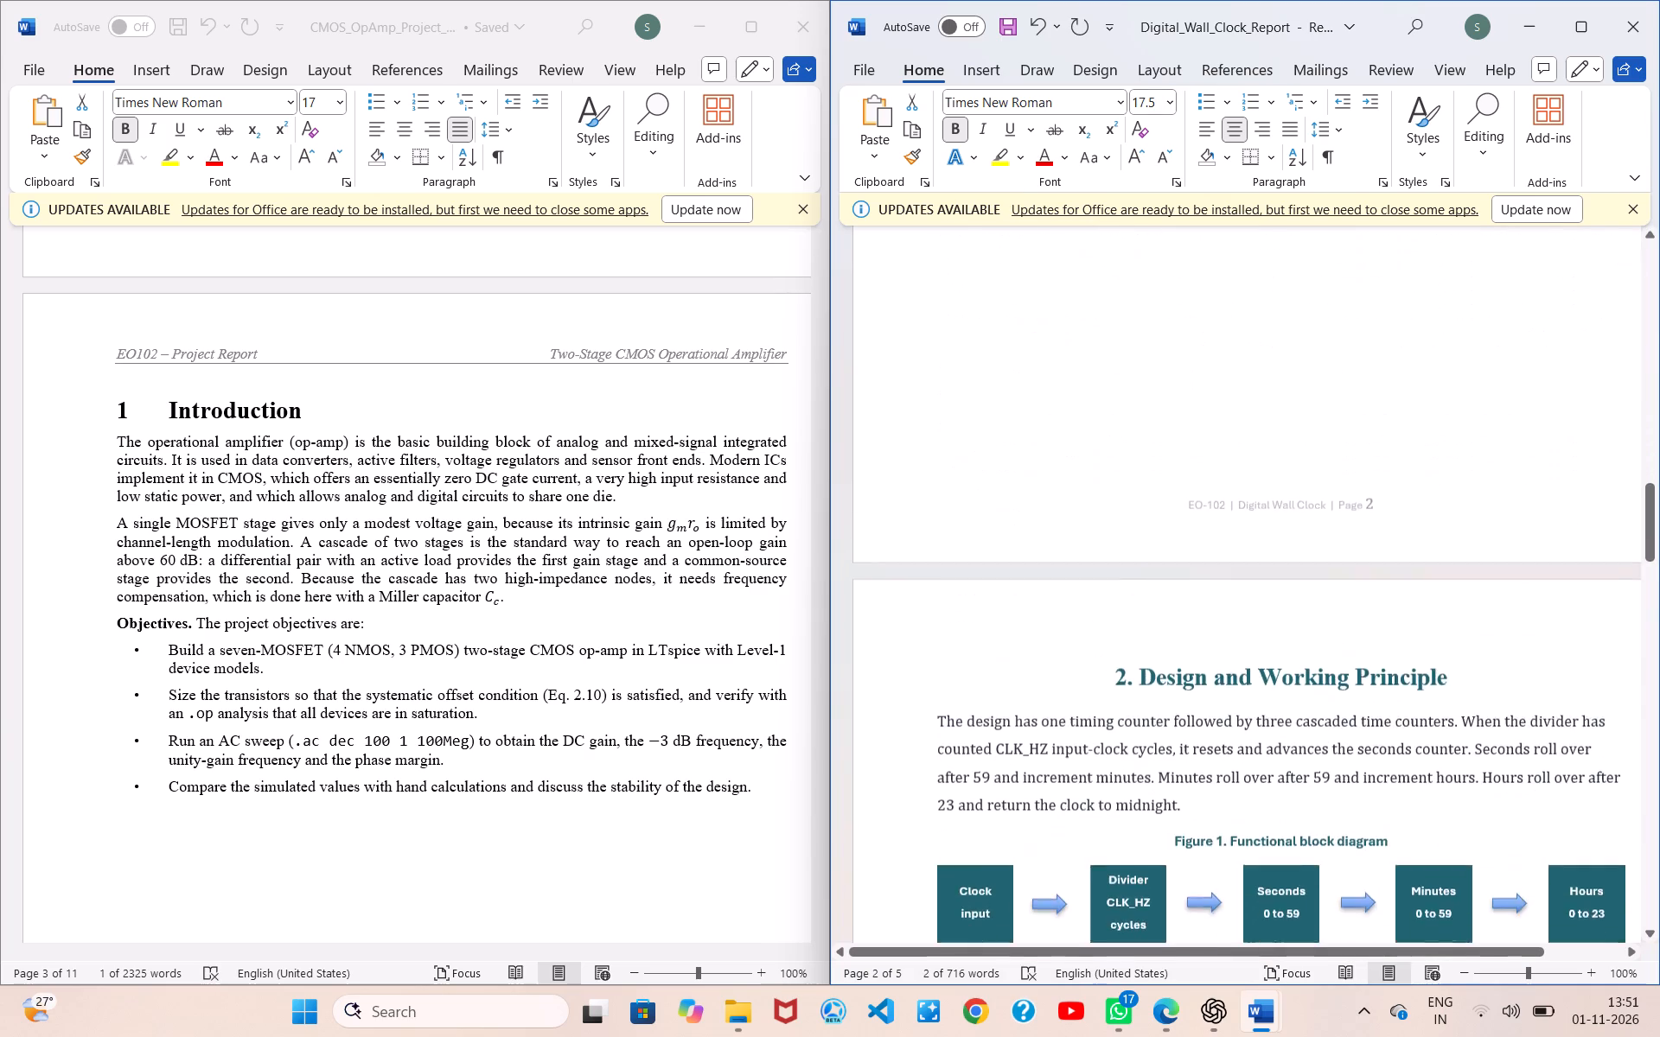
scroll(1329, 553, "down", 2)
left_click_drag(1116, 463, 1443, 484)
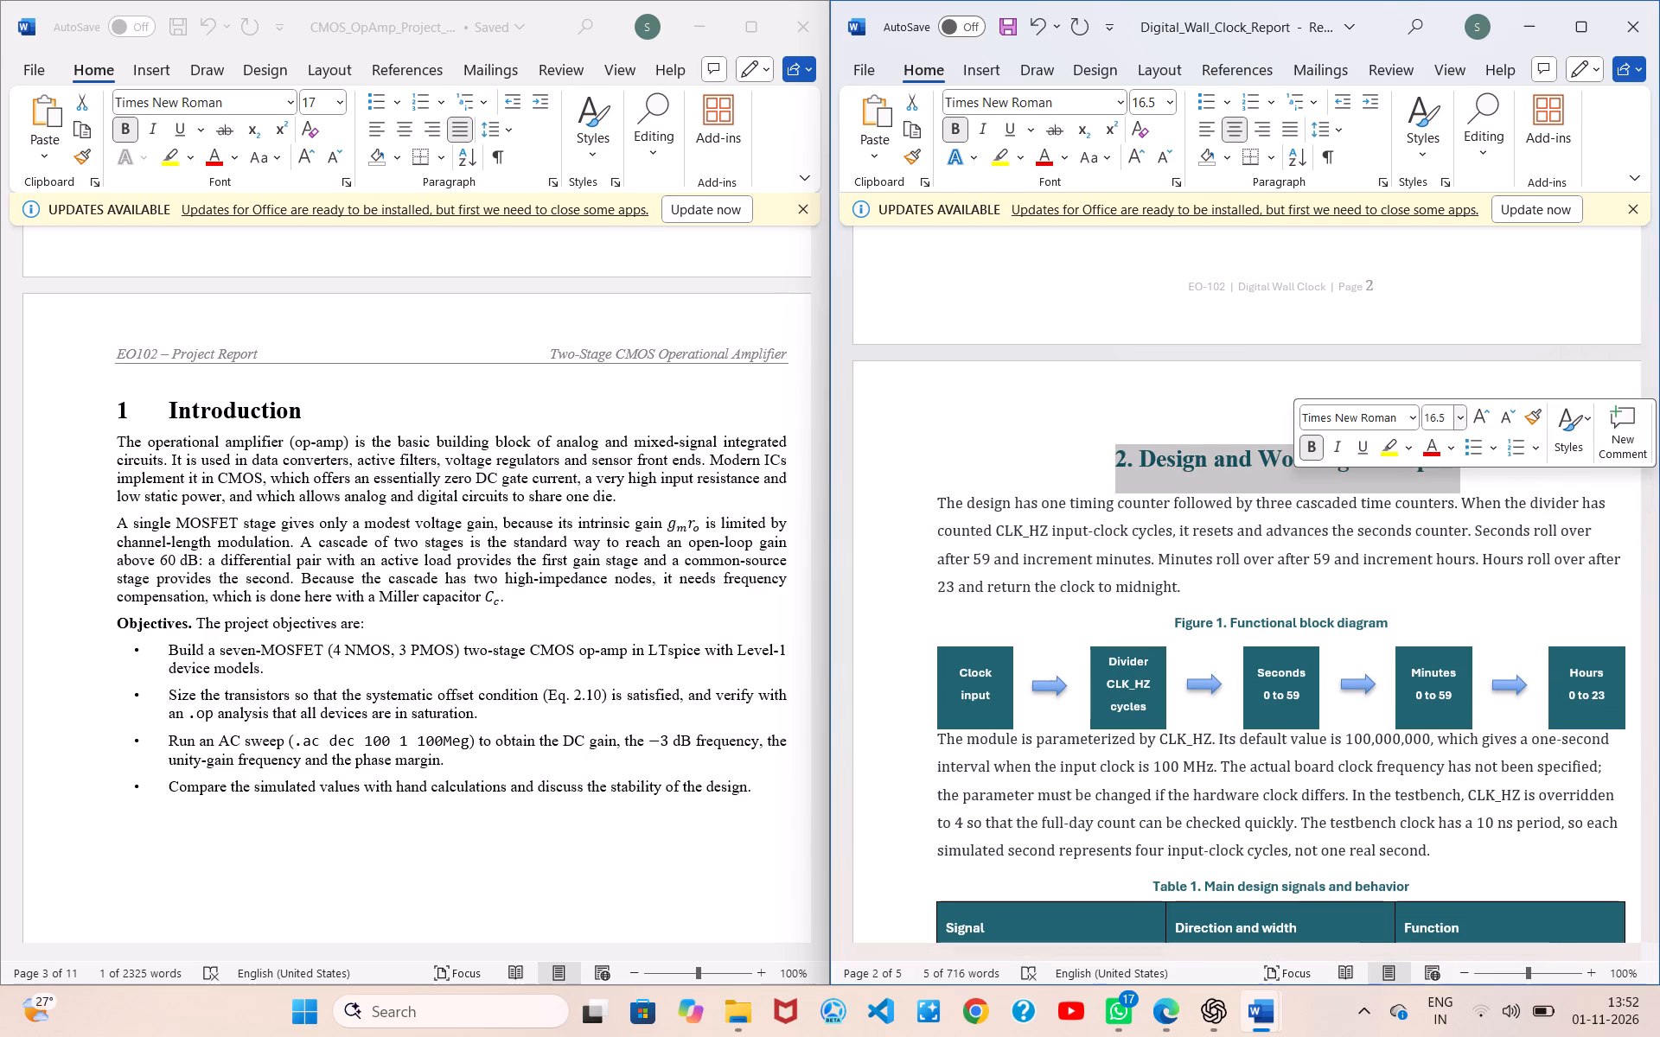
left_click(1460, 419)
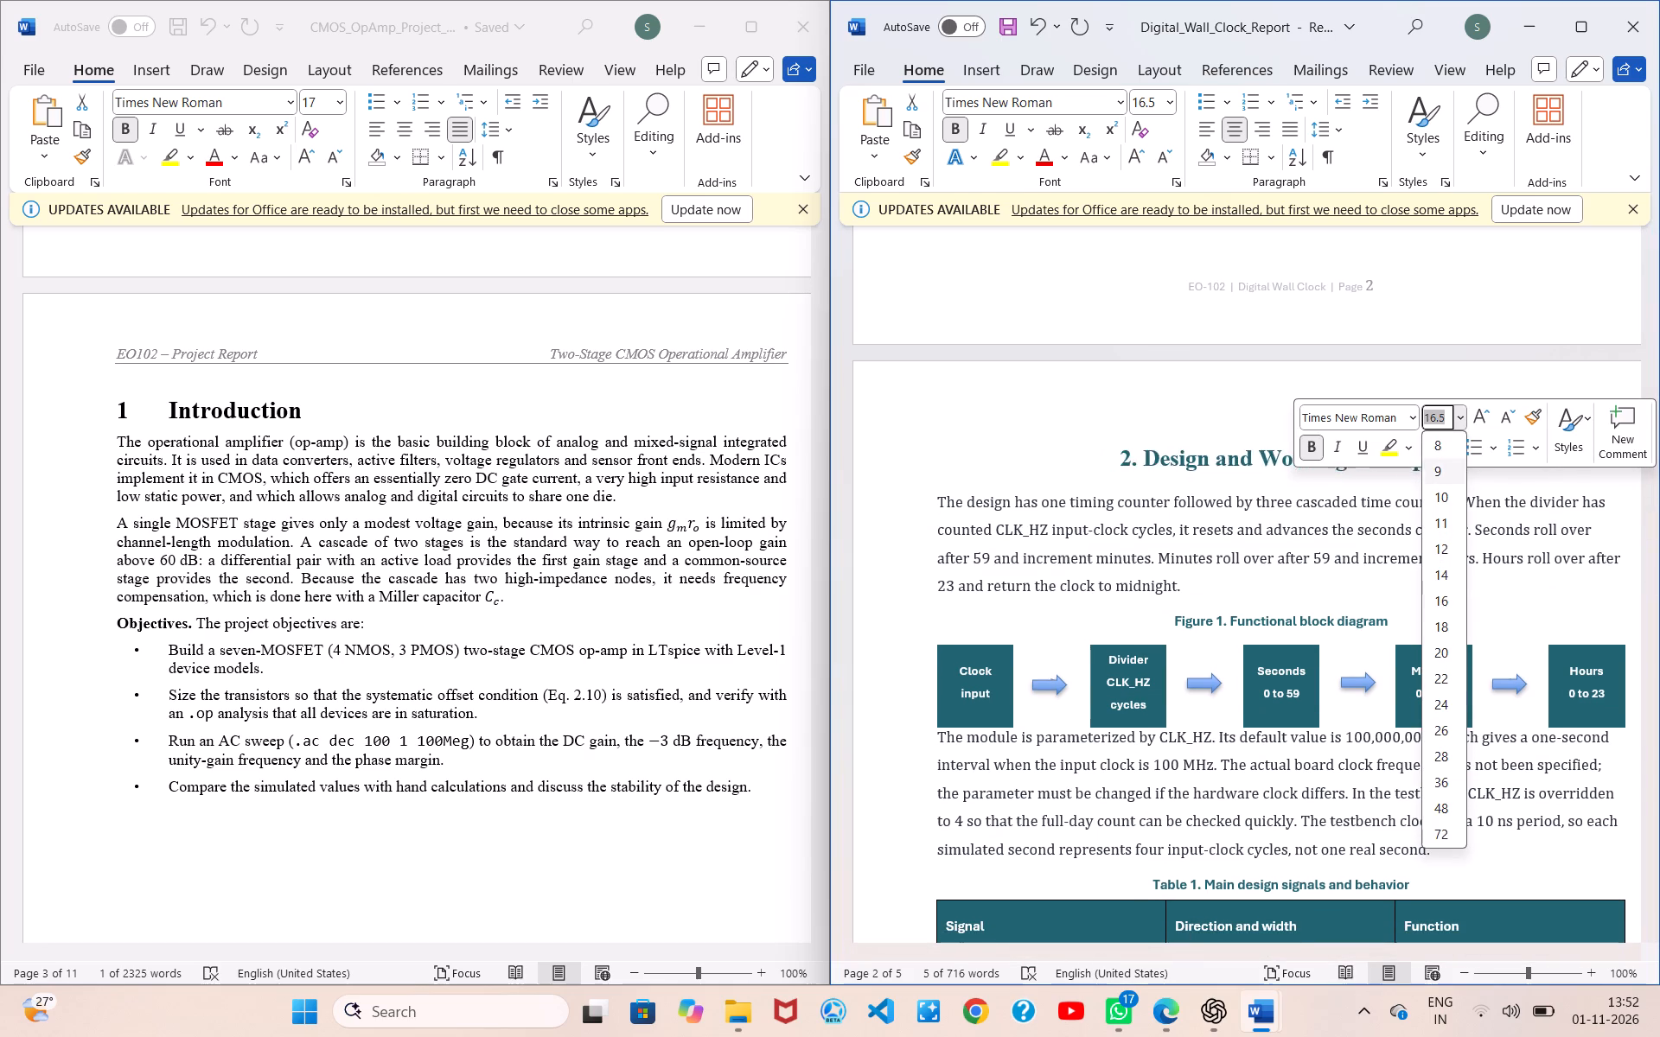
left_click(1442, 421)
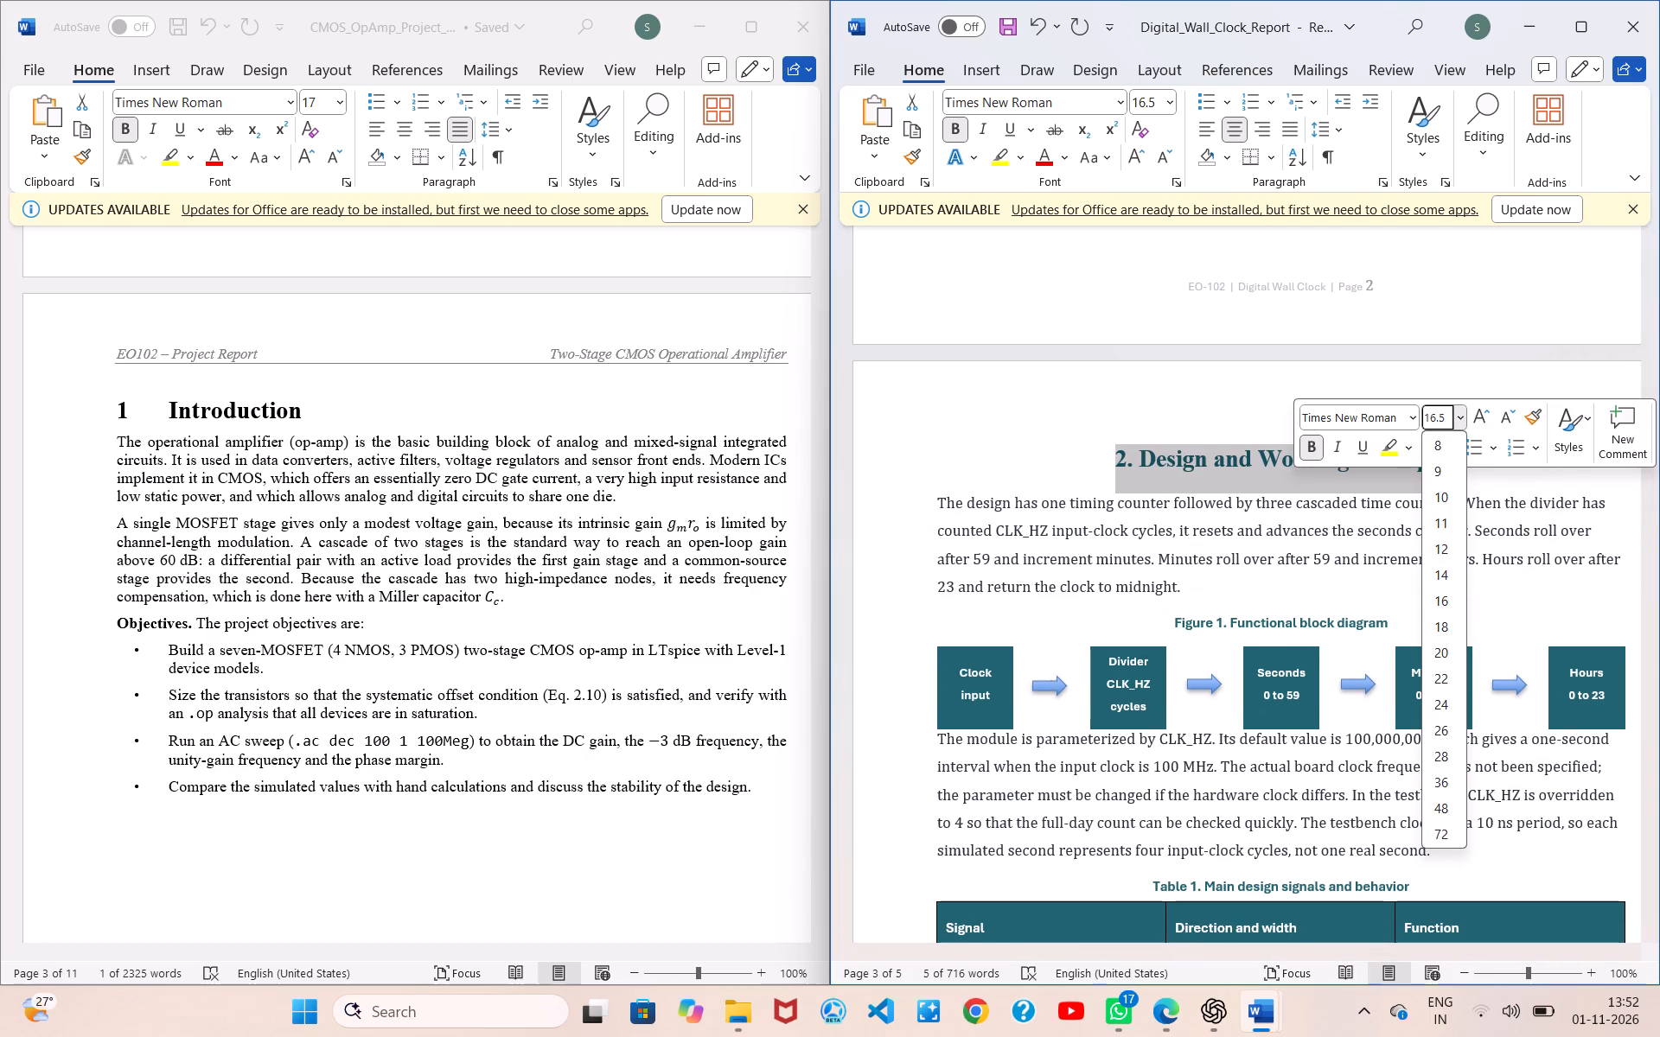
key("BackSpace")
key("BackSpace")
key("BackSpace")
type("7.5")
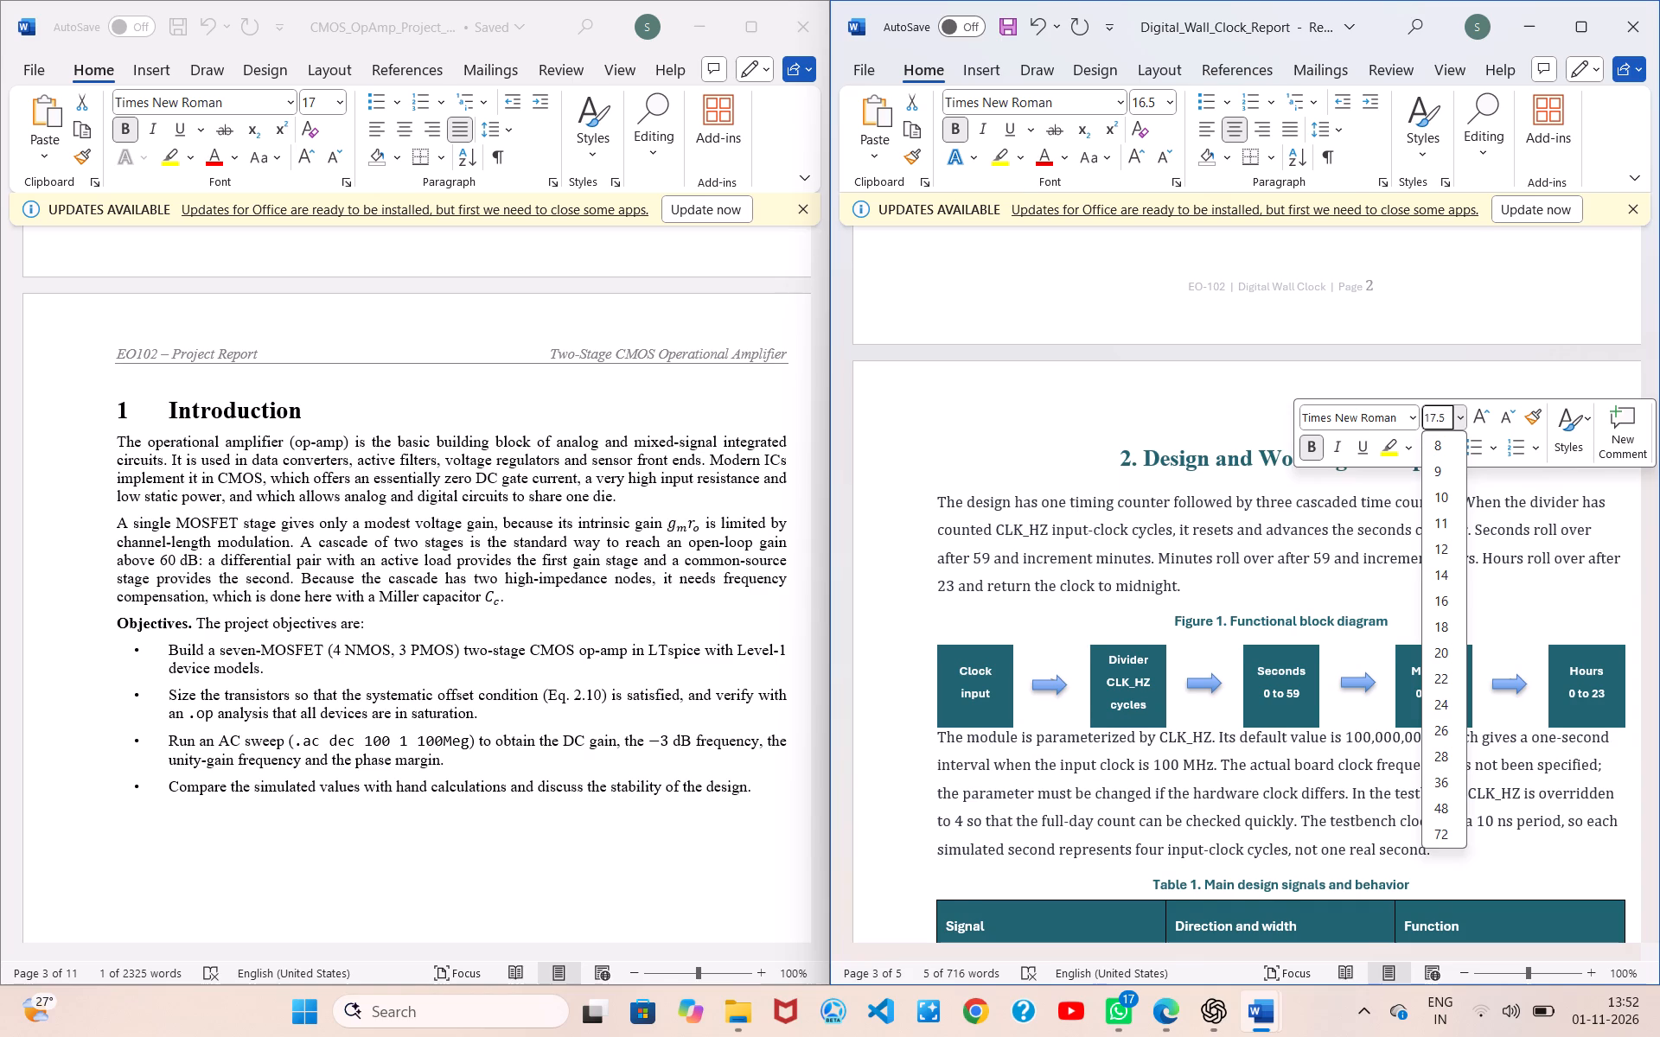
key("Return")
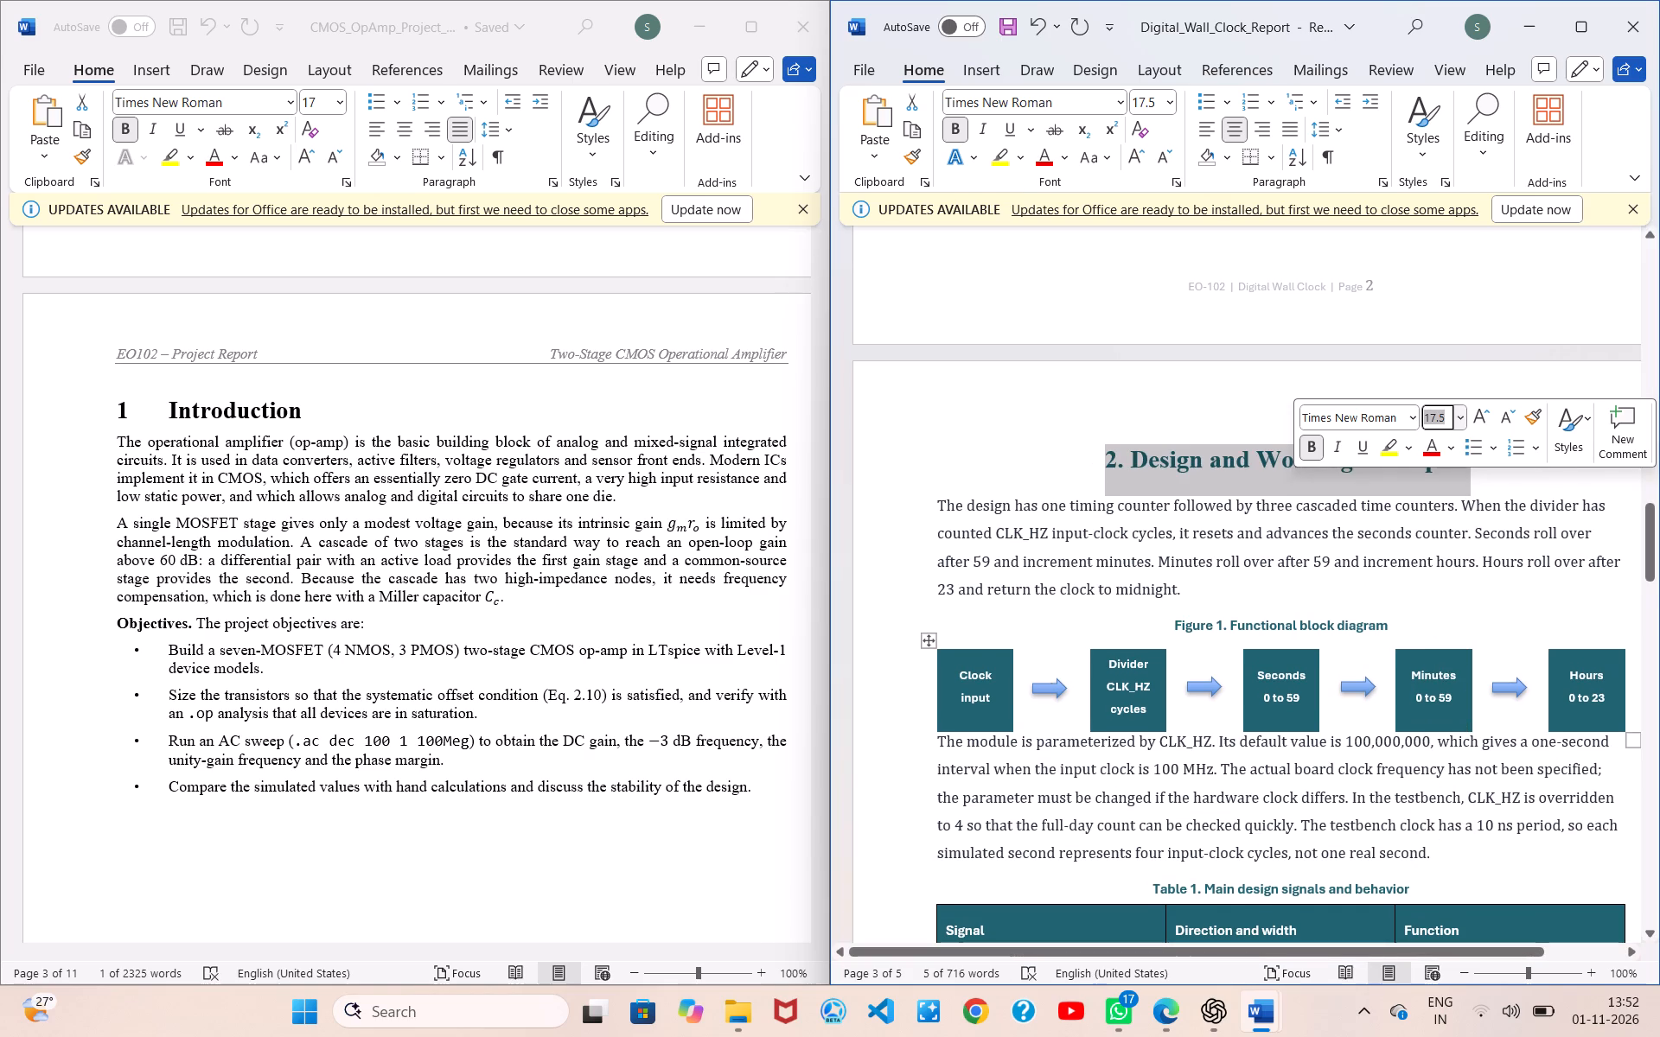
Set the font size of the "3. Results and Discussion" heading to 17.5.
scroll(1312, 849, "down", 1)
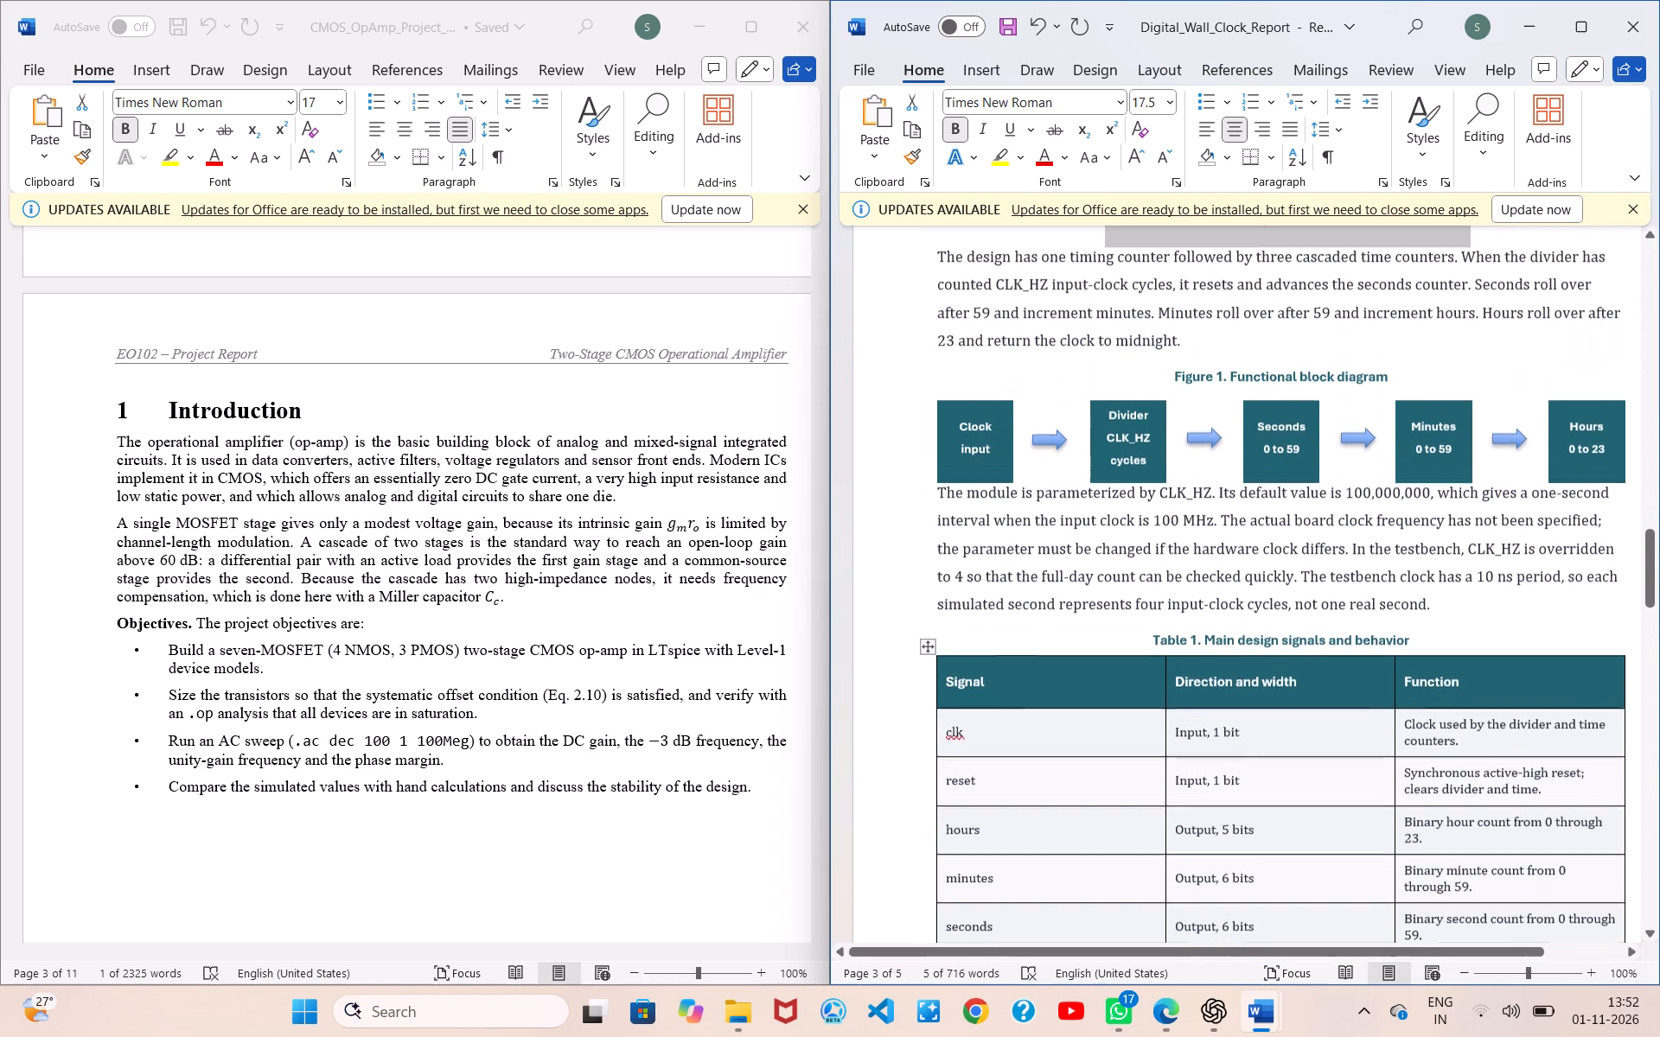
scroll(1312, 849, "down", 1)
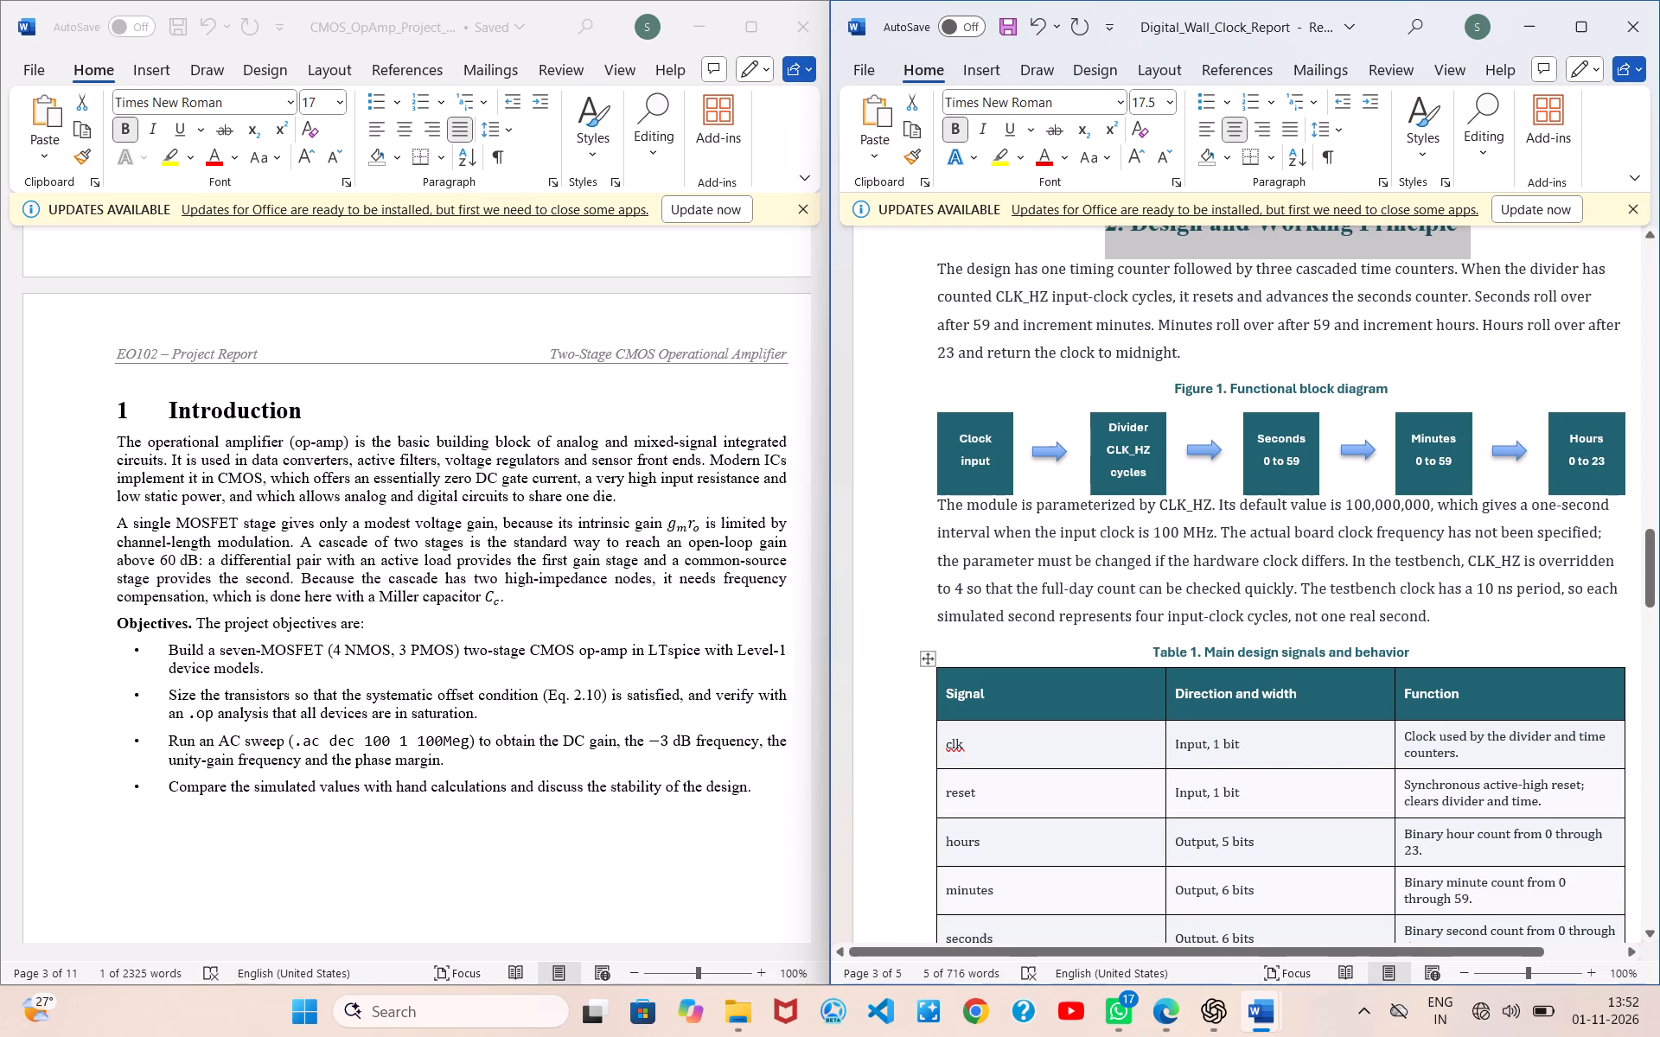
scroll(1312, 849, "down", 1)
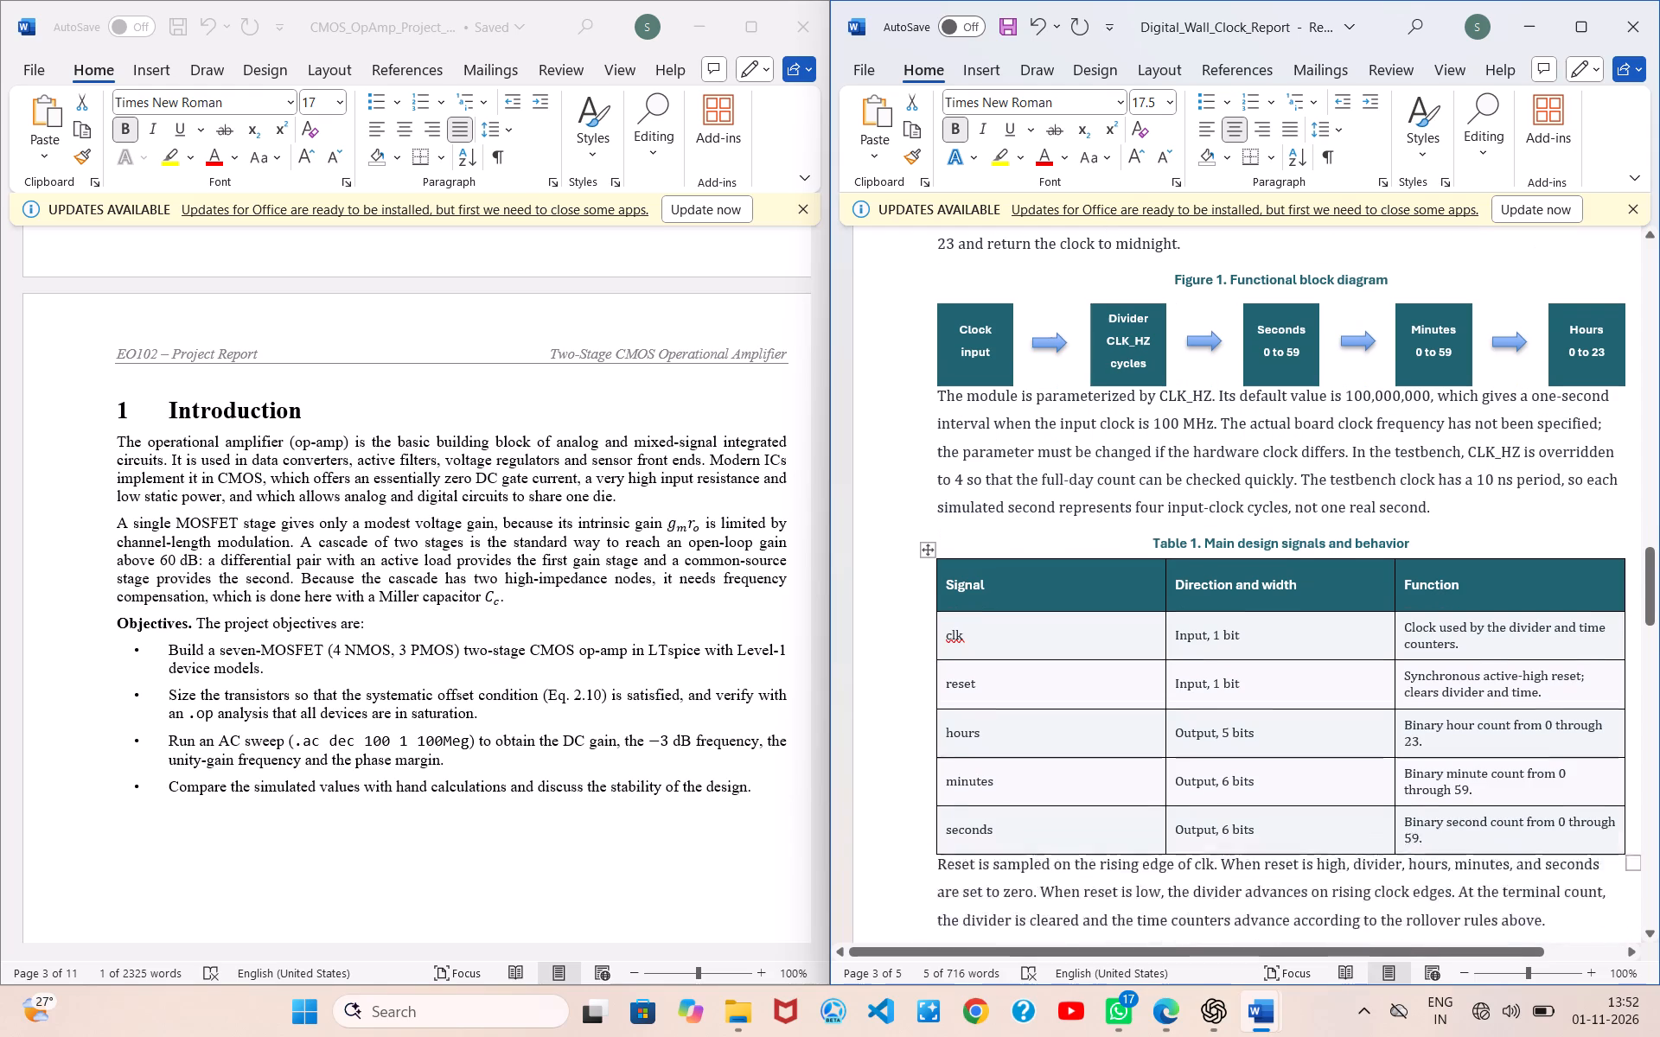
scroll(1312, 849, "down", 2)
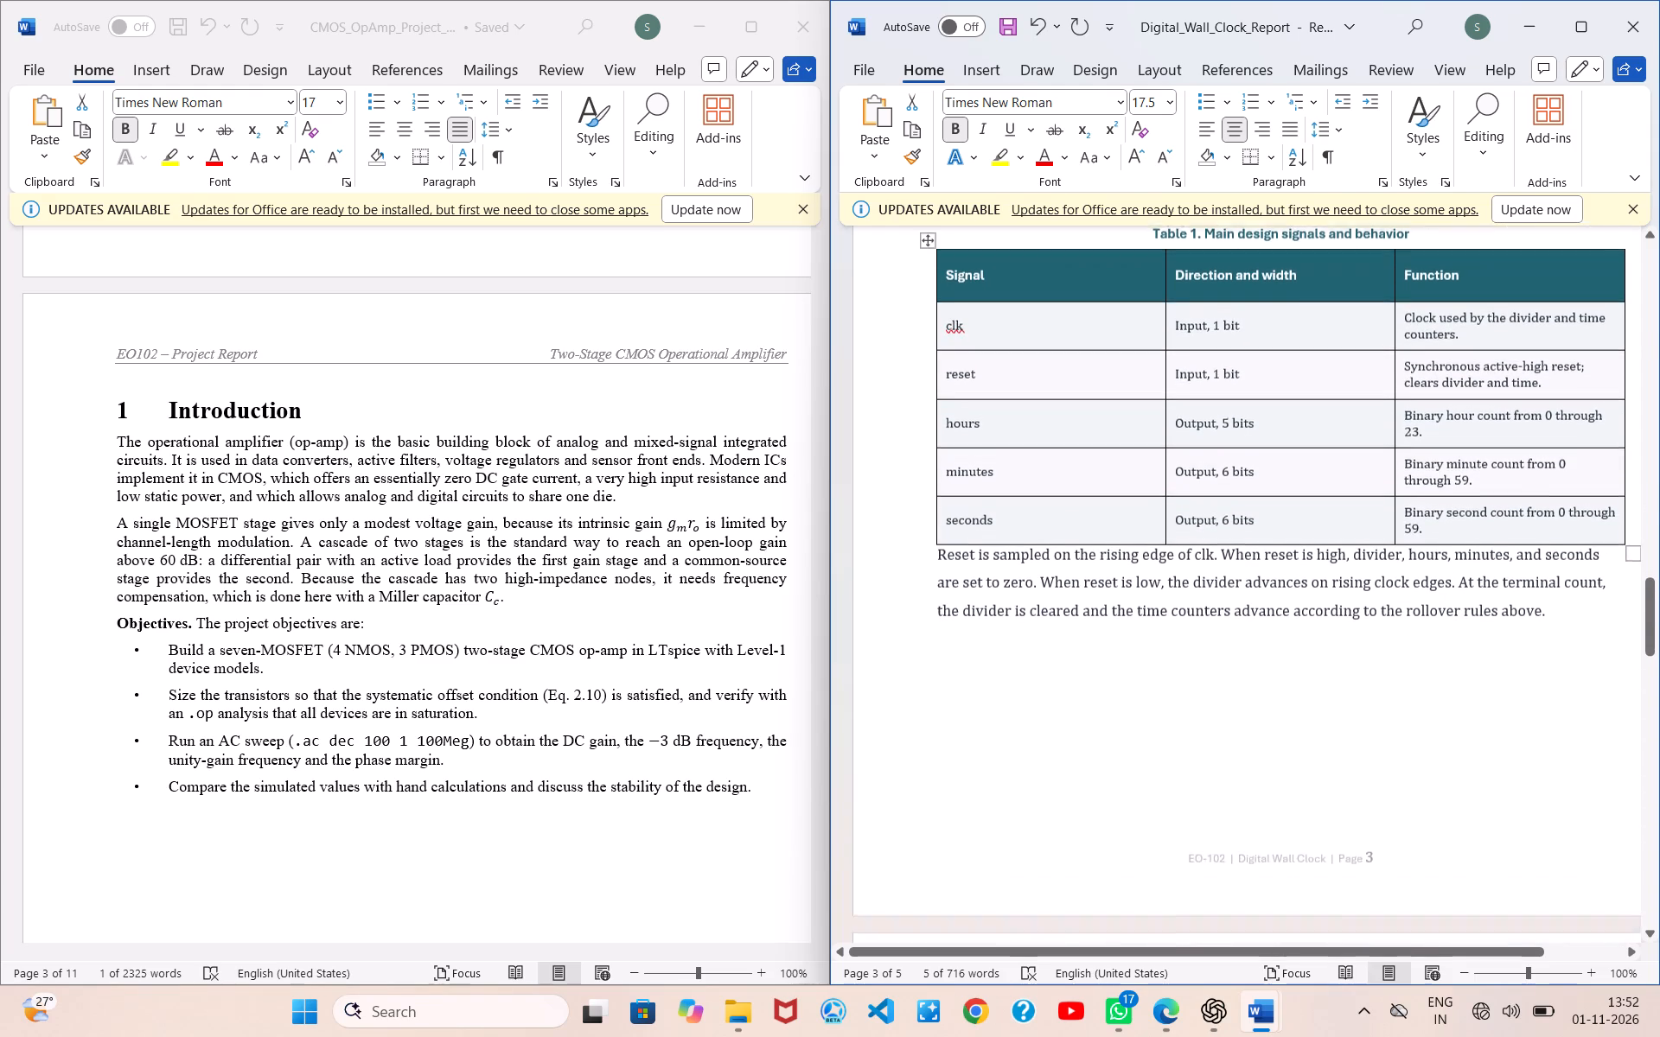
scroll(1255, 855, "down", 3)
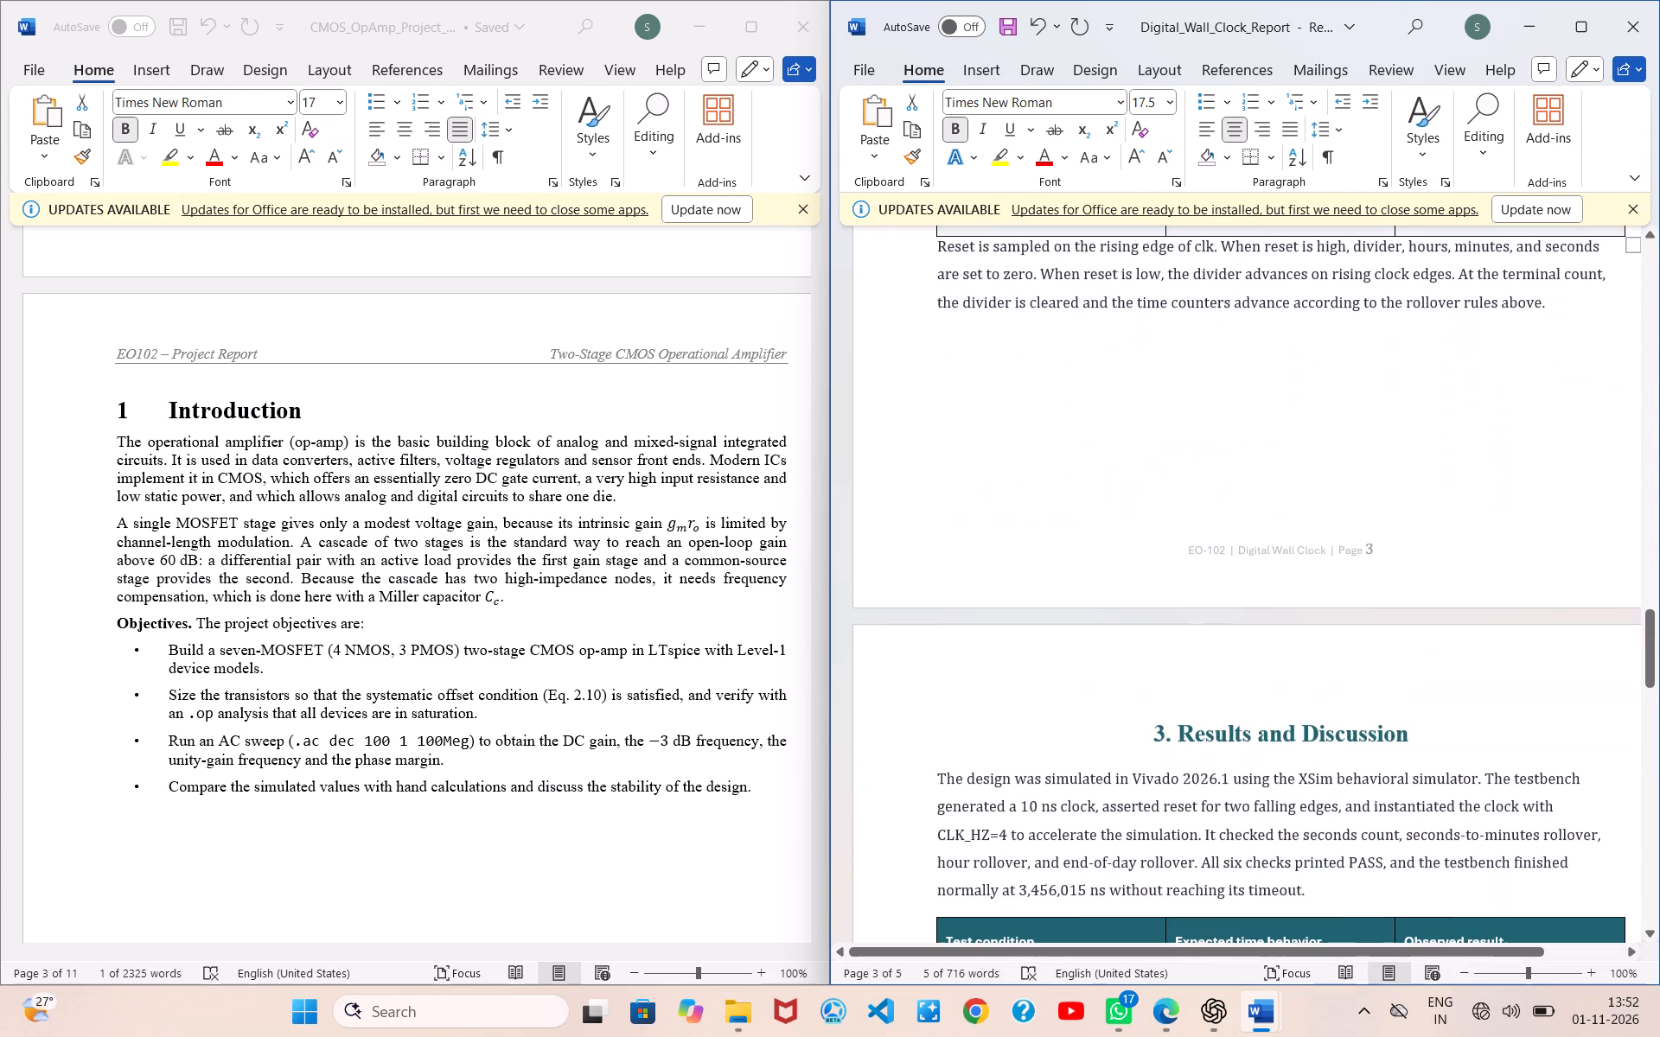
left_click_drag(1158, 737, 1419, 716)
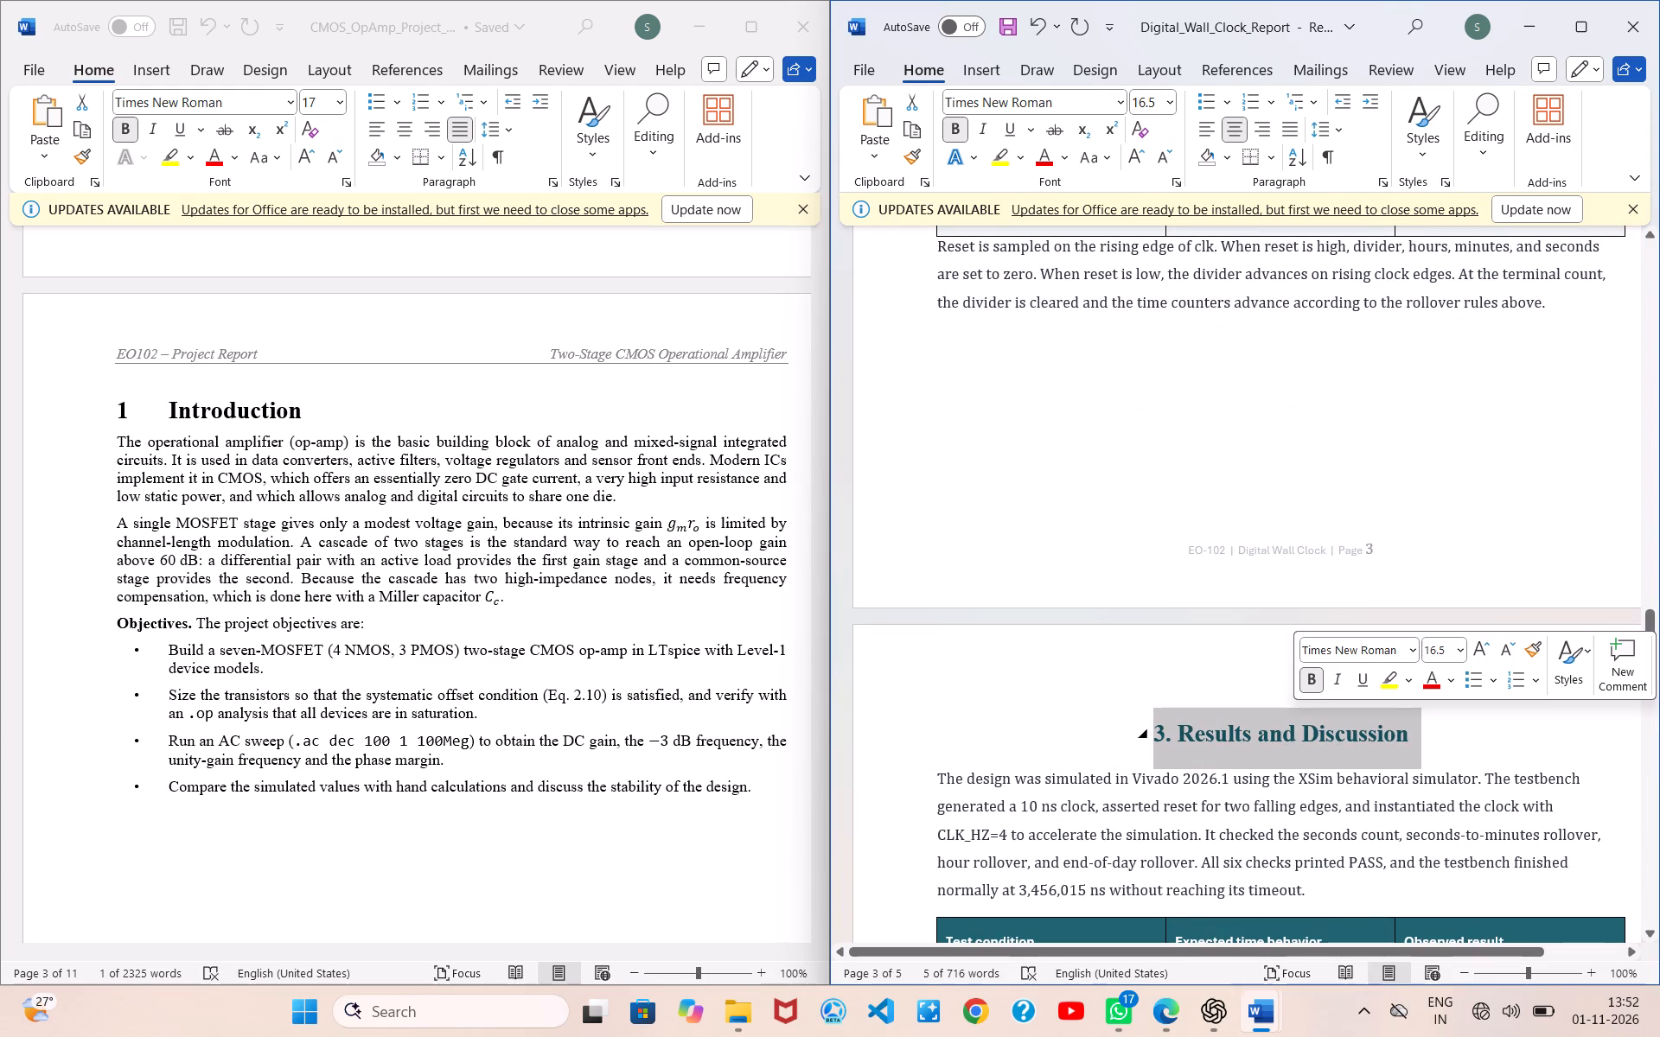
left_click(1443, 648)
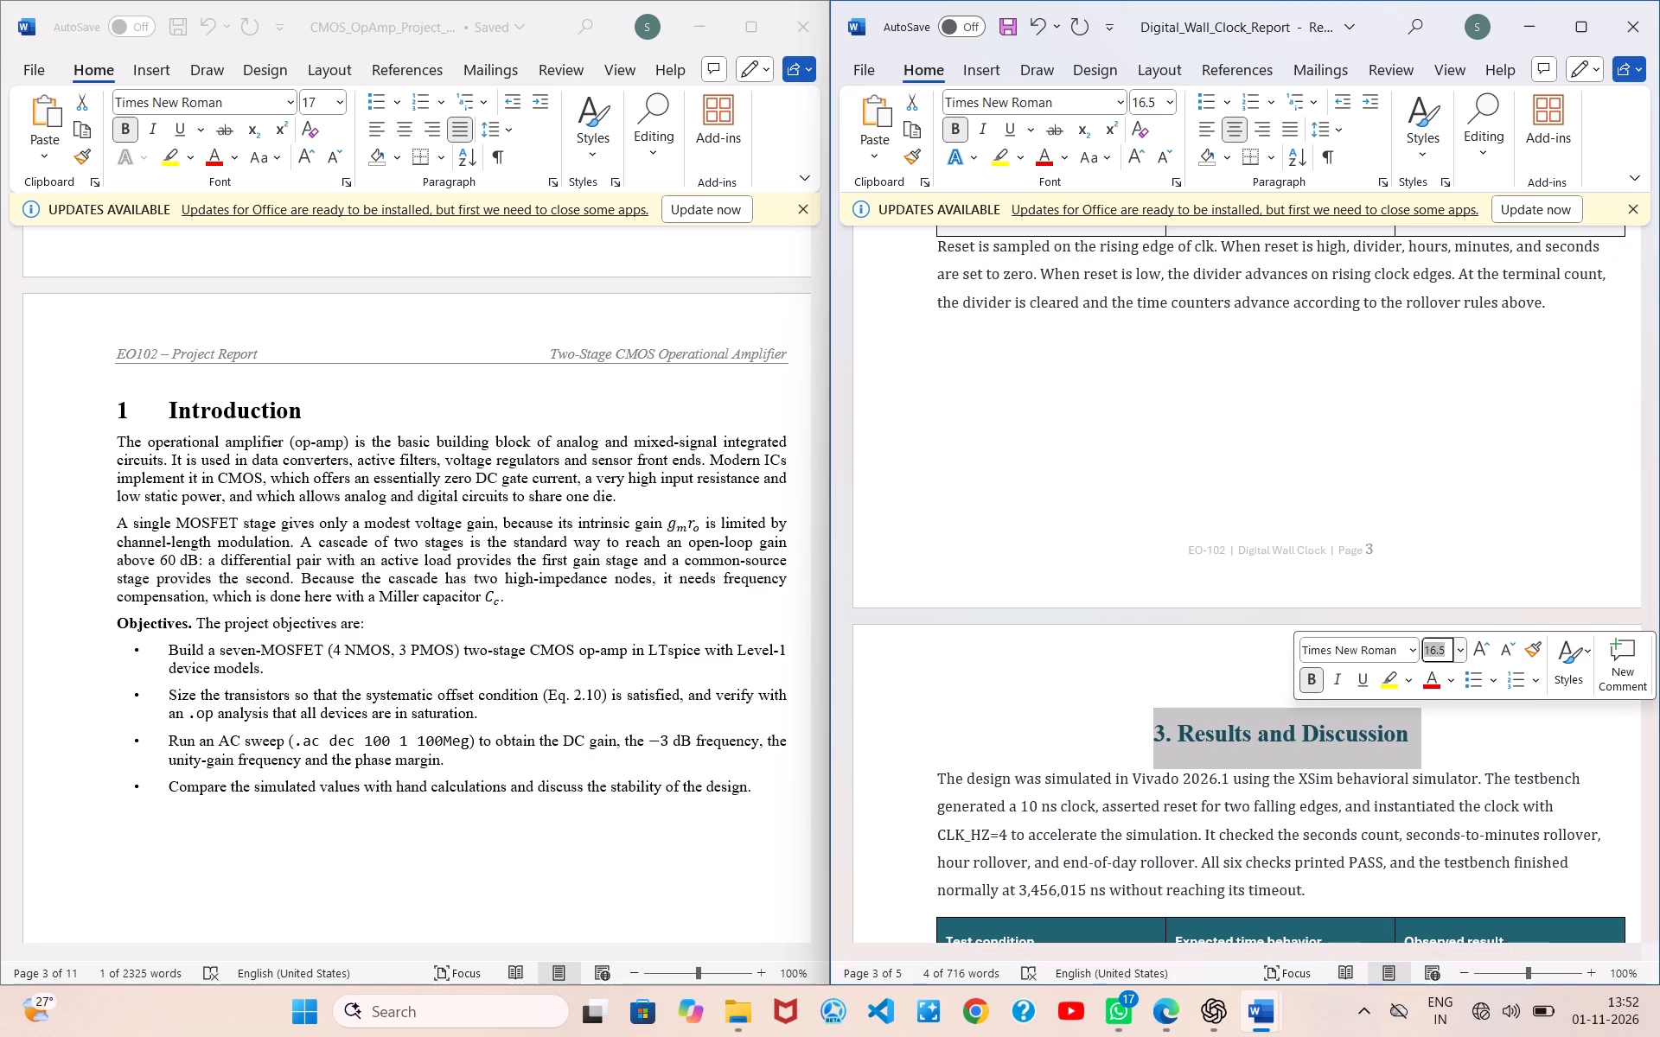
type("17'")
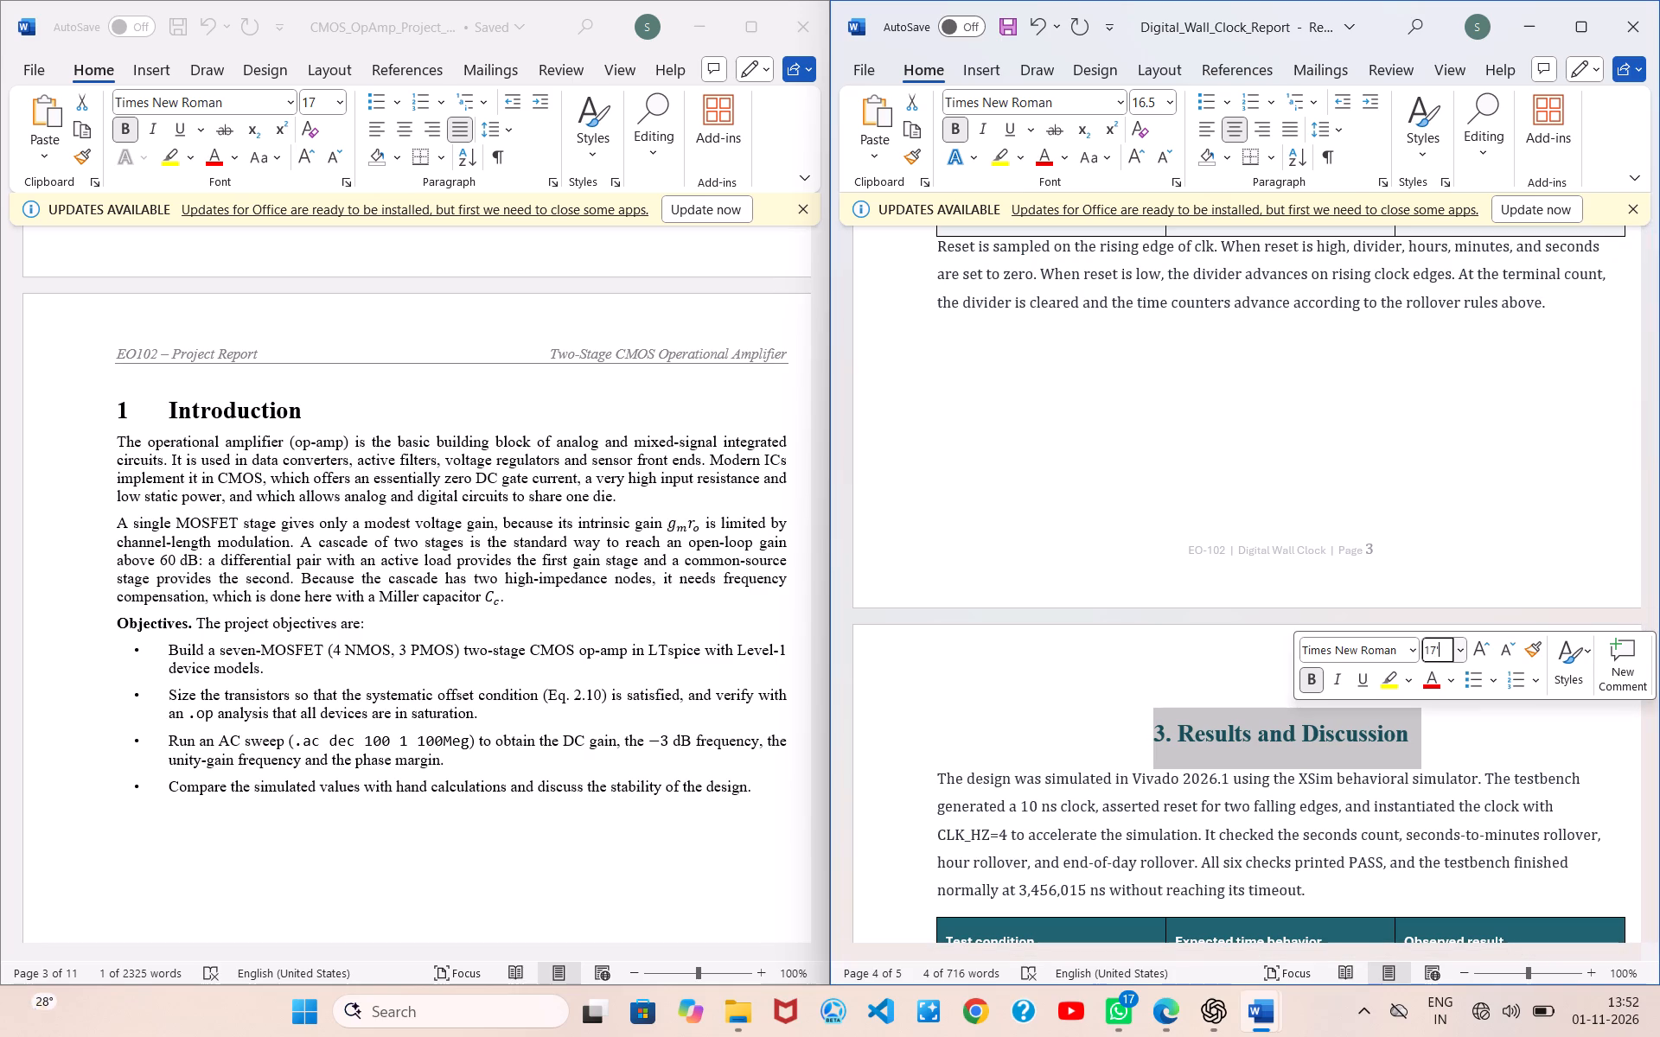
key("BackSpace")
type(".5")
key("Return")
Set the font size of the "4. Conclusion" heading in the Digital Wall Clock report to 17.5.
scroll(1190, 827, "down", 2)
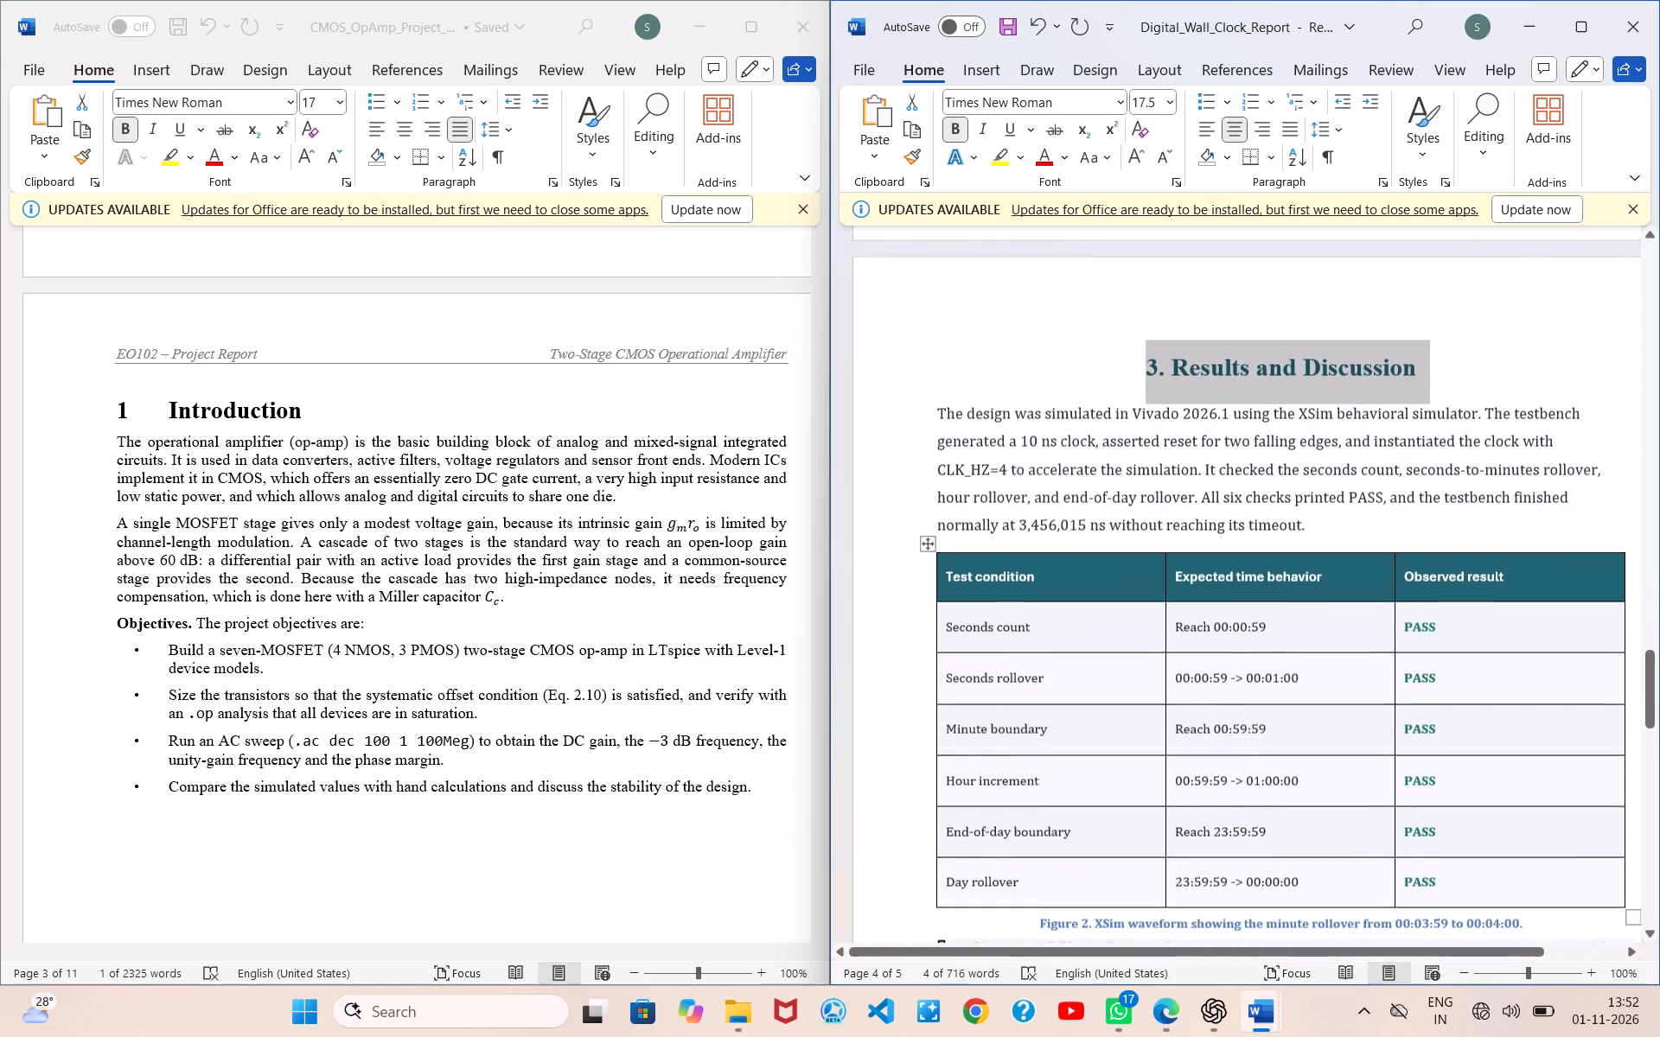
scroll(1190, 827, "down", 4)
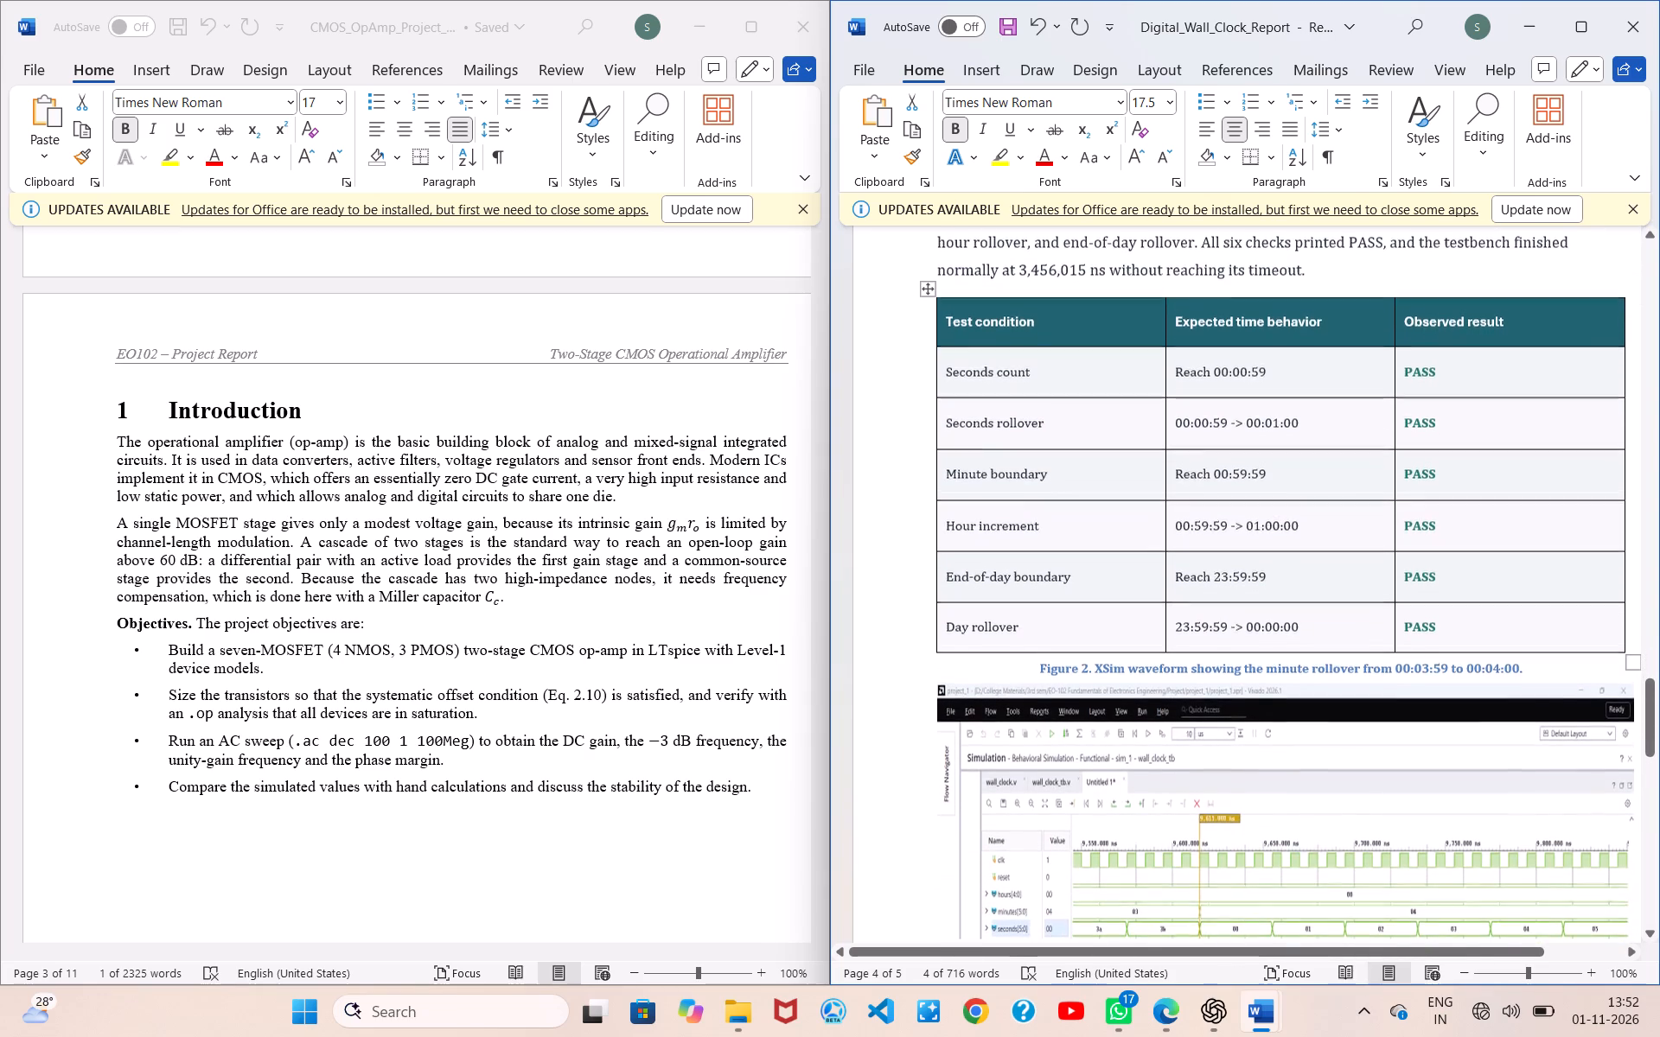
scroll(1190, 827, "down", 5)
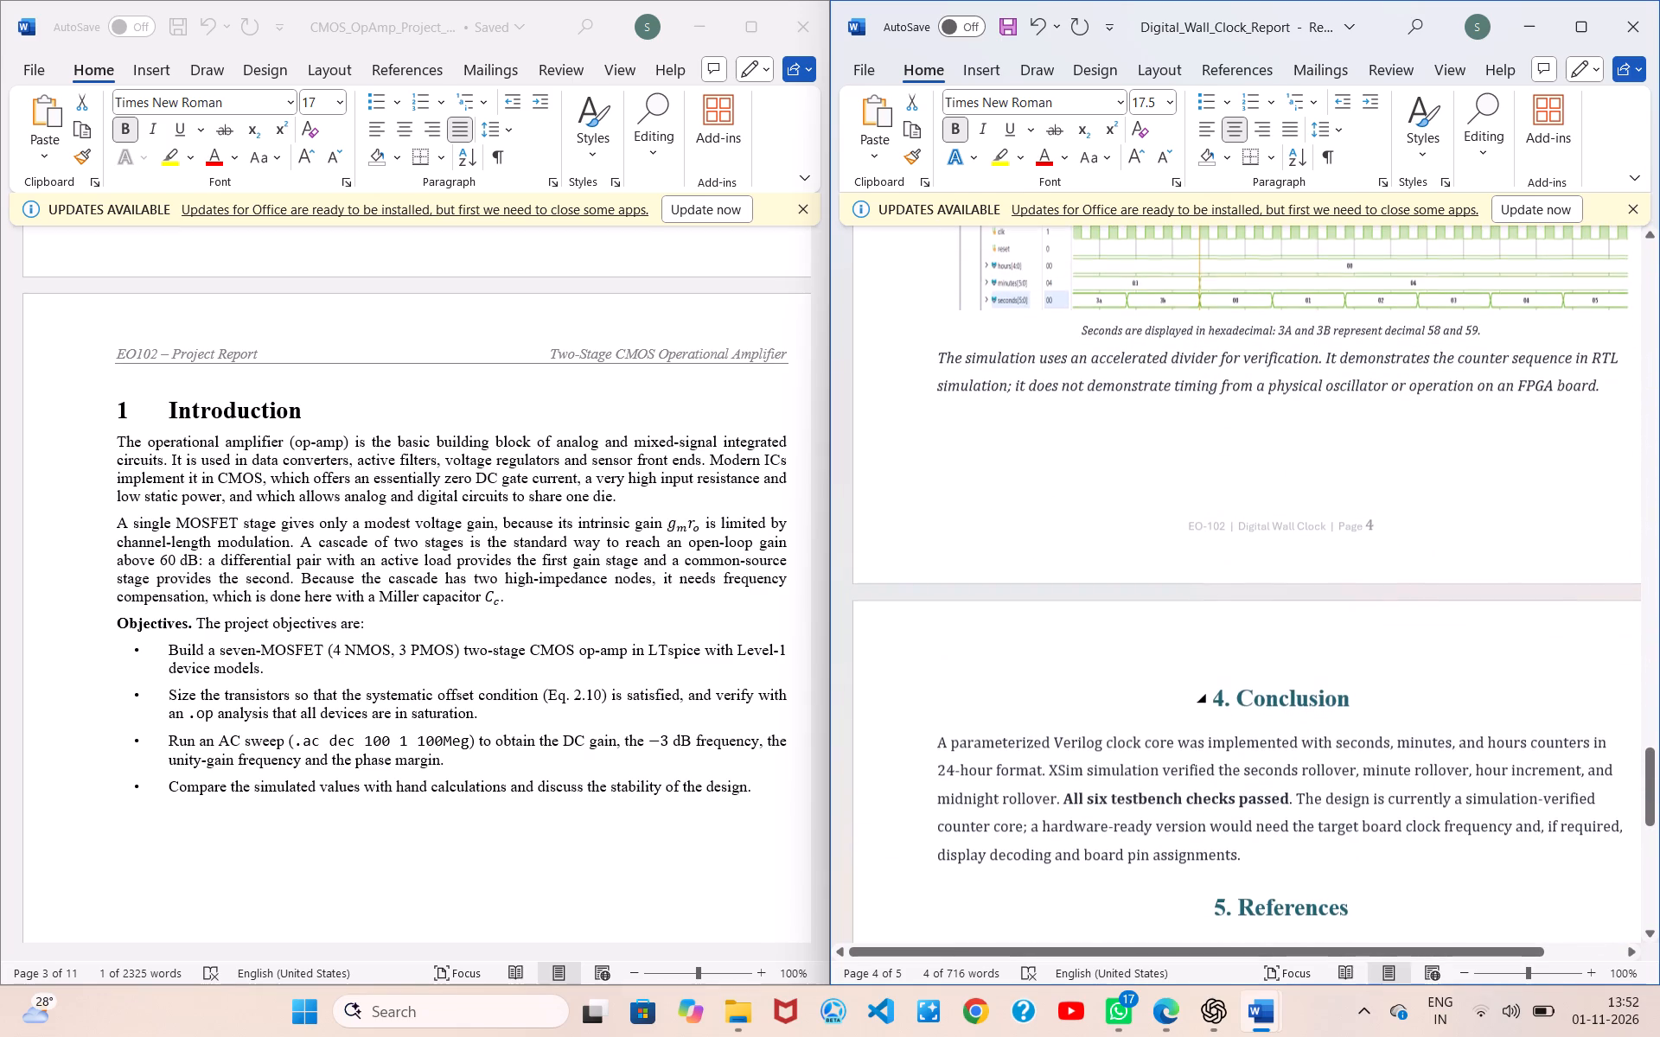
left_click_drag(1213, 698, 1358, 686)
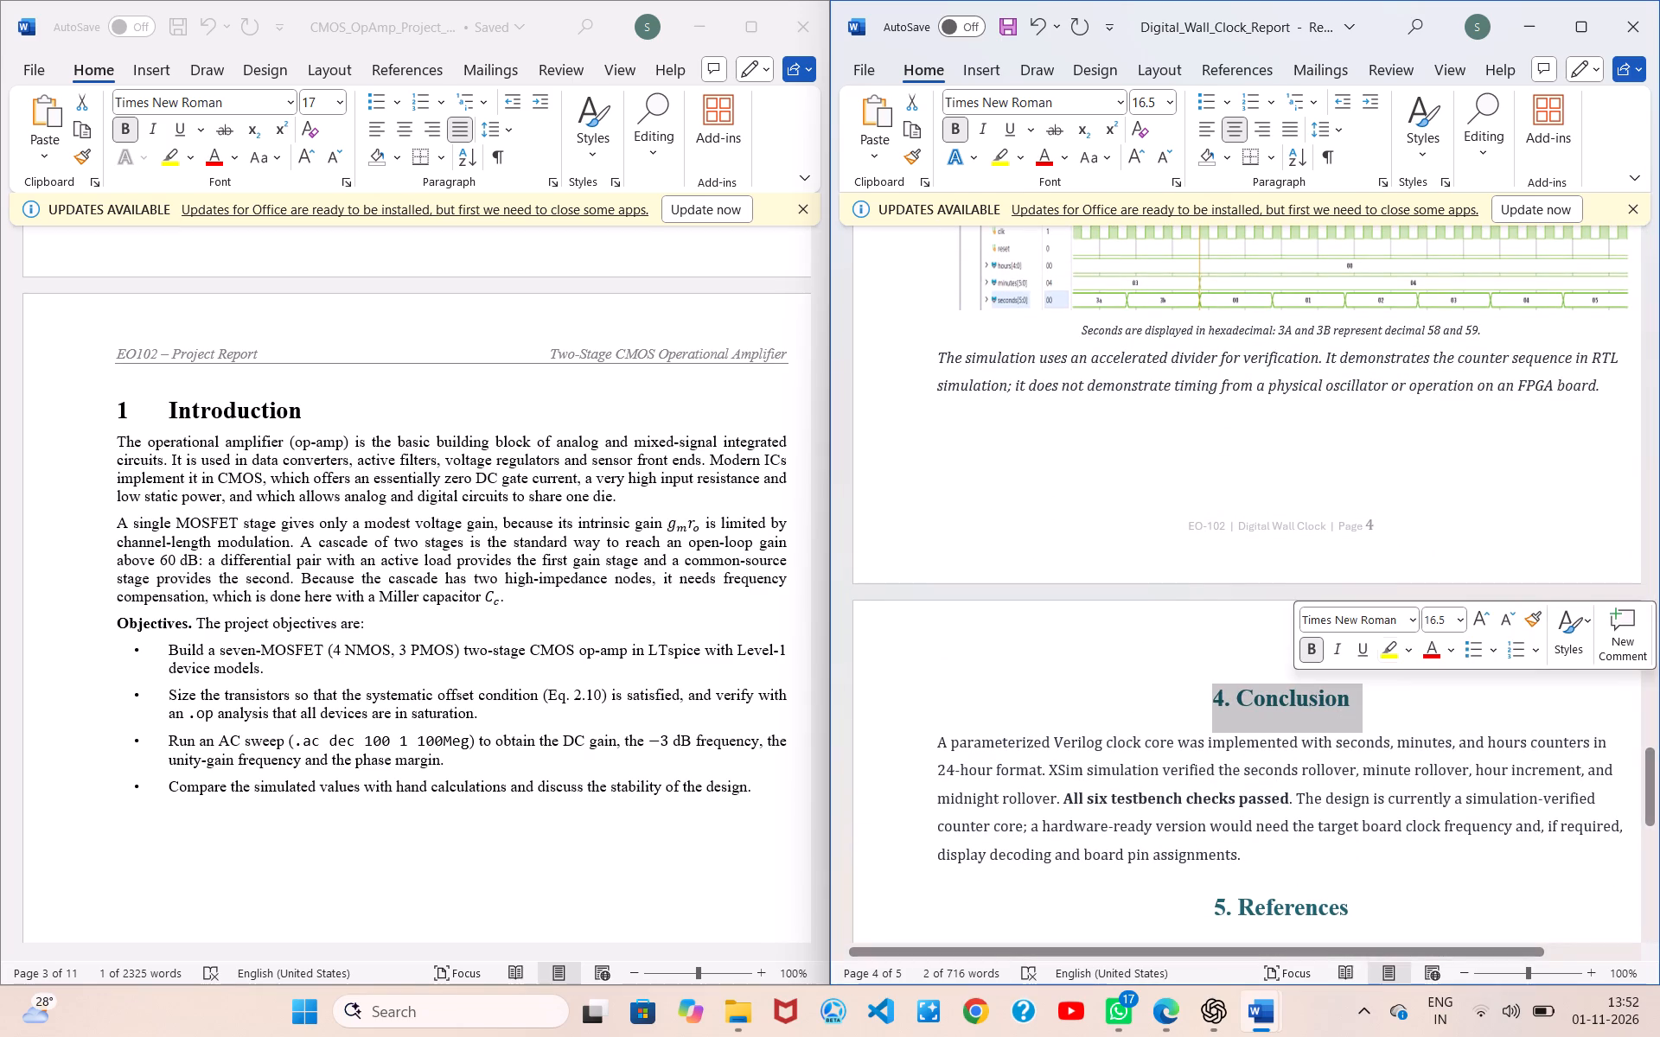
double_click(1435, 622)
key("BackSpace")
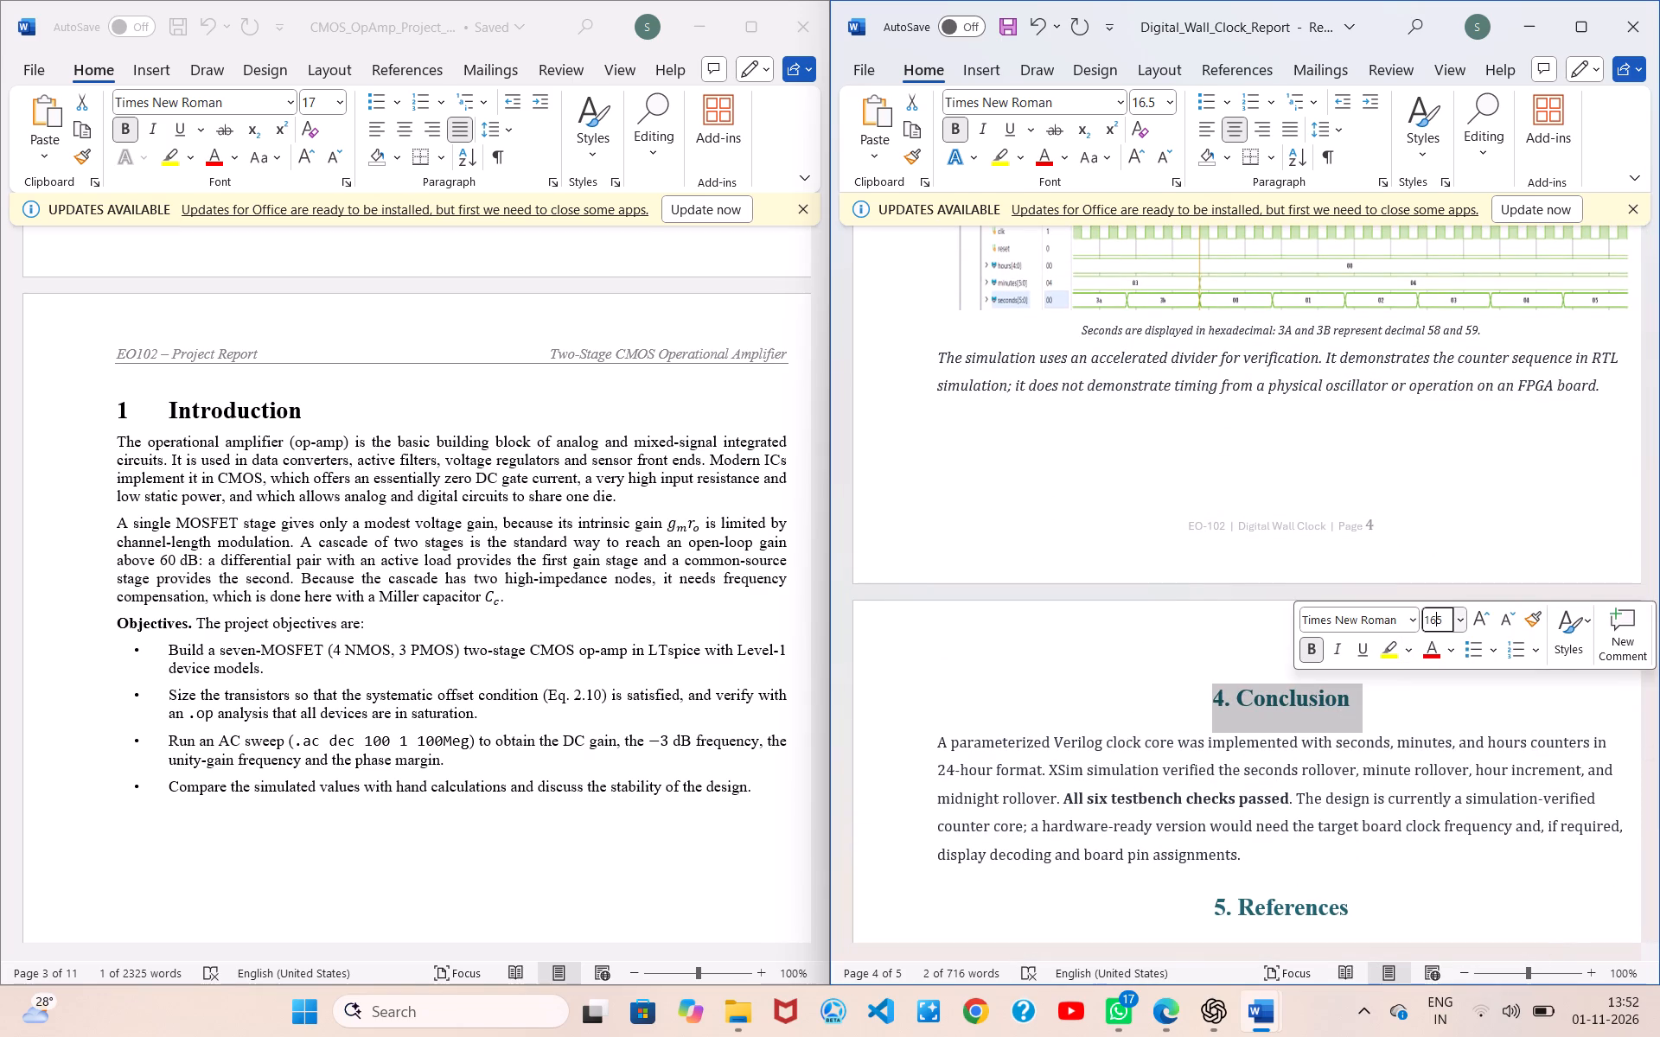
key("7")
key("BackSpace")
key("BackSpace")
type("7.")
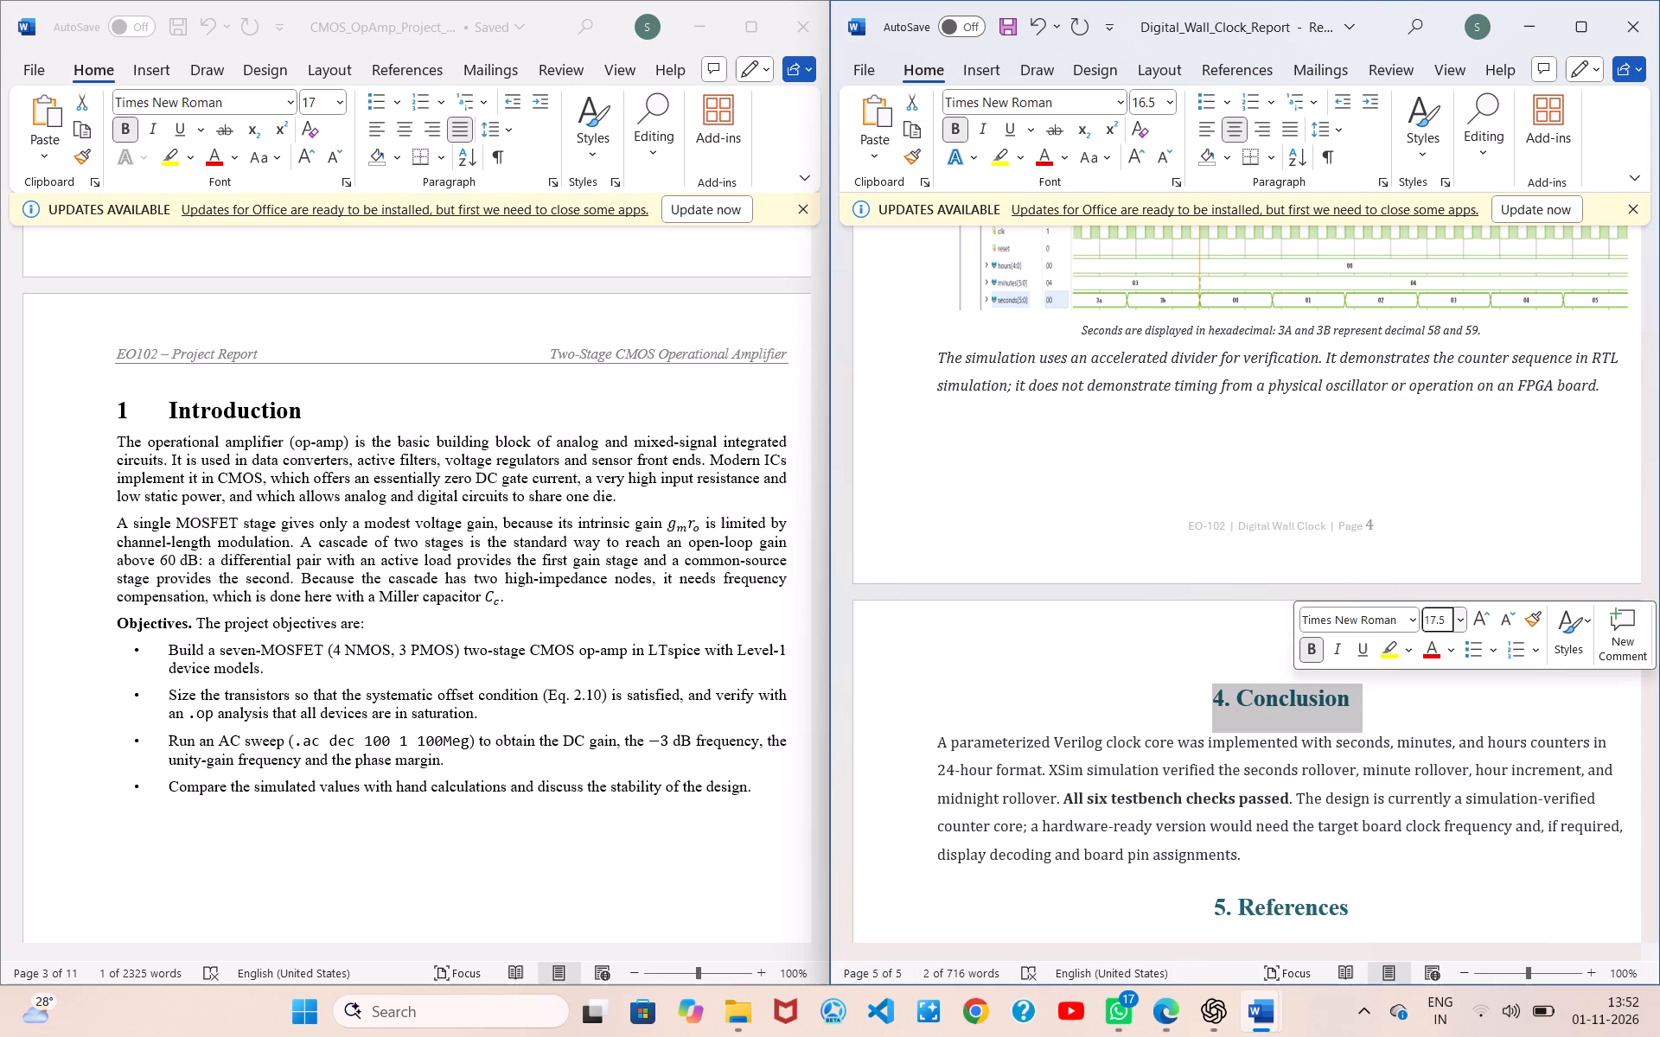
key("Return")
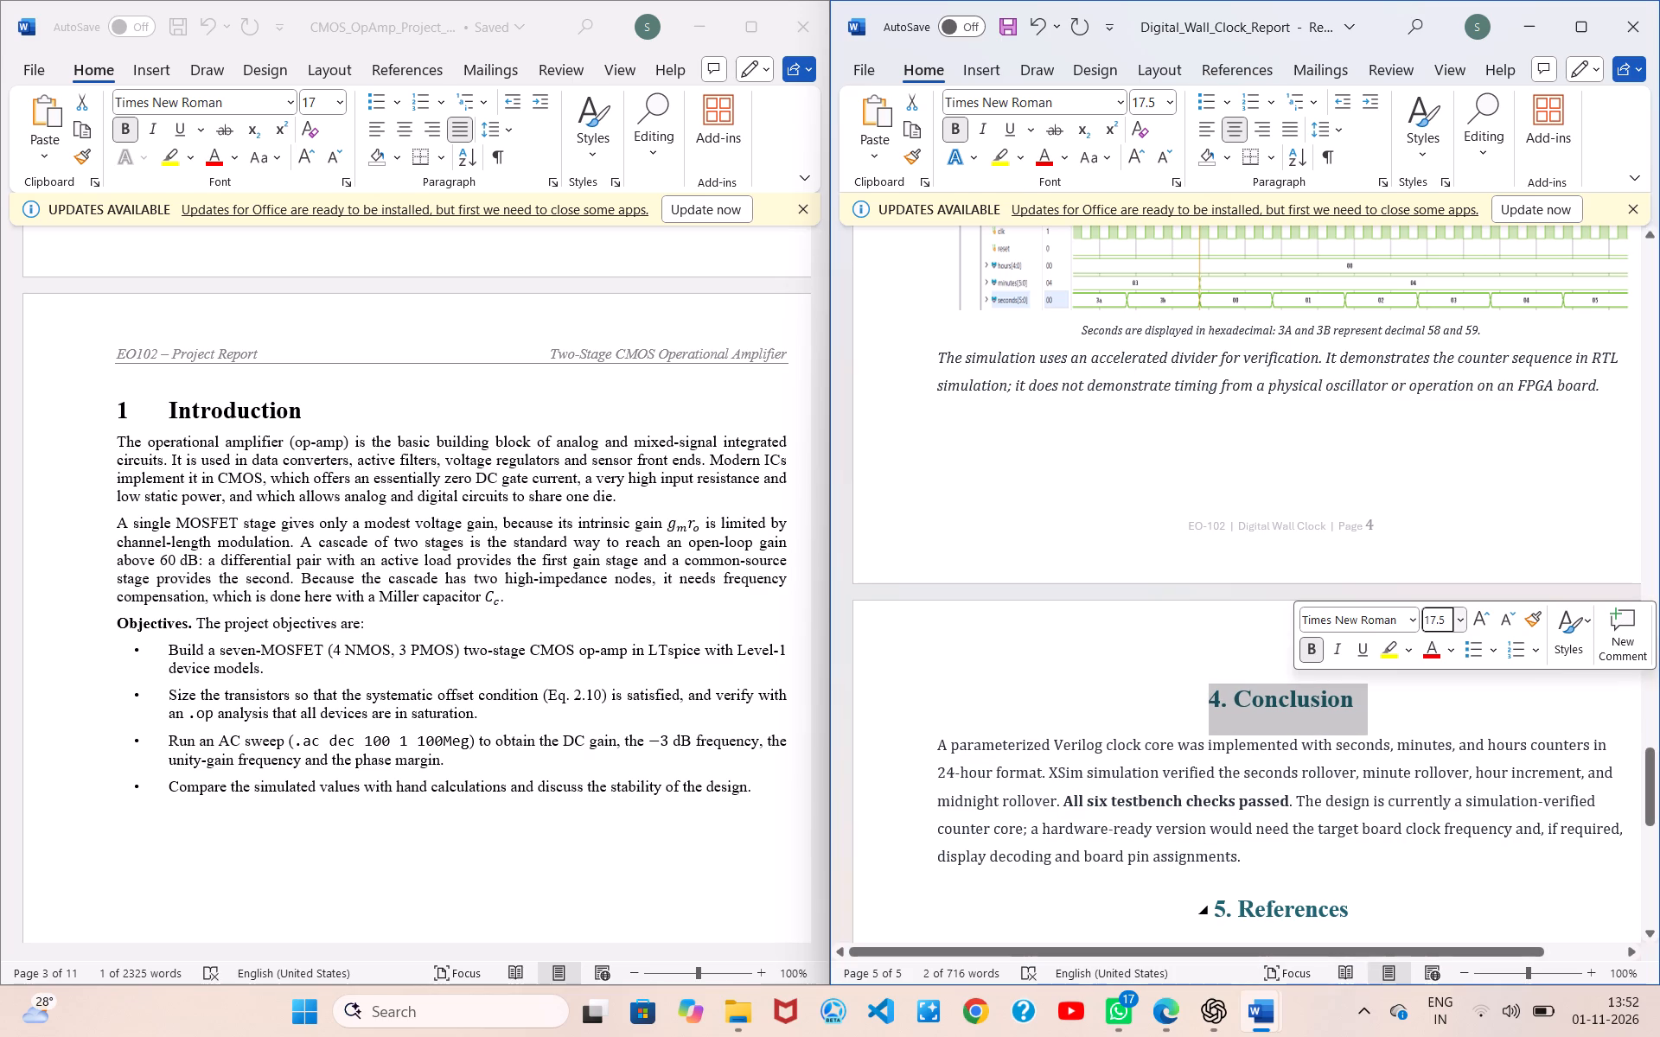
Set the font size of the "5. References" heading in the Digital Wall Clock report to 17.5.
left_click_drag(1216, 910, 1354, 910)
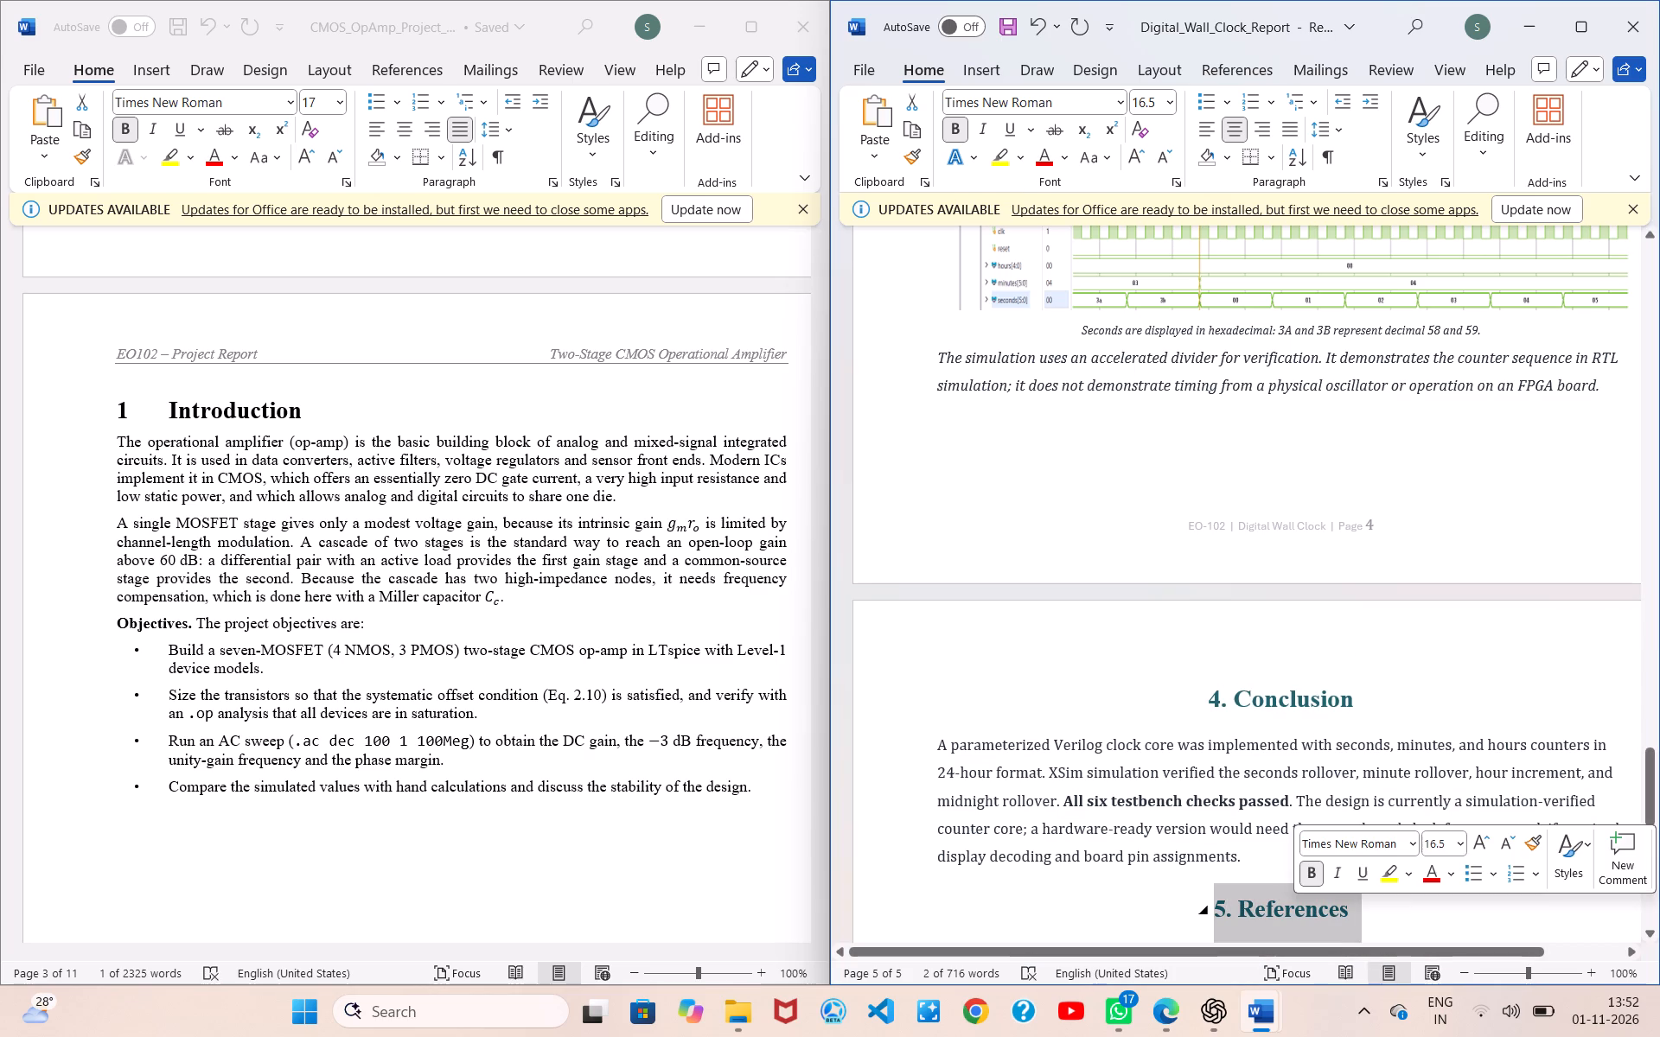
double_click(1431, 847)
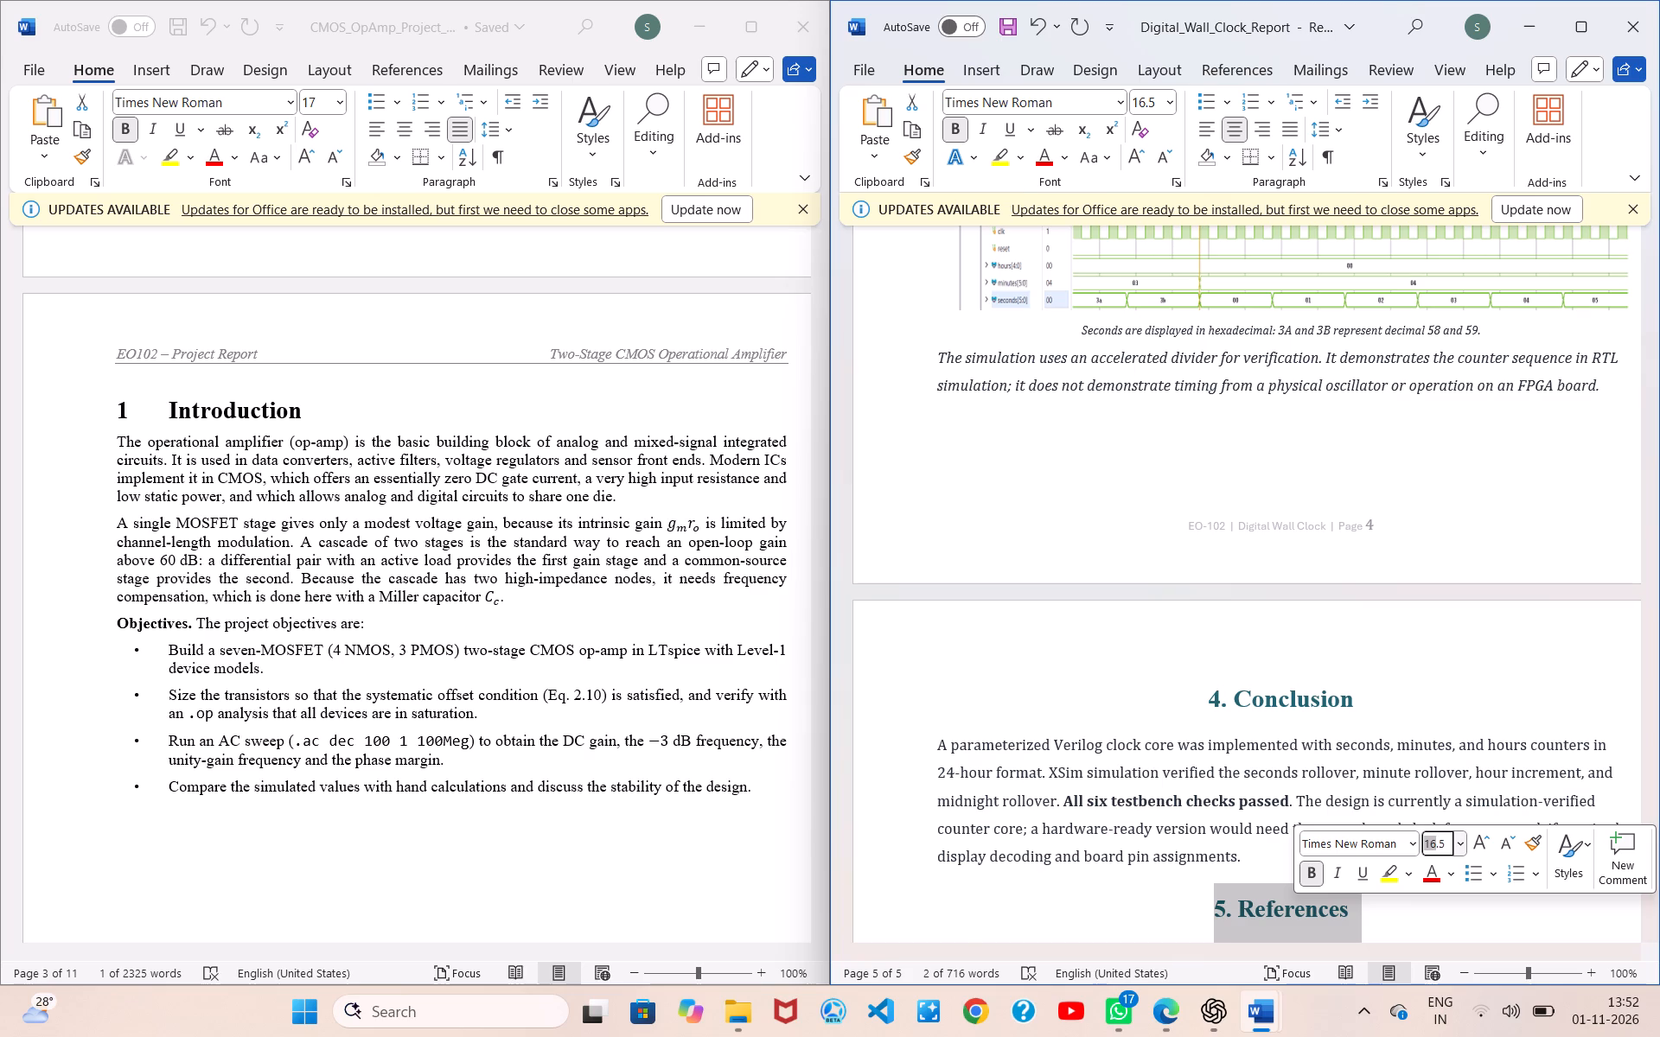
key("Right")
key("BackSpace")
key("7")
key("Return")
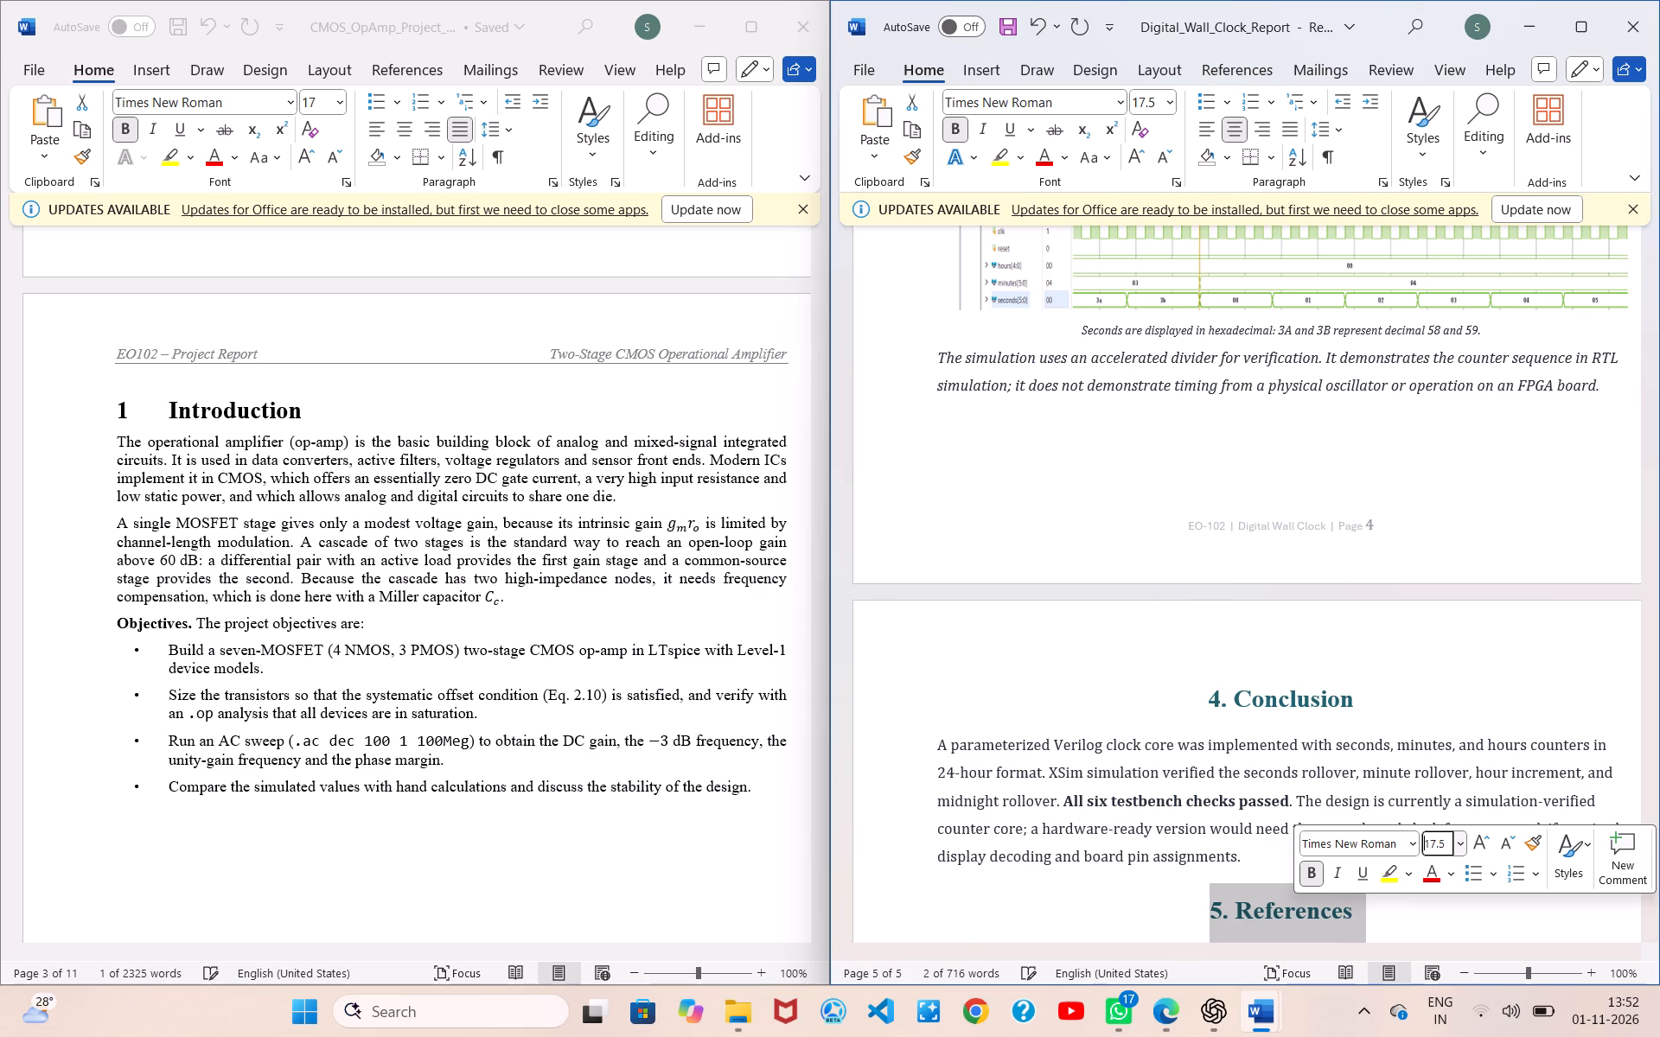
left_click(1114, 911)
Review the resized headings and page layout of the Digital Wall Clock report, from the design section to the references.
scroll(1114, 911, "down", 3)
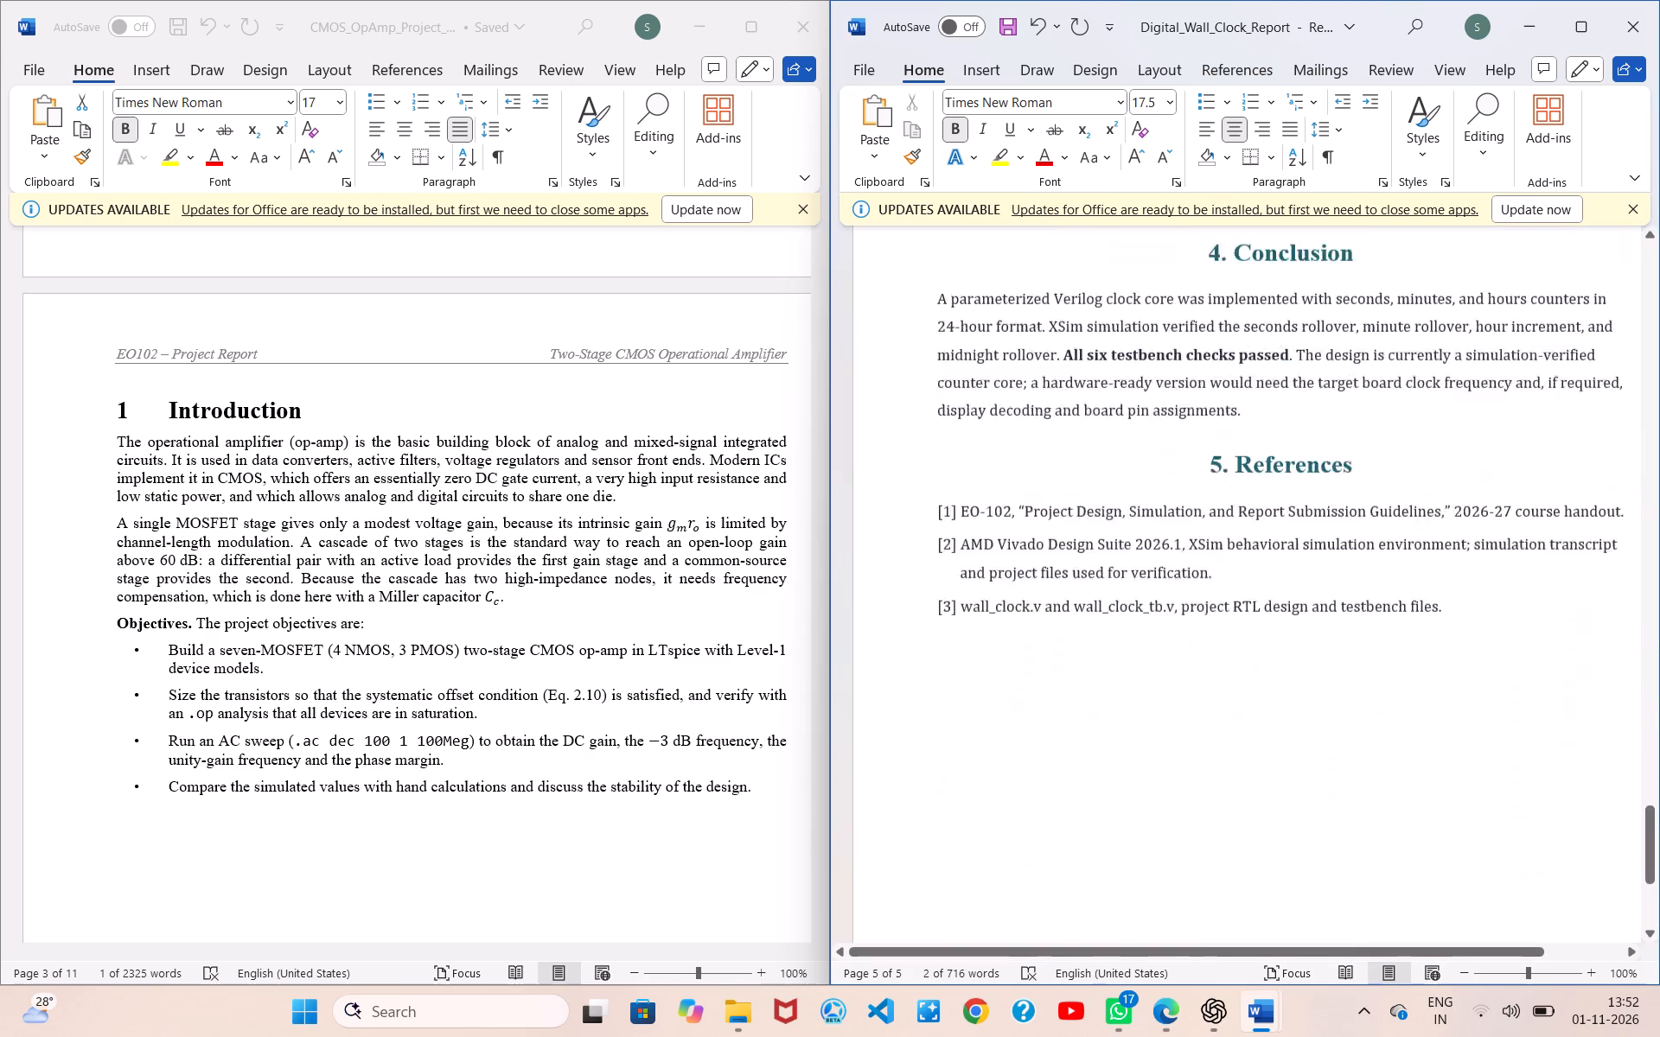
scroll(1114, 911, "down", 1)
scroll(1114, 911, "up", 9)
scroll(1114, 911, "down", 5)
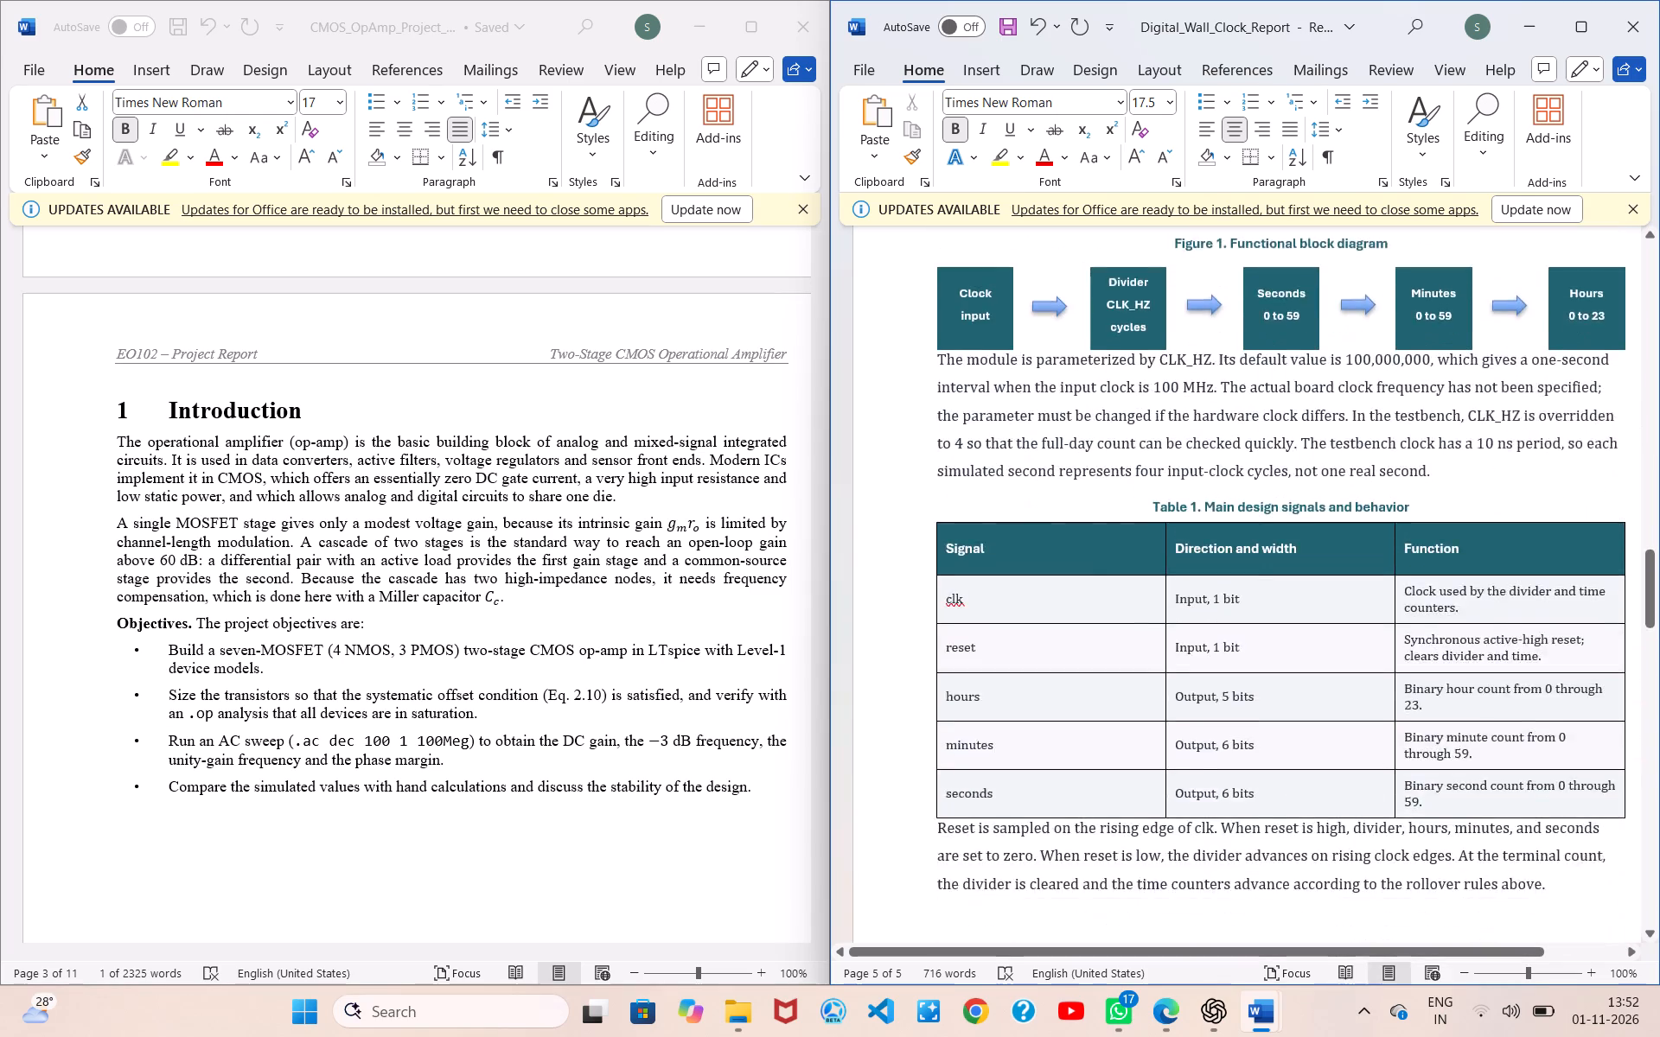
scroll(1114, 911, "down", 5)
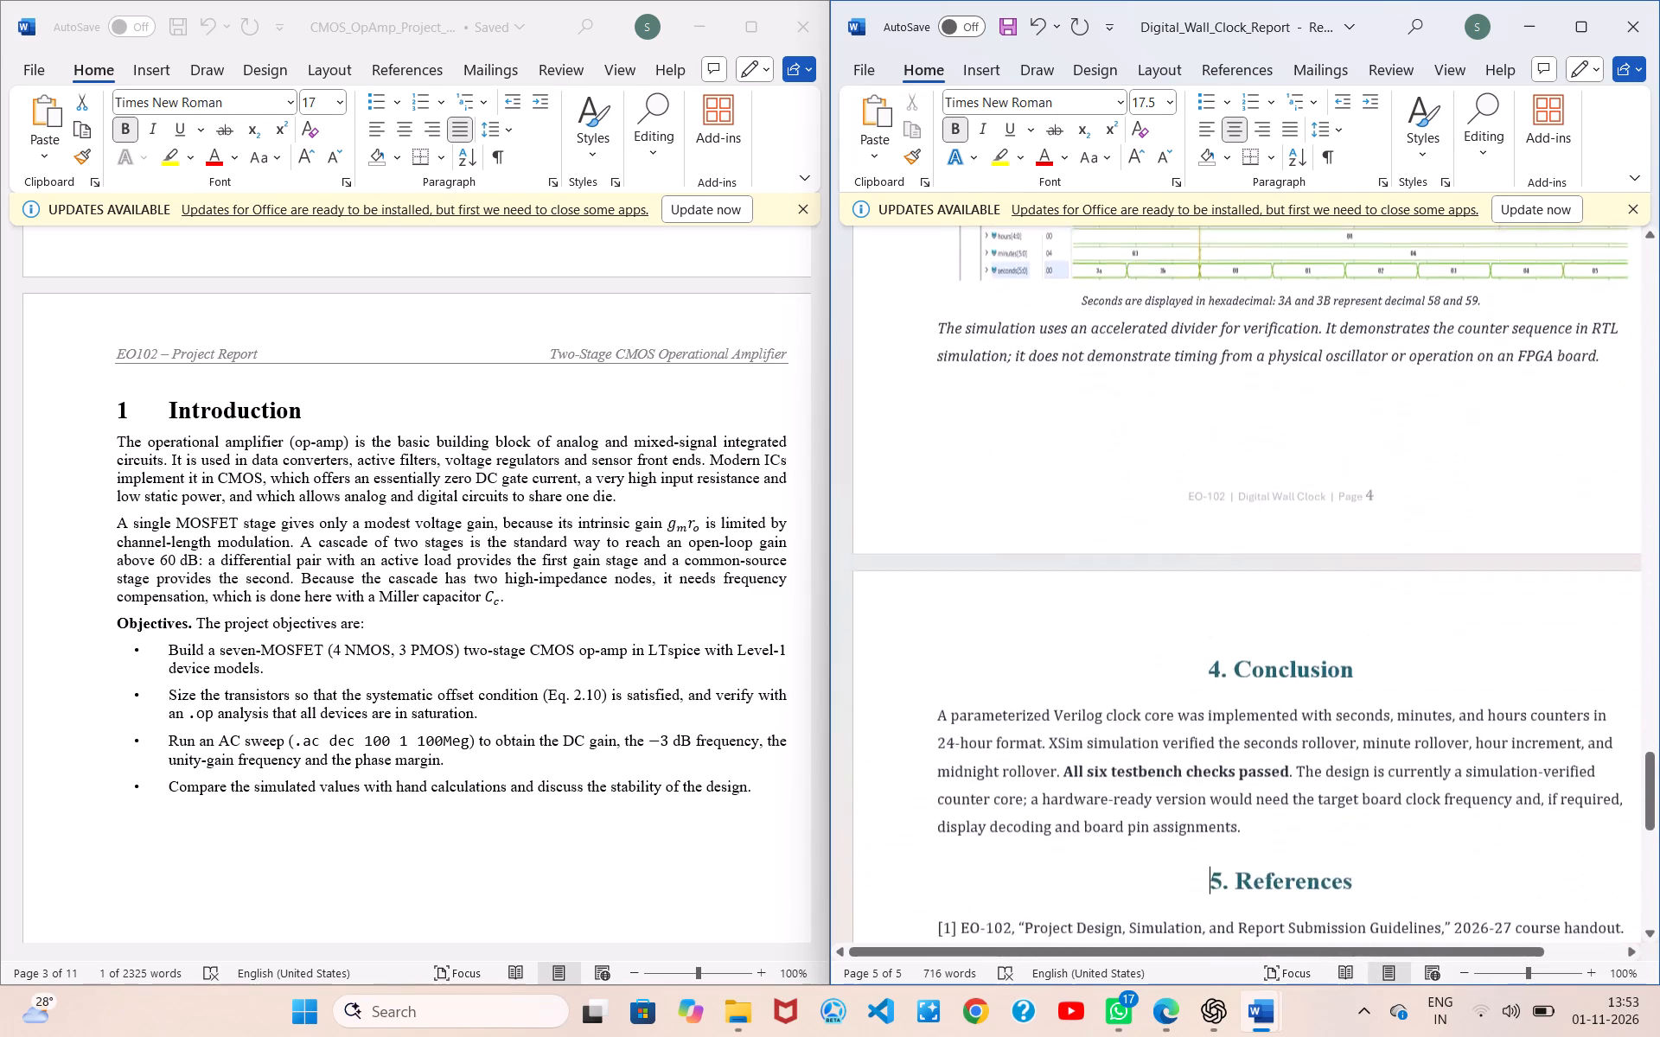
scroll(1114, 911, "down", 1)
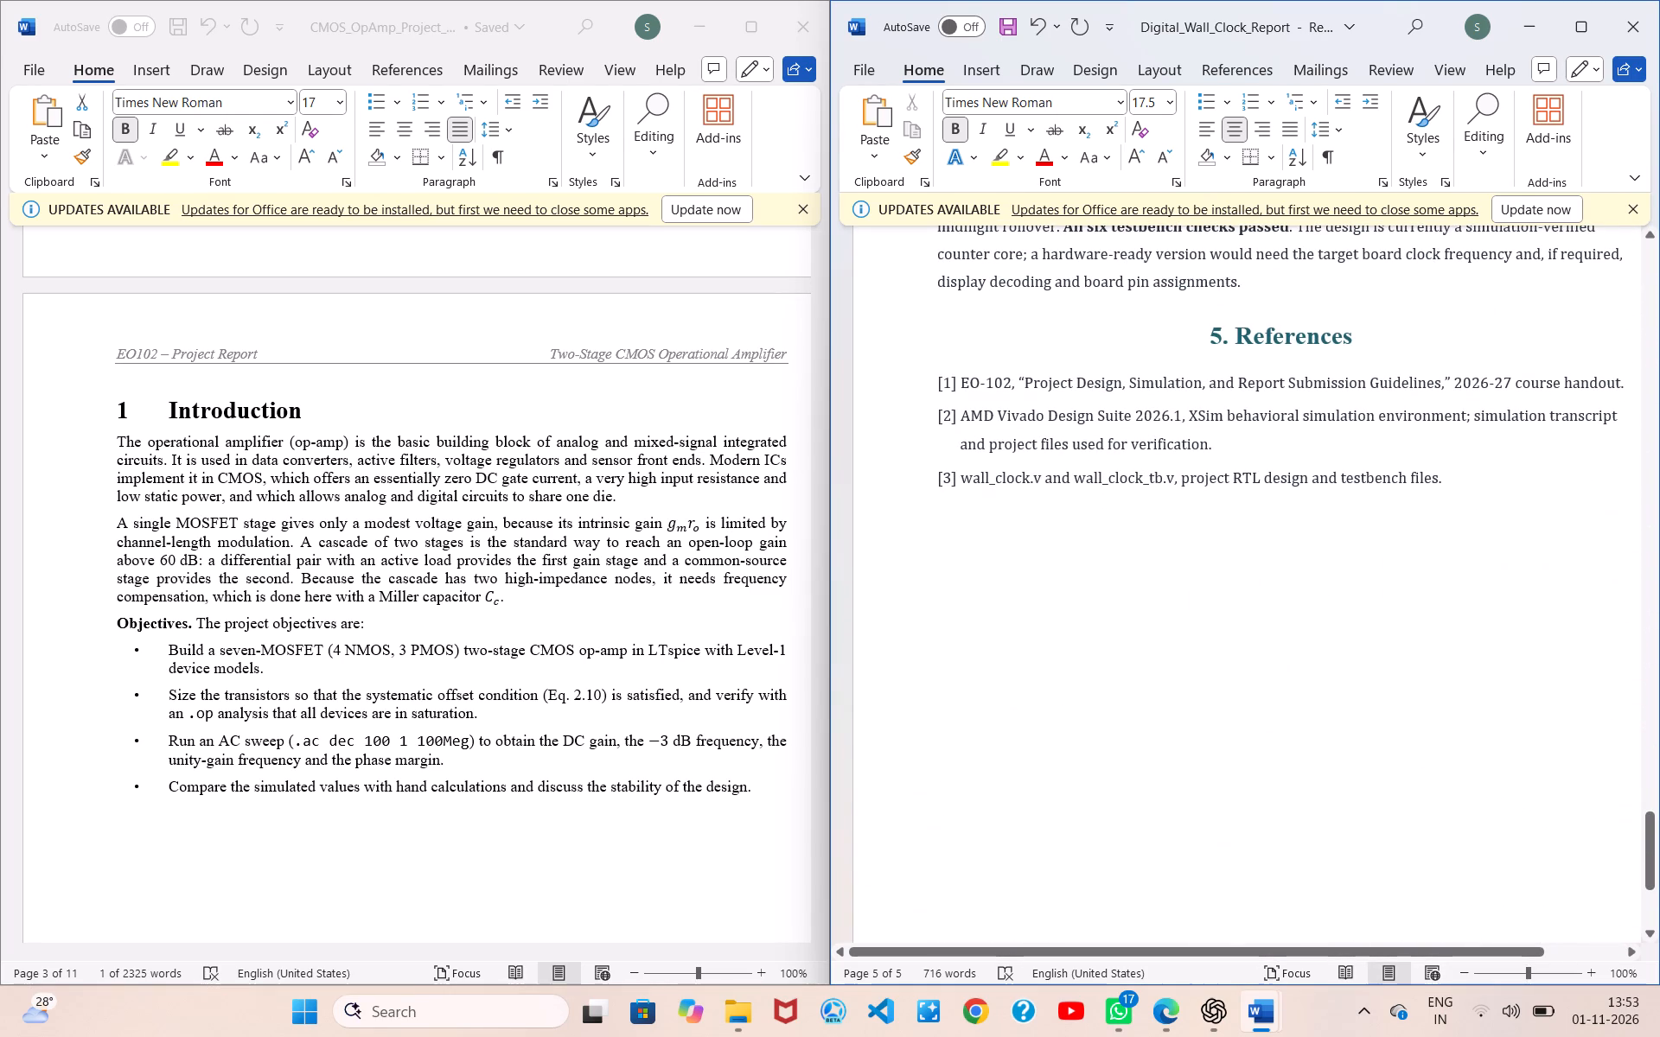
scroll(1174, 449, "up", 2)
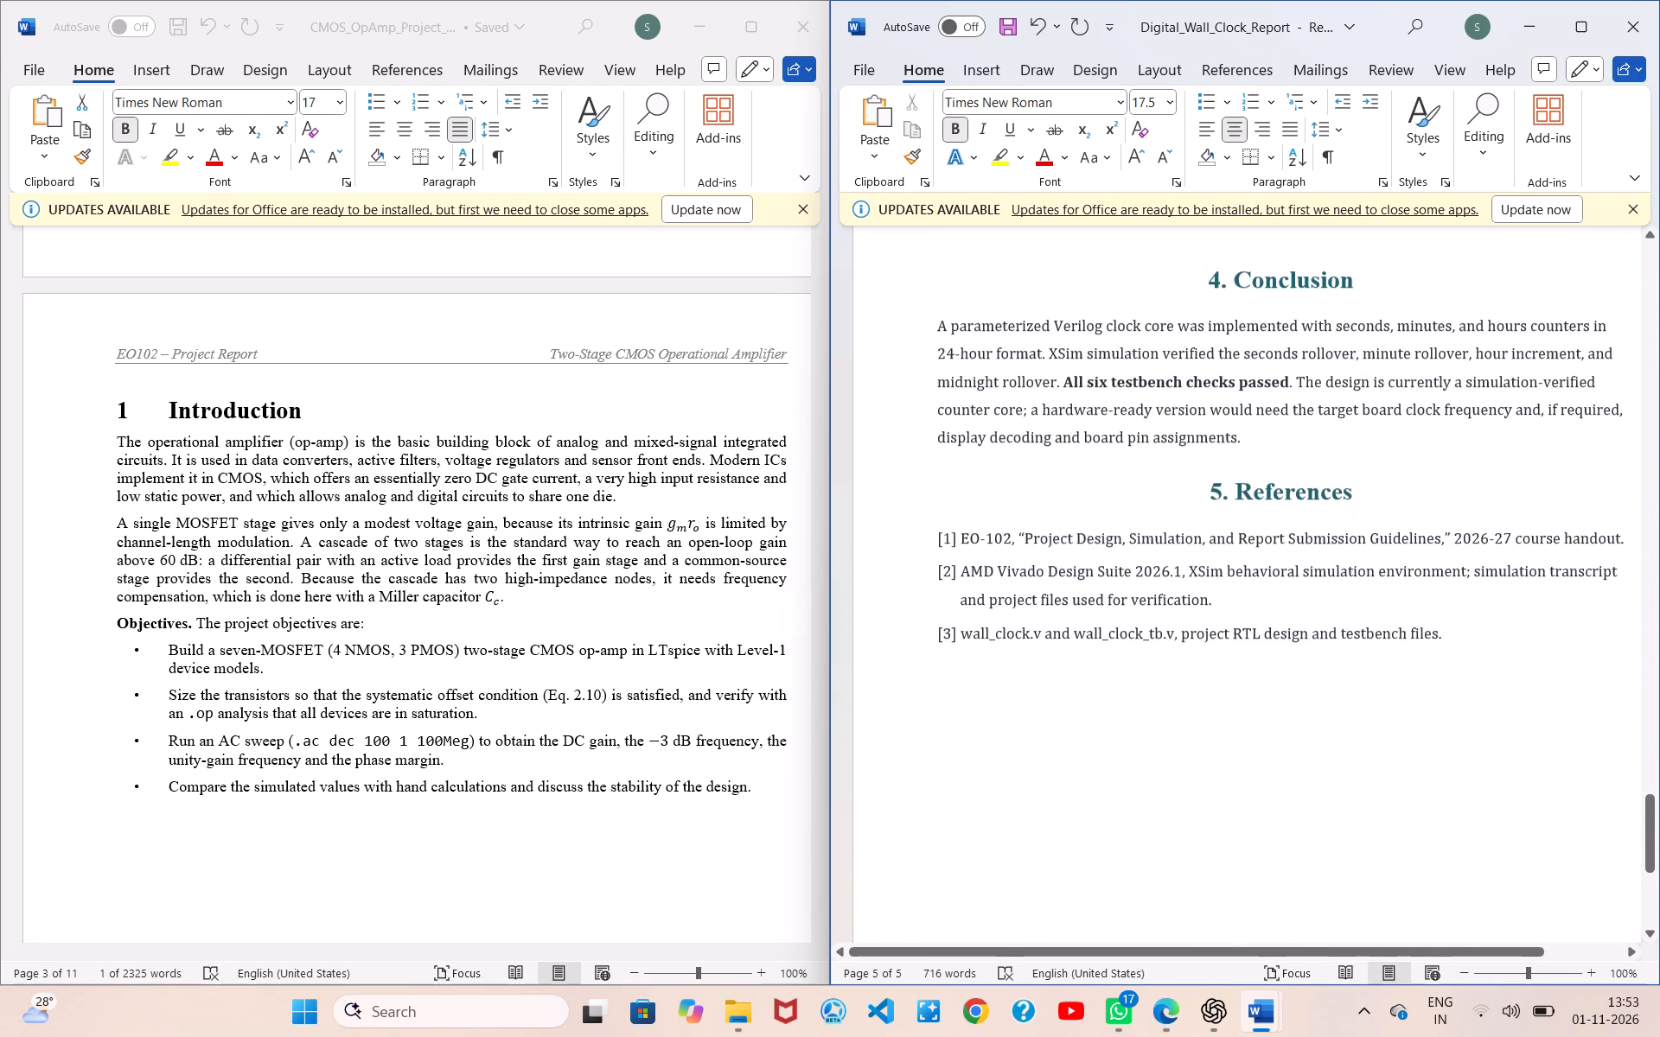
scroll(1174, 449, "up", 1)
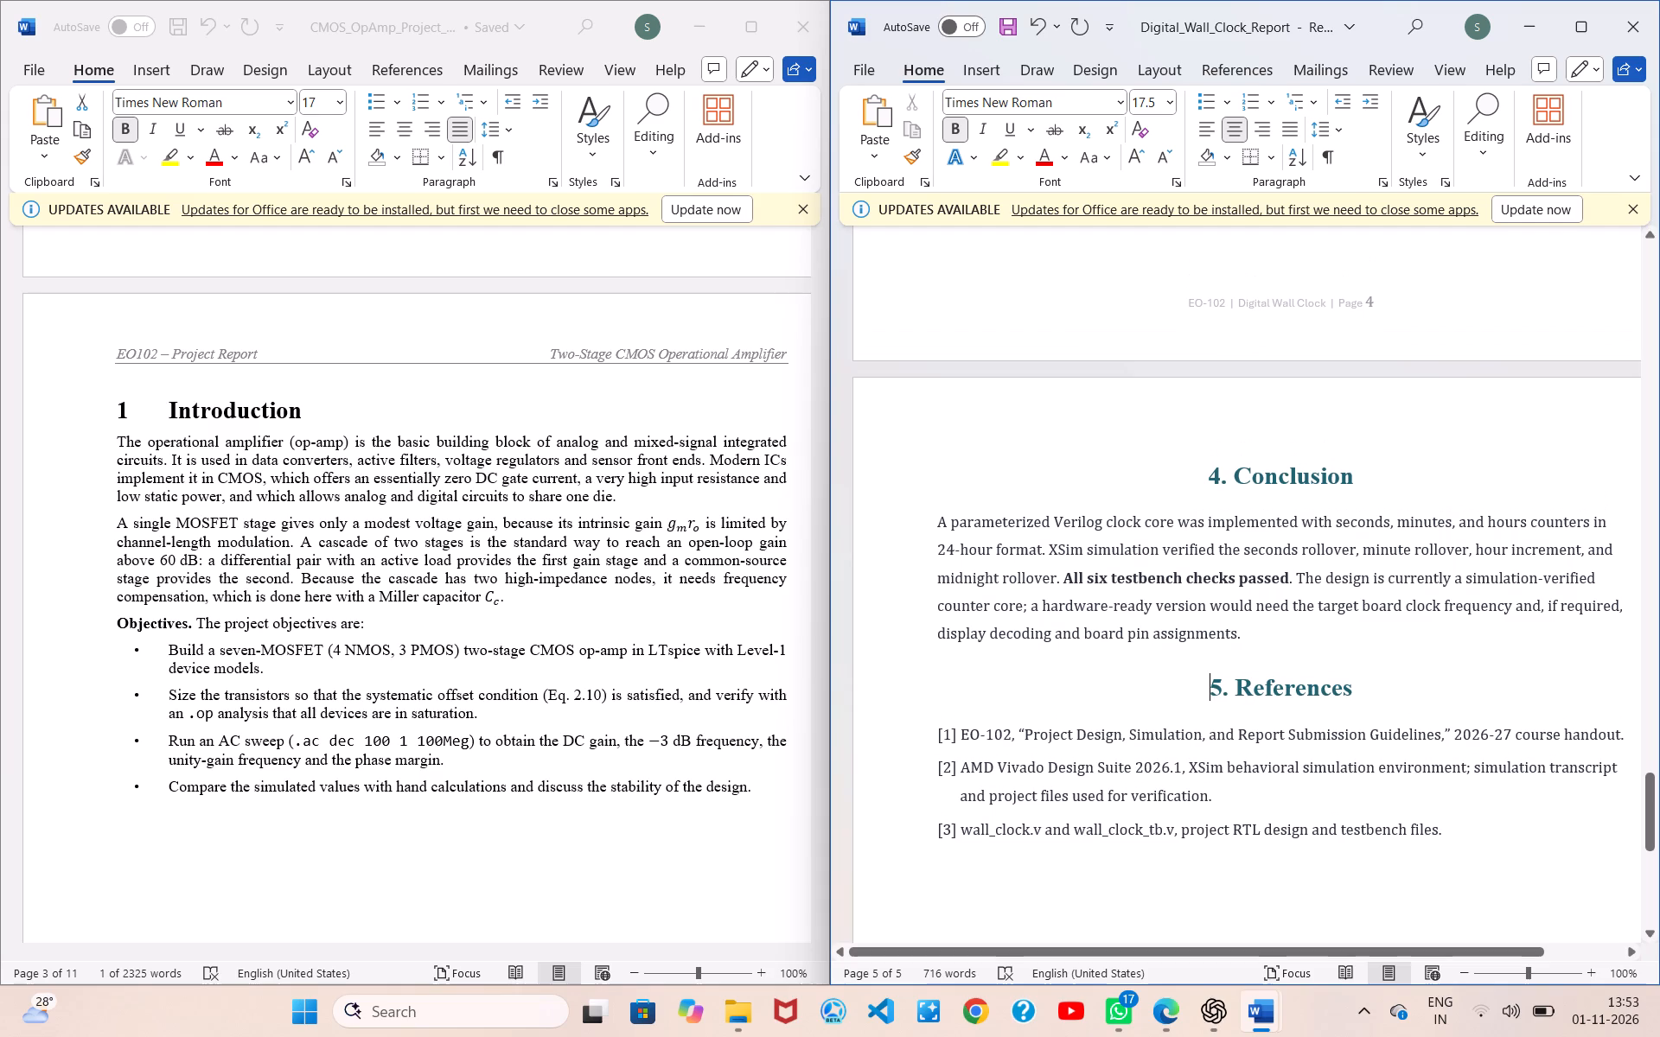
Examine how the CMOS op-amp report lays out its "Conclusion and Applications" and "References" sections for comparison.
scroll(523, 611, "down", 20)
scroll(523, 611, "down", 20)
scroll(523, 611, "down", 18)
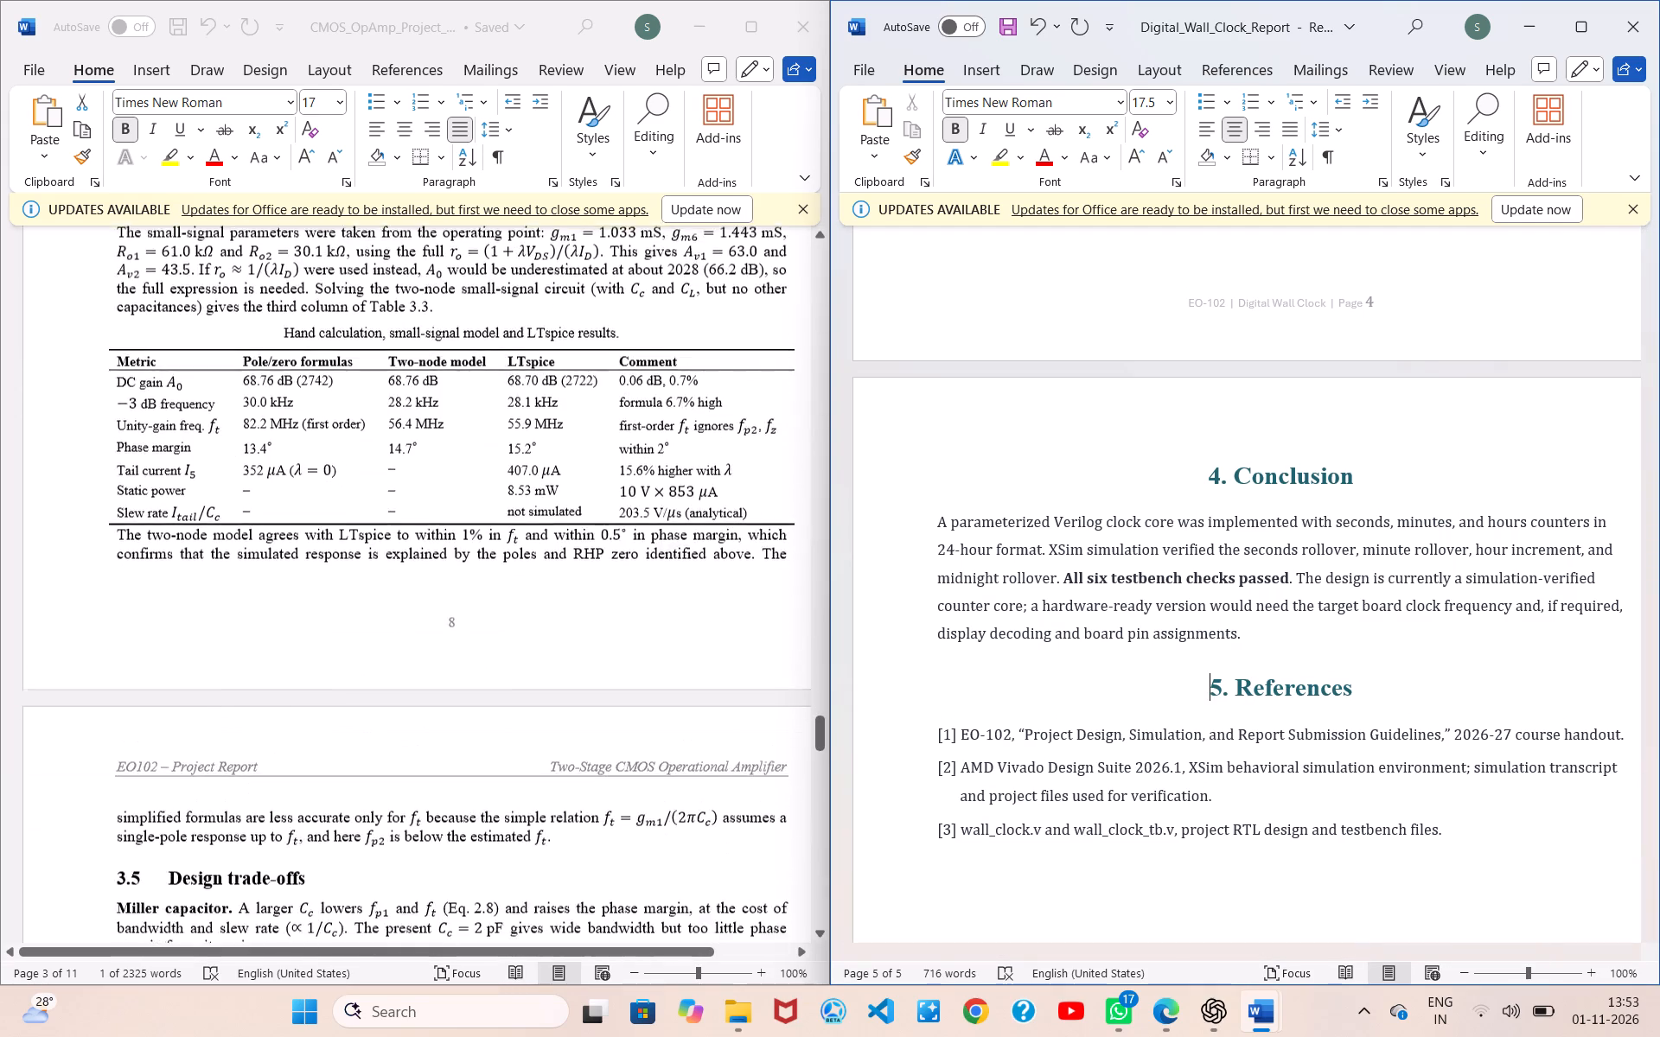
scroll(523, 611, "down", 9)
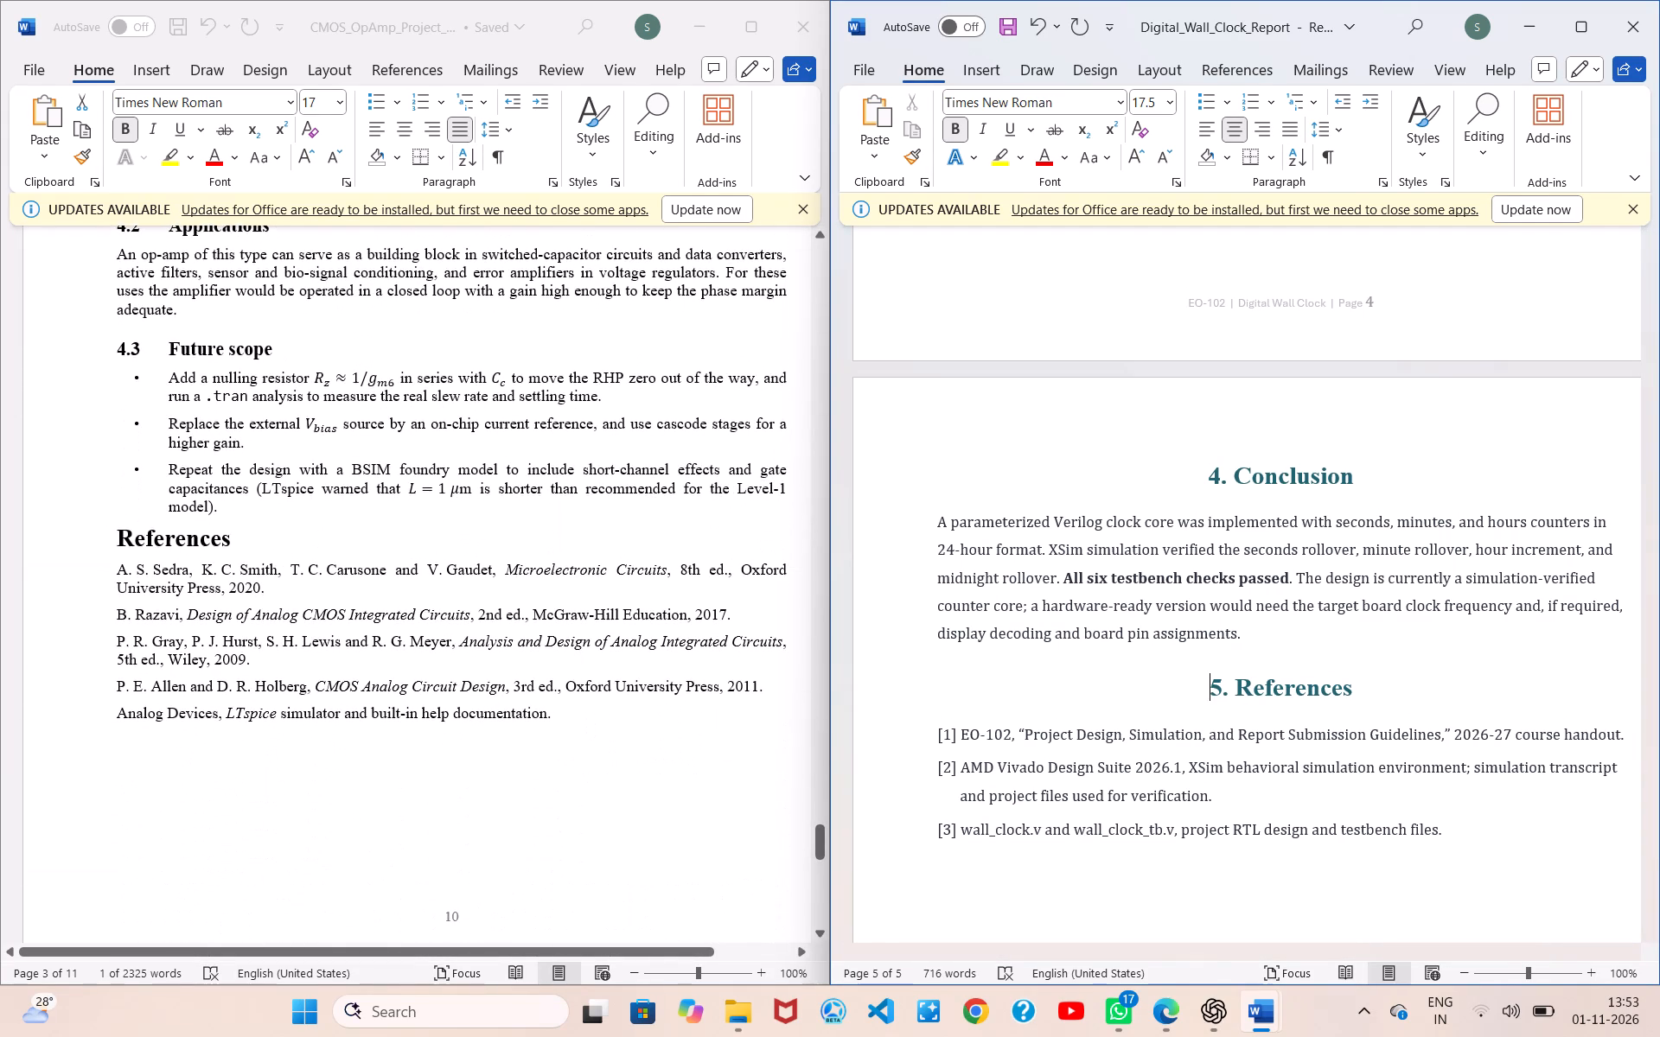
scroll(523, 611, "down", 5)
scroll(523, 611, "up", 3)
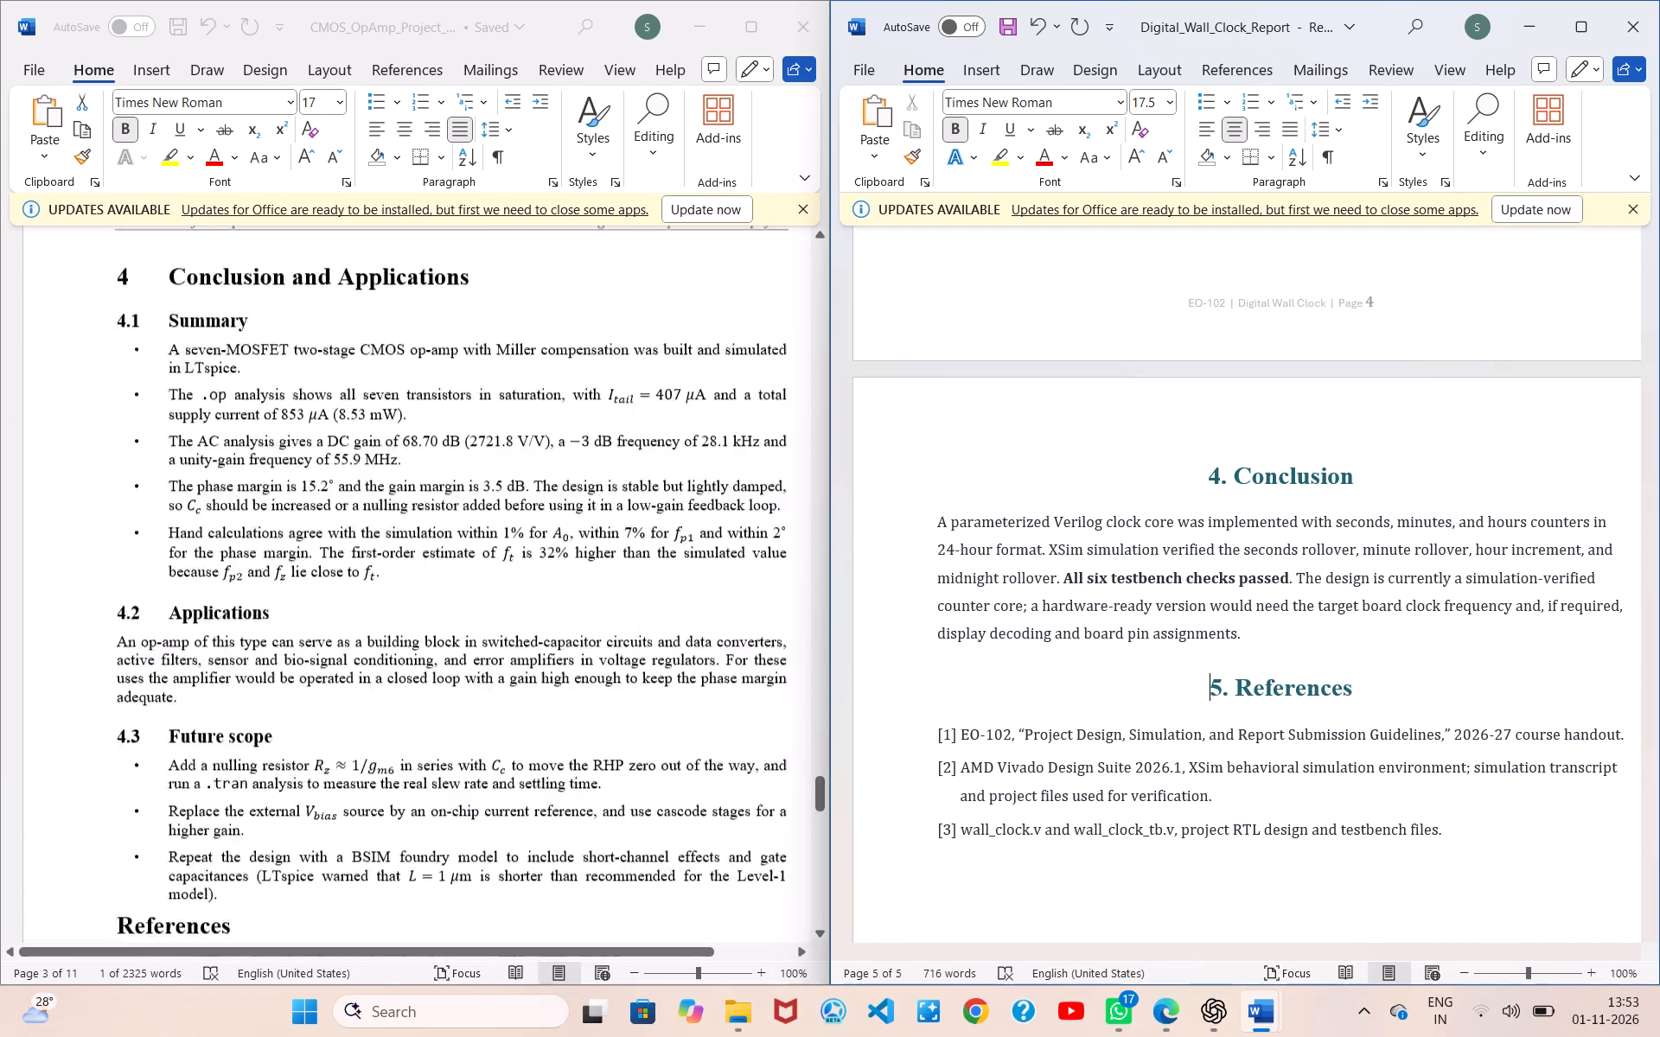
scroll(523, 611, "down", 7)
scroll(1024, 601, "up", 1)
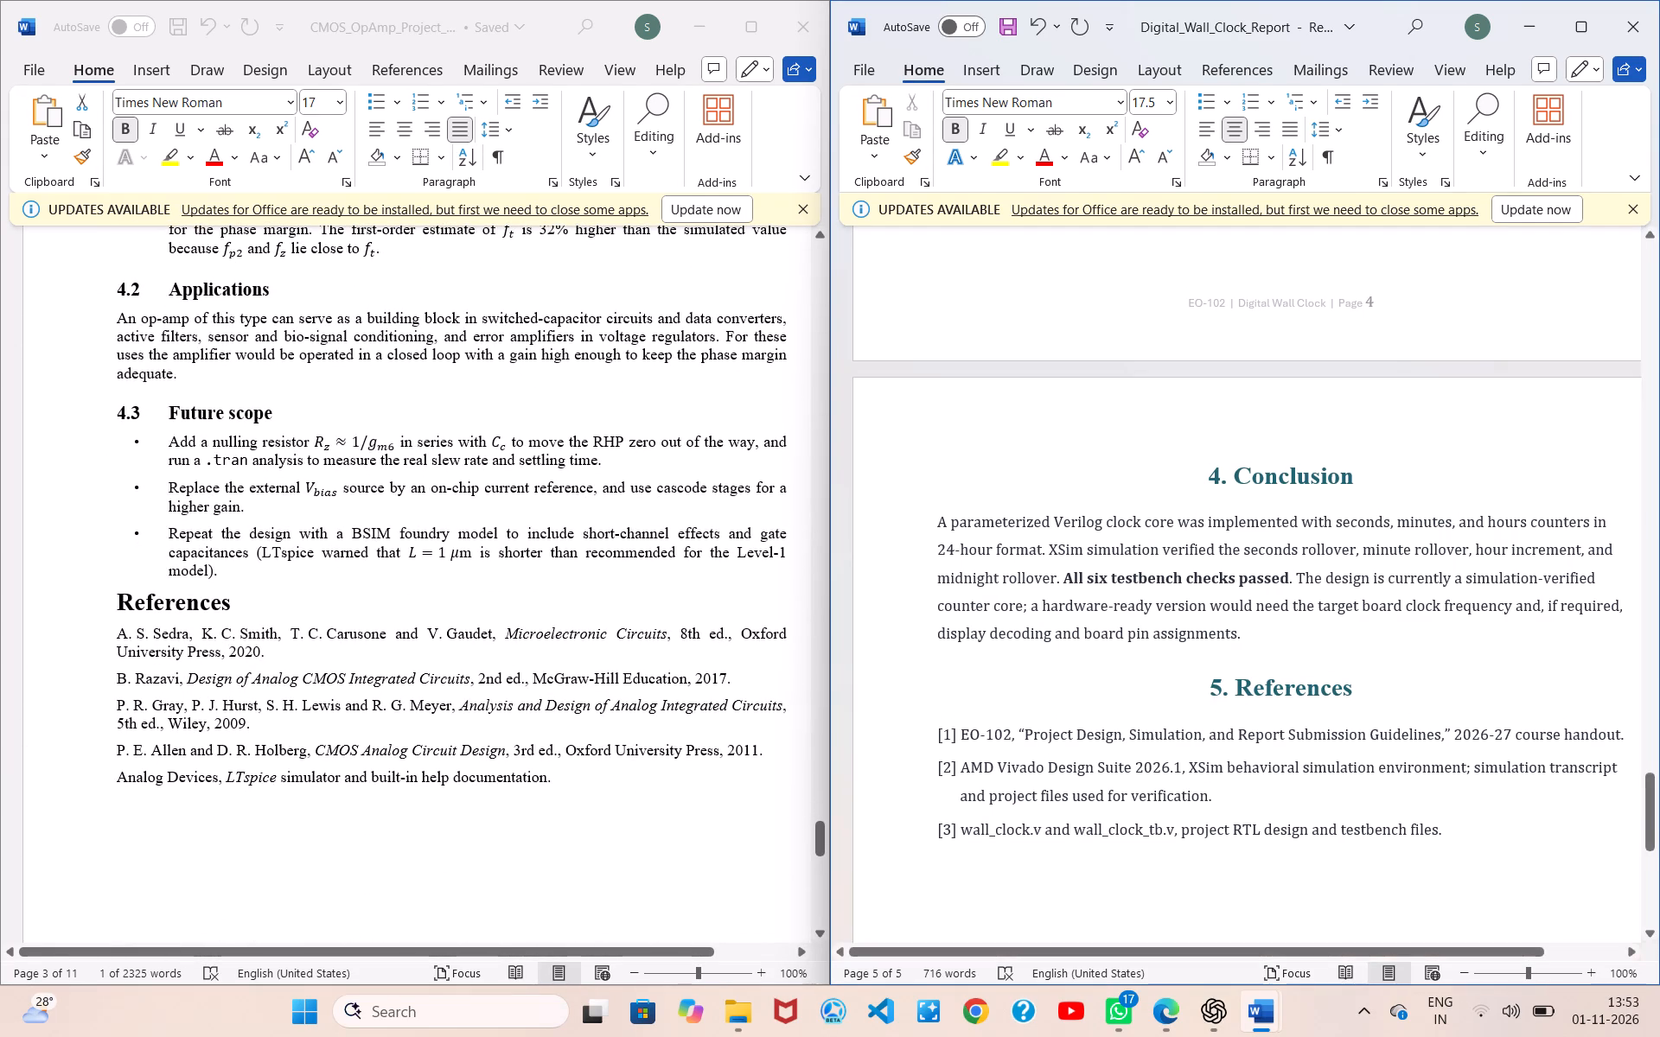
Split the Conclusion text of the Digital Wall Clock report into two paragraphs after "All six testbench checks passed.".
scroll(1024, 601, "up", 12)
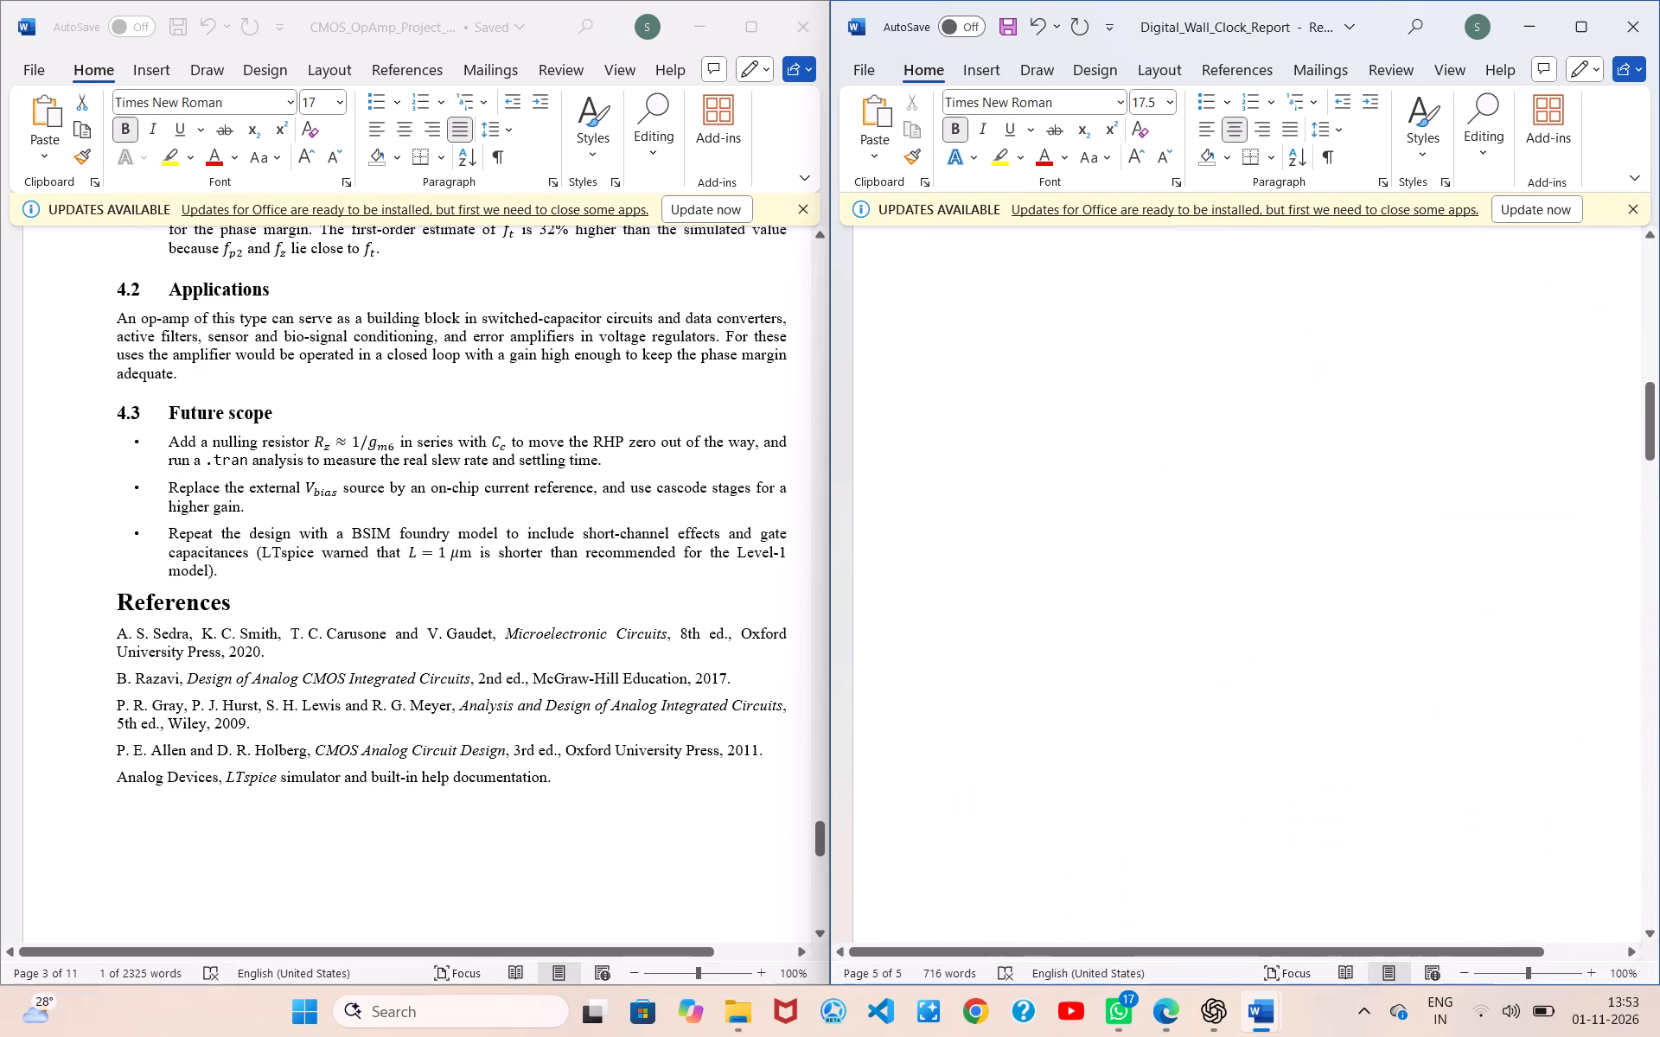
scroll(1024, 601, "down", 10)
scroll(1024, 601, "up", 1)
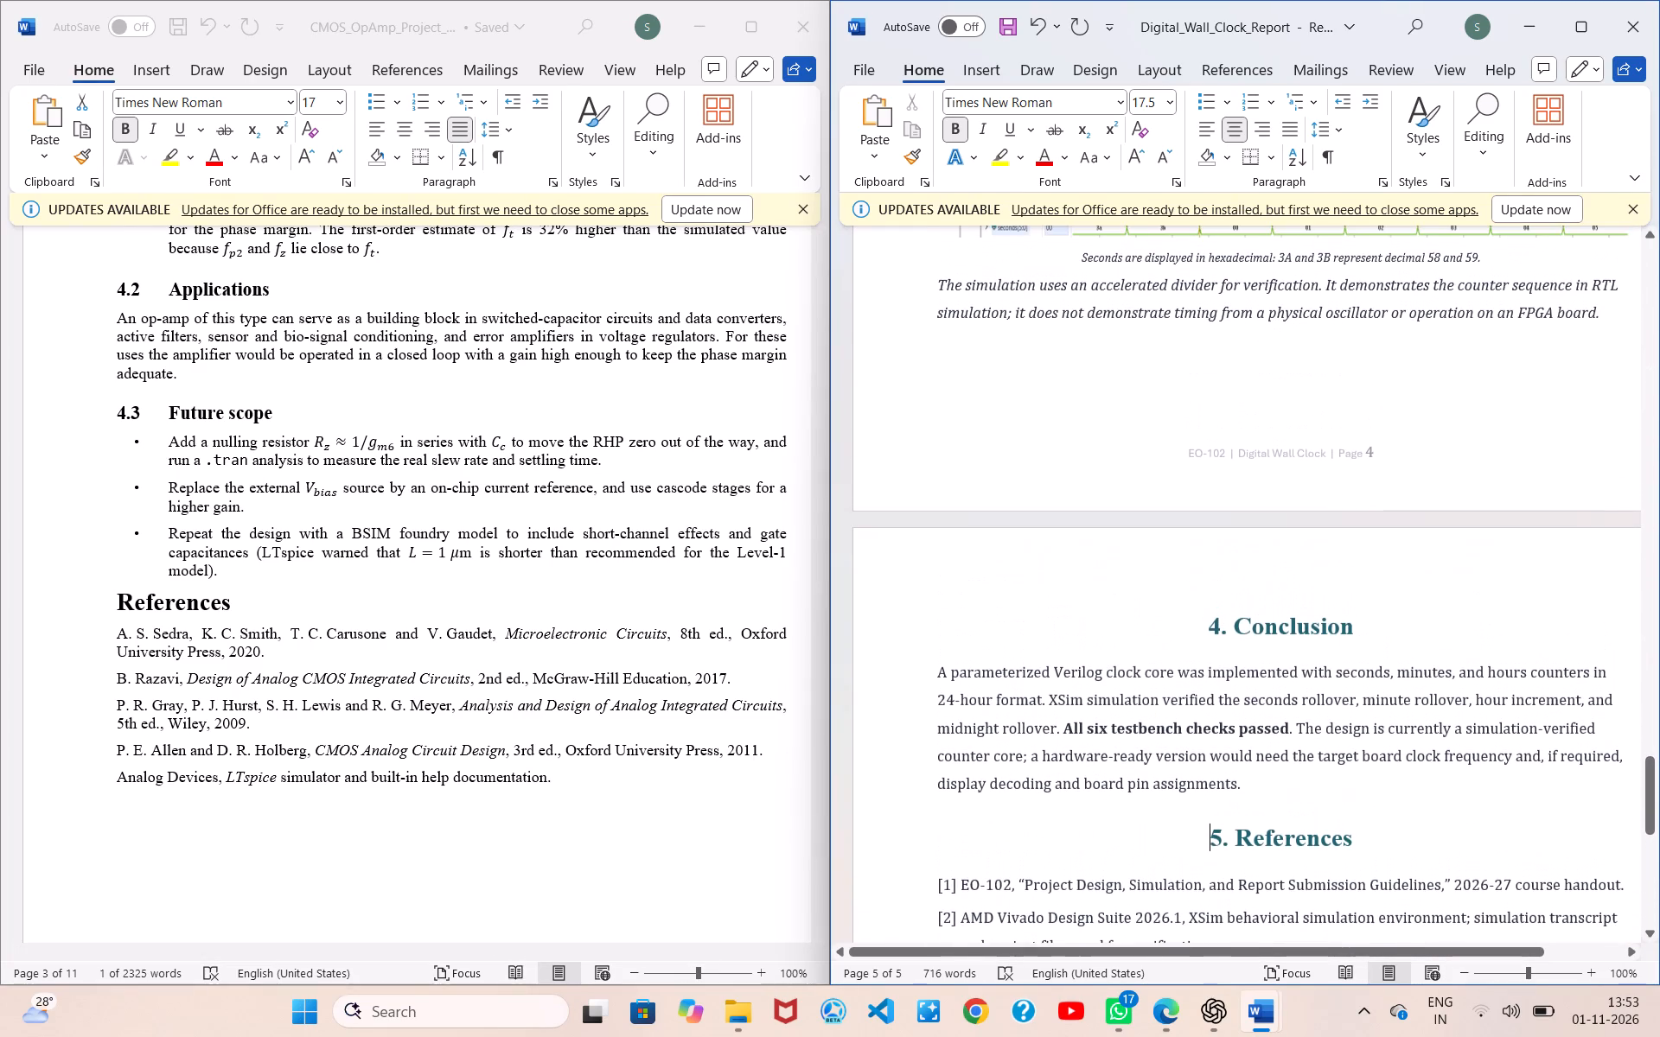
scroll(1024, 601, "up", 1)
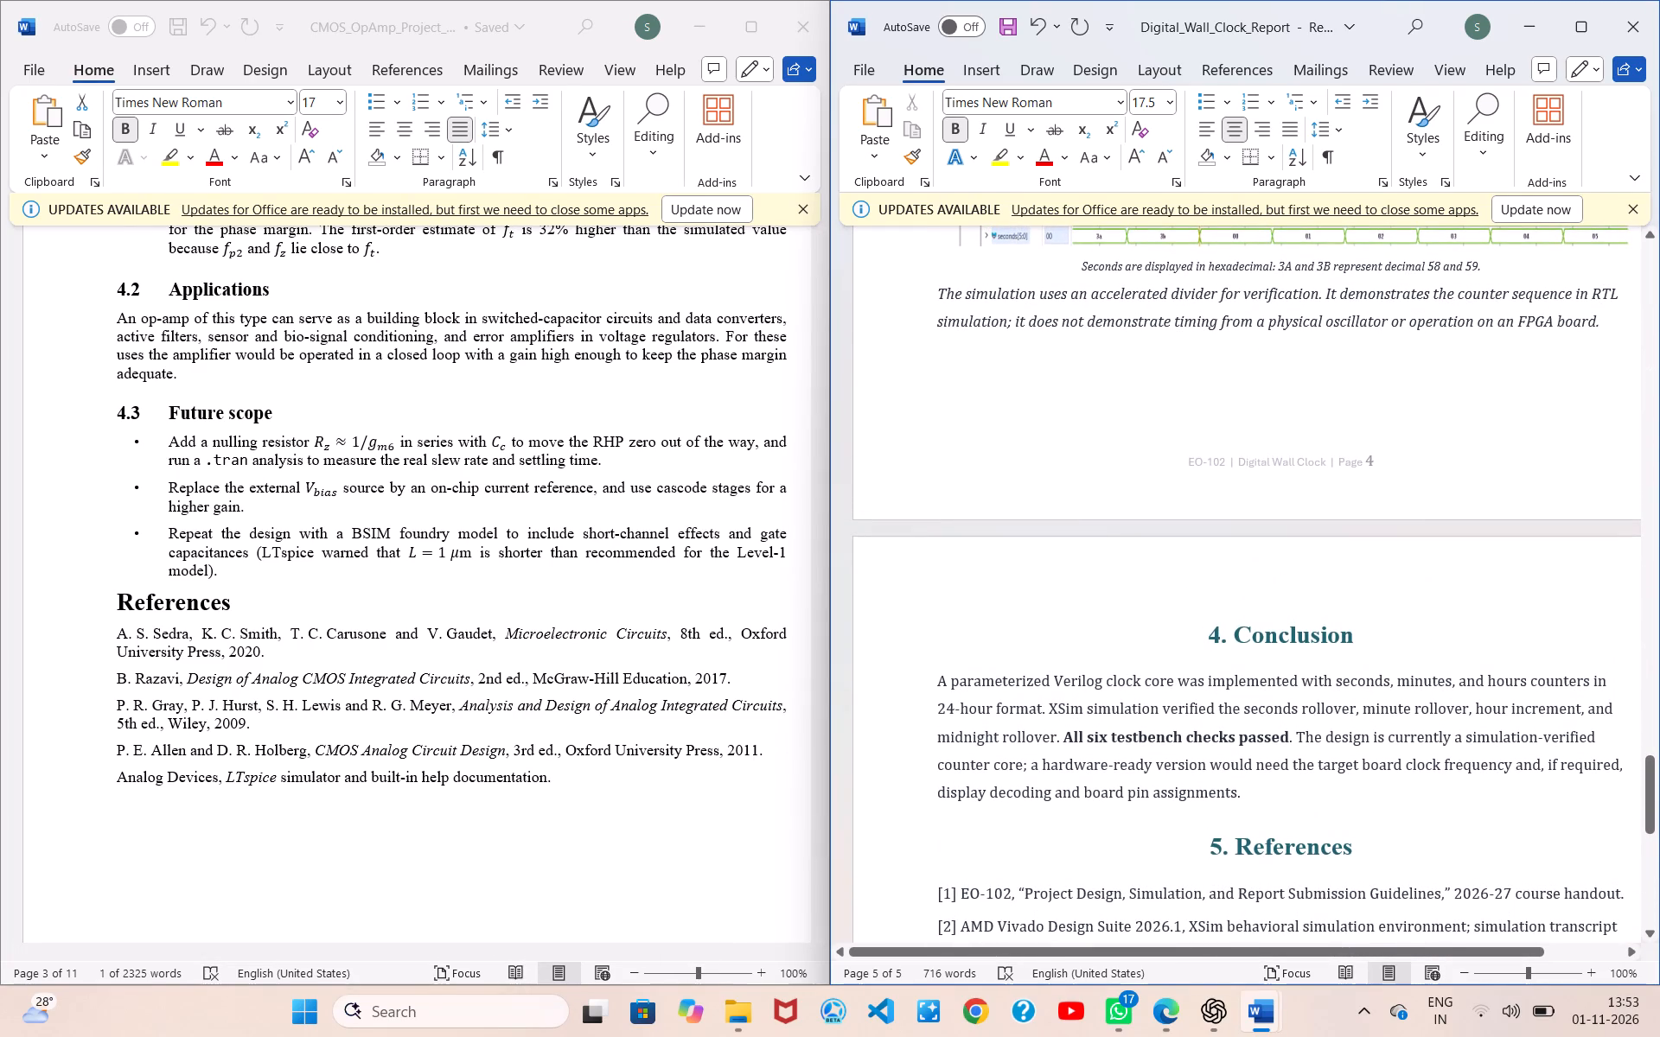
scroll(1024, 601, "up", 1)
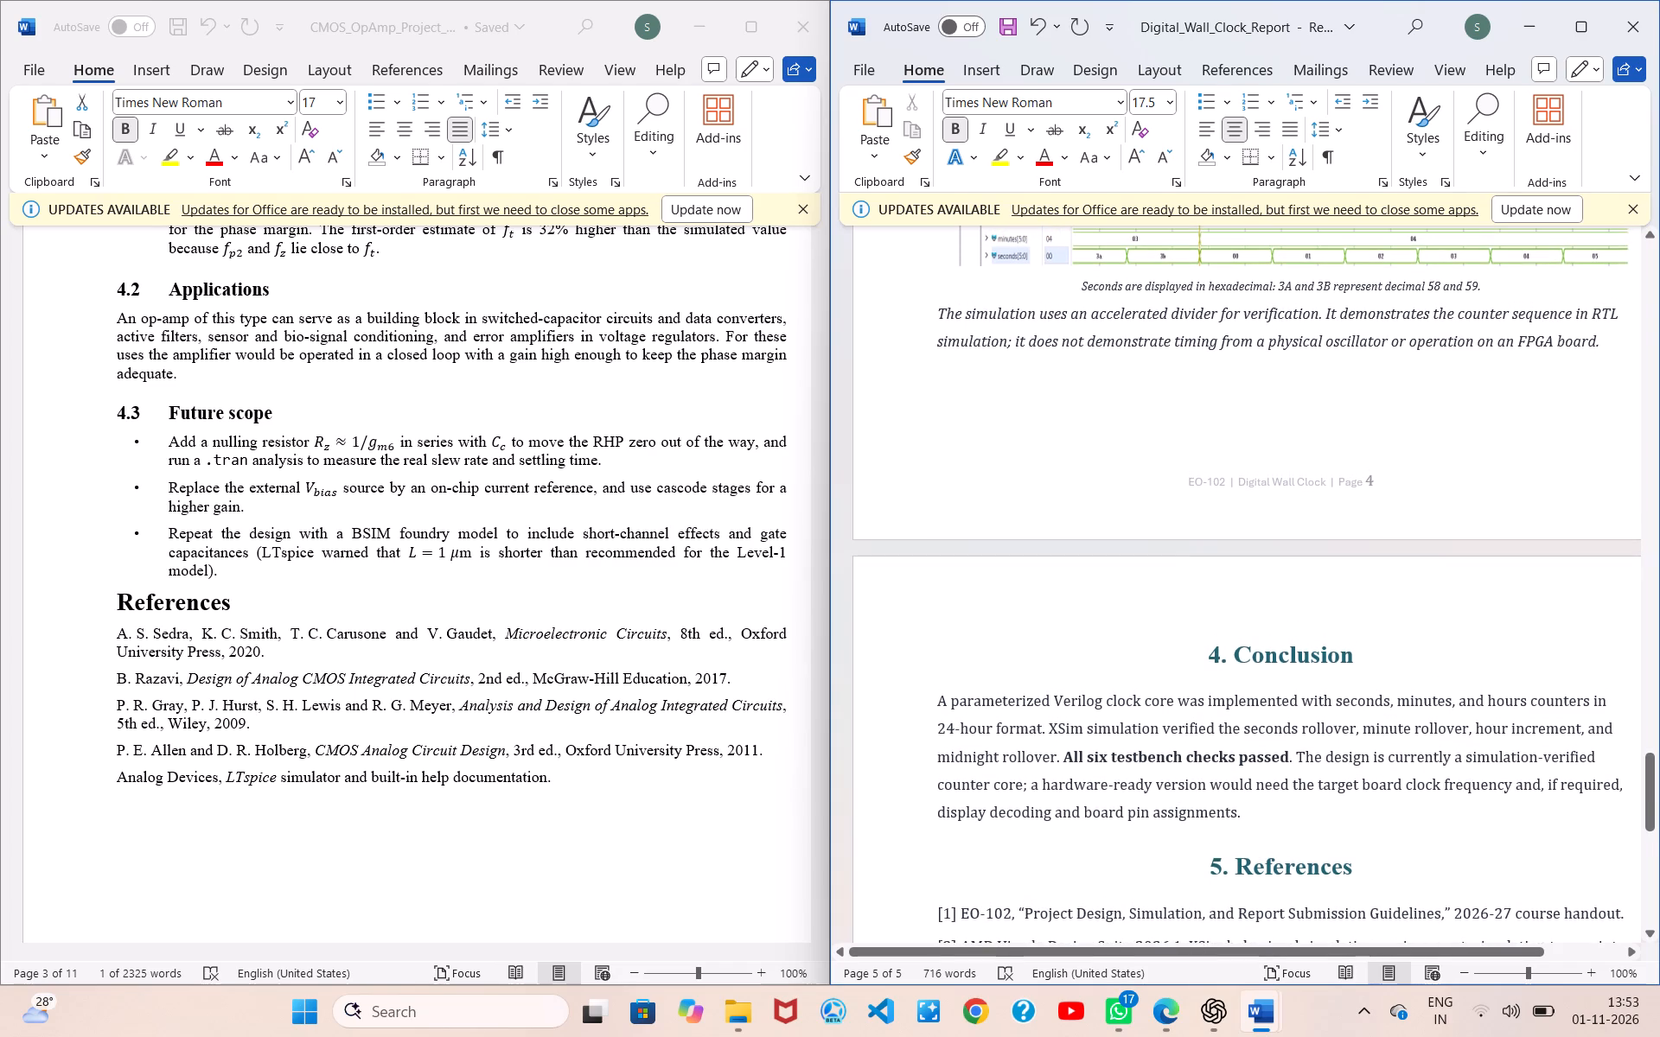
scroll(1024, 601, "up", 2)
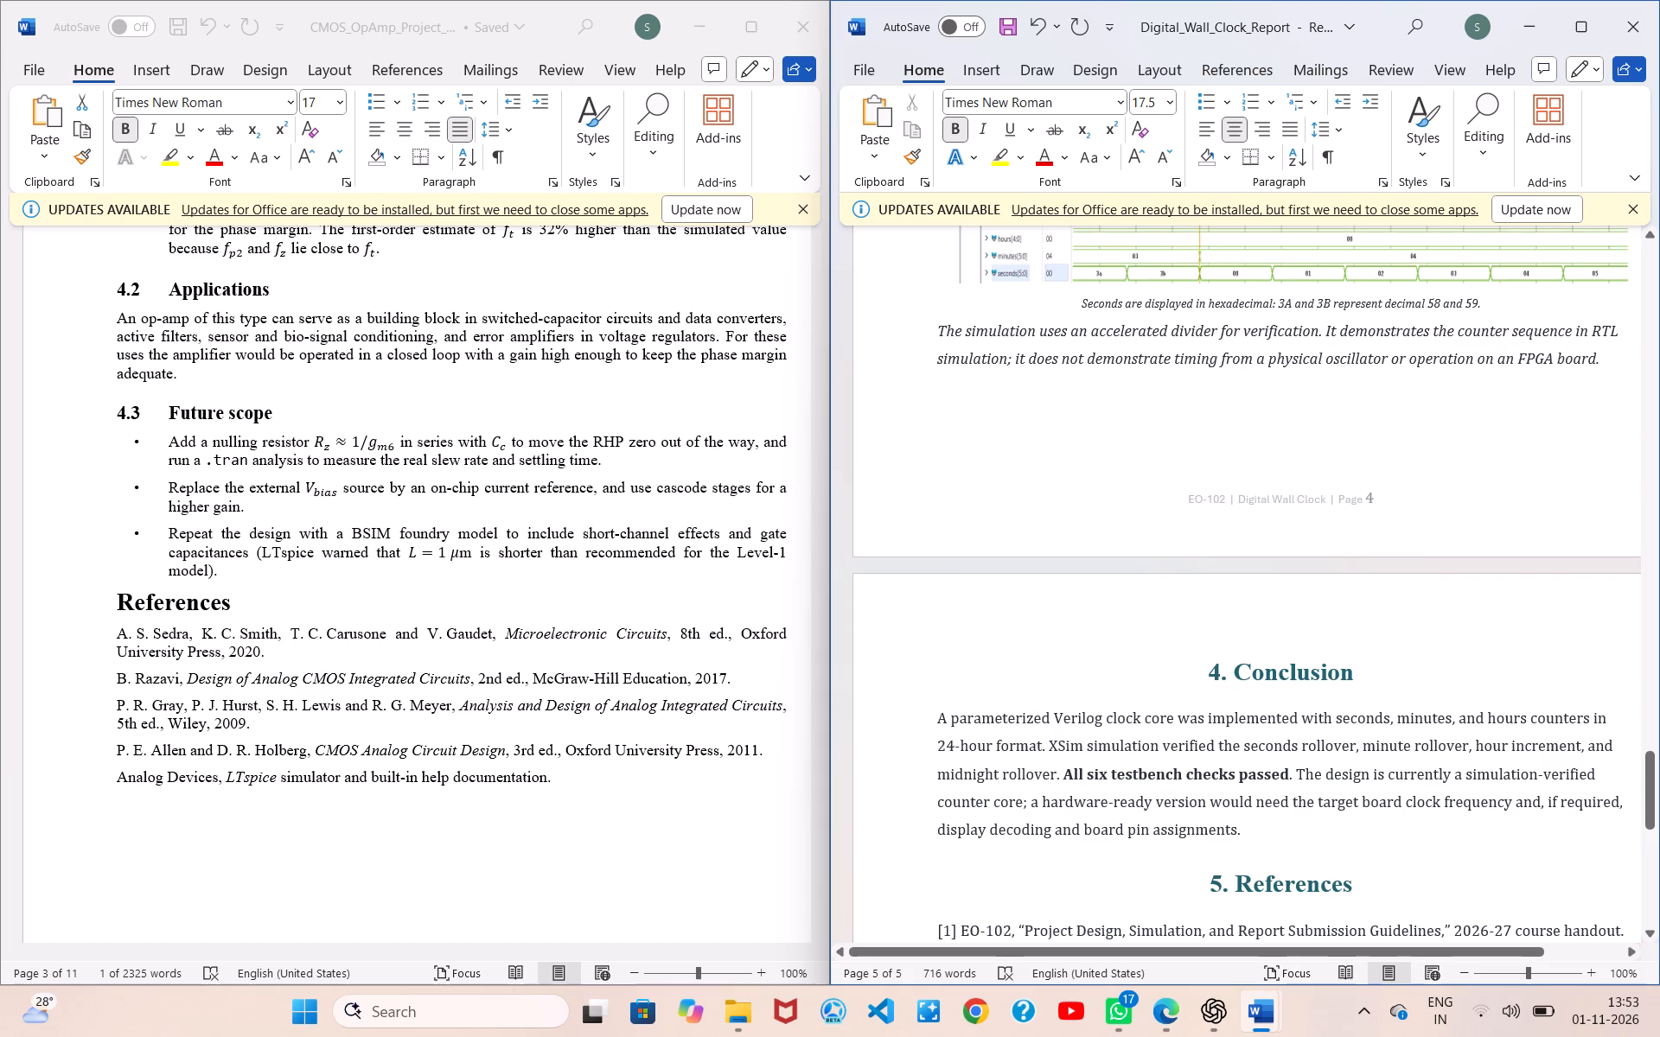
left_click(1295, 780)
key("Return")
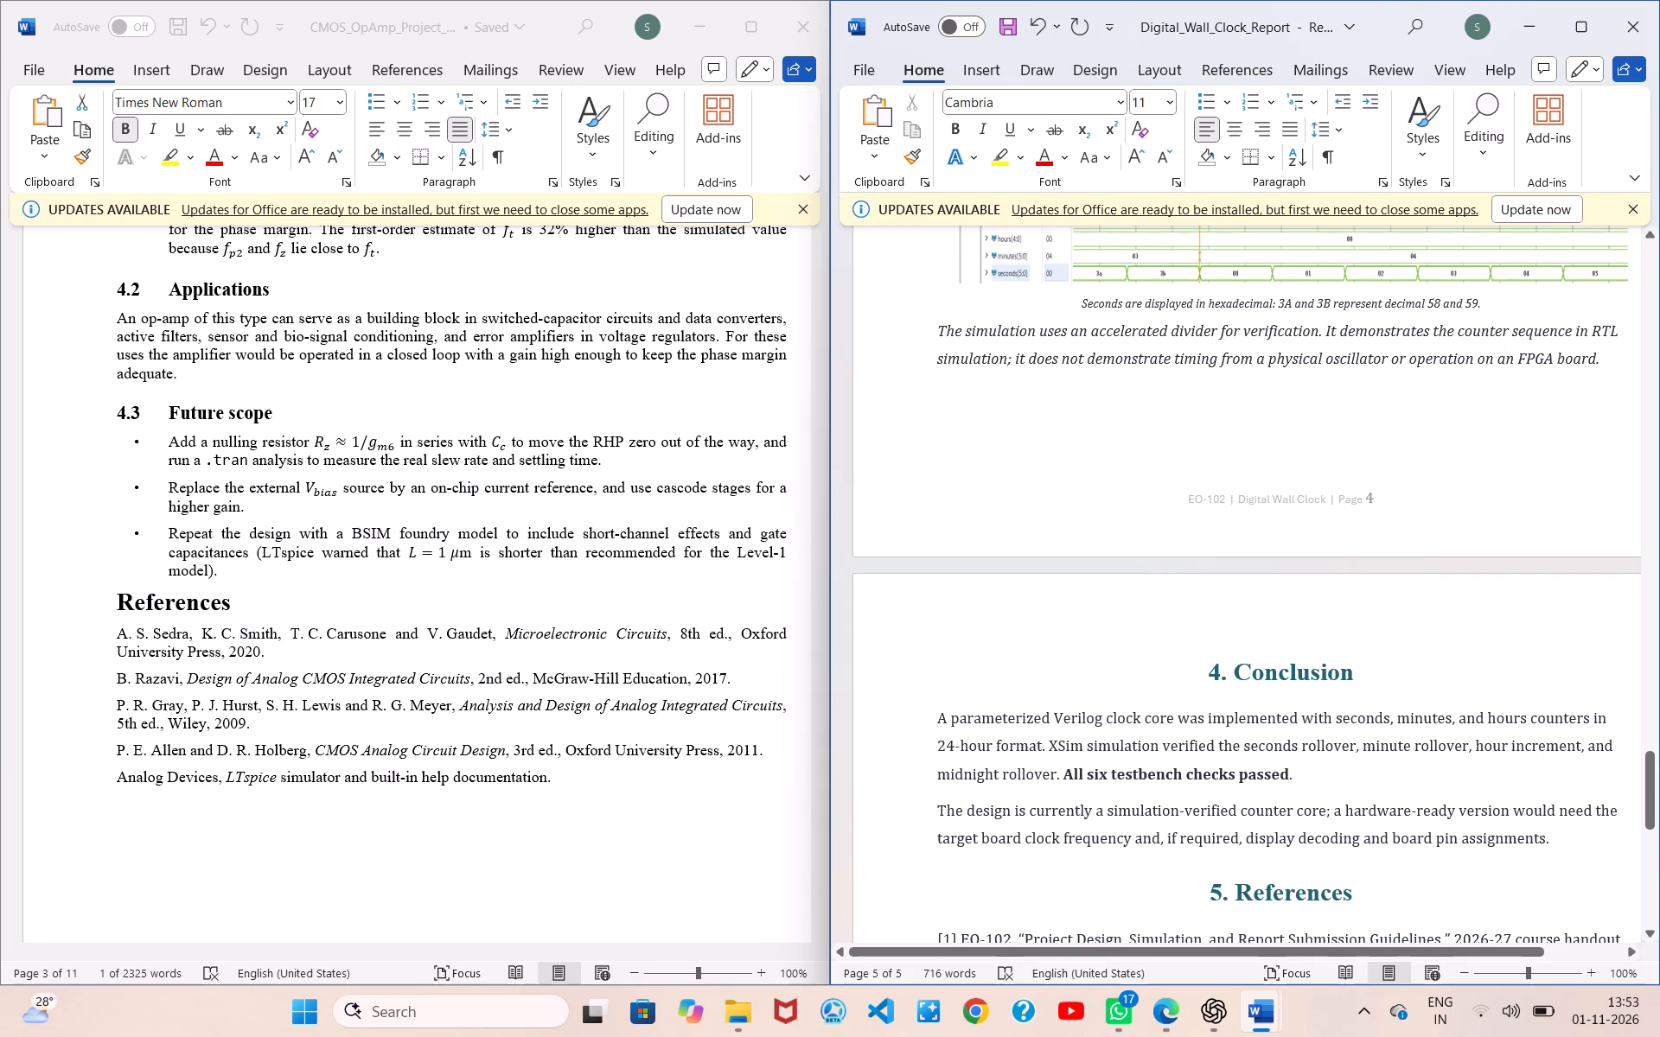
Review the Digital Wall Clock report's pages from the conclusion and references back to the title page.
scroll(1382, 772, "down", 1)
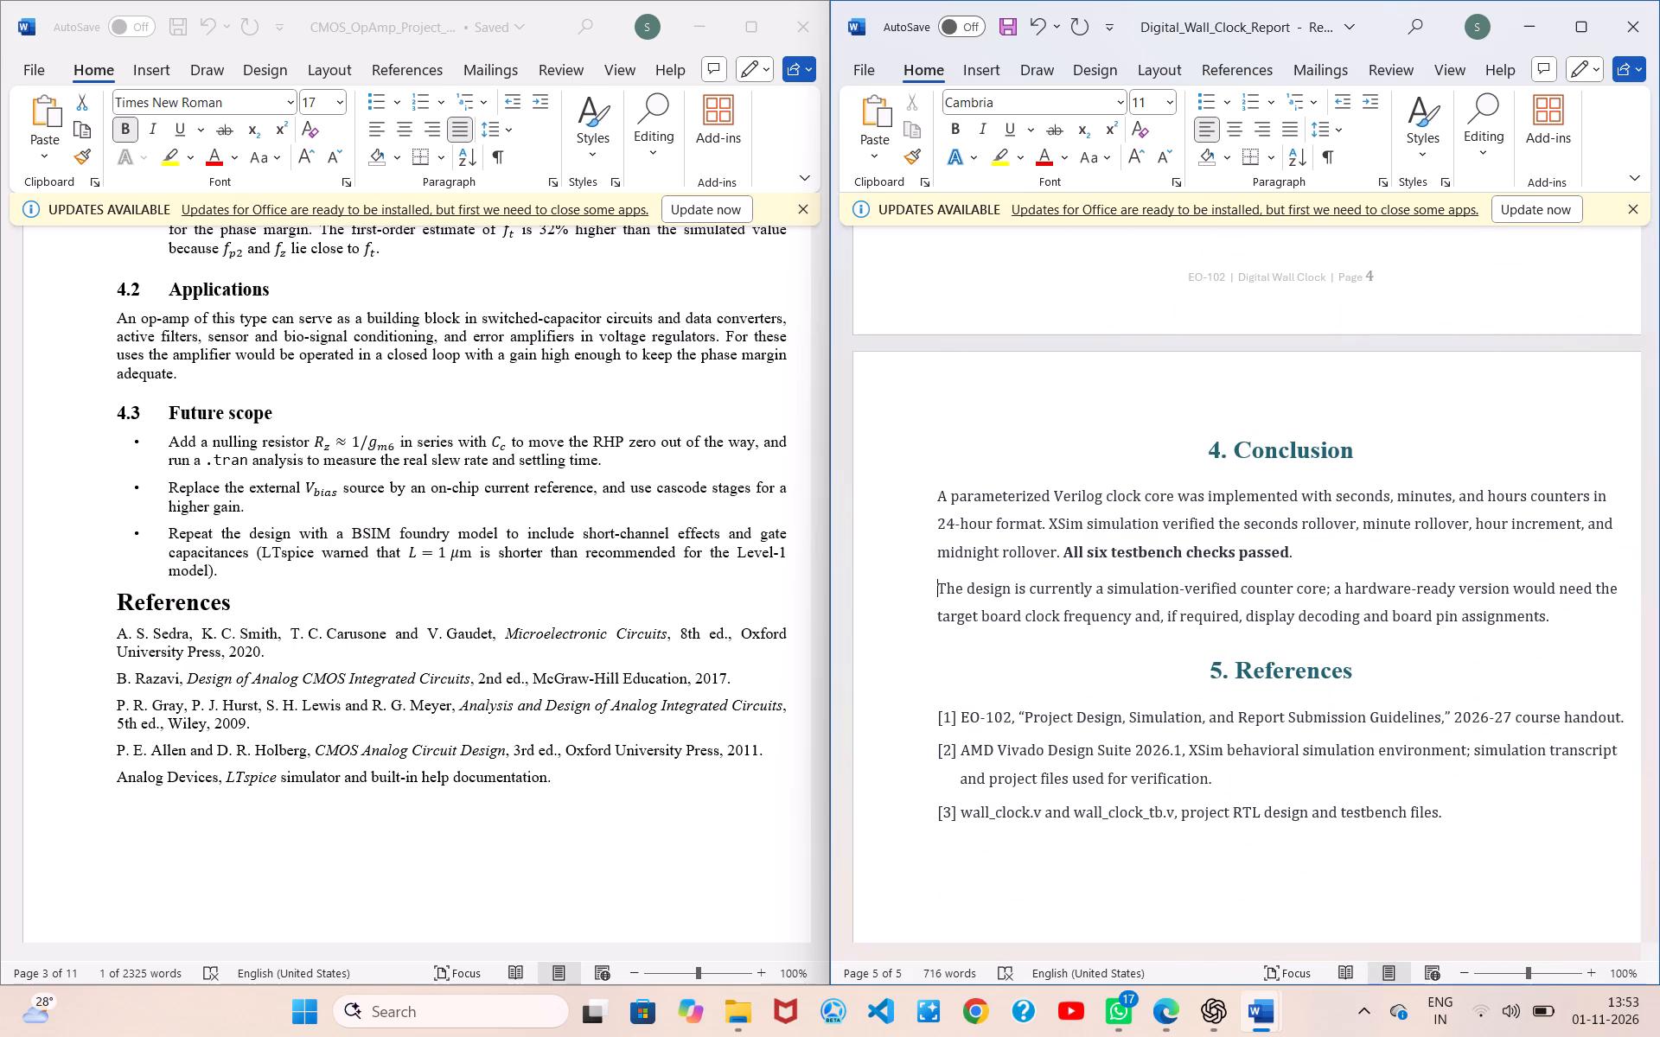
scroll(1382, 772, "down", 3)
scroll(1382, 772, "up", 11)
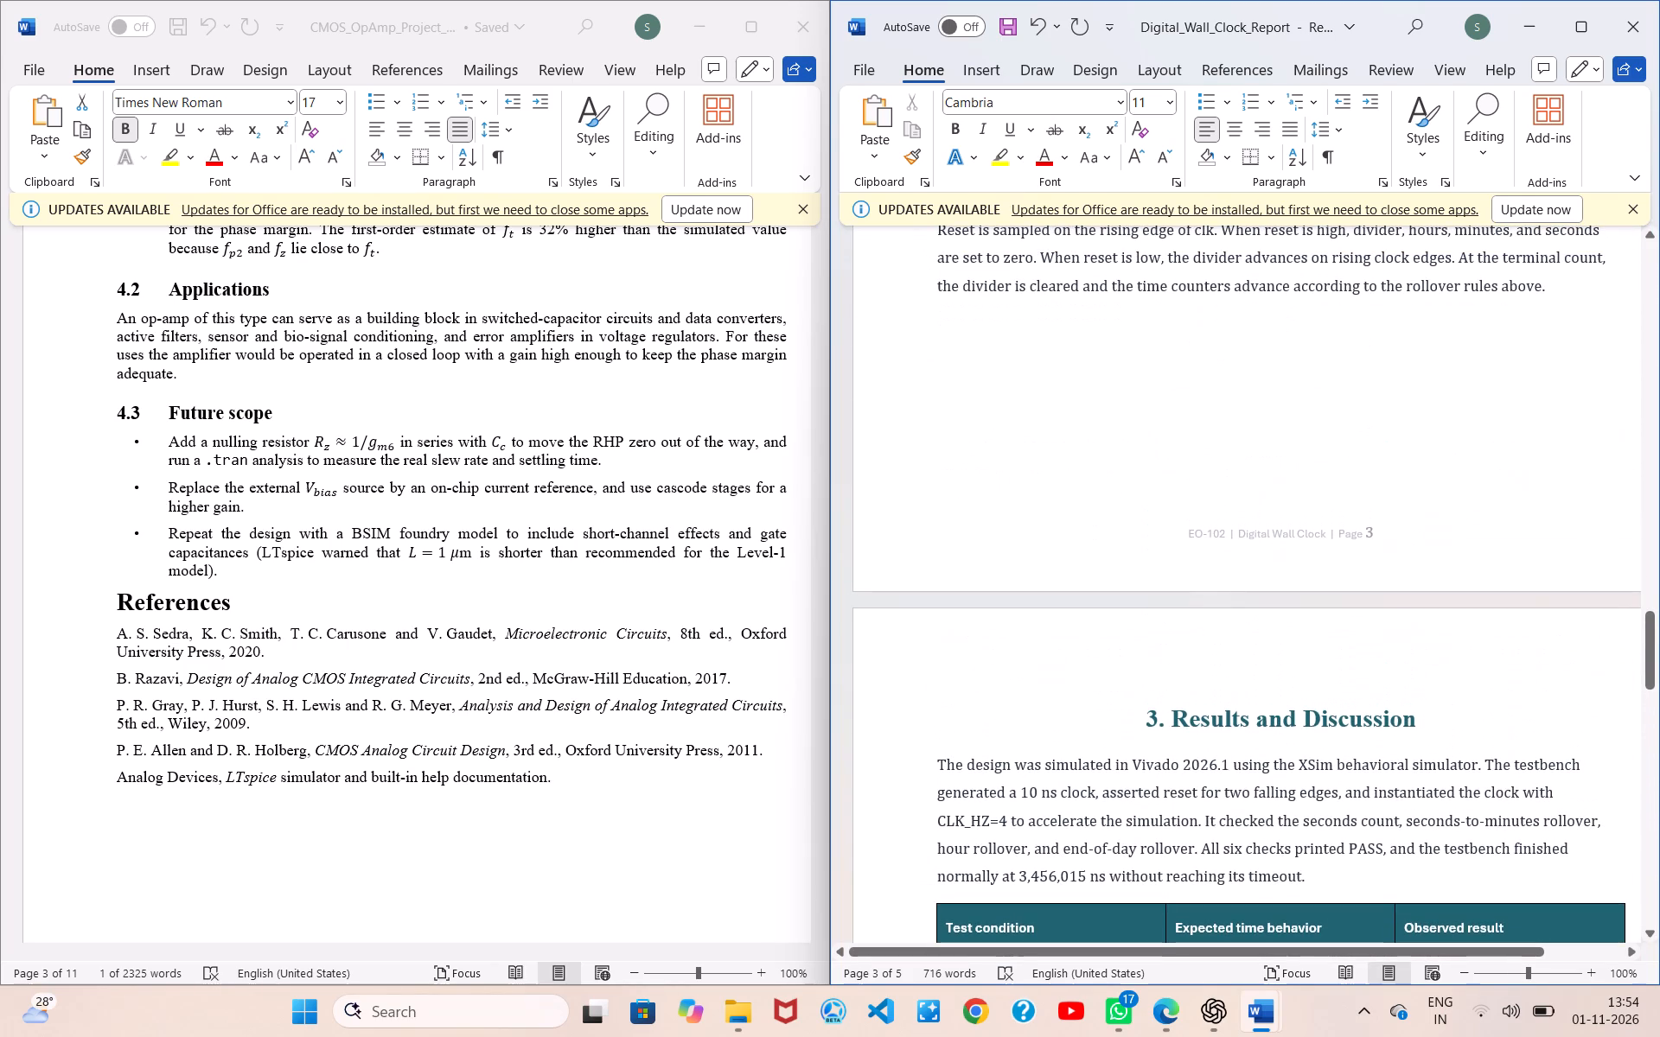
scroll(1382, 772, "down", 2)
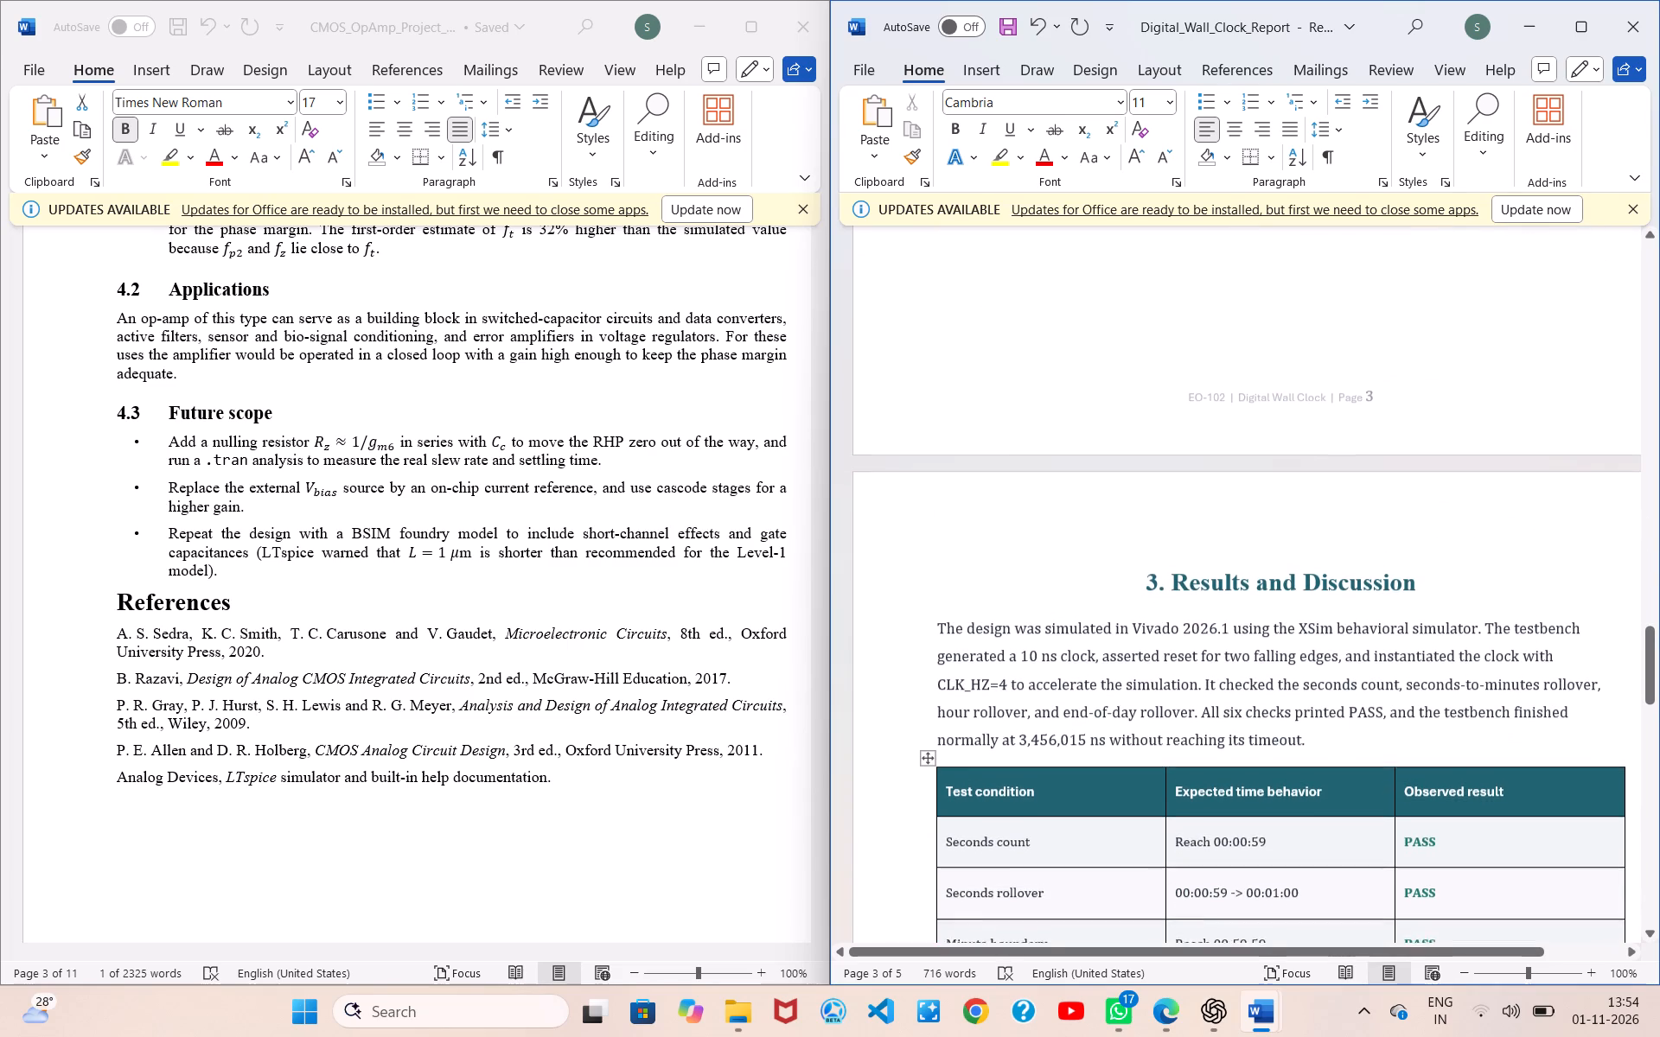
scroll(1382, 772, "down", 1)
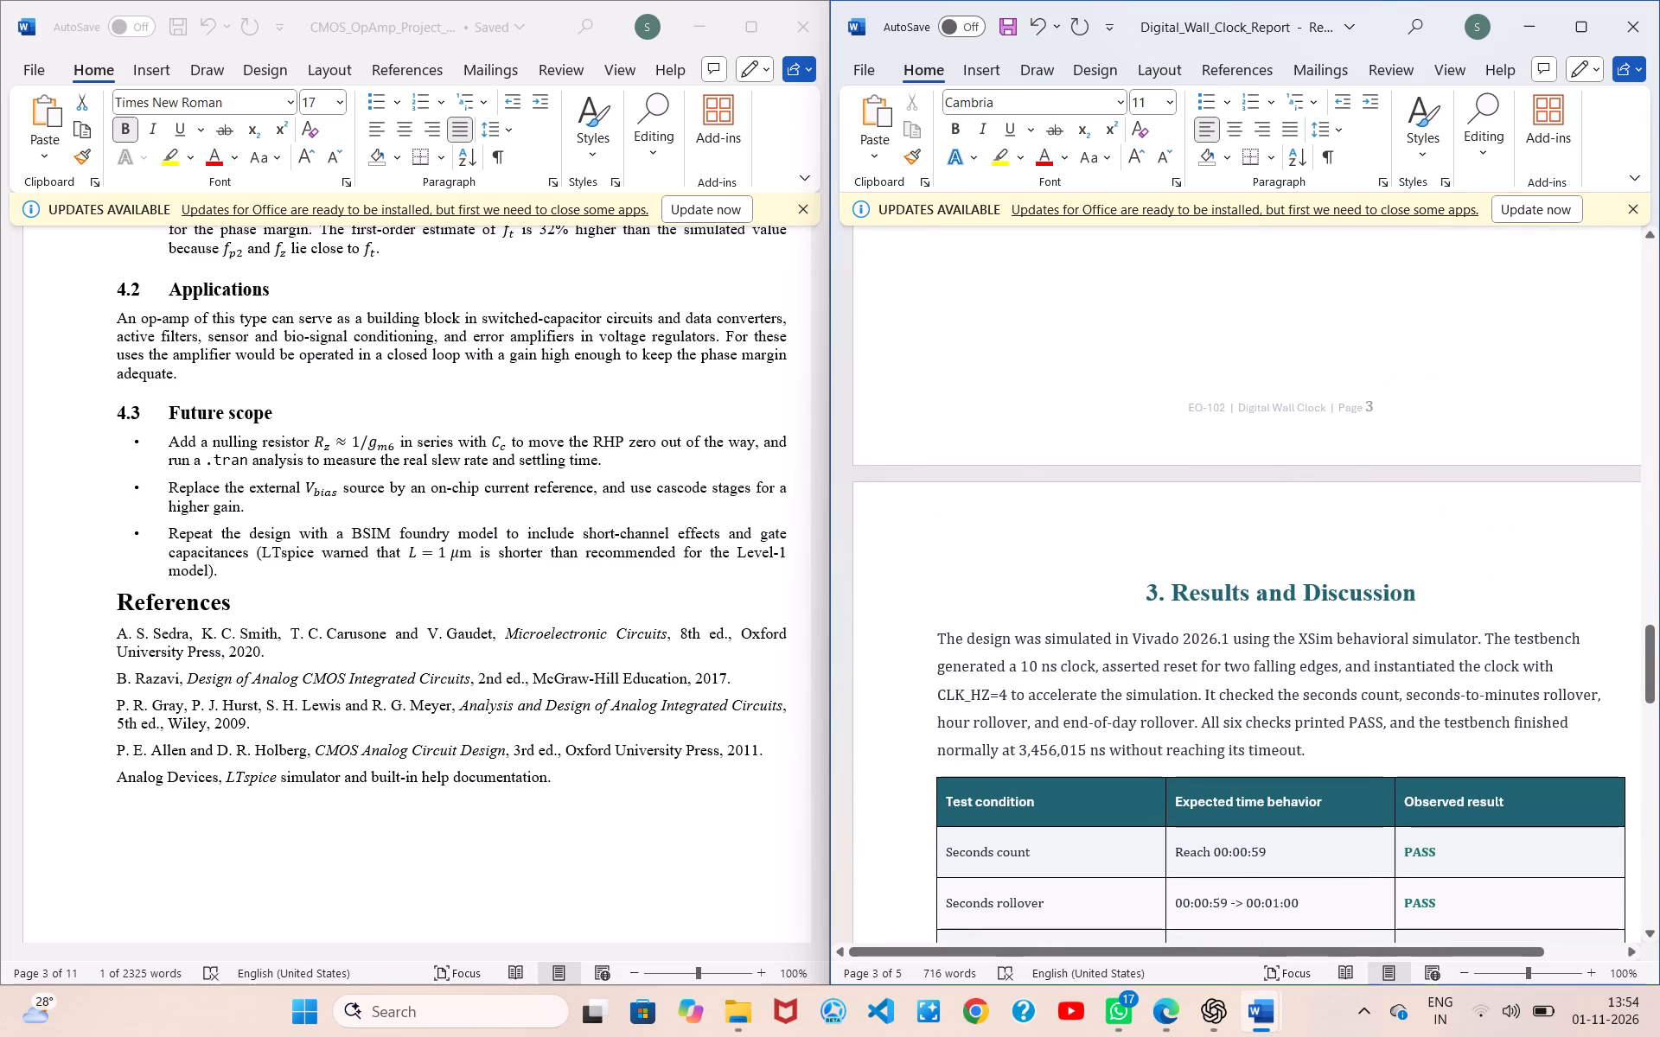
scroll(1317, 739, "up", 1)
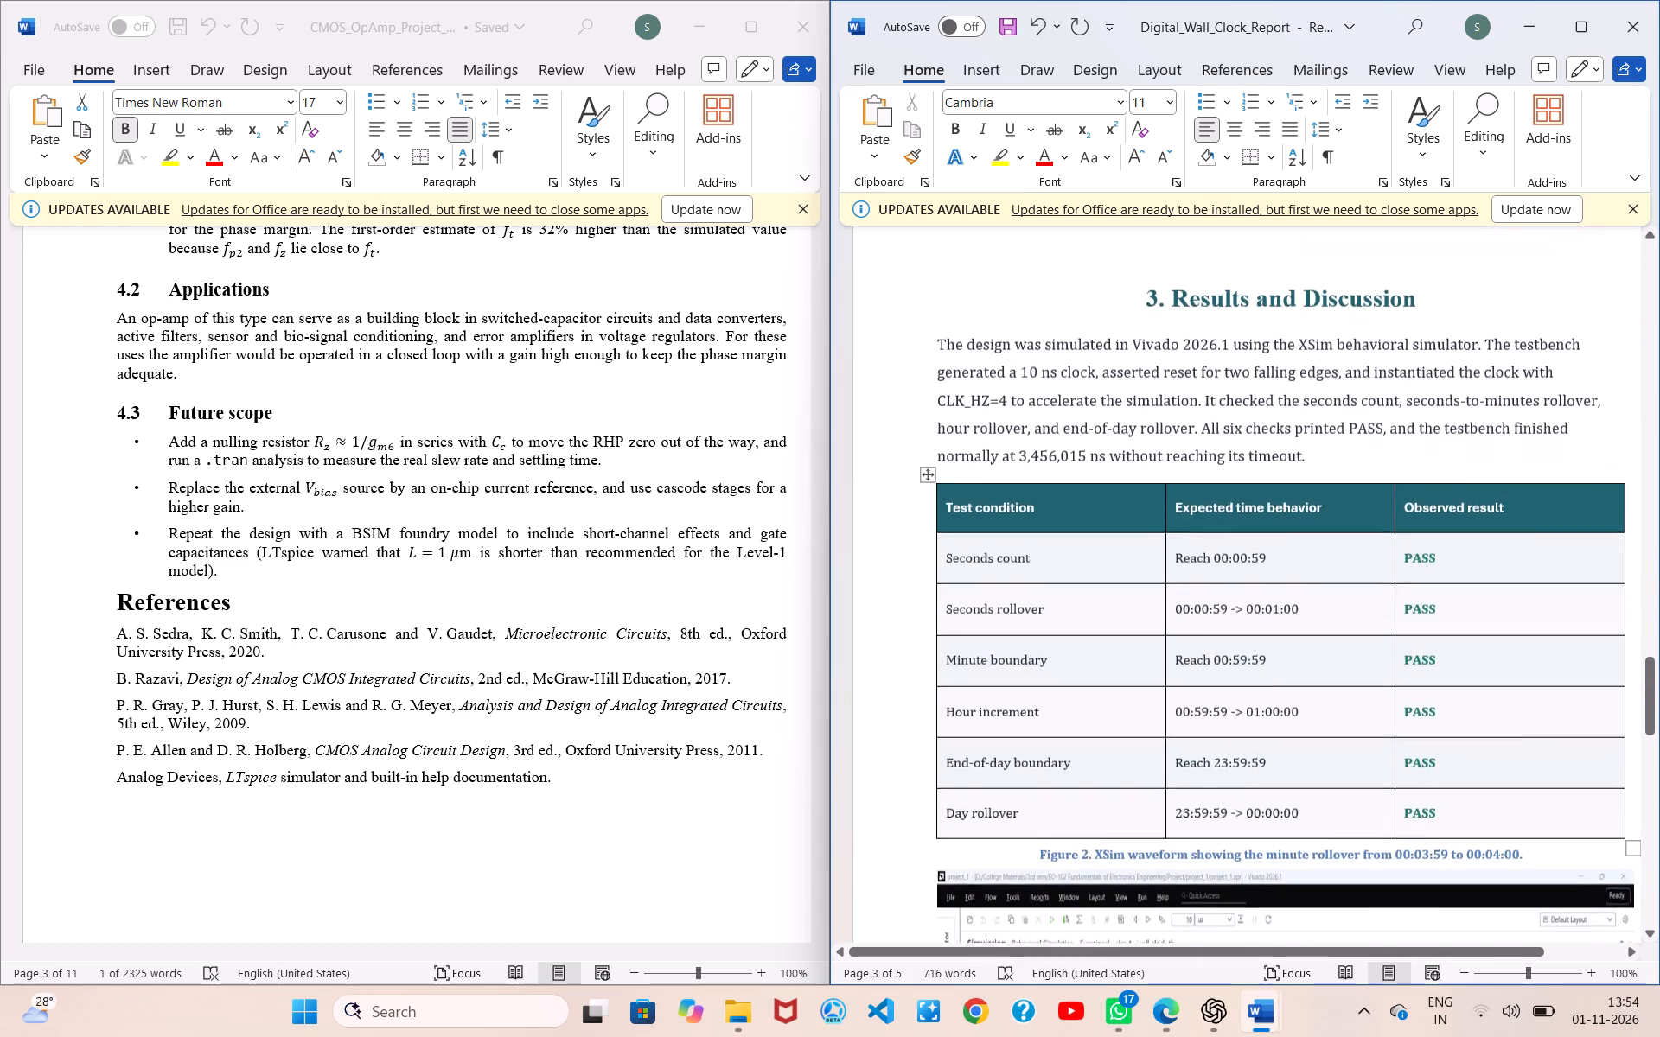
scroll(1317, 739, "up", 15)
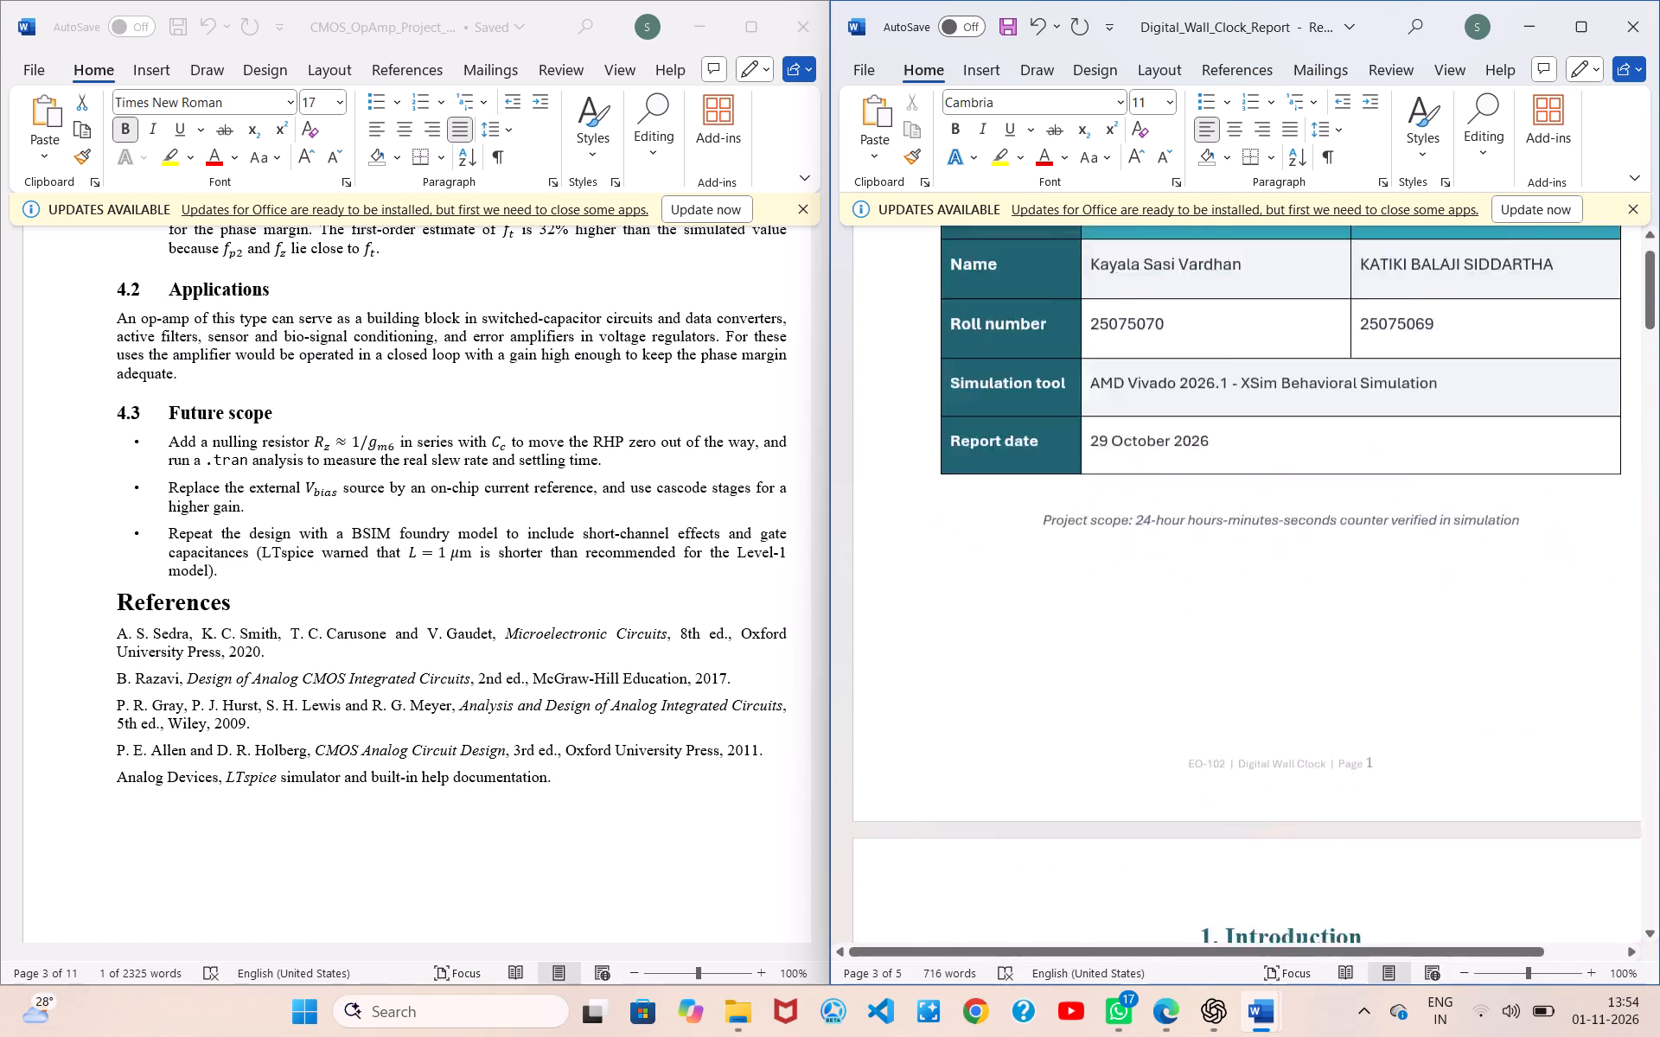
scroll(1317, 739, "up", 2)
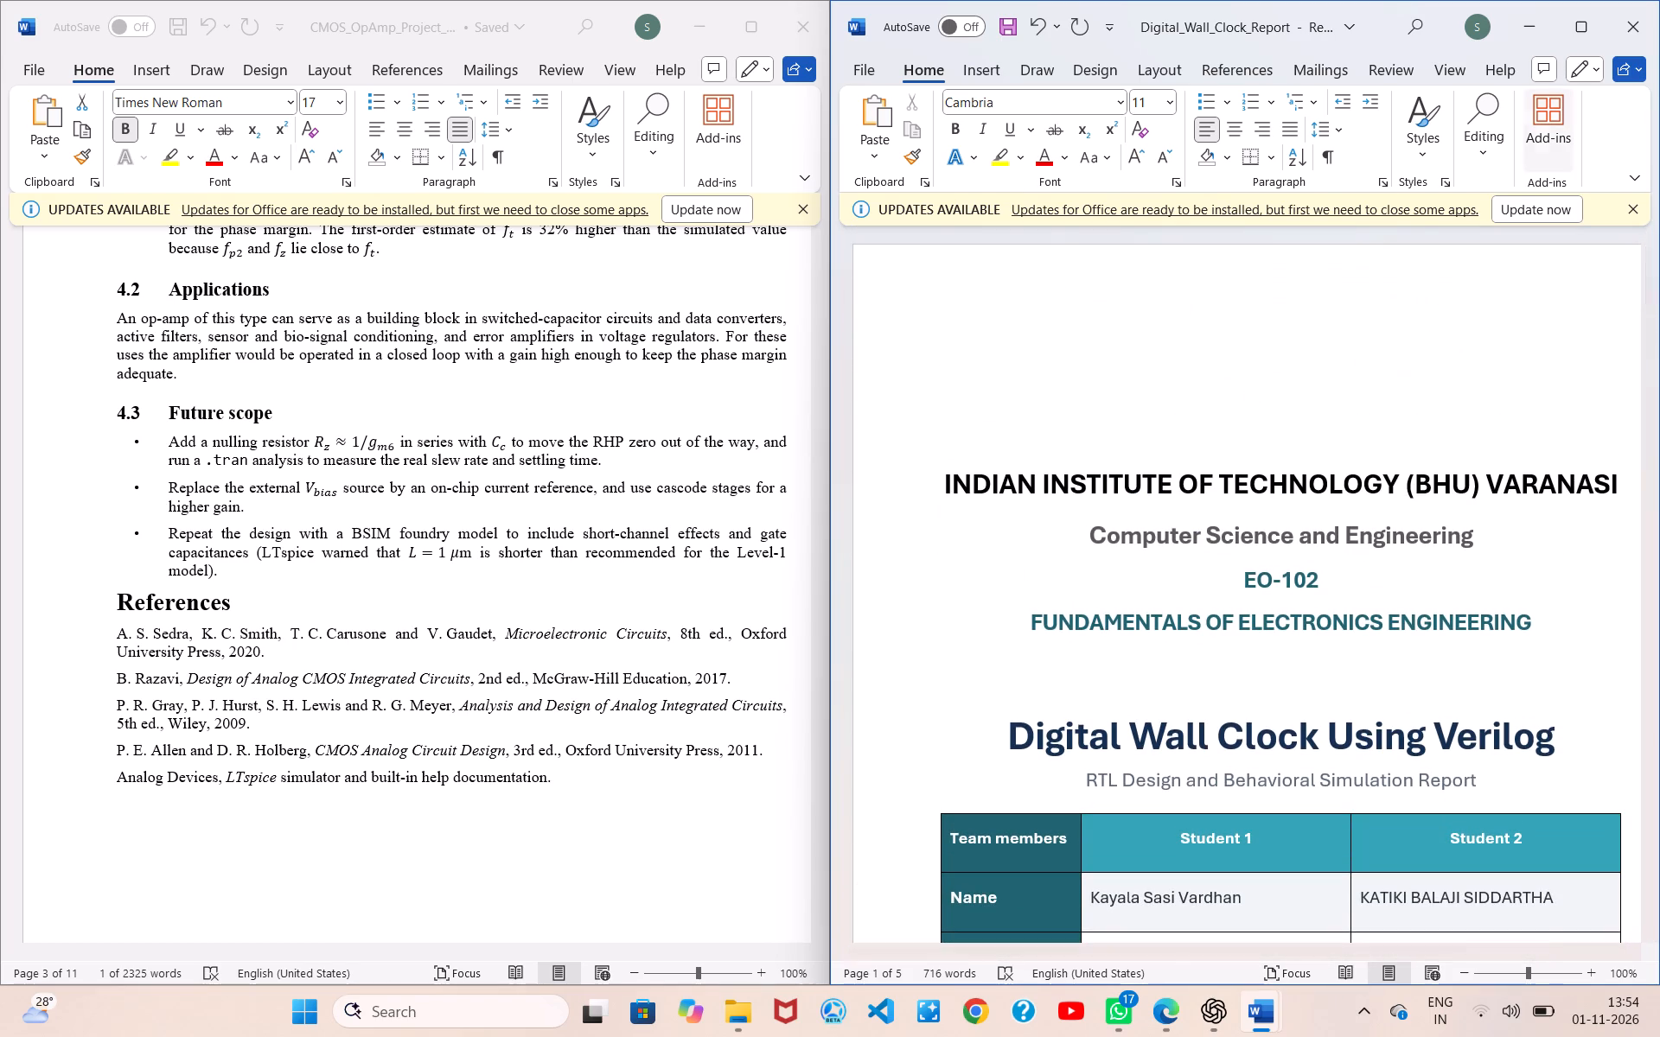
Save the Digital Wall Clock report as Digital_Wall_Clock_Report in the Project folder, replacing the existing file and accepting the newest file format.
left_click(1005, 21)
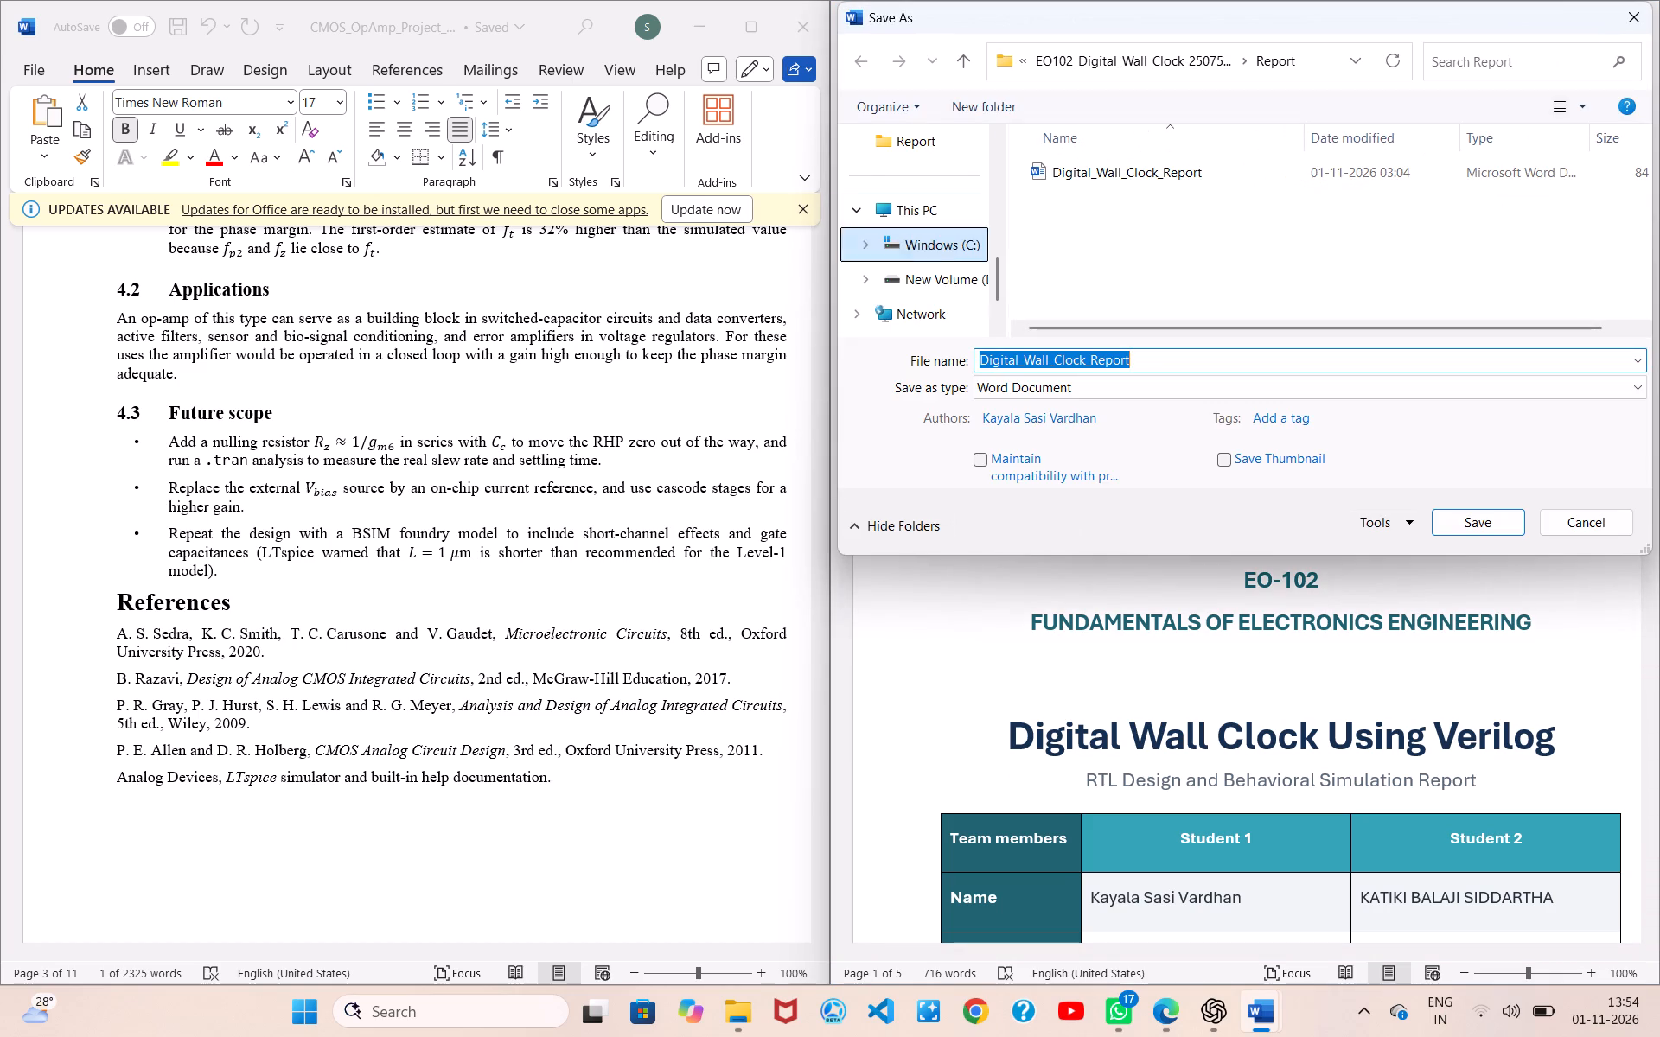
left_click(913, 286)
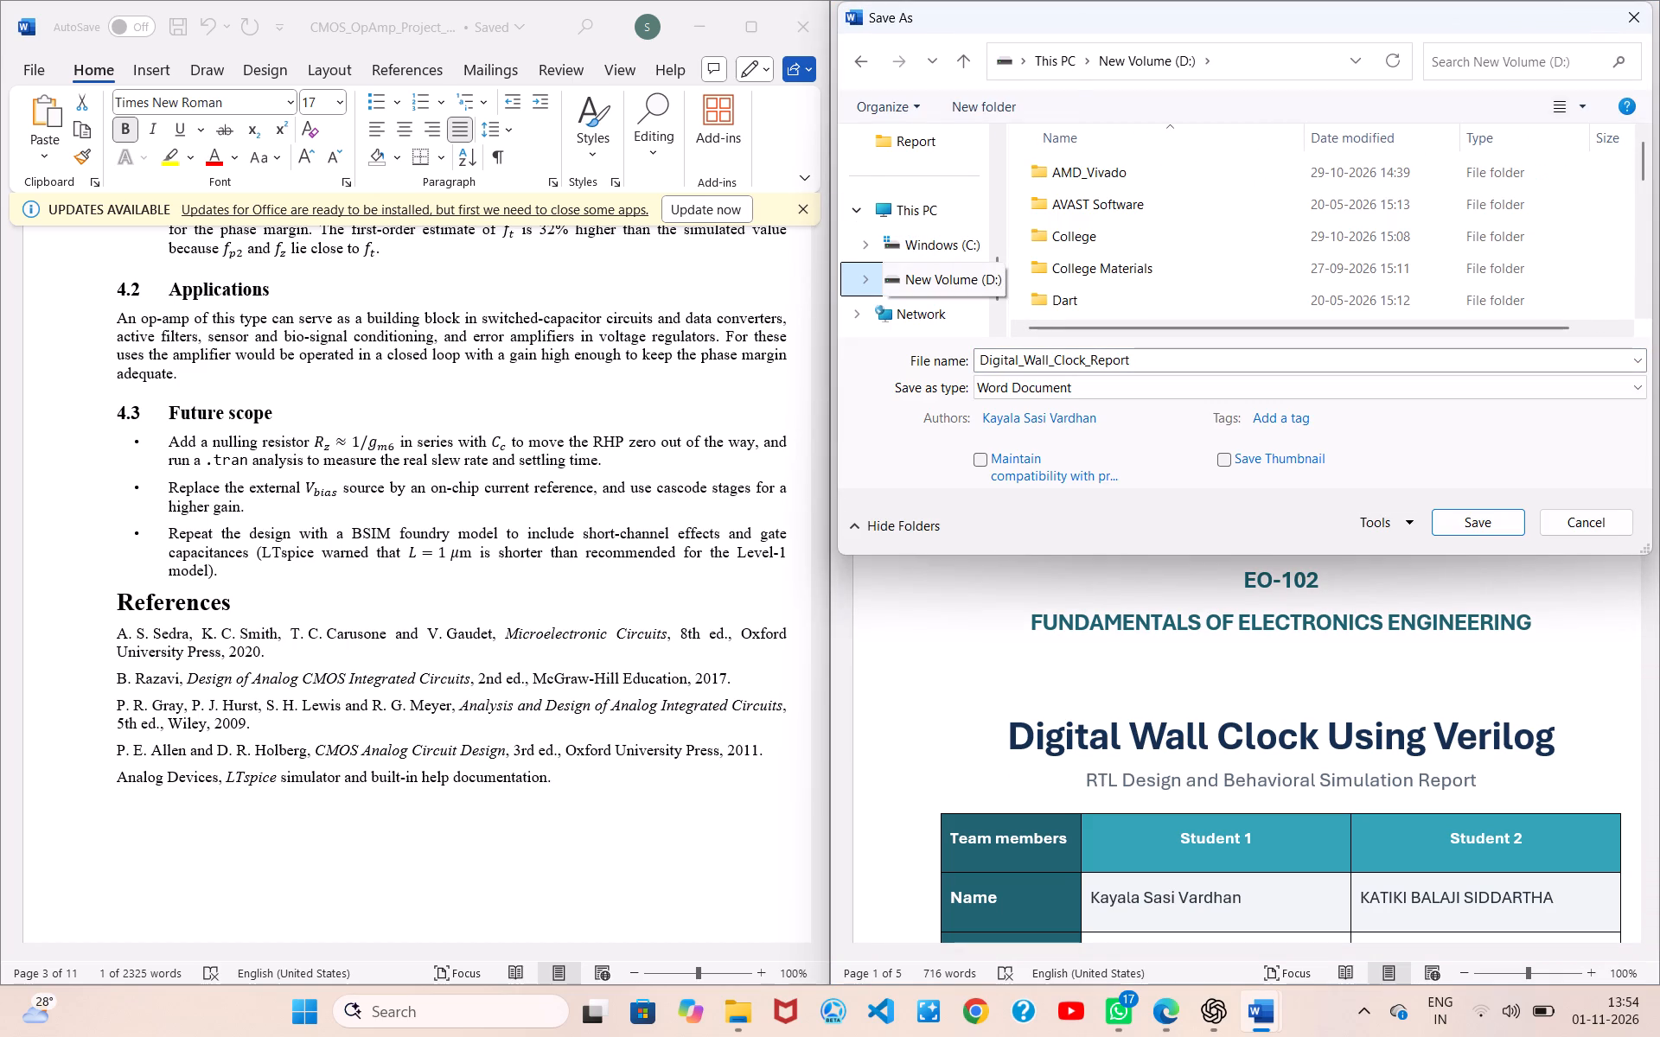
left_click(925, 213)
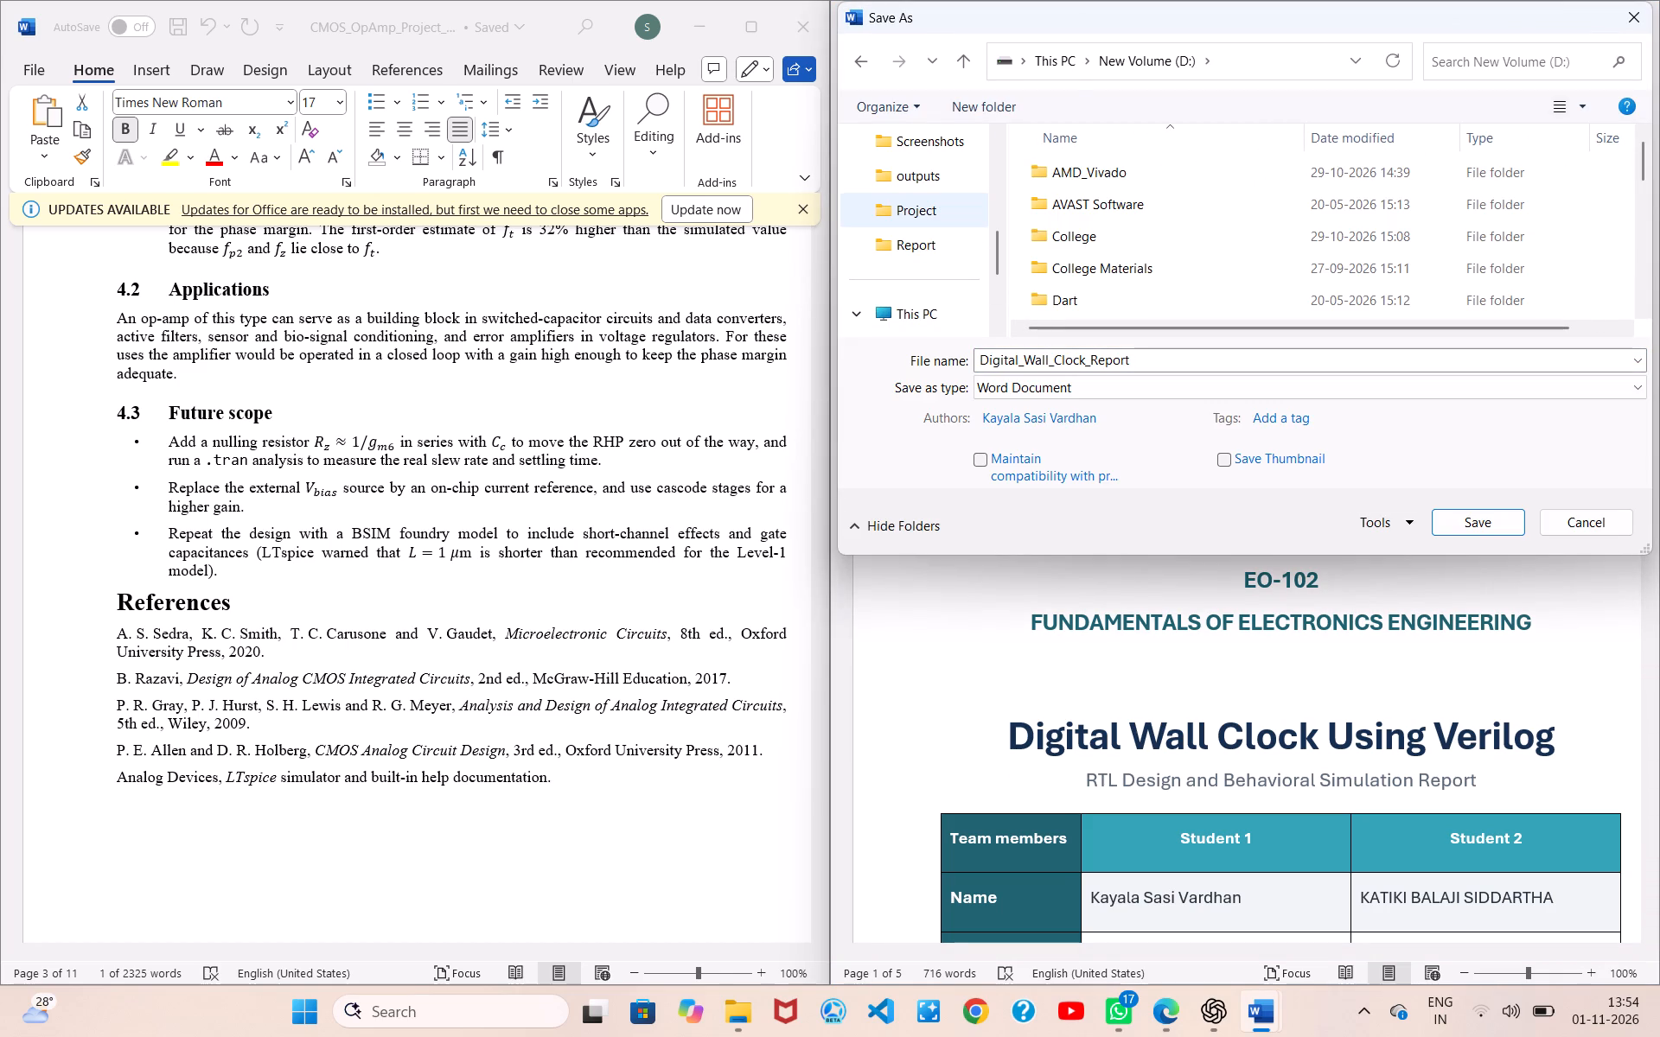
double_click(925, 213)
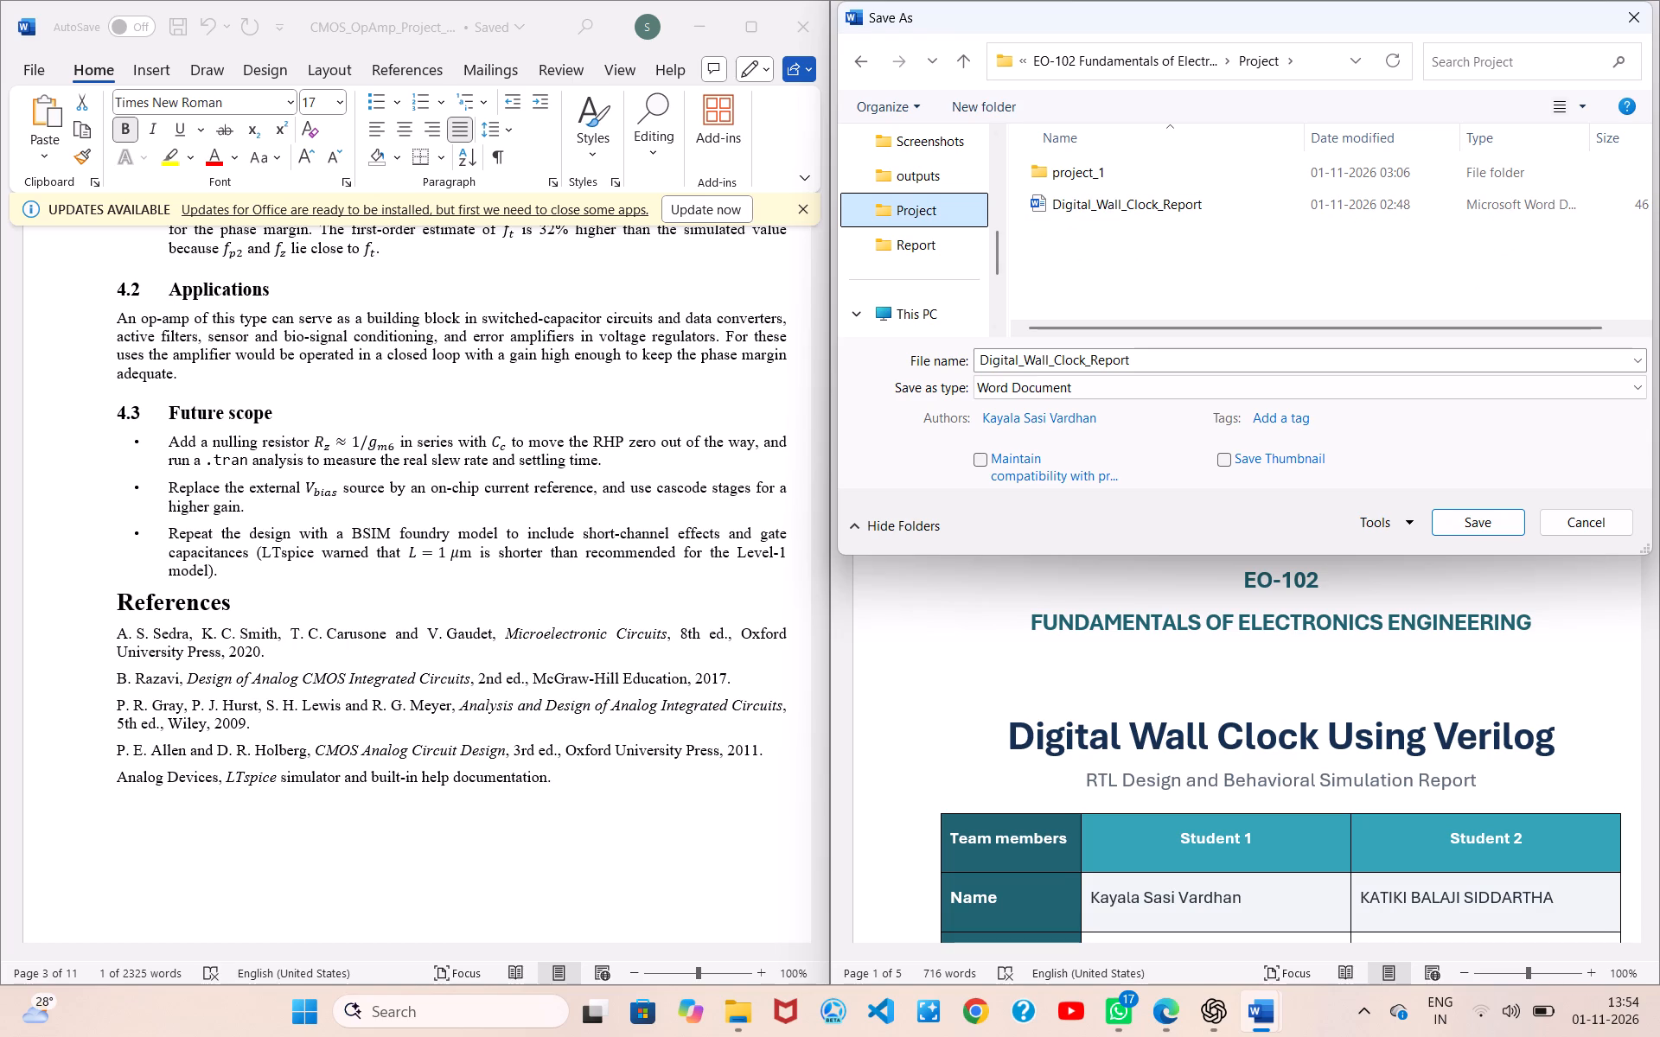
left_click(1457, 521)
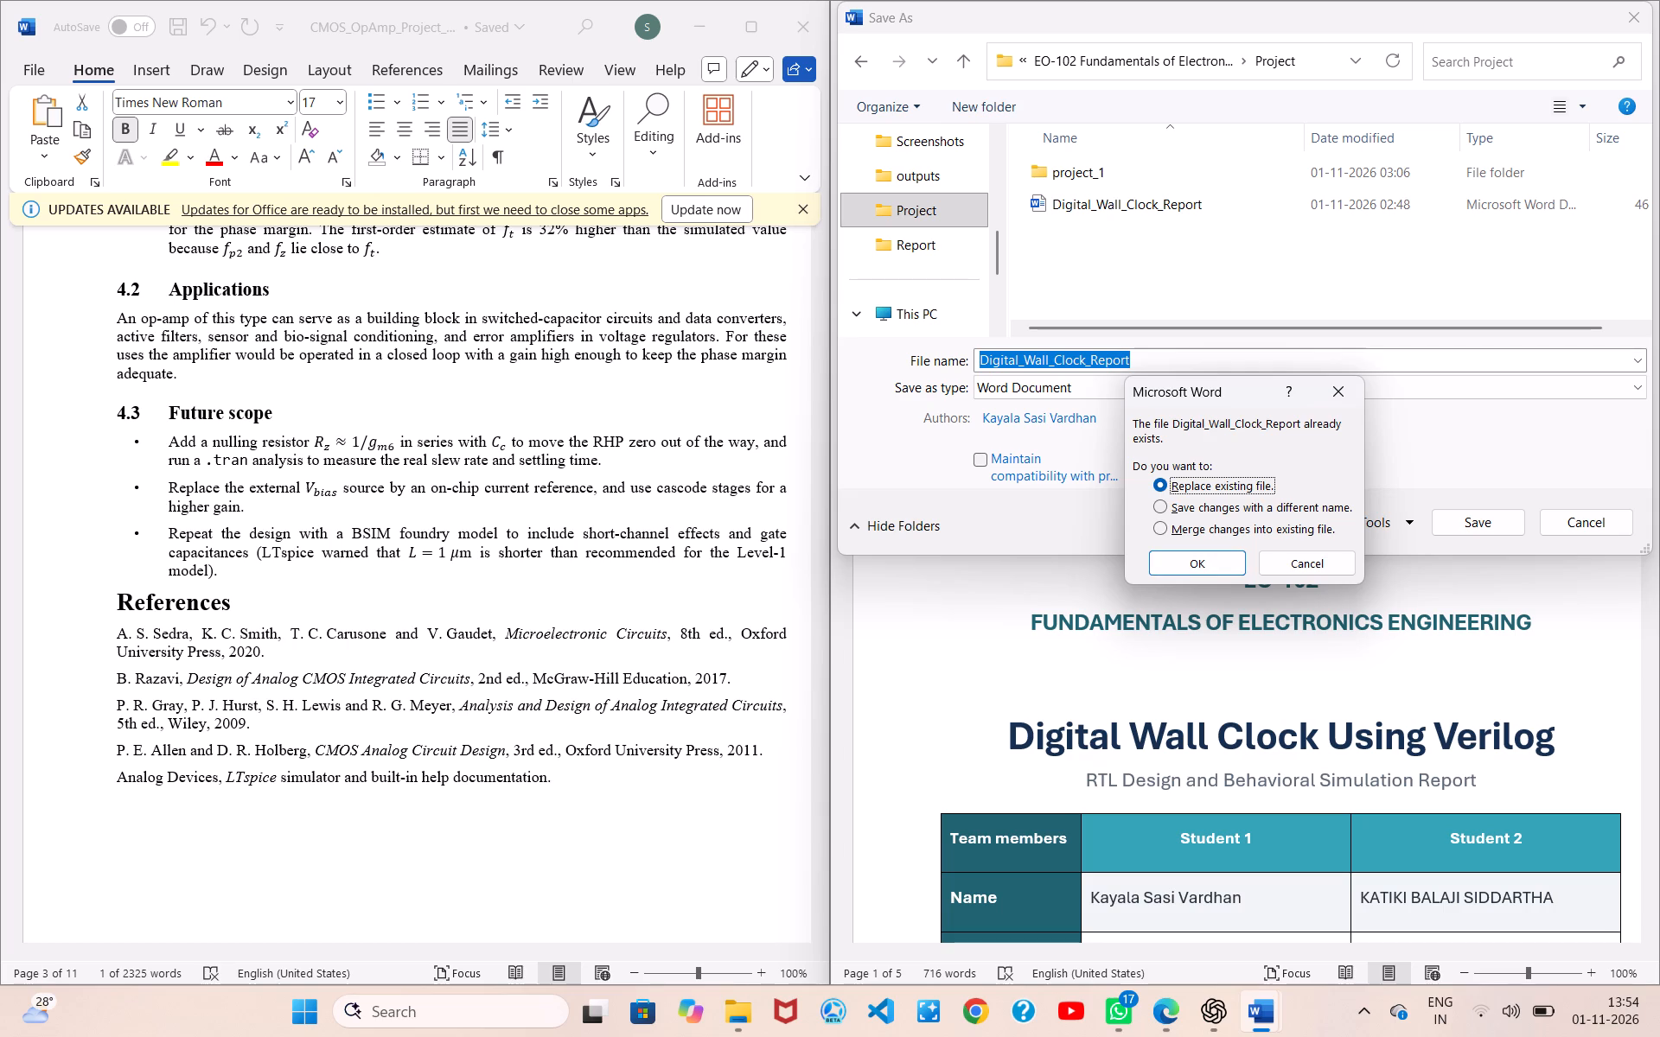
left_click(1223, 561)
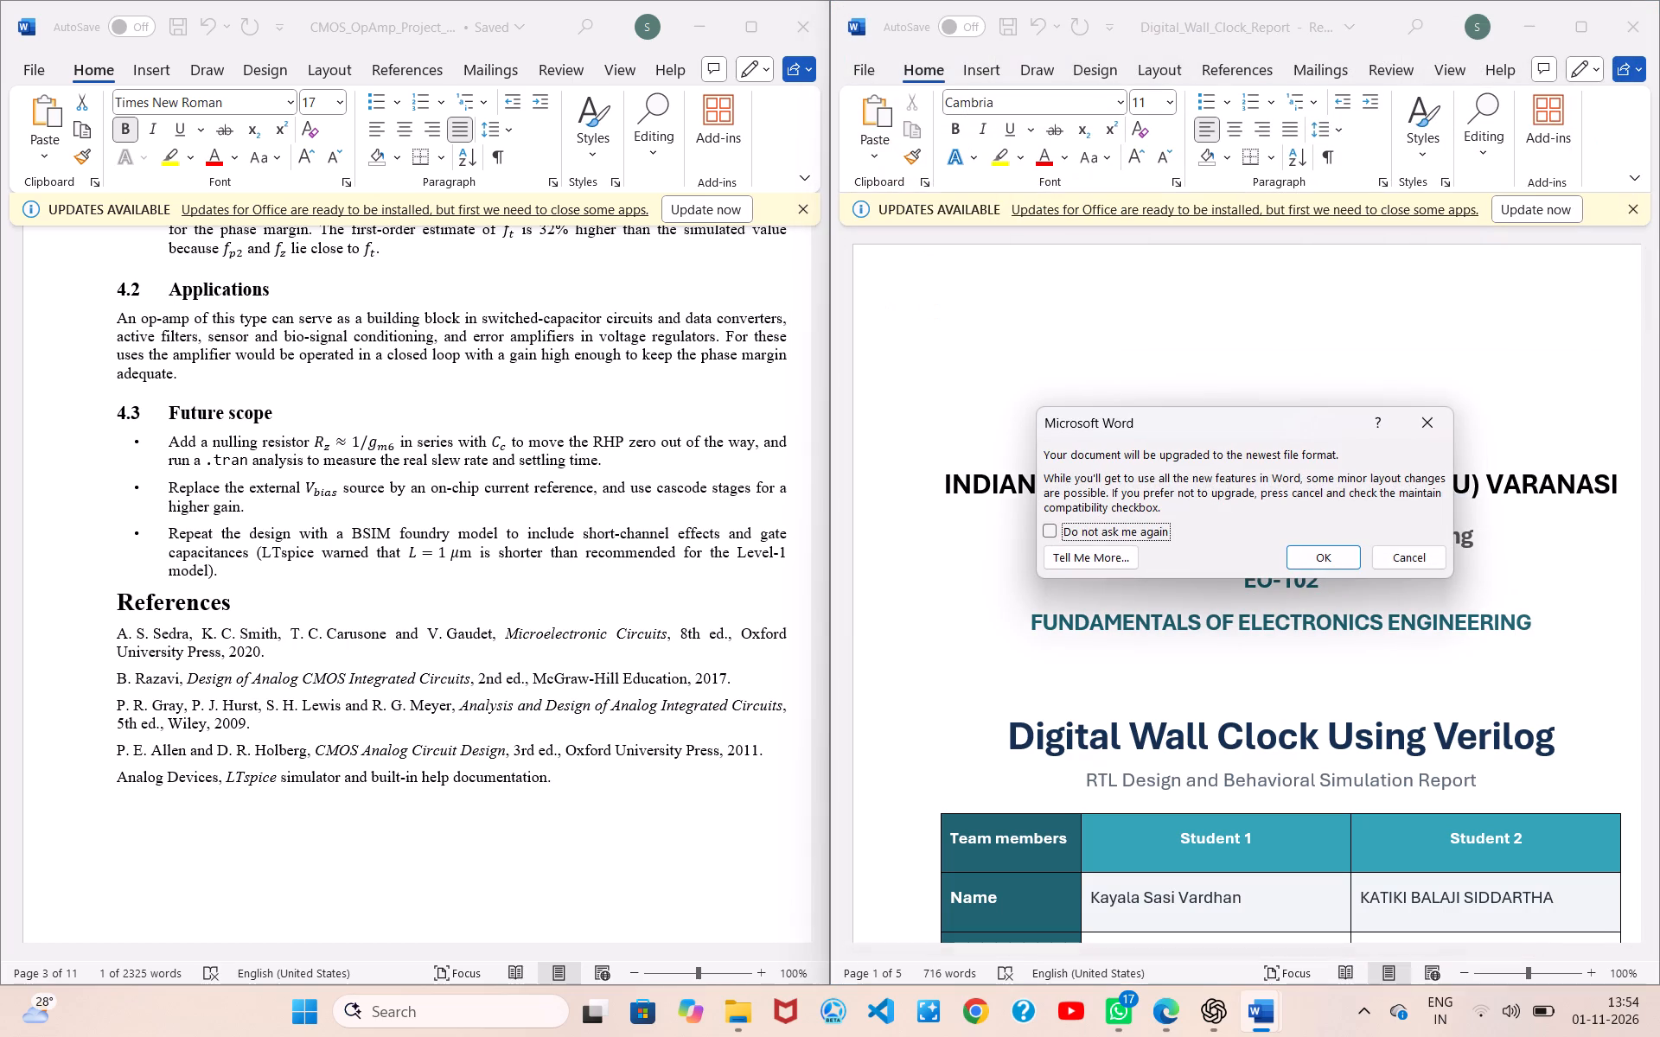
left_click(1288, 556)
Minimize the Digital Wall Clock report, switch to File Explorer and open the EO-102 Project folder.
left_click(1507, 22)
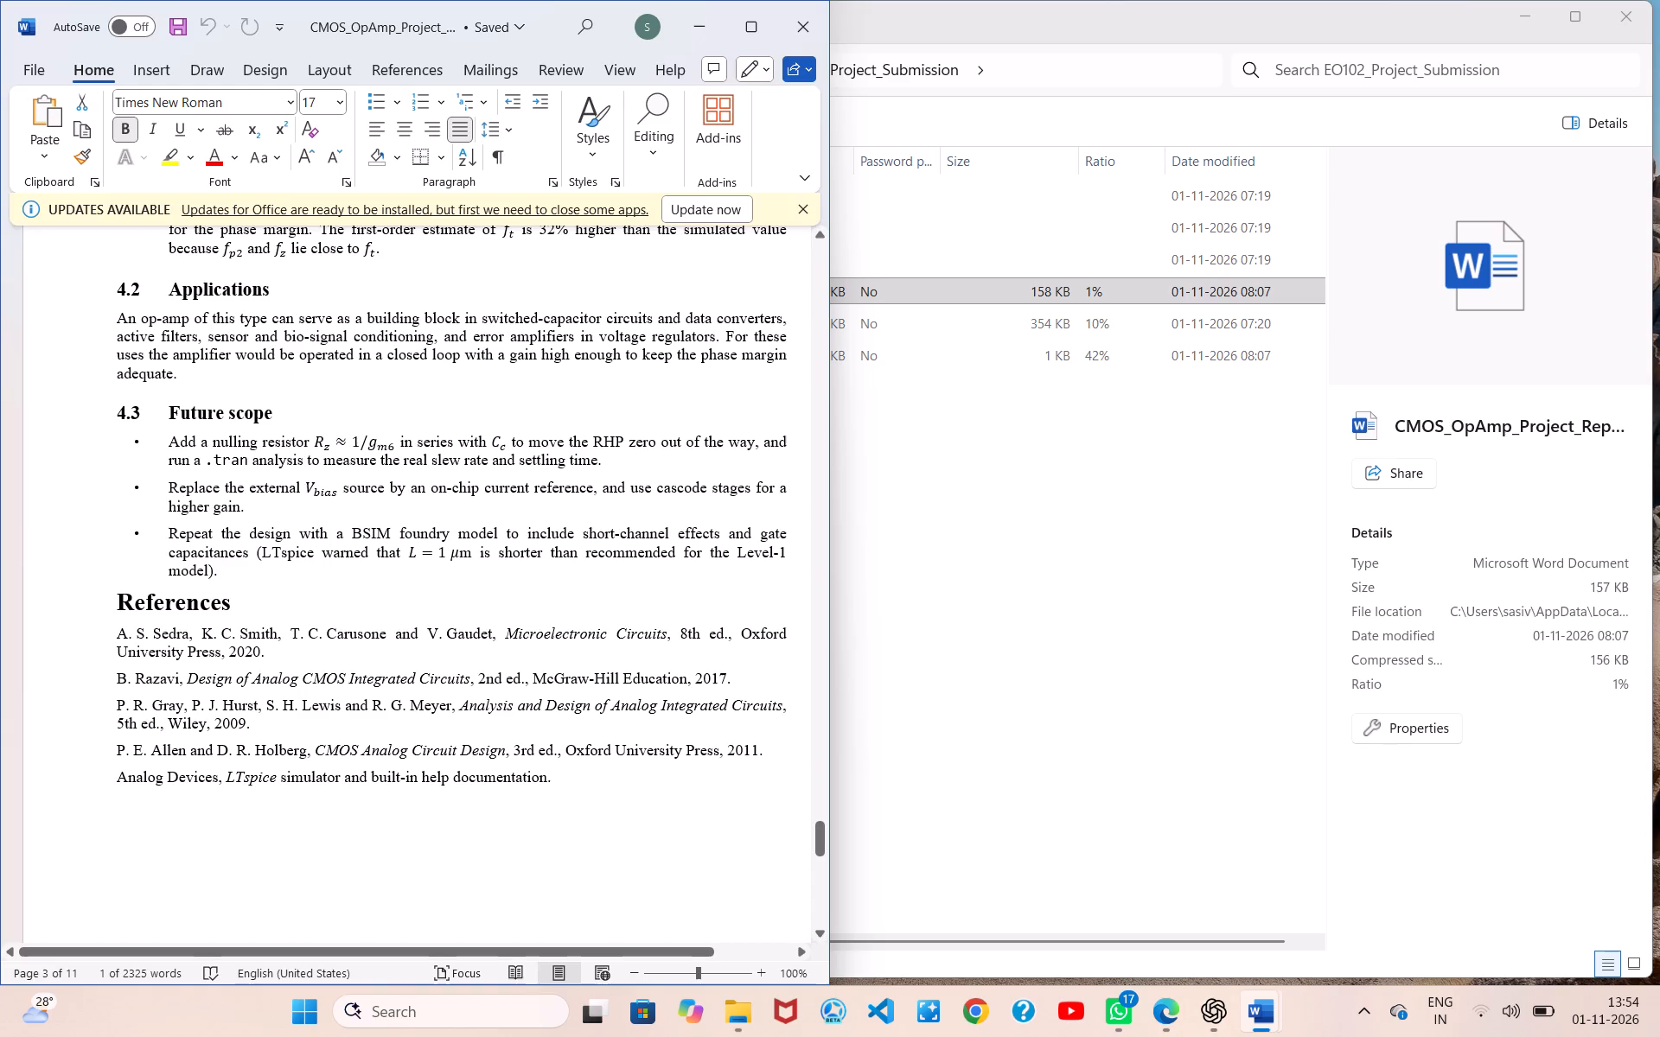
left_click(965, 562)
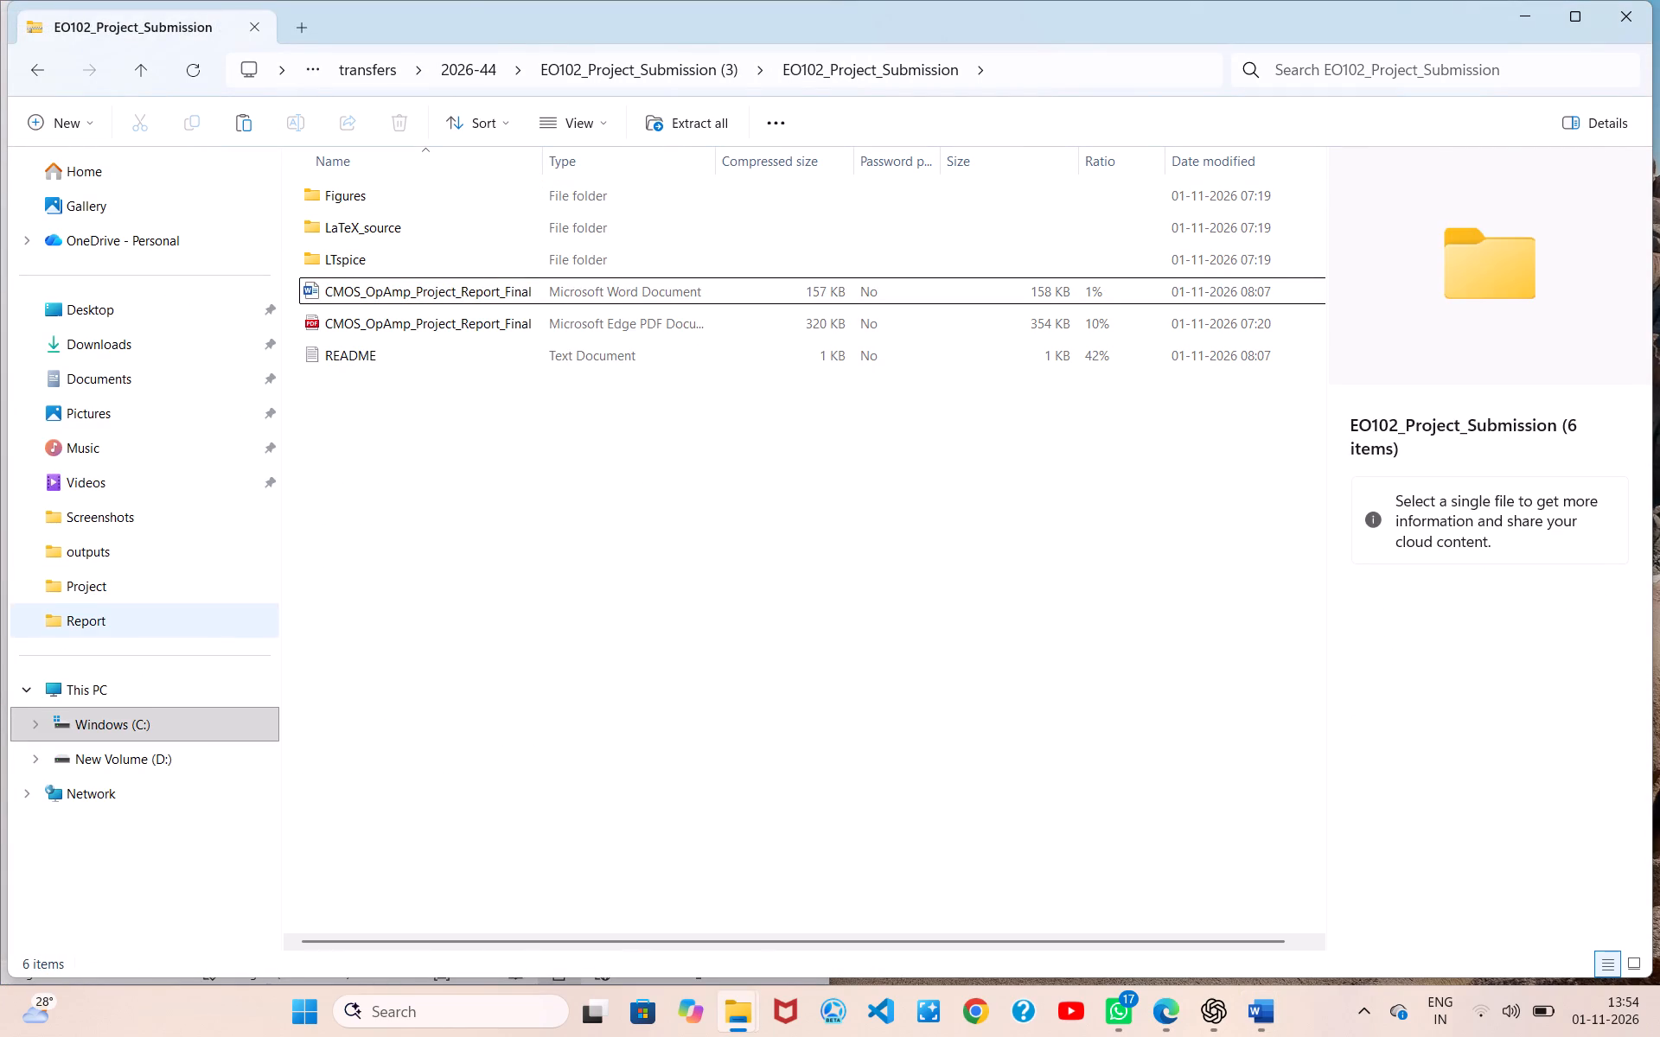
double_click(131, 588)
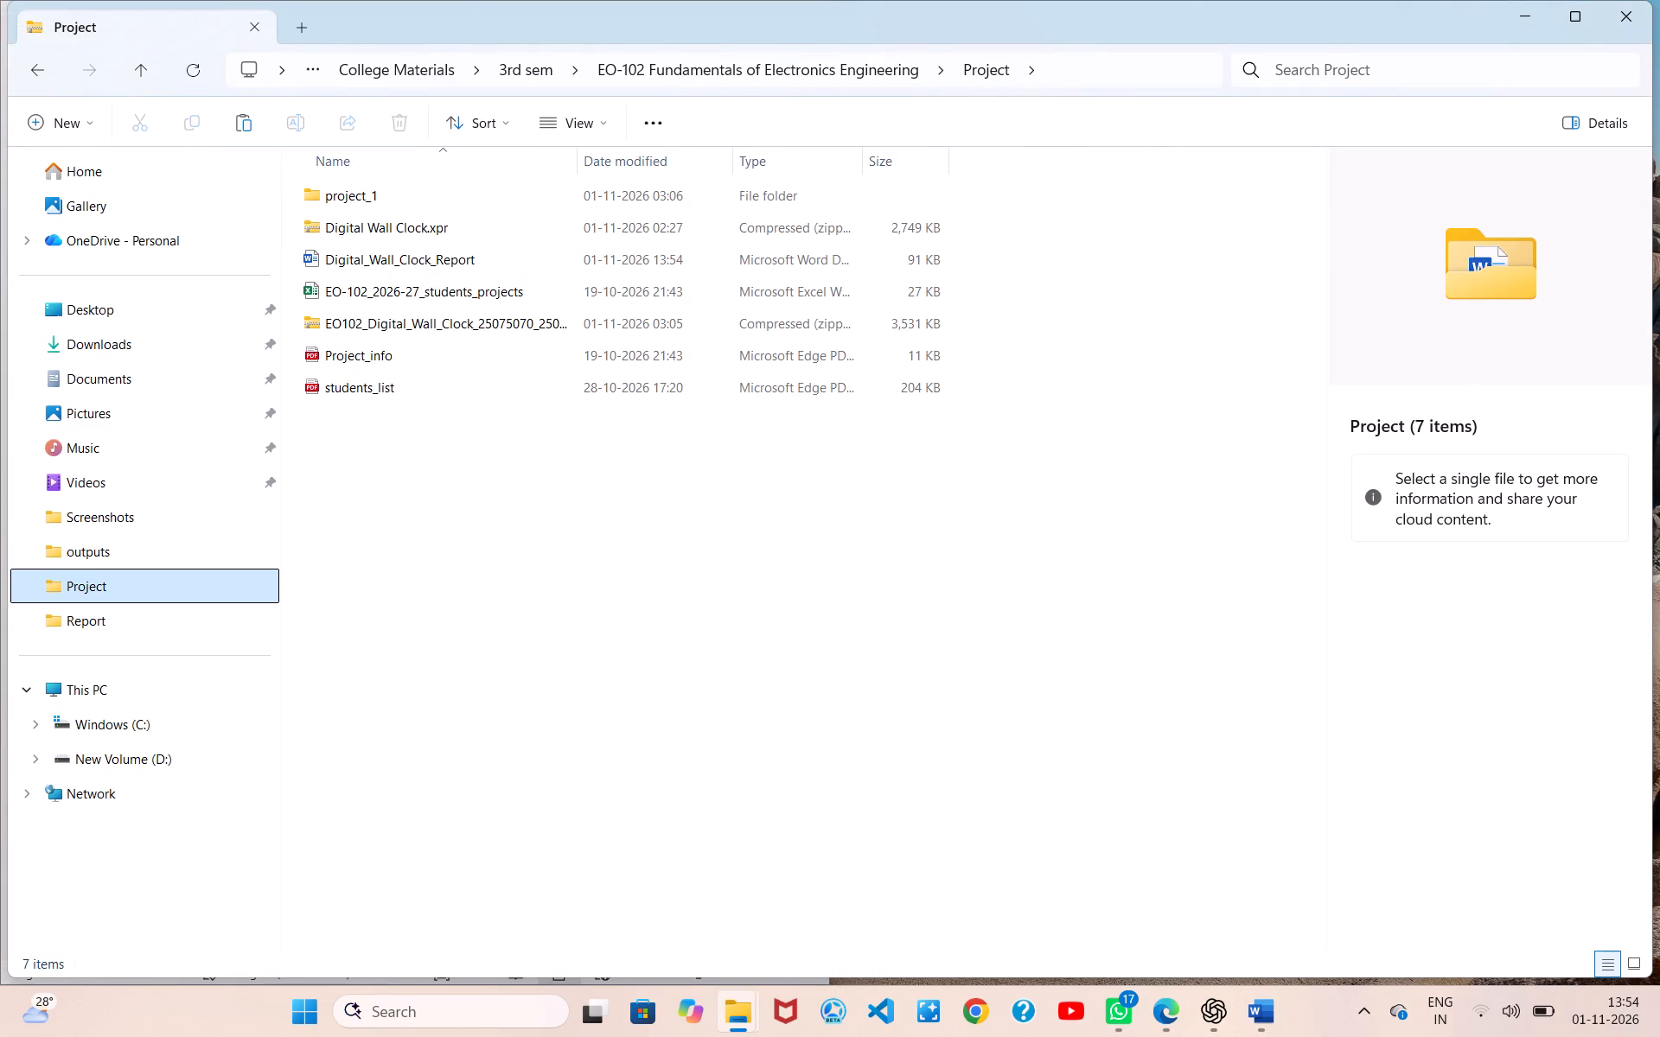